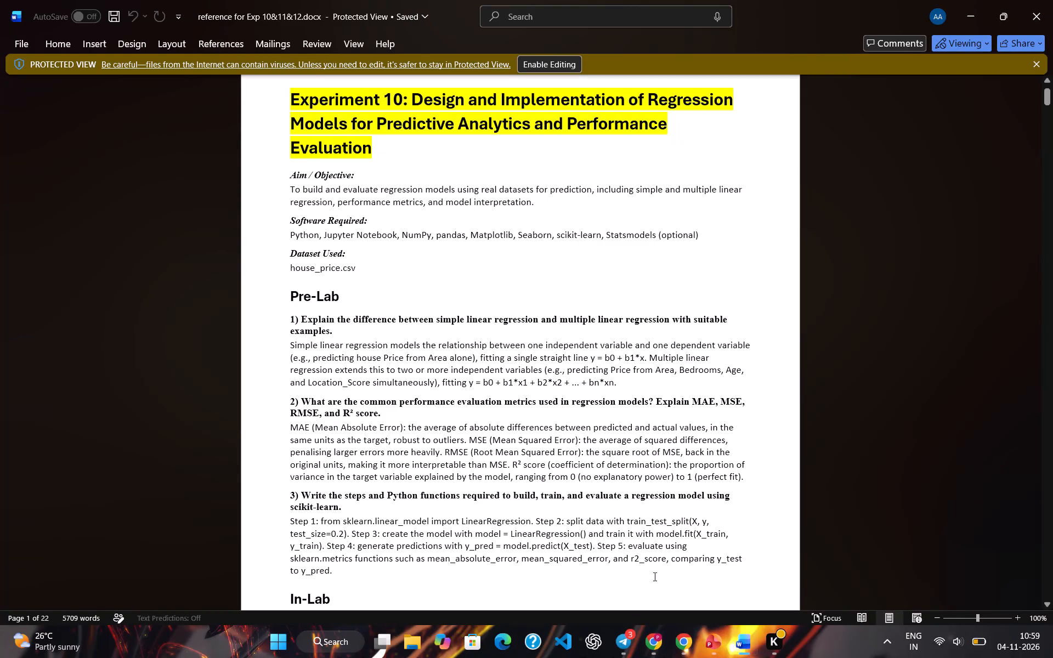
# Switch to the KL ERP portal in Chrome and close the open course handout.
pyautogui.click(657, 633)
pyautogui.click(673, 489)
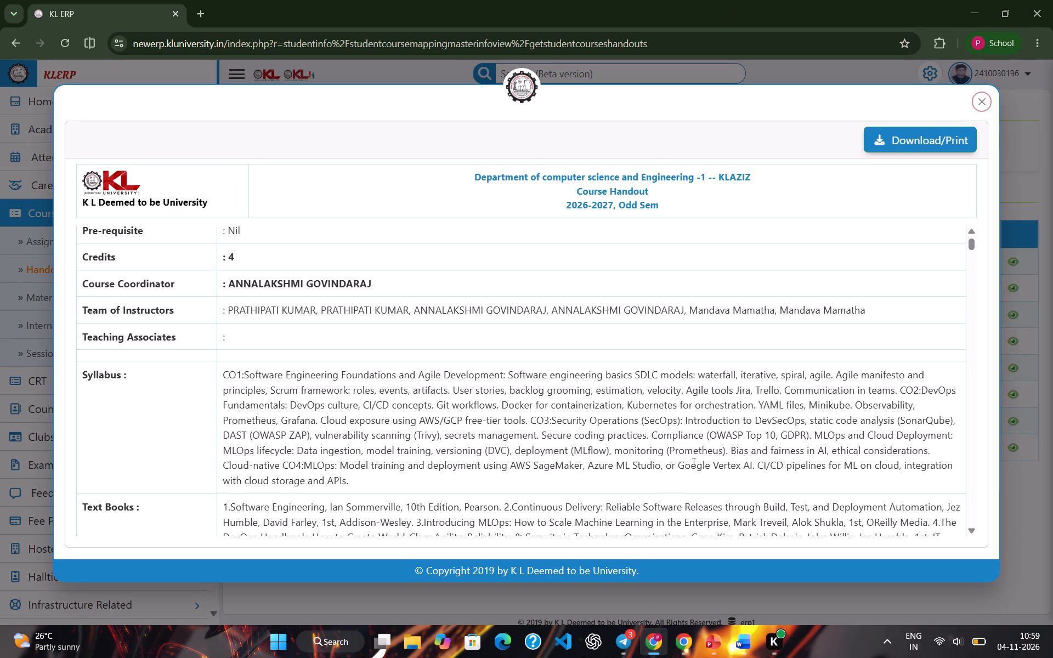
pyautogui.click(970, 92)
pyautogui.moveTo(976, 94); pyautogui.dragTo(988, 100)
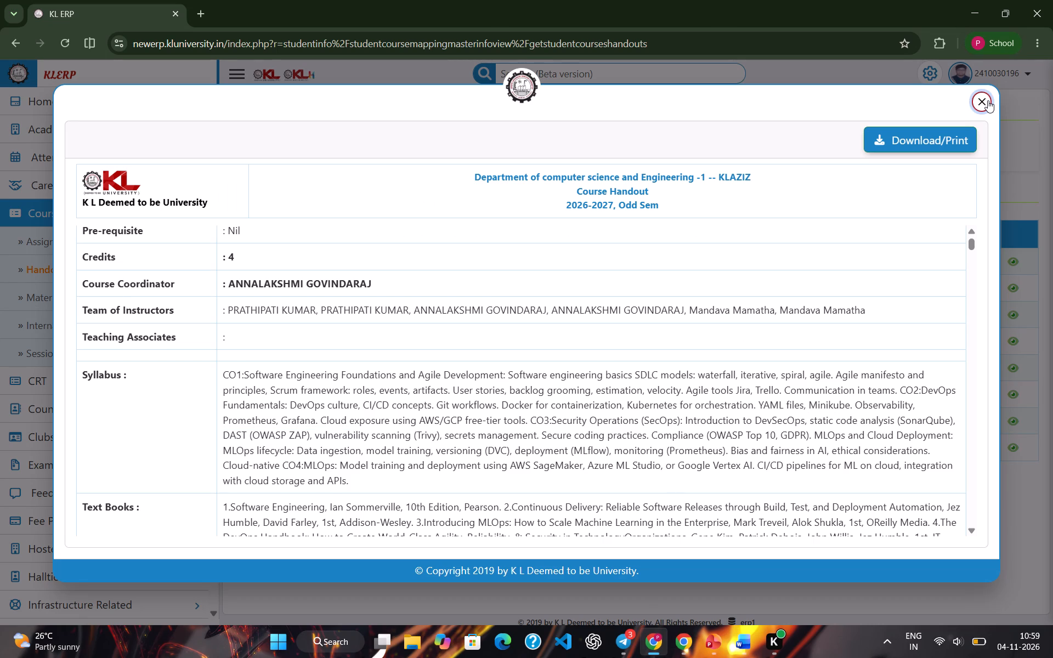
pyautogui.click(988, 100)
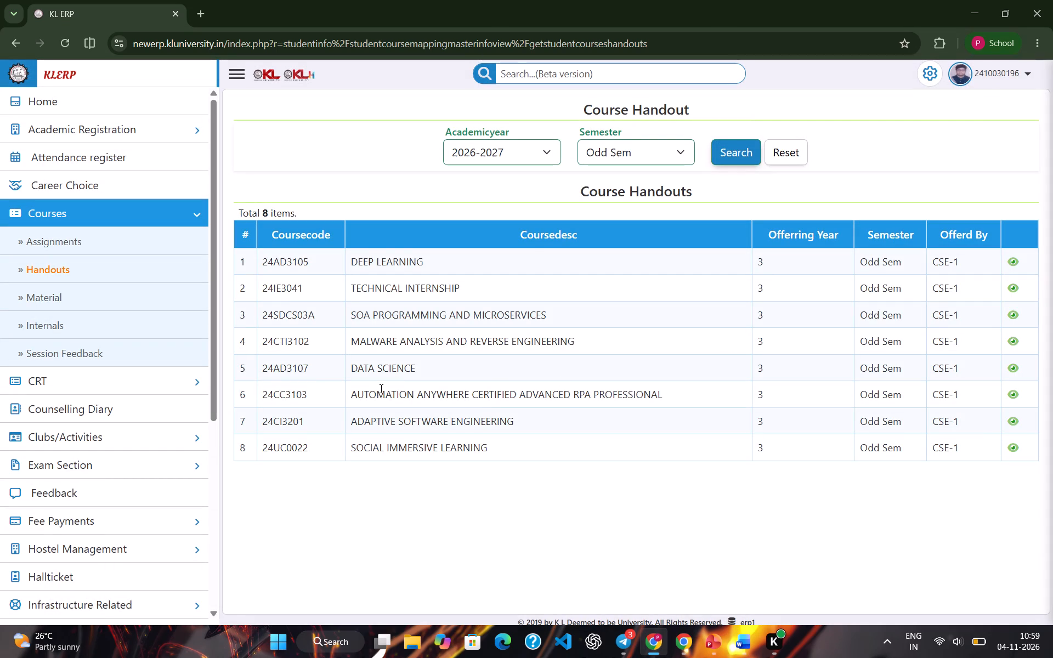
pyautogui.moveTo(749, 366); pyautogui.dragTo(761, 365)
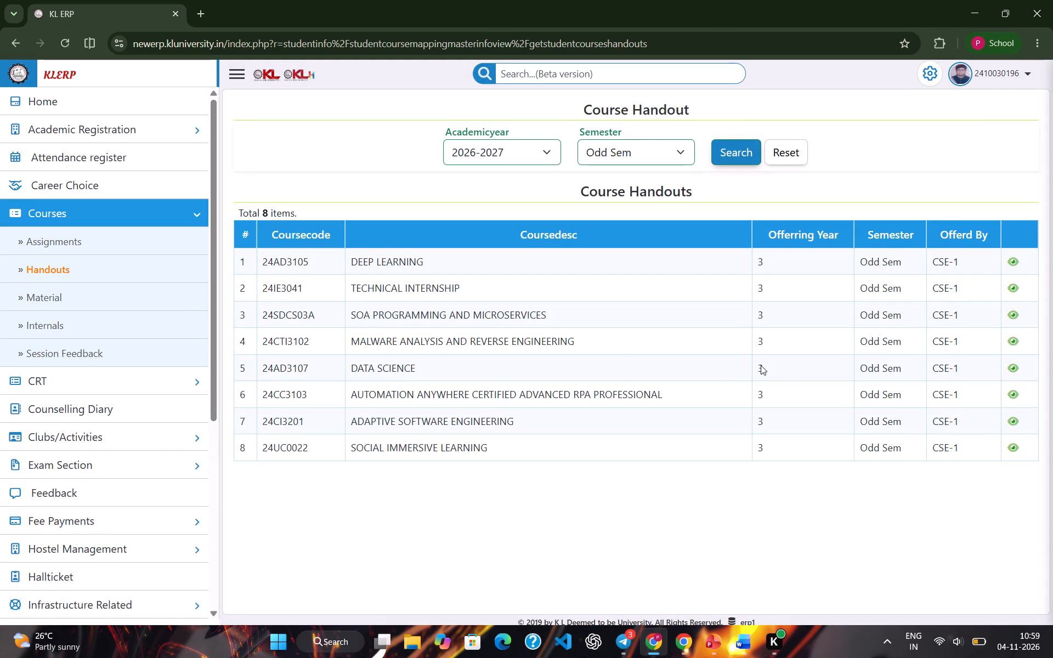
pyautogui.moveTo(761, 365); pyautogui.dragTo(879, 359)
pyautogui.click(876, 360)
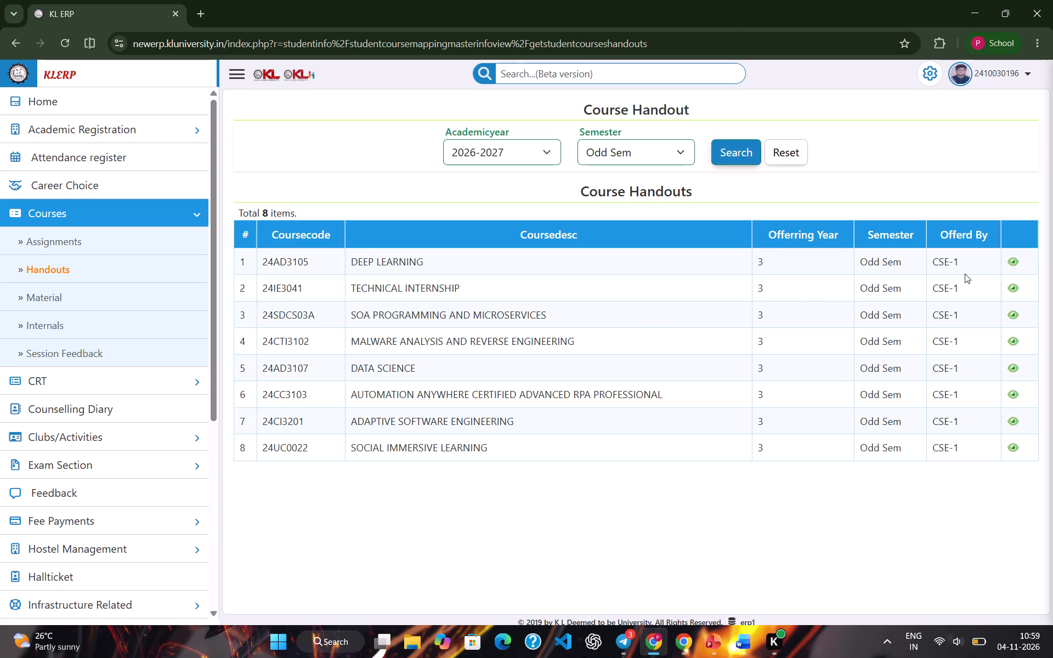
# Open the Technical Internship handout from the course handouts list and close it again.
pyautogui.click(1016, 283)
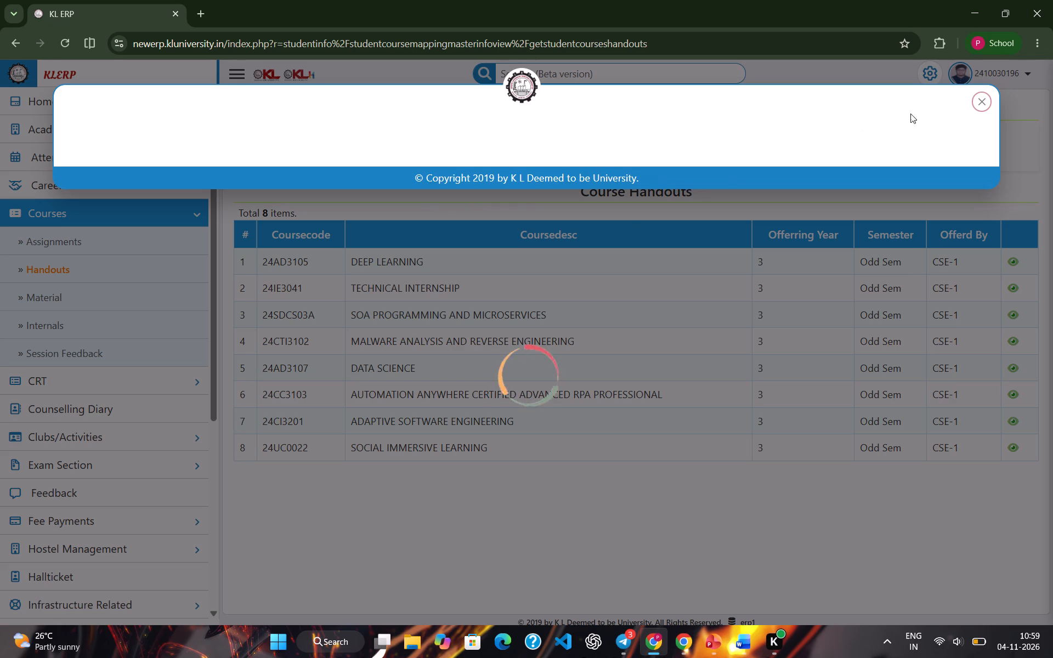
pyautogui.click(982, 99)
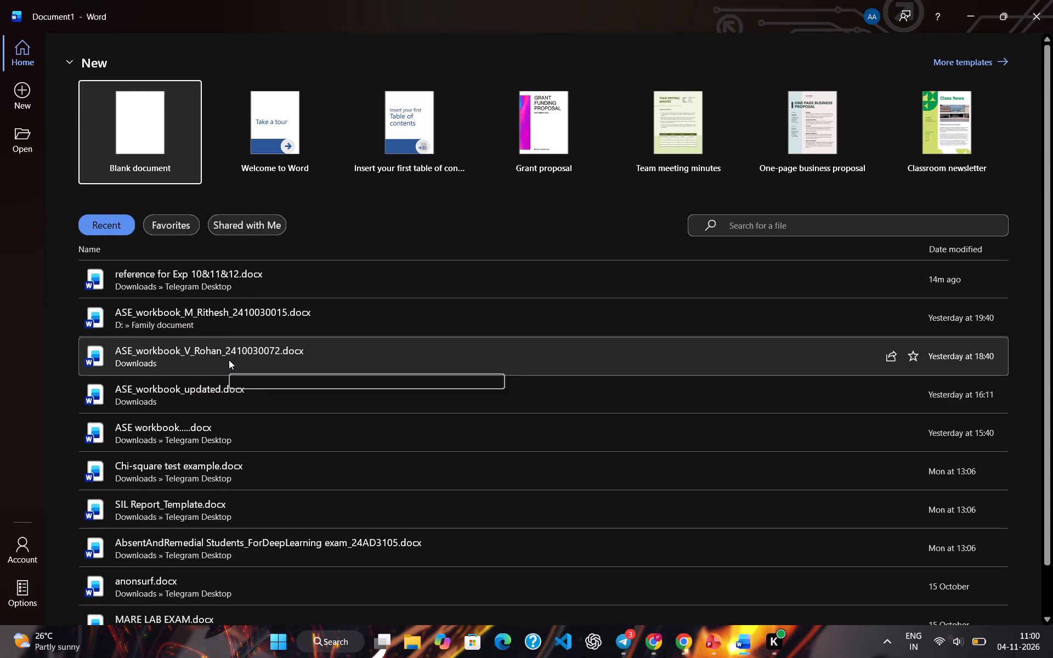
pyautogui.scroll(-5, 229, 360)
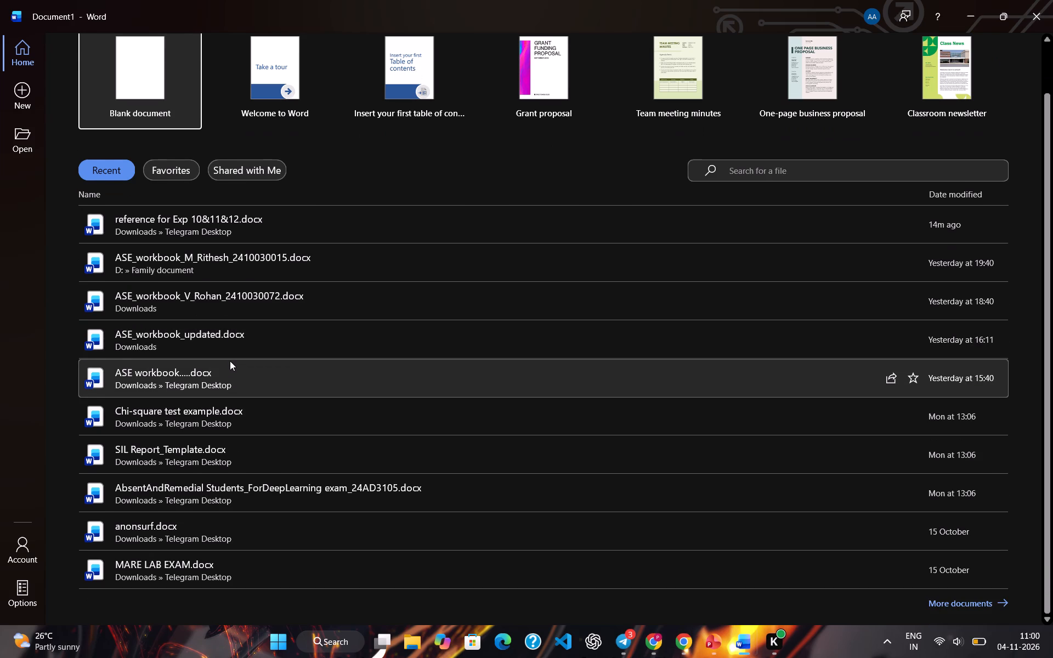
pyautogui.scroll(2, 230, 361)
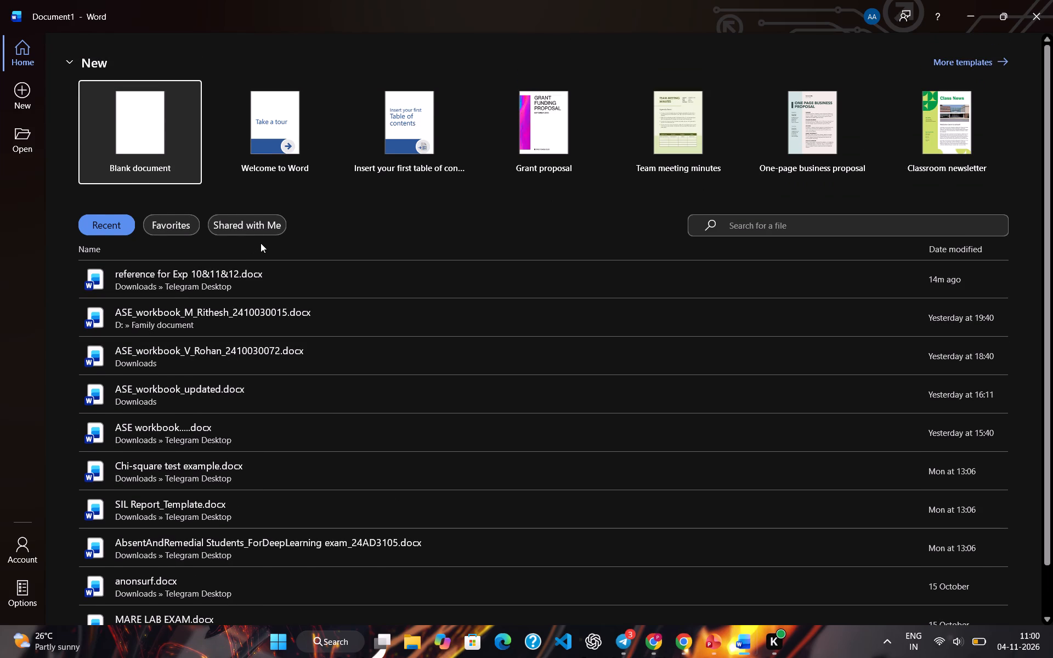
pyautogui.click(264, 223)
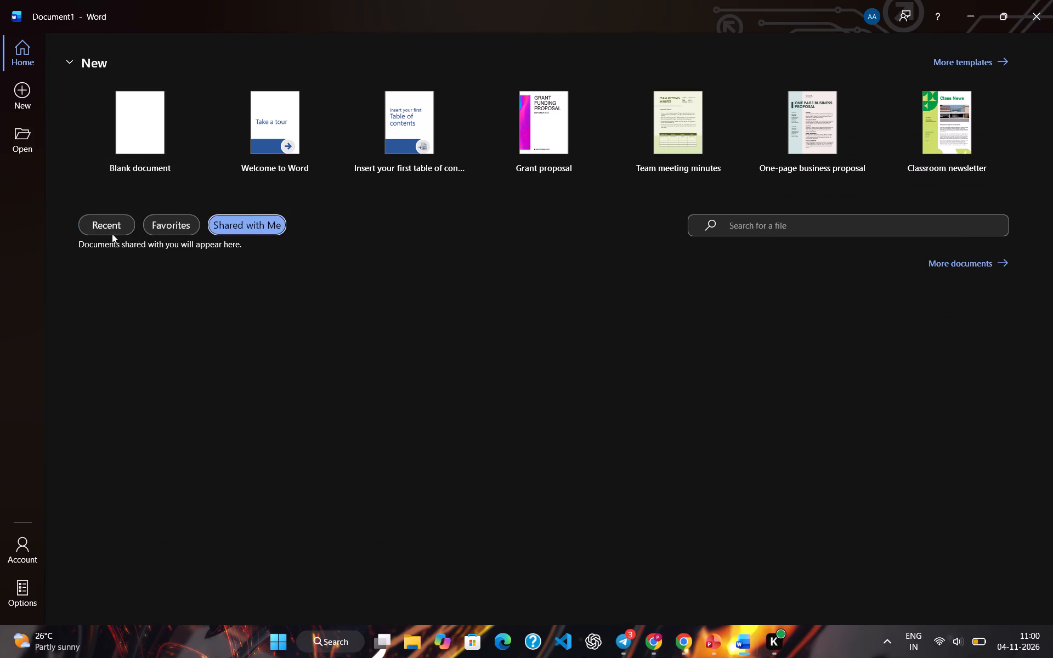
pyautogui.click(111, 234)
pyautogui.scroll(-1, 128, 302)
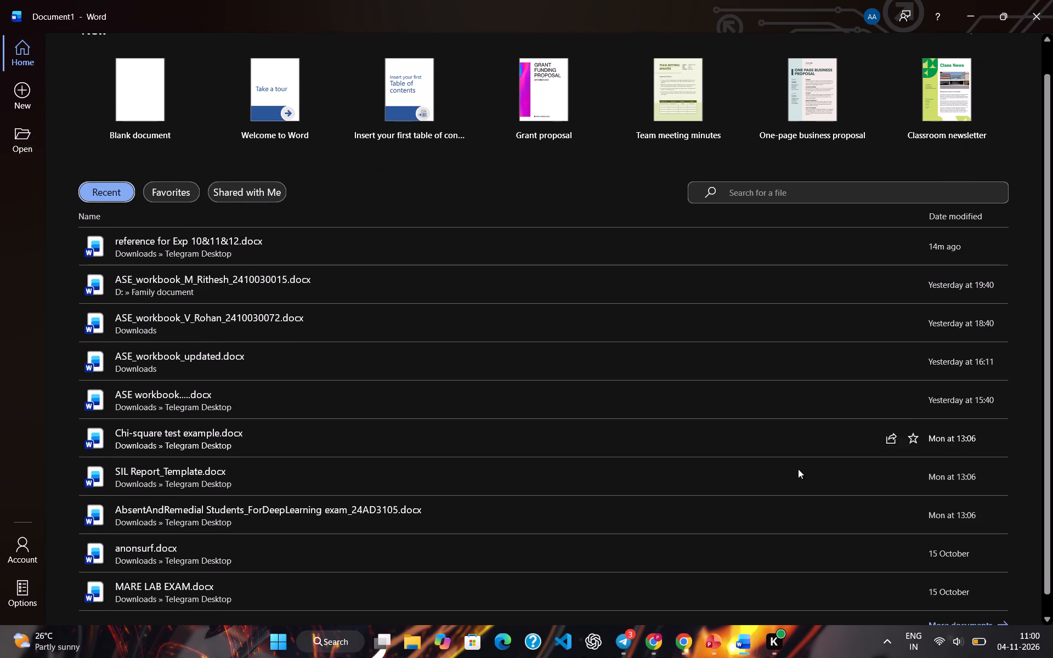
# Switch to the open document "reference for Exp 10&11&12.docx" and read Experiment 10's Pre-Lab answer on building a regression model with scikit-learn.
pyautogui.click(749, 637)
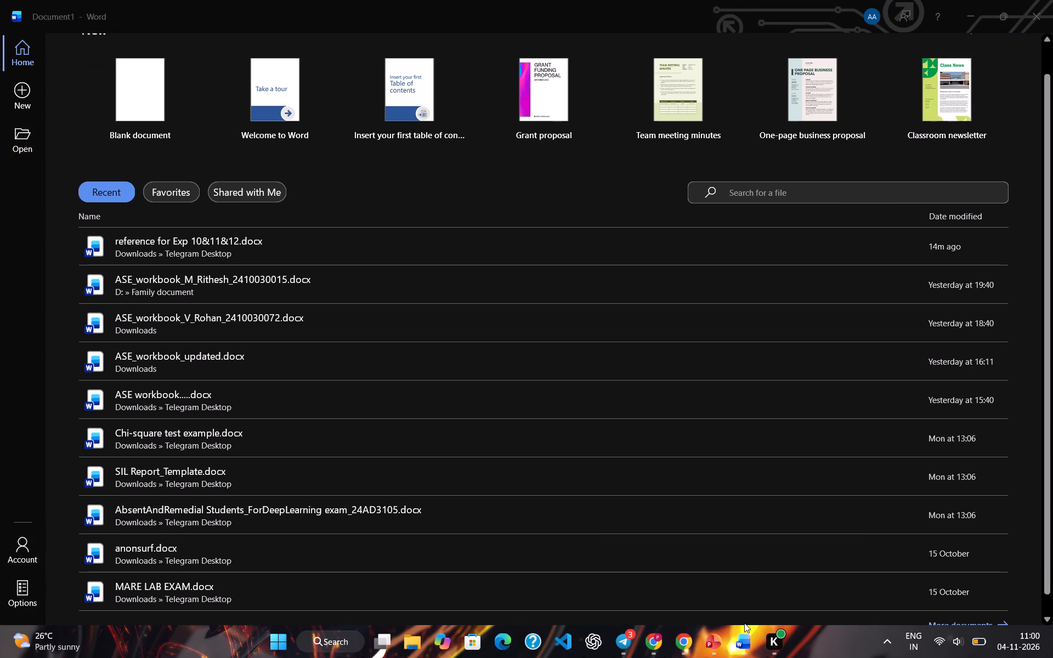
pyautogui.click(700, 593)
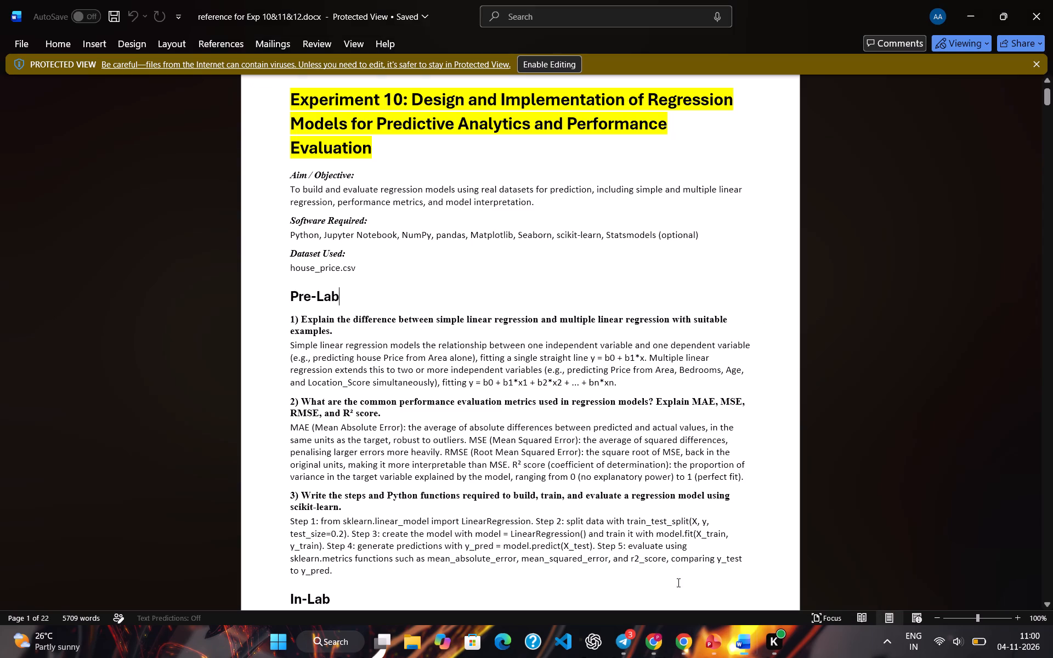
pyautogui.scroll(-9, 512, 334)
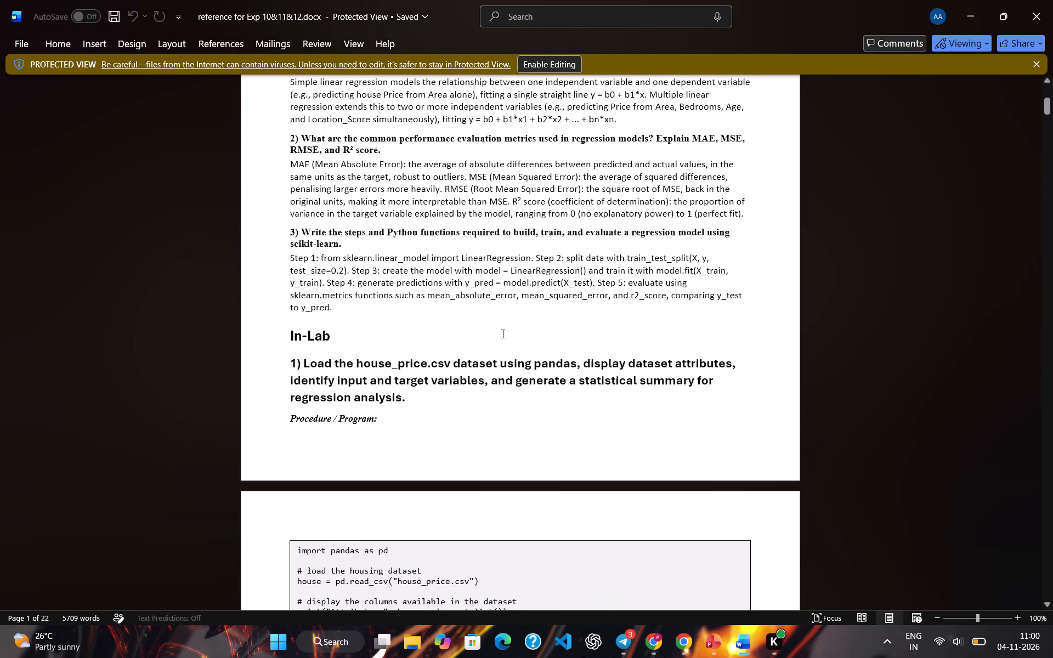
pyautogui.scroll(-1, 499, 335)
pyautogui.moveTo(284, 189); pyautogui.dragTo(291, 190)
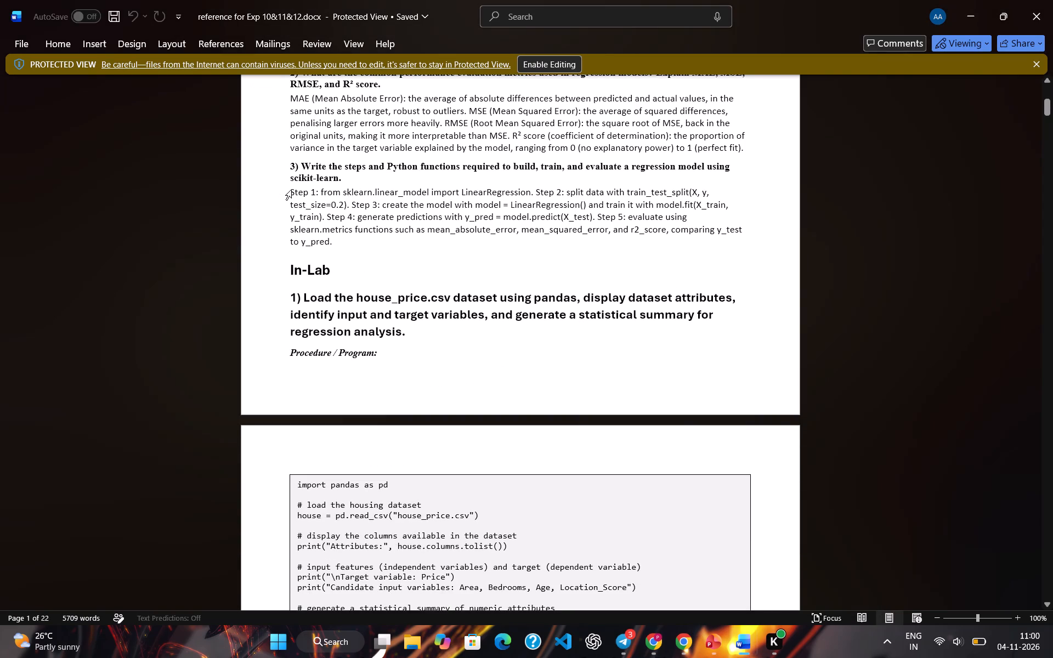
pyautogui.moveTo(291, 190); pyautogui.dragTo(352, 192)
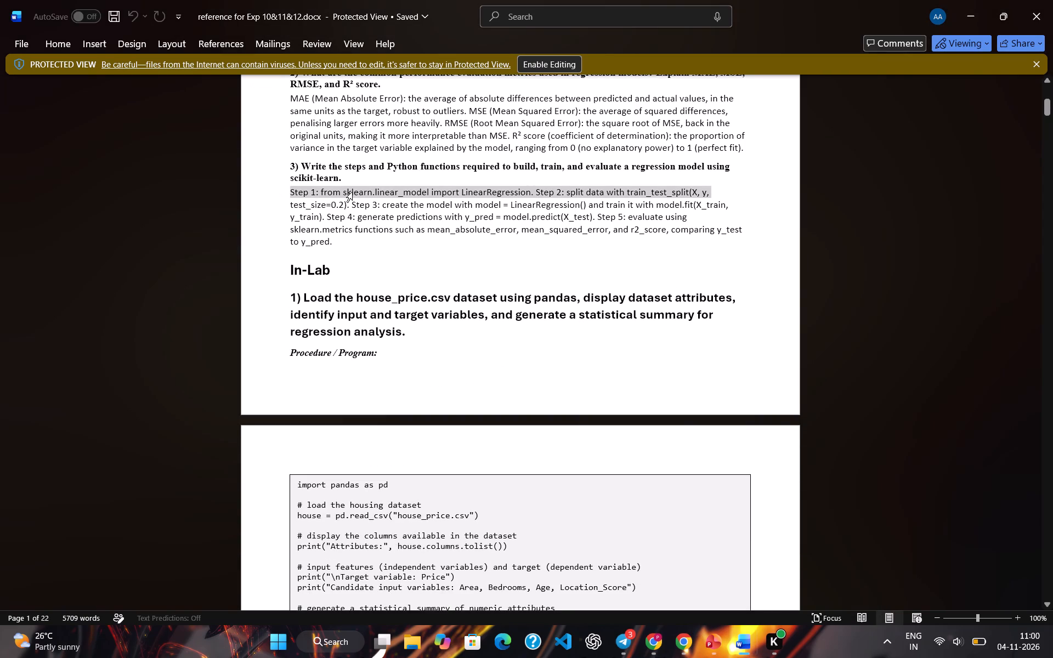
pyautogui.moveTo(352, 192); pyautogui.dragTo(488, 201)
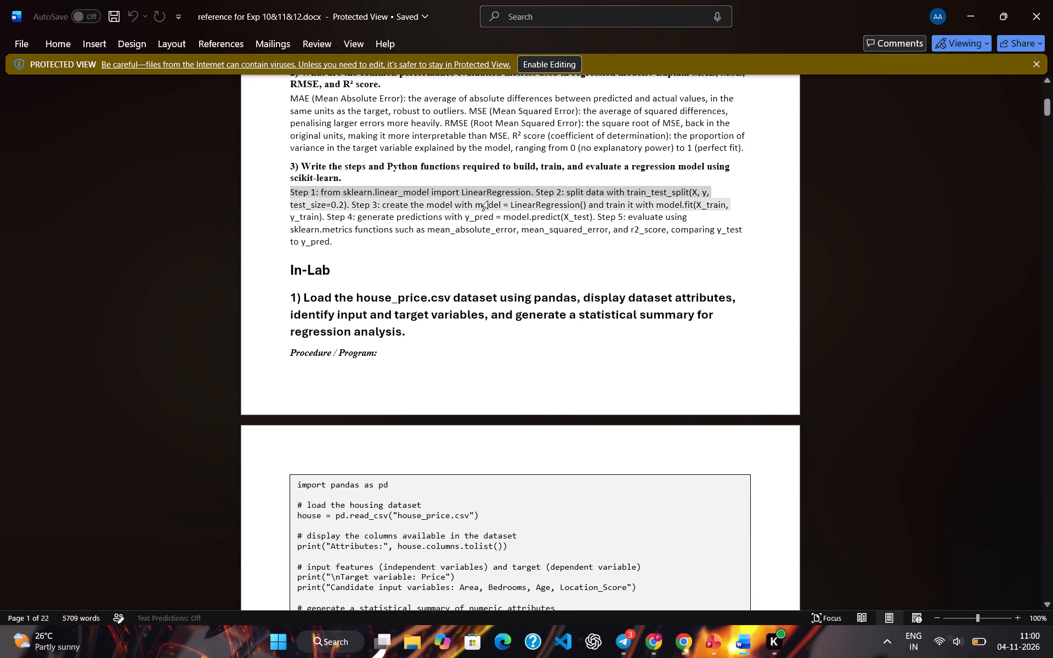
pyautogui.moveTo(488, 201); pyautogui.dragTo(598, 192)
pyautogui.click(572, 248)
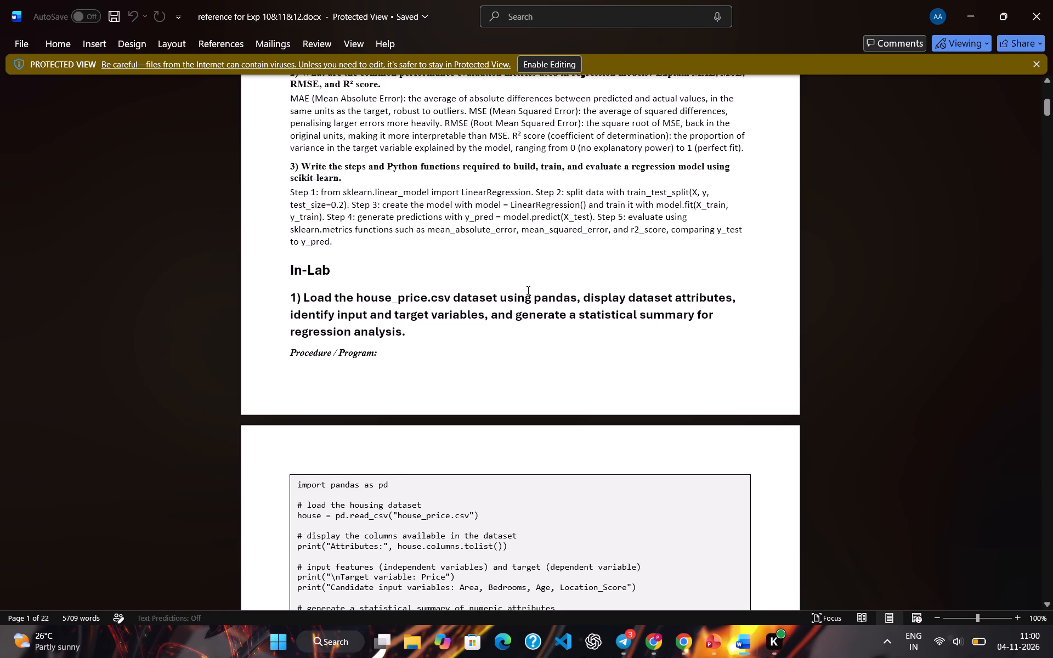
# Read Experiment 10's In-Lab tasks 1 and 2, on loading house_price.csv and implementing simple linear regression, including their programs and analyses.
pyautogui.scroll(-4, 527, 290)
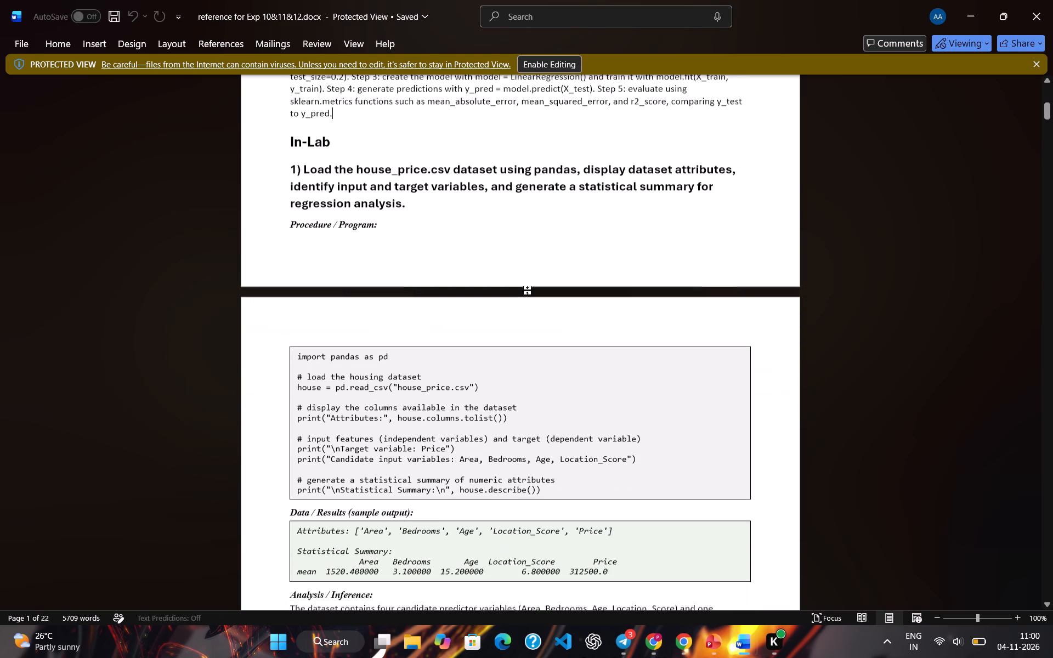
pyautogui.scroll(-2, 488, 307)
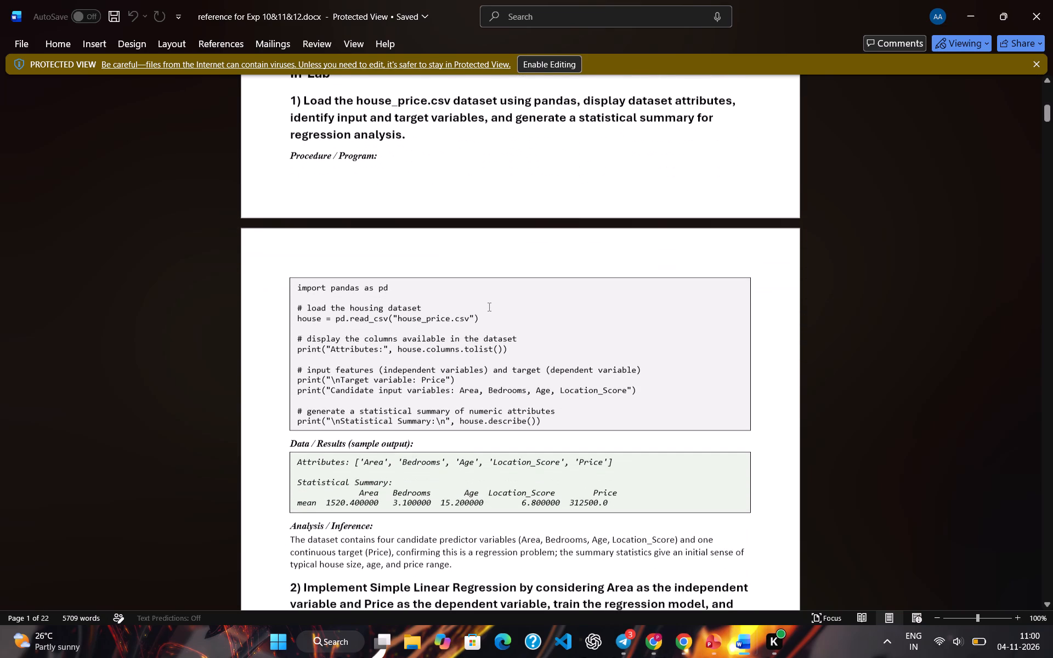
pyautogui.scroll(-1, 488, 307)
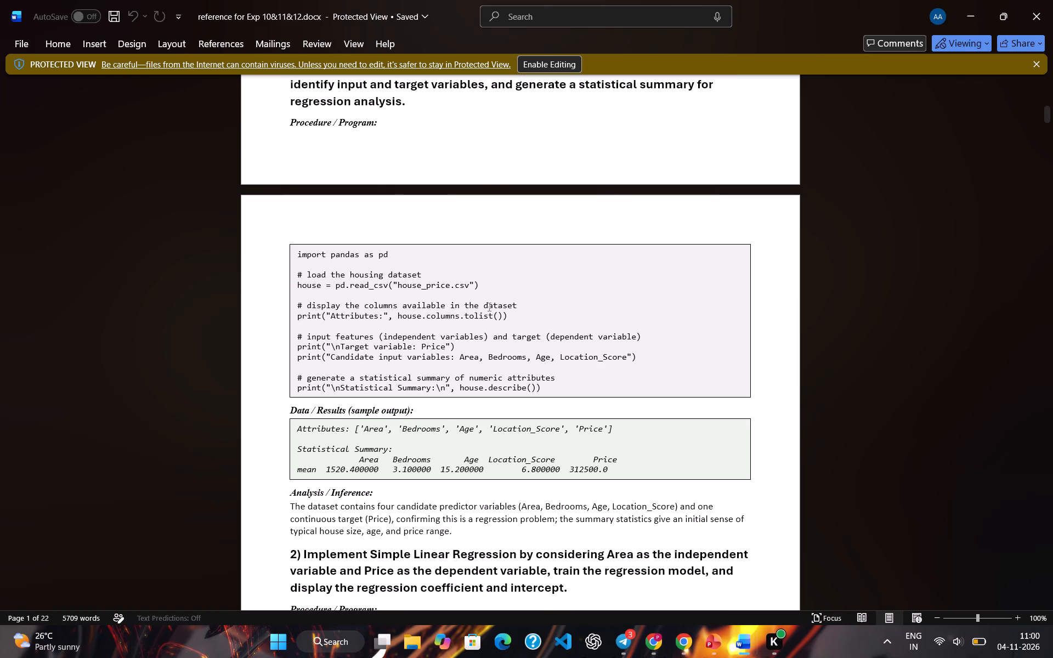
pyautogui.scroll(-2, 488, 307)
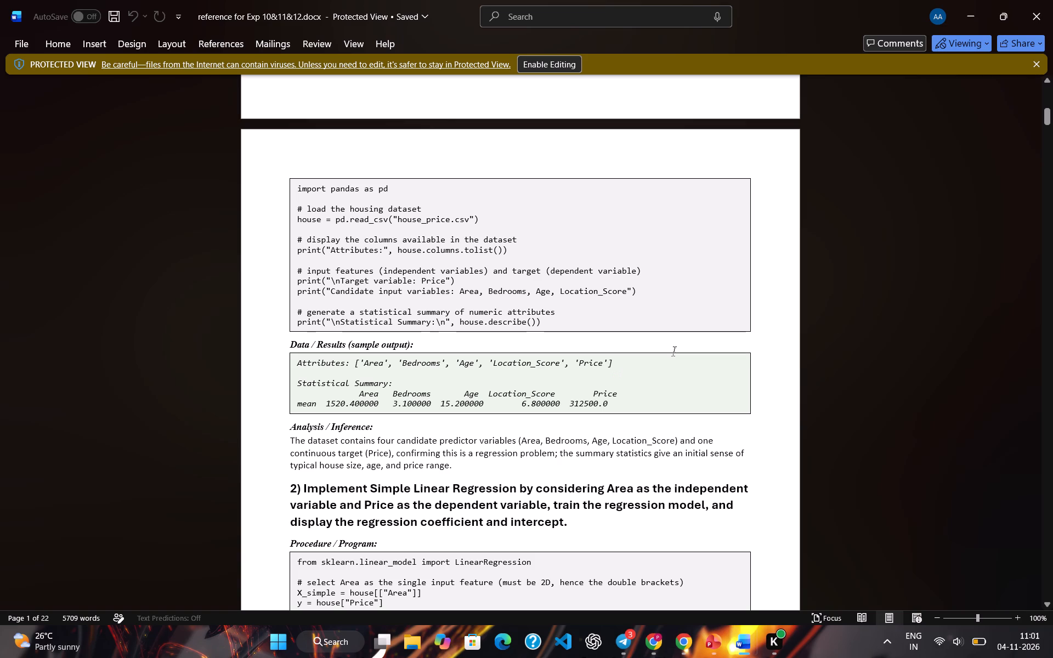
pyautogui.scroll(-2, 673, 351)
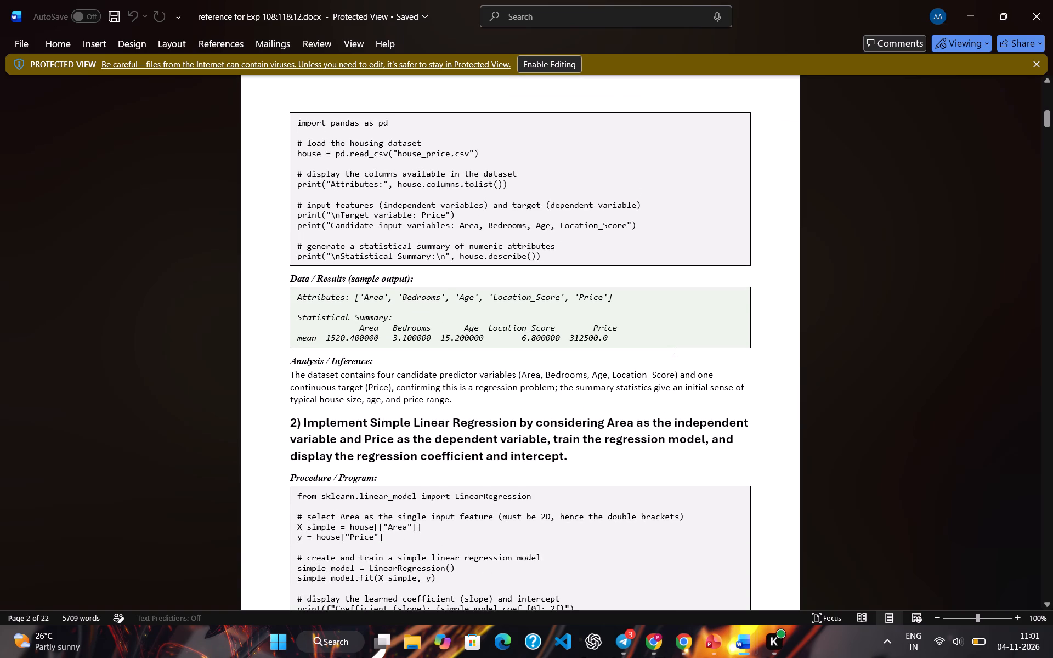
pyautogui.scroll(-1, 673, 351)
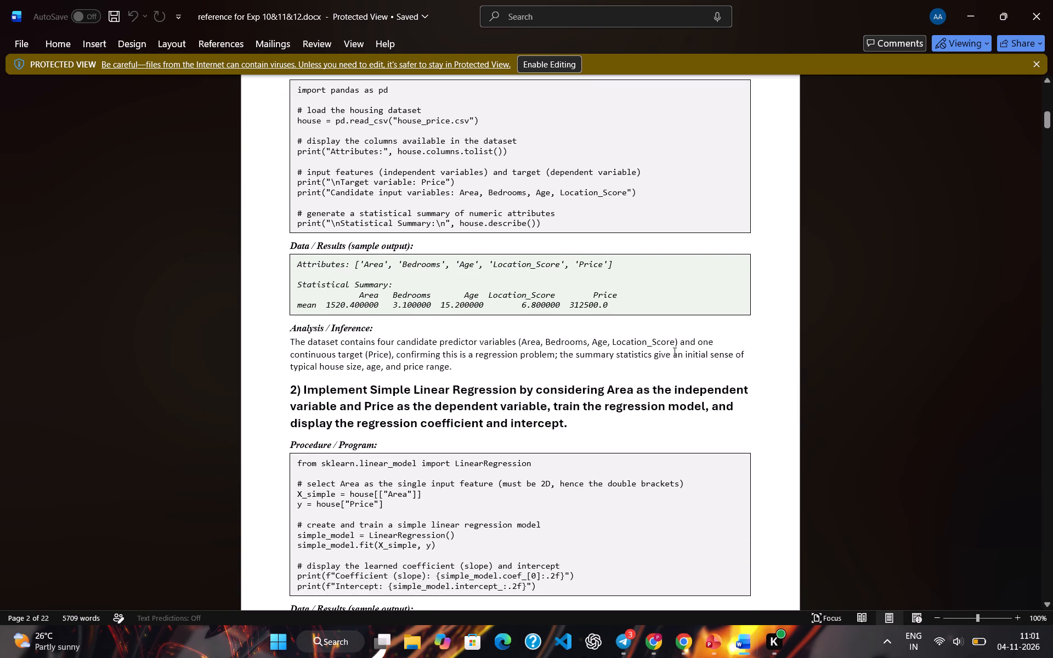
pyautogui.scroll(-2, 673, 351)
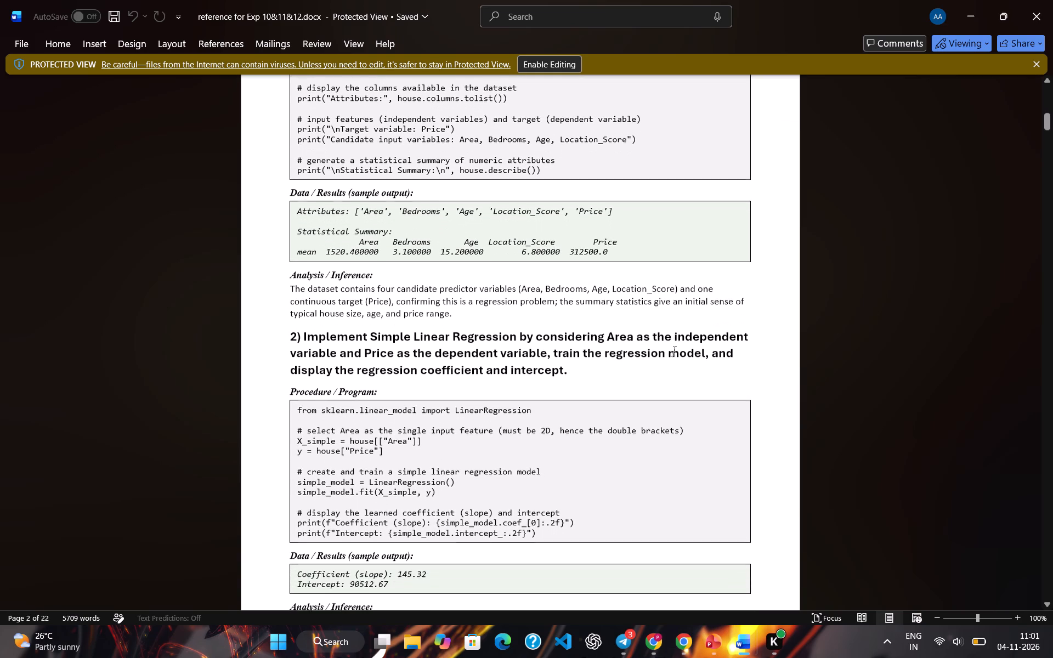
pyautogui.scroll(-2, 673, 351)
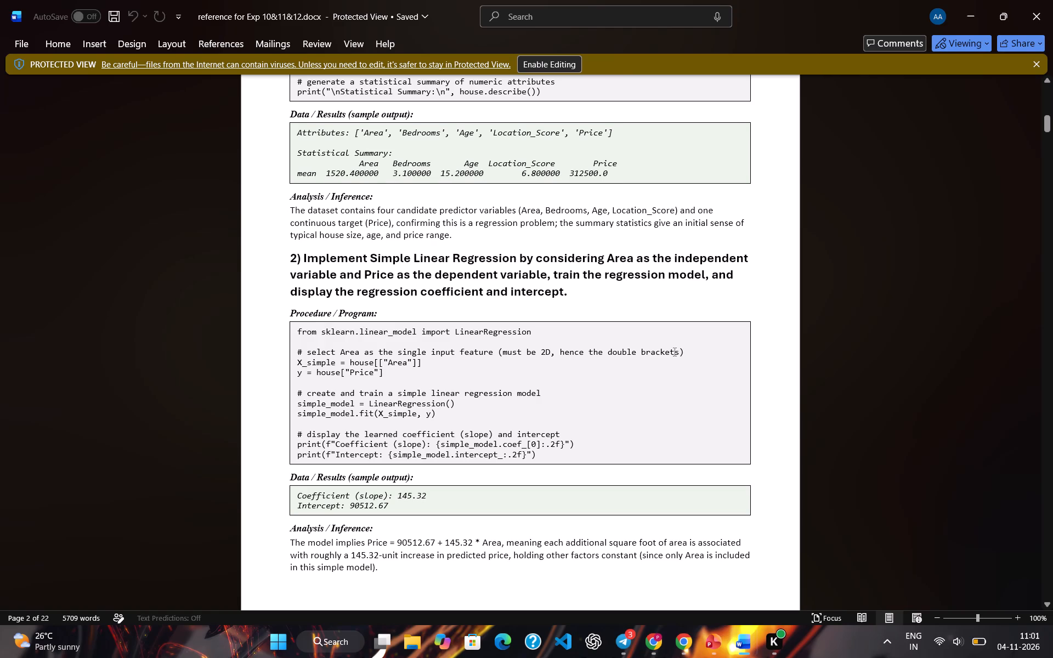
# Read the rest of Experiment 10's In-Lab task 2, covering its program, sample output and analysis, up to the task 3 heading.
pyautogui.scroll(-1, 673, 351)
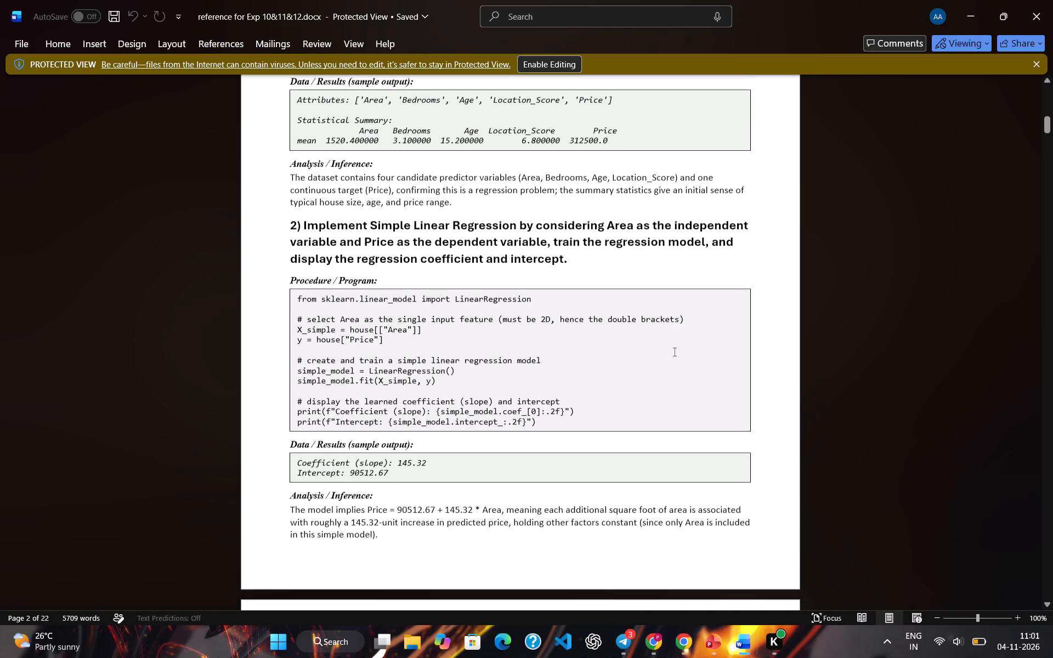
pyautogui.scroll(-3, 673, 351)
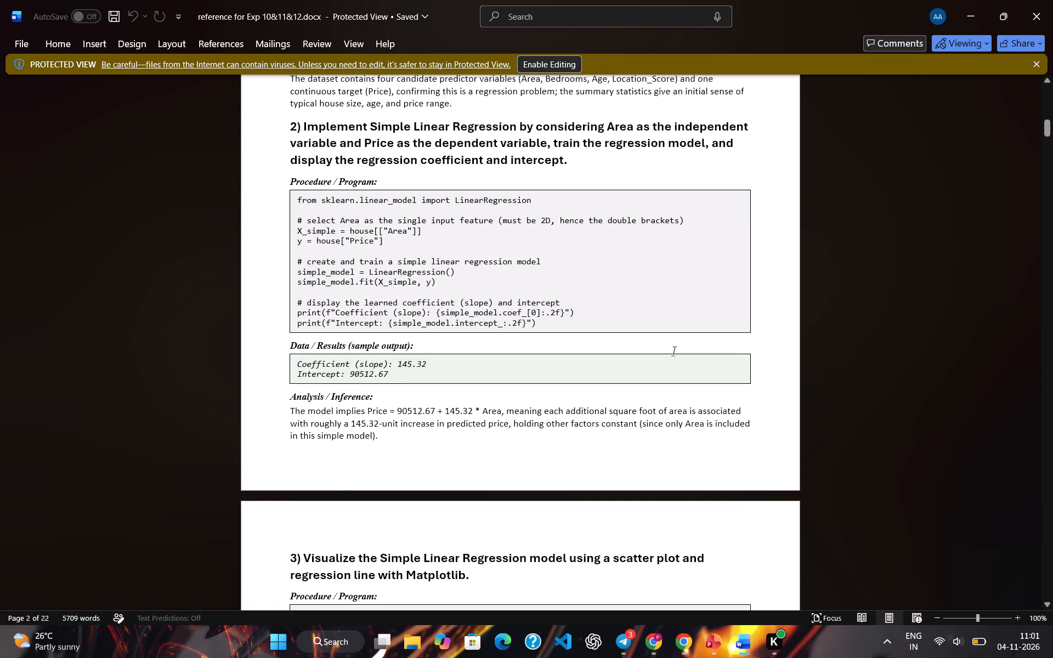
pyautogui.scroll(-1, 673, 351)
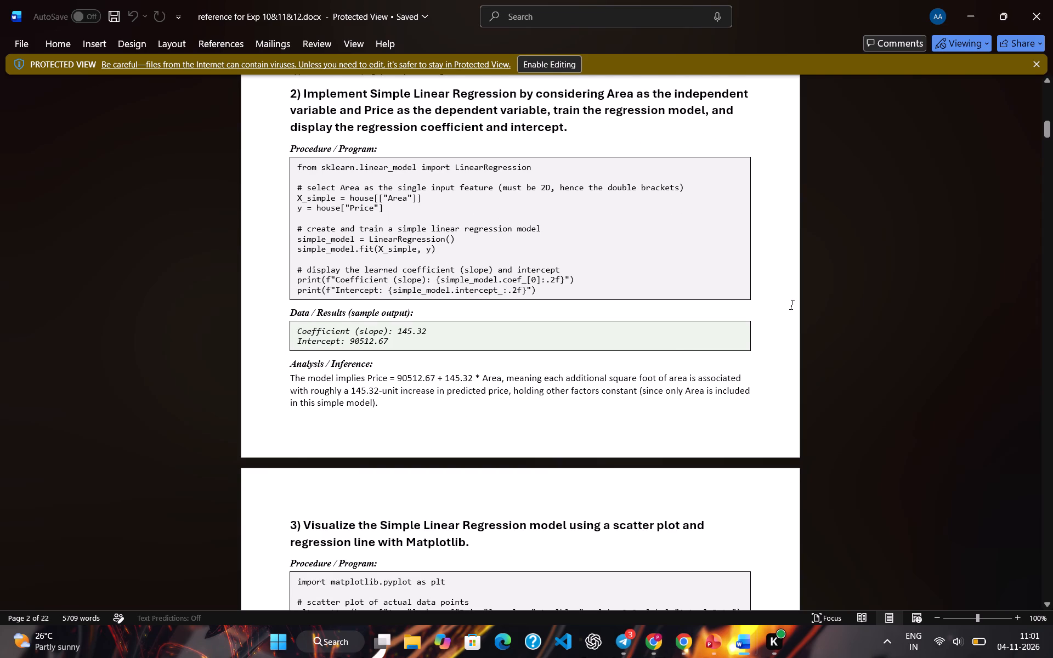
pyautogui.scroll(1, 791, 305)
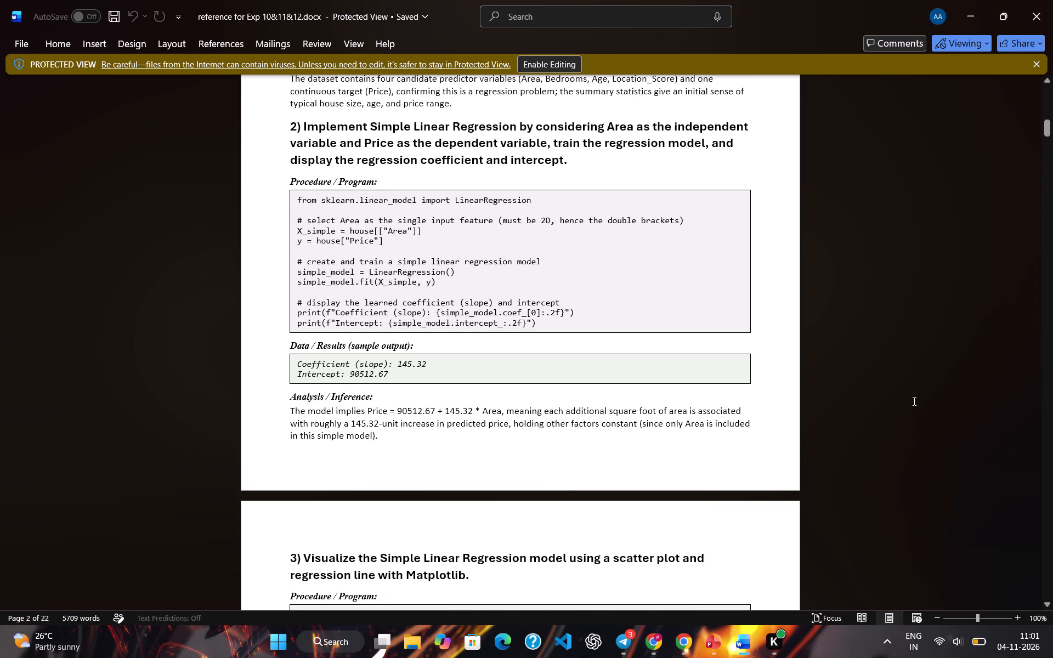
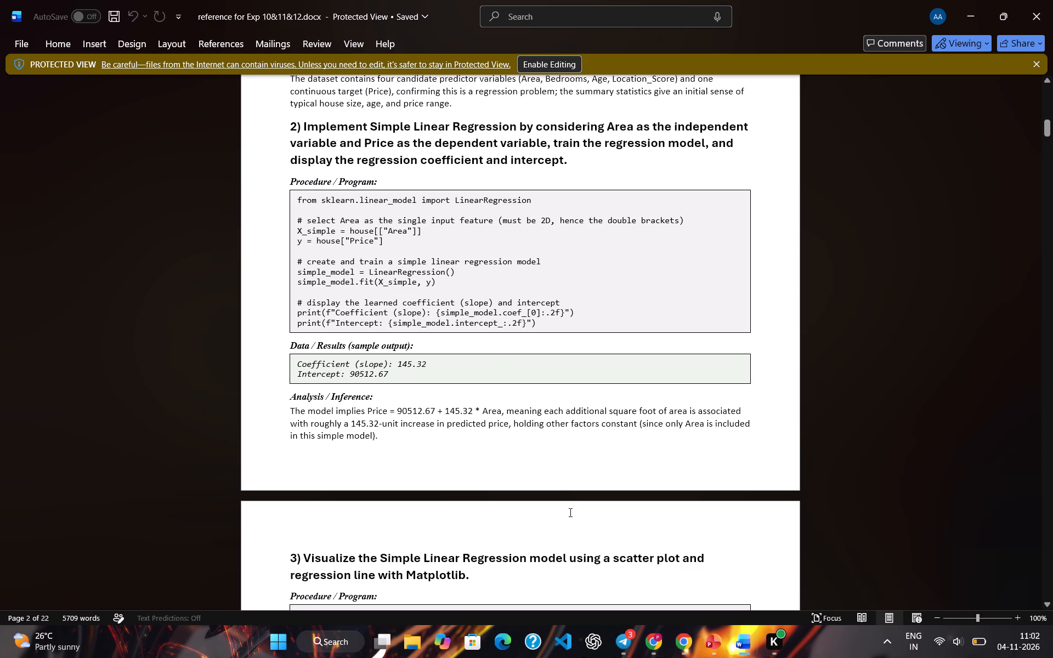
# Show the overview of all open windows and desktops to switch away from the reference document.
pyautogui.press('super+Tab')
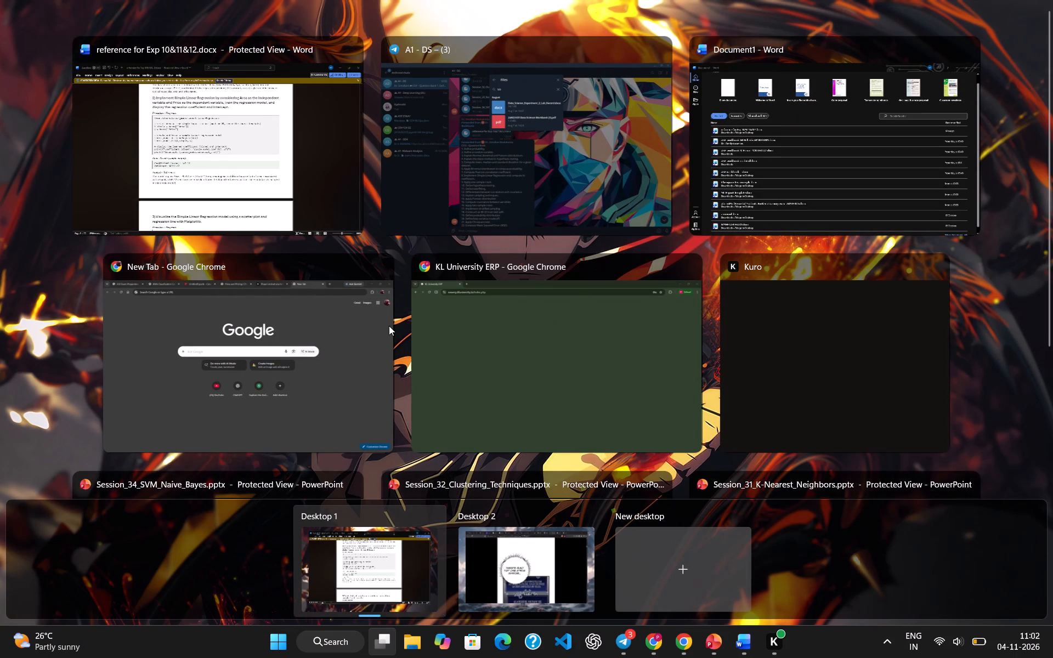
# Switch to the Chrome window with the KL University ERP page and open the KLH login site lms.klh.edu.in in a new tab.
pyautogui.click(295, 111)
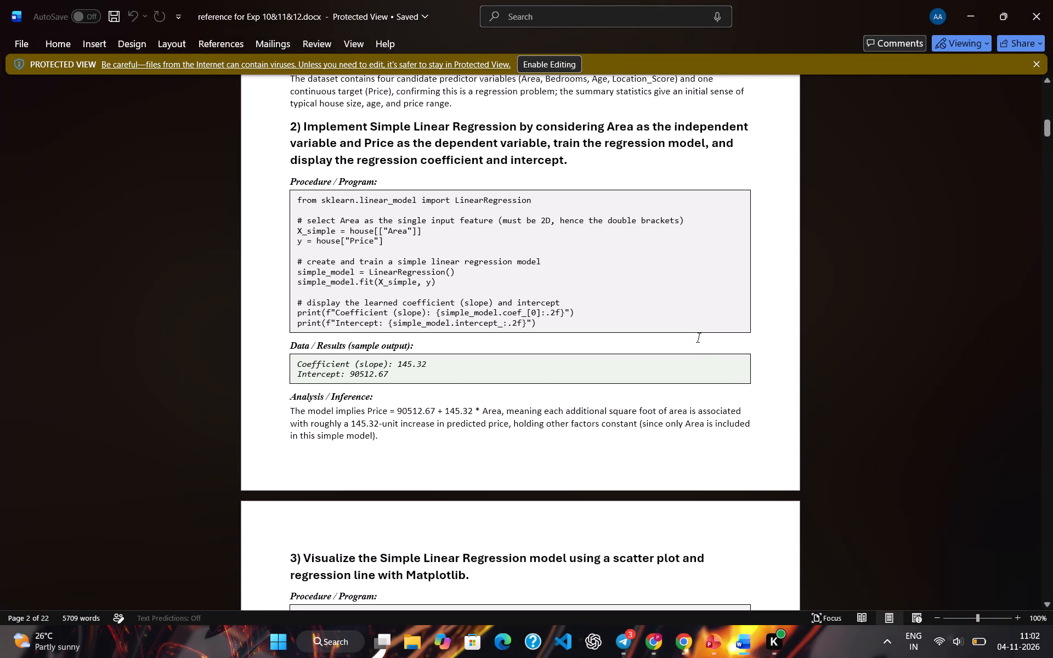
pyautogui.click(656, 631)
pyautogui.click(205, 2)
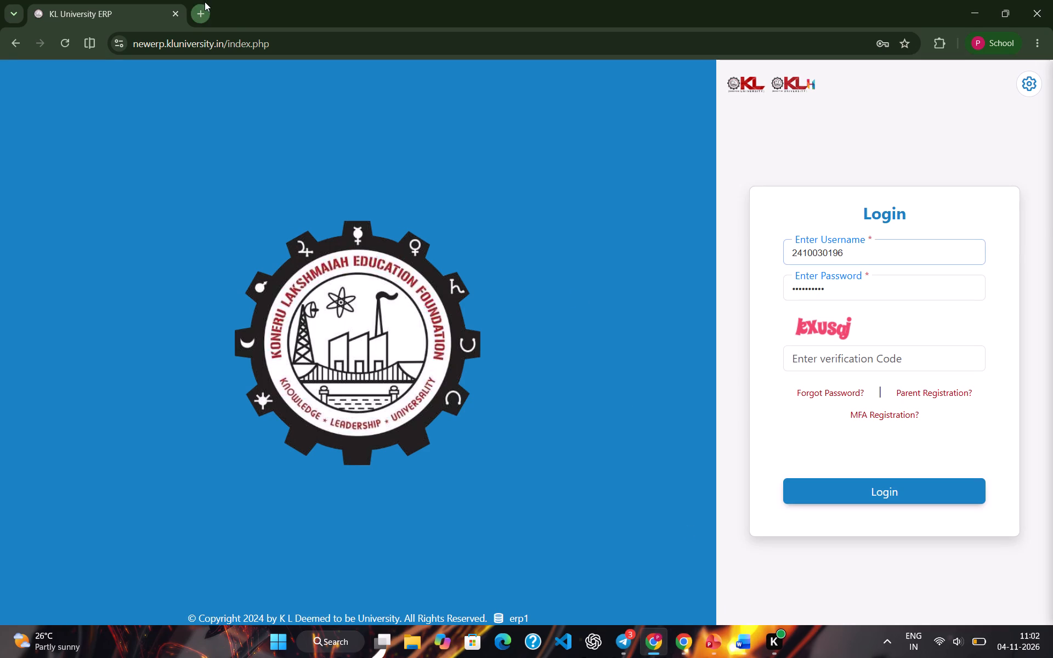
pyautogui.click(444, 389)
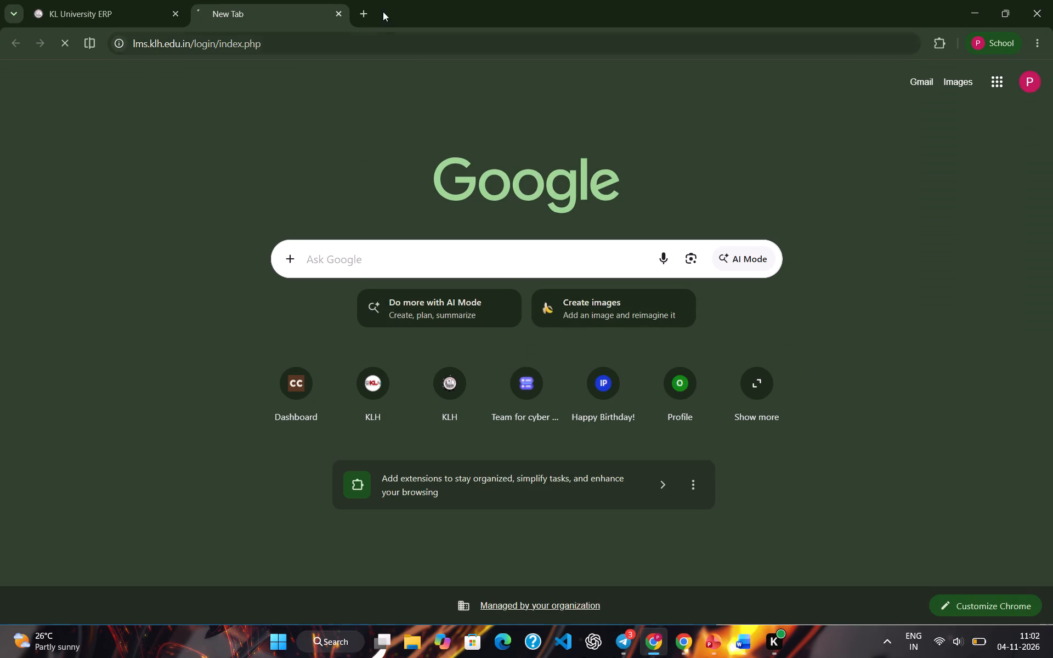
# Open the Windows quick settings for network and sound.
pyautogui.click(960, 651)
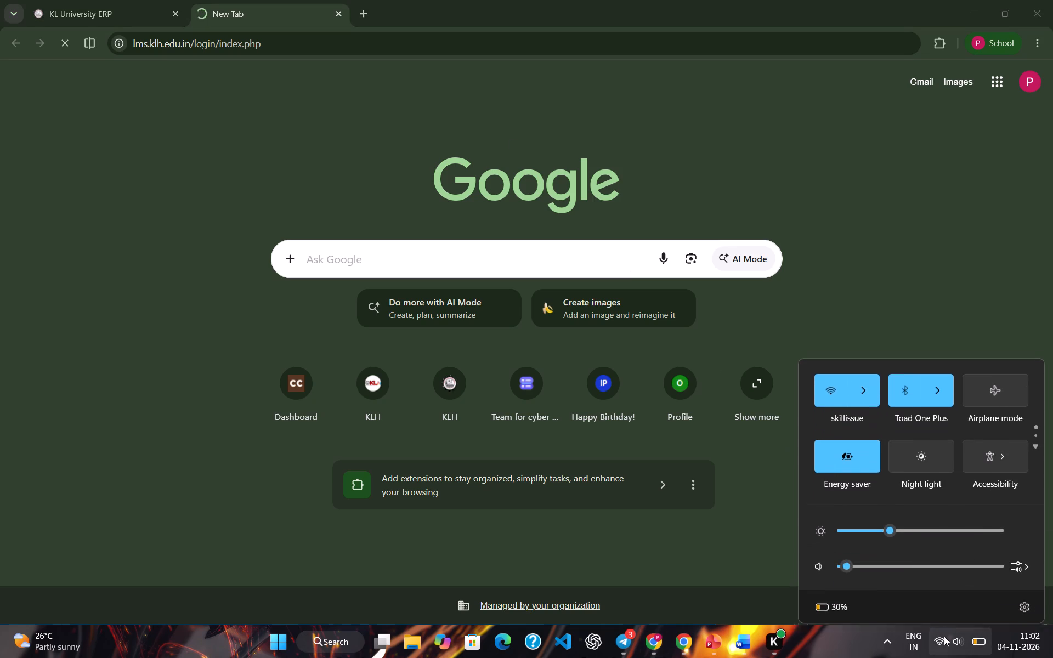
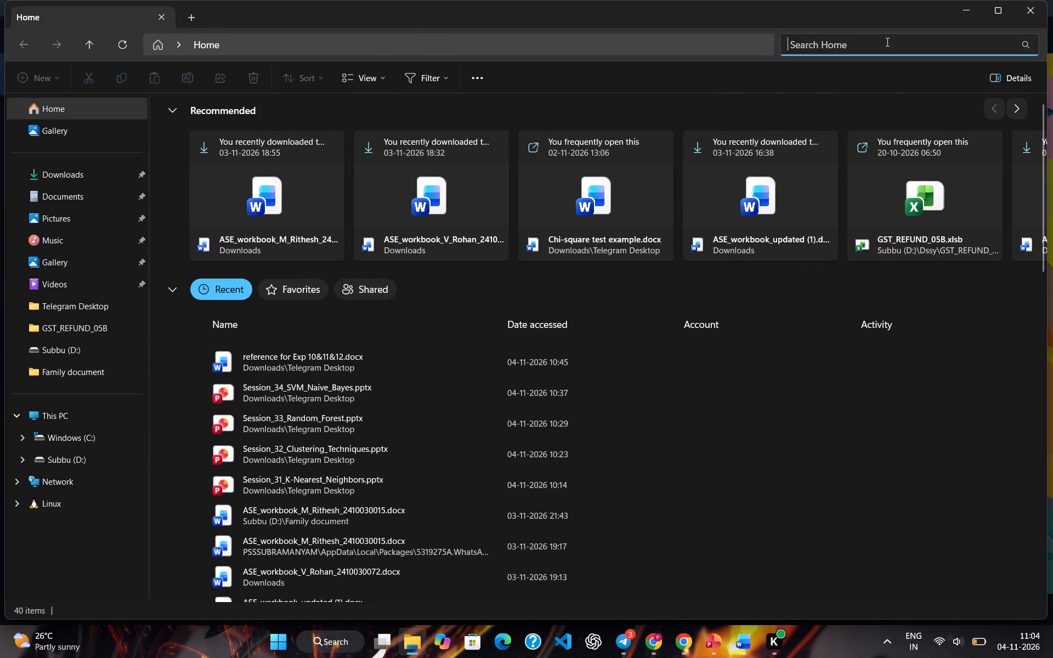
# Search the Home location for ds, and clear the search.
pyautogui.write('ds')
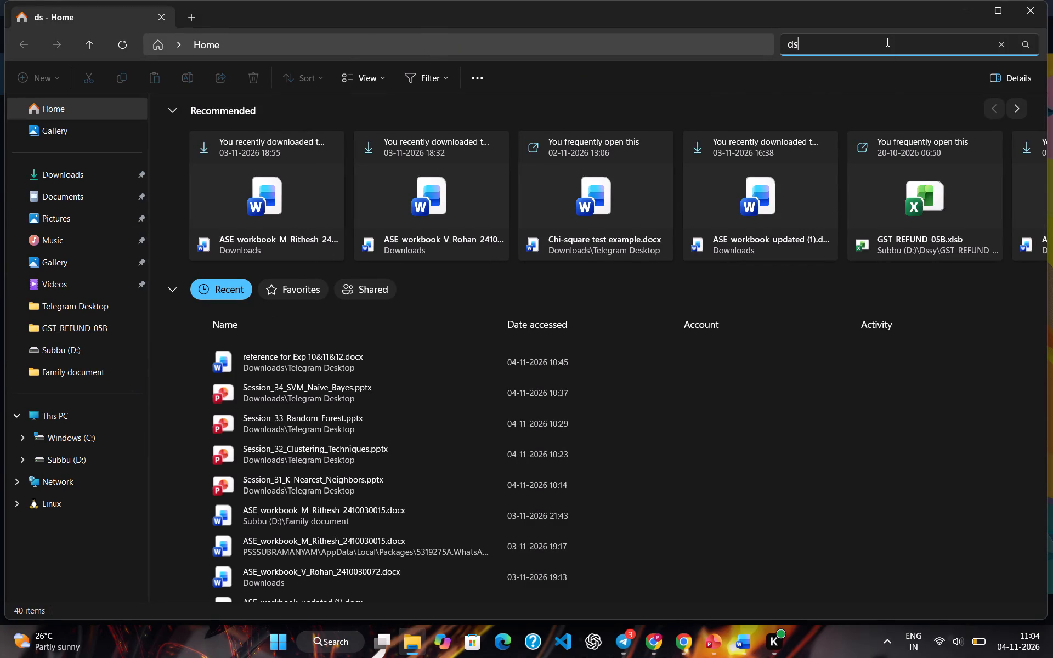
pyautogui.press('space')
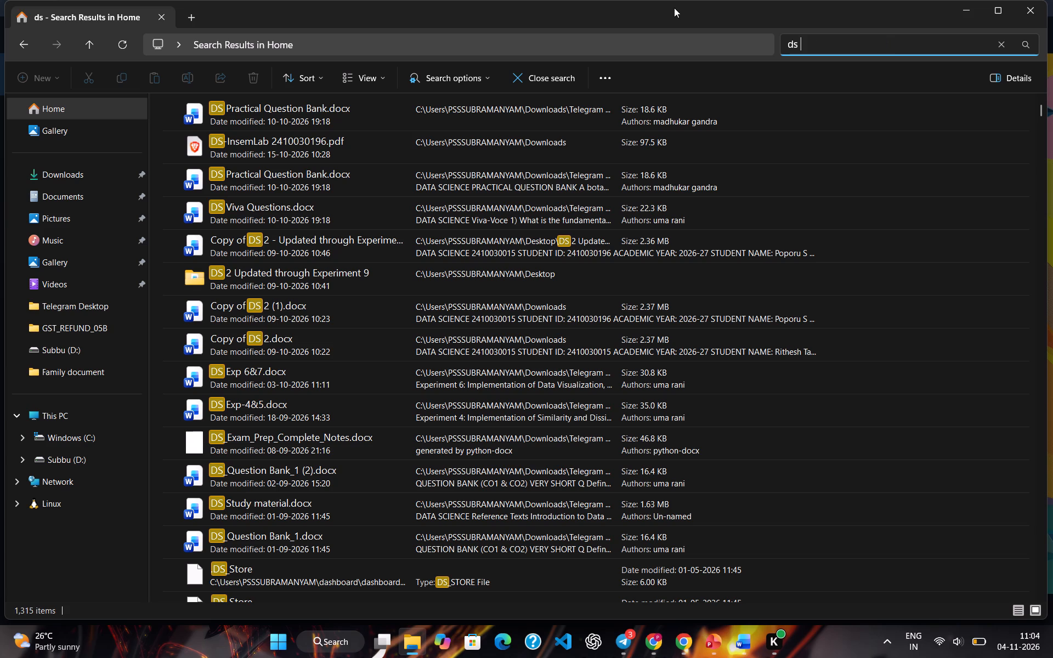
pyautogui.hotkey('ctrl', 'a')
pyautogui.press('BackSpace')
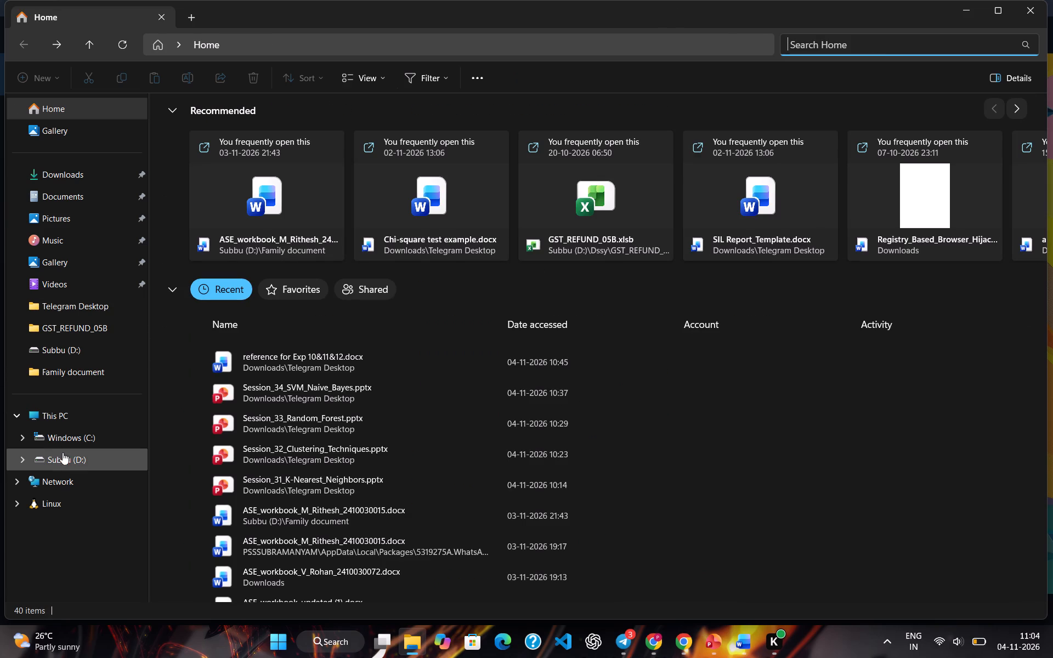
# Open the DS folder inside the Third year folder on the Subbu (D:) drive.
pyautogui.click(60, 453)
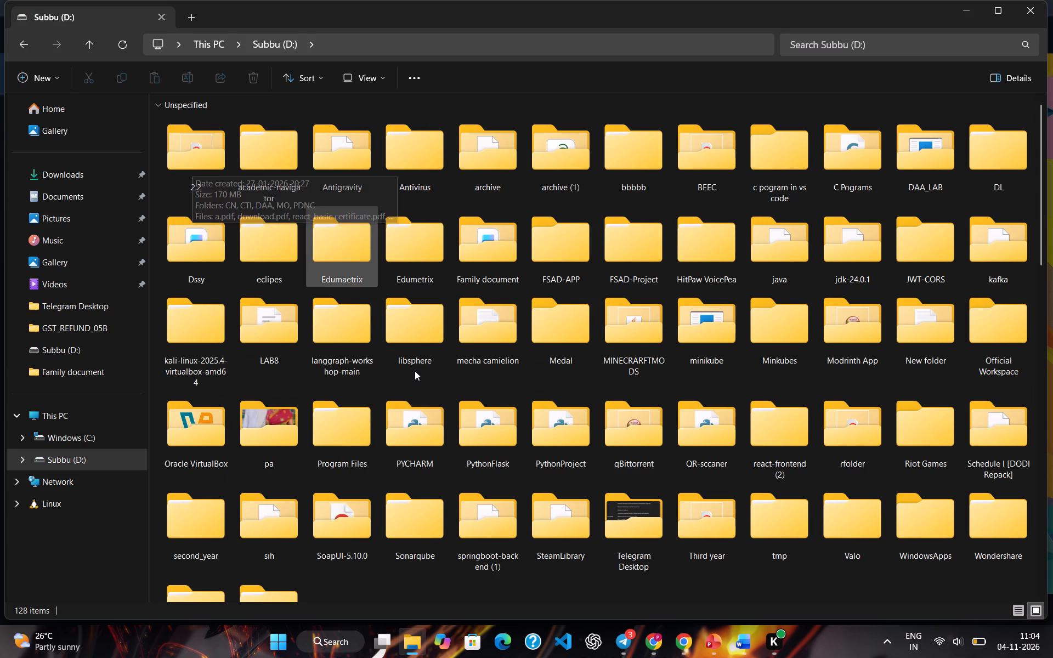
pyautogui.doubleClick(725, 540)
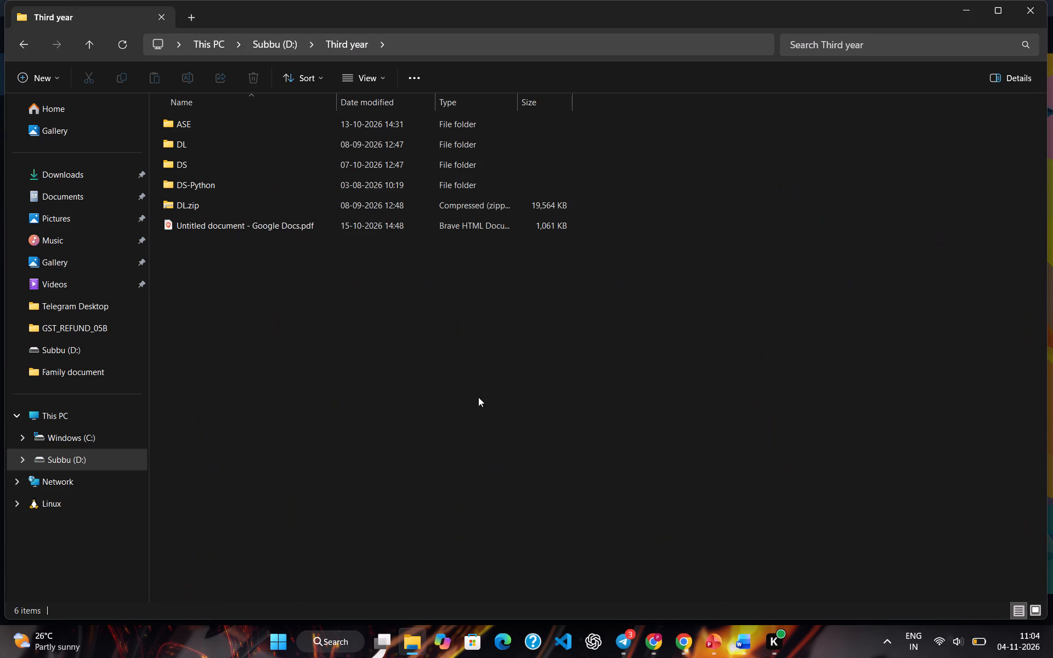
pyautogui.doubleClick(241, 167)
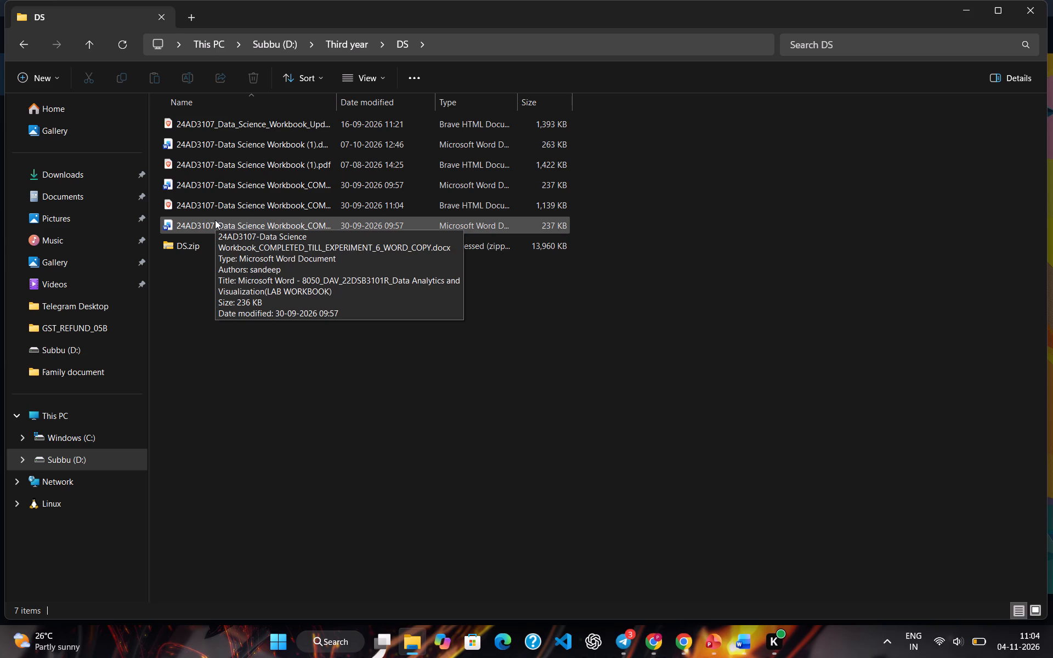
# Open 24AD3107-Data Science Workbook (1).docx, look through its session list and first experiments, and minimize the open Word windows.
pyautogui.doubleClick(257, 147)
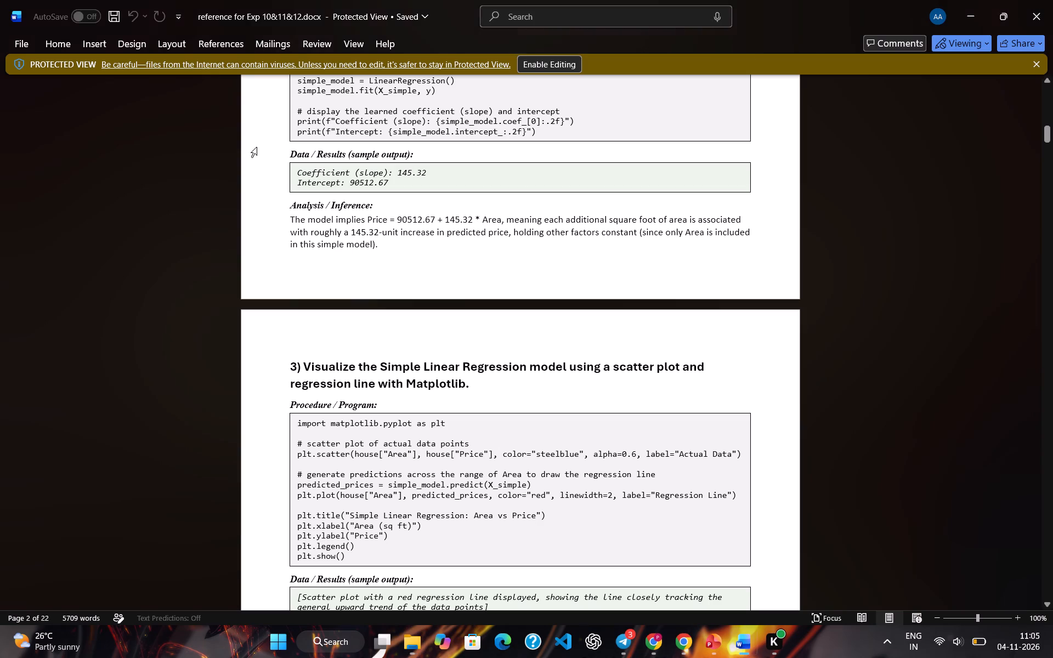
pyautogui.scroll(-6, 302, 192)
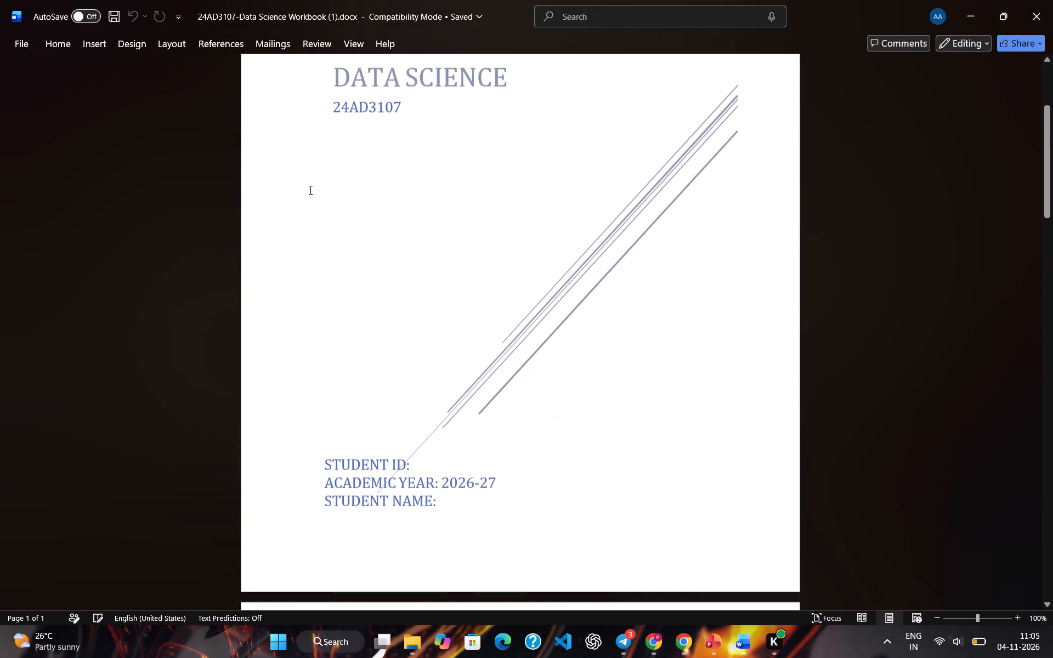
pyautogui.scroll(-12, 309, 190)
pyautogui.scroll(-12, 309, 190)
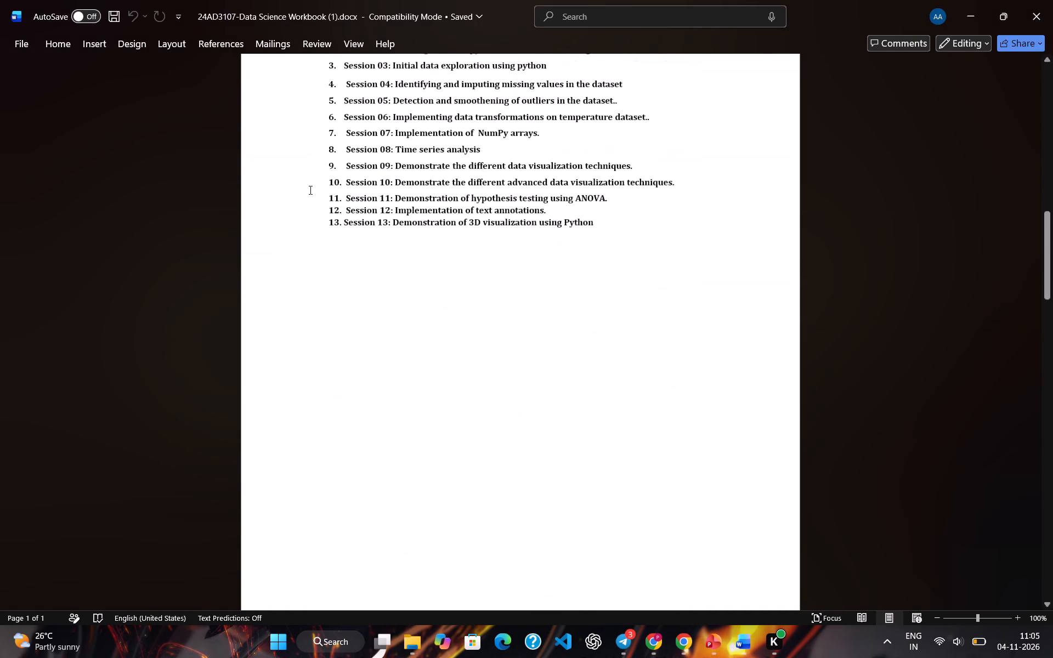
pyautogui.scroll(-20, 309, 190)
pyautogui.scroll(-17, 309, 190)
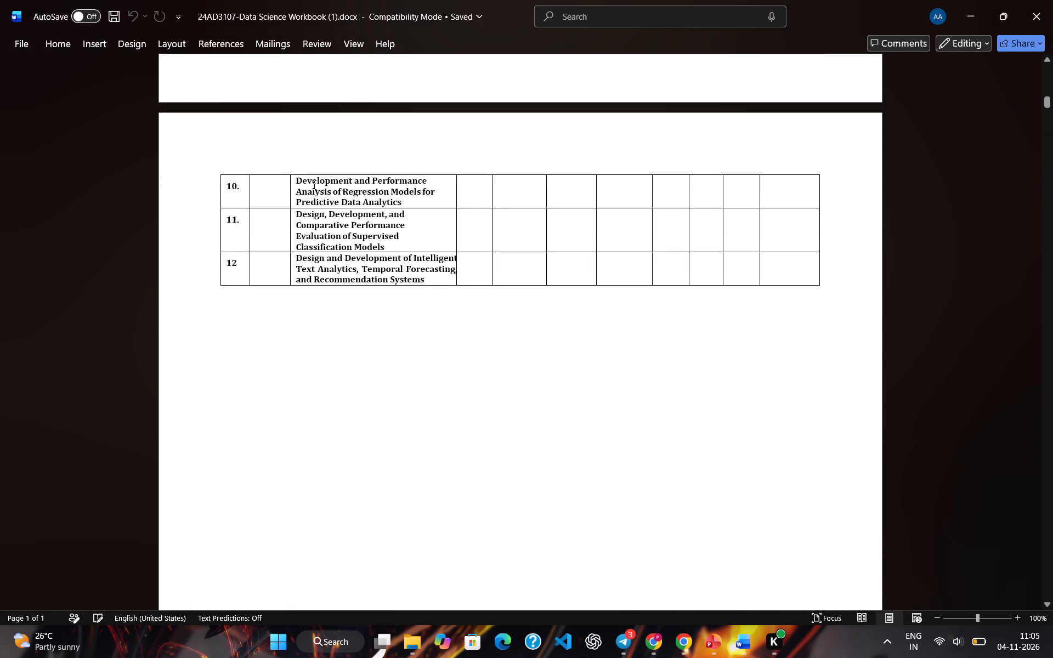
pyautogui.scroll(-16, 313, 185)
pyautogui.scroll(-13, 313, 185)
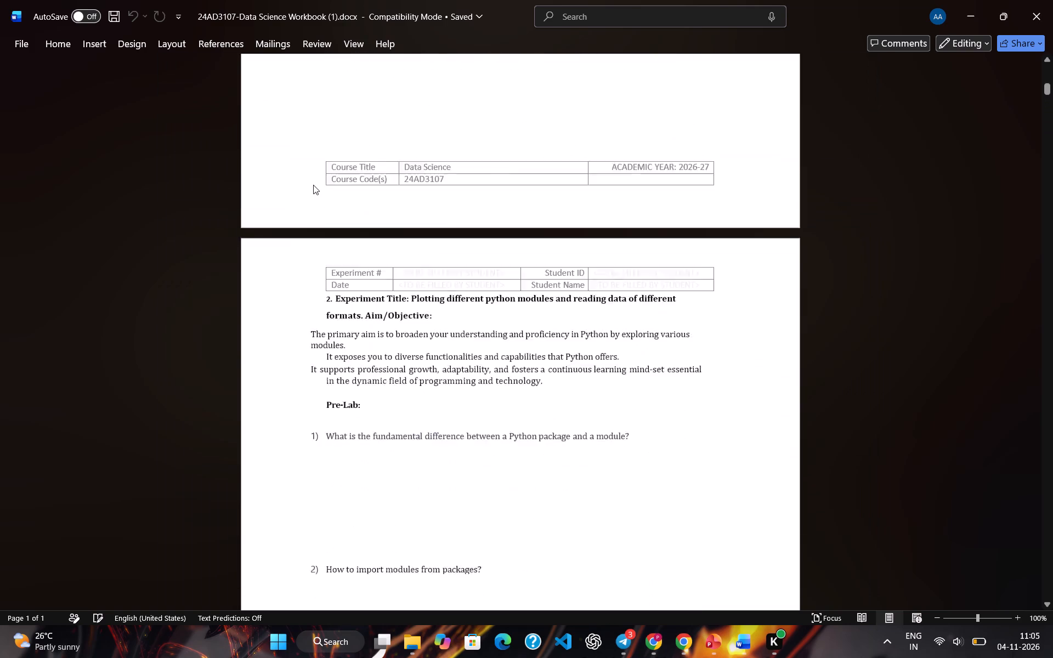
pyautogui.scroll(-11, 313, 185)
pyautogui.scroll(1, 313, 185)
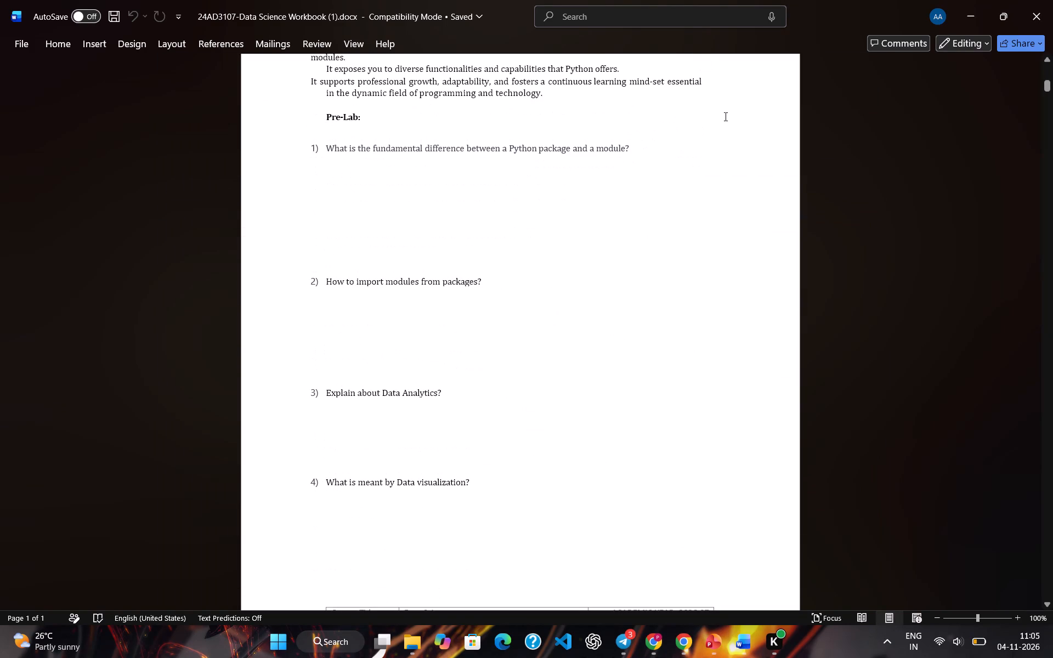
pyautogui.click(971, 12)
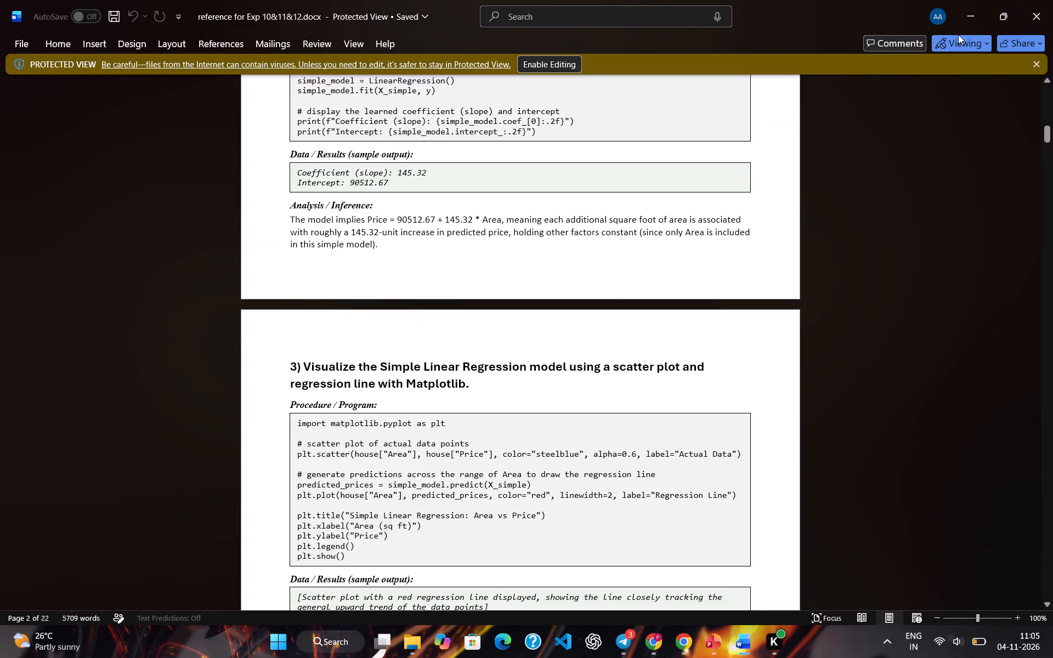
pyautogui.click(967, 18)
# Create a new folder named DS-labworkbook in the DS folder.
pyautogui.rightClick(347, 373)
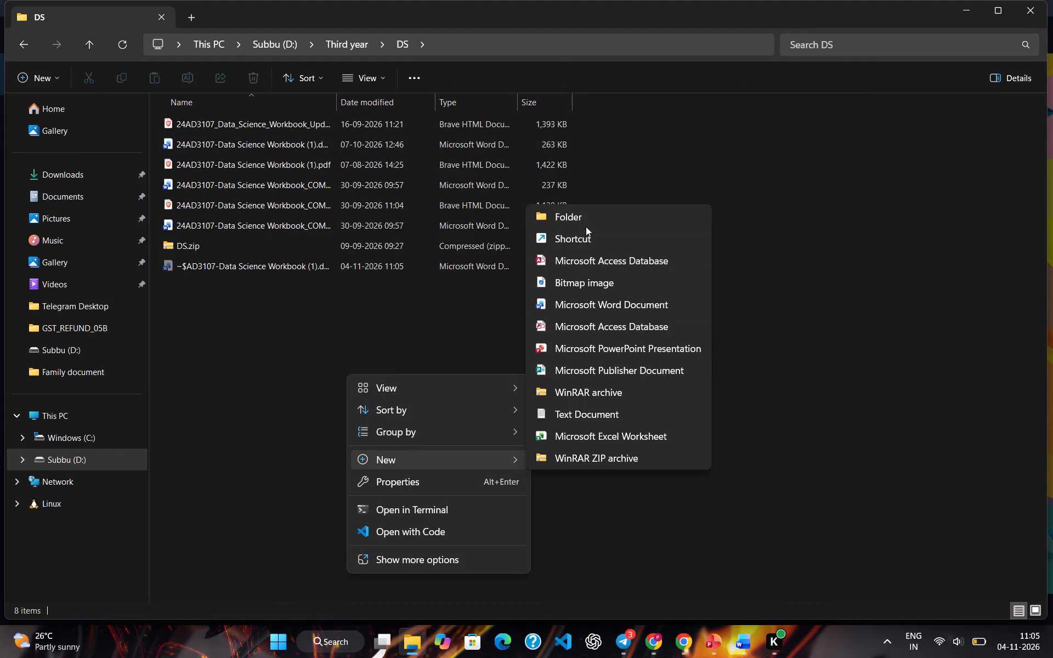
pyautogui.click(586, 222)
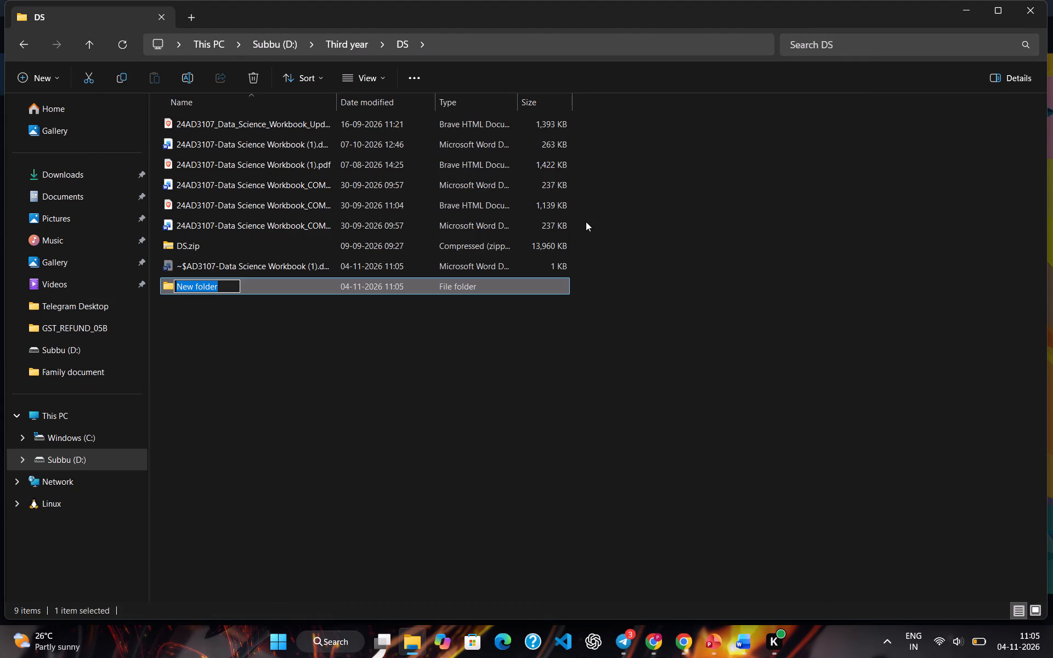
pyautogui.write('DS')
pyautogui.write('-labworkbook')
pyautogui.press('Return')
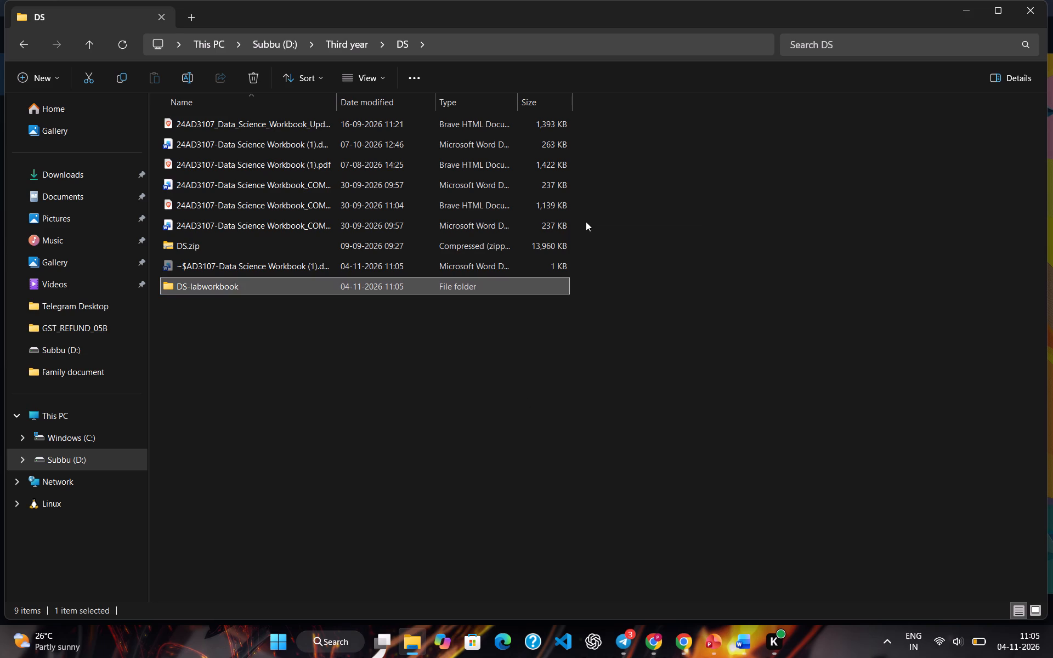
# Display the DS folder's contents as large icons.
pyautogui.click(377, 80)
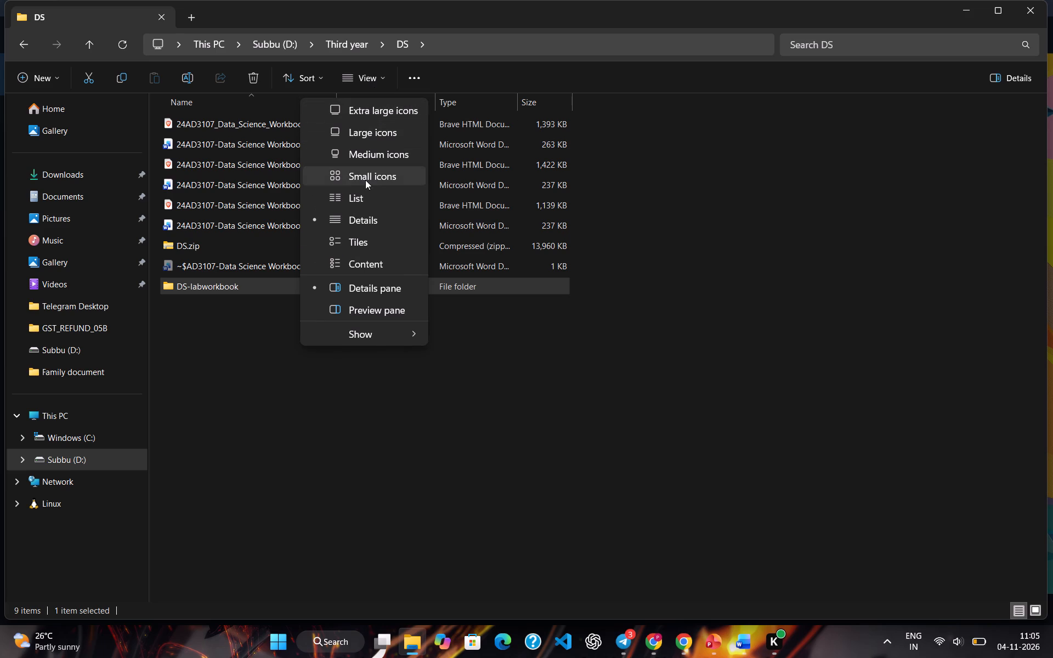
pyautogui.click(370, 139)
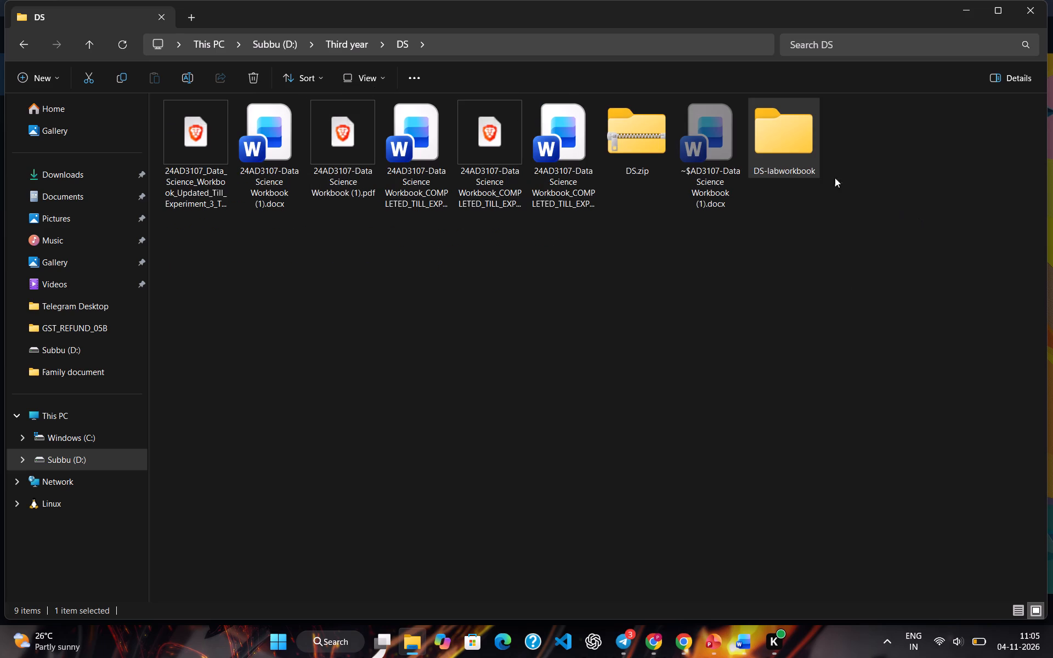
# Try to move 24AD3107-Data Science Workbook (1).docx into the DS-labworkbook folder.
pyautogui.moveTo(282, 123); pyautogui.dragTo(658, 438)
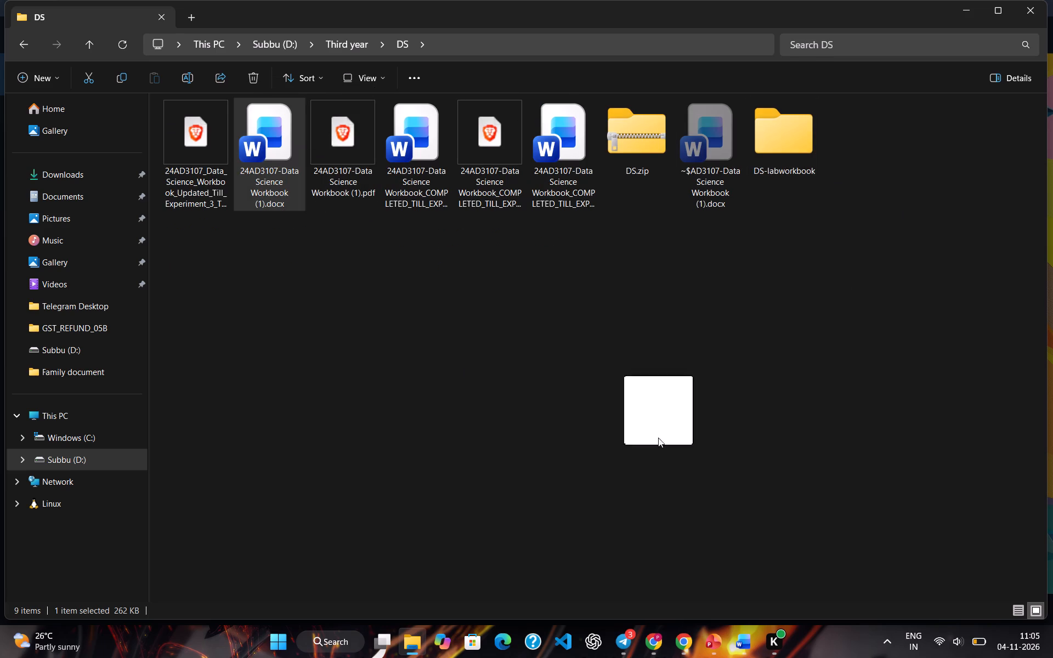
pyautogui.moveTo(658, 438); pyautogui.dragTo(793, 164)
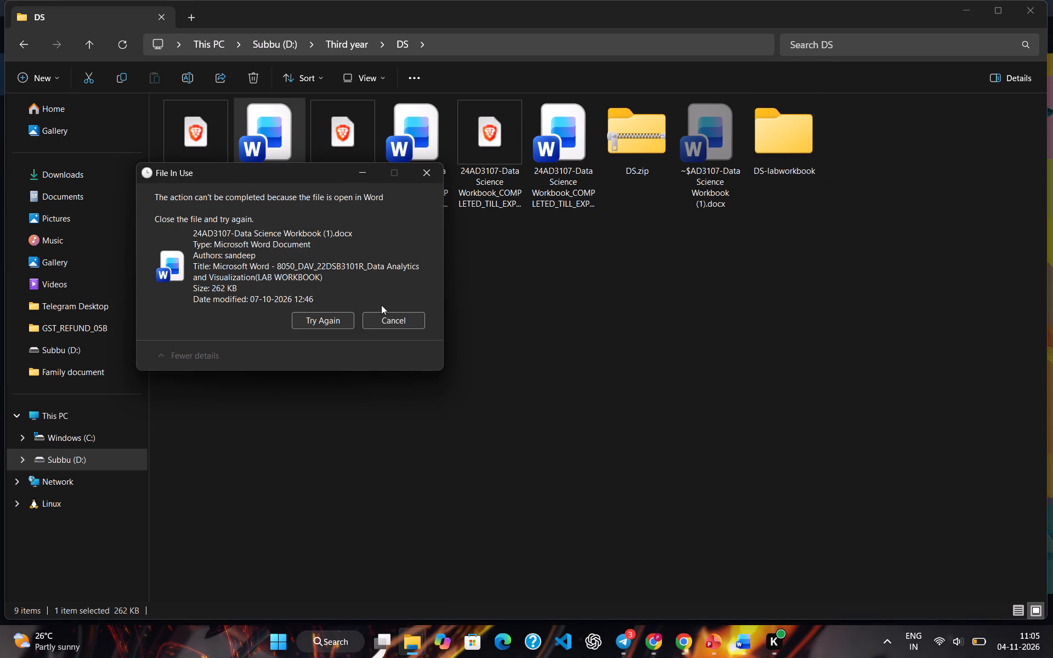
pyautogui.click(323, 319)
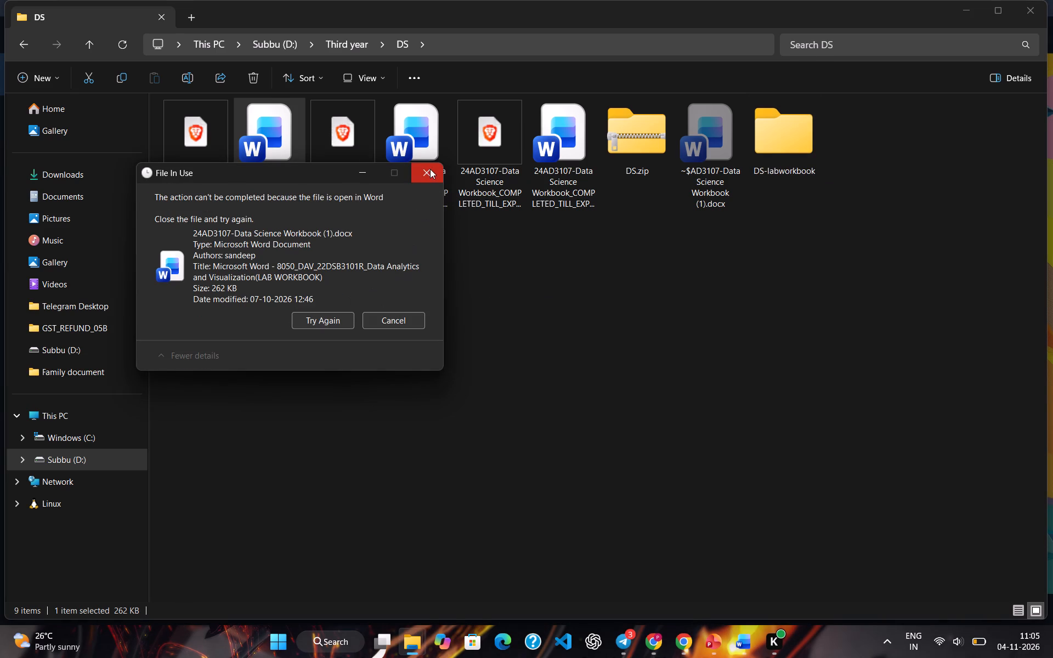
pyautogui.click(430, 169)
# Open the workbook copy COMPLETED_TILL_EXPERIMENT_6_WORD_COPY.docx, examine its session list and experiment answers, and close it.
pyautogui.doubleClick(563, 138)
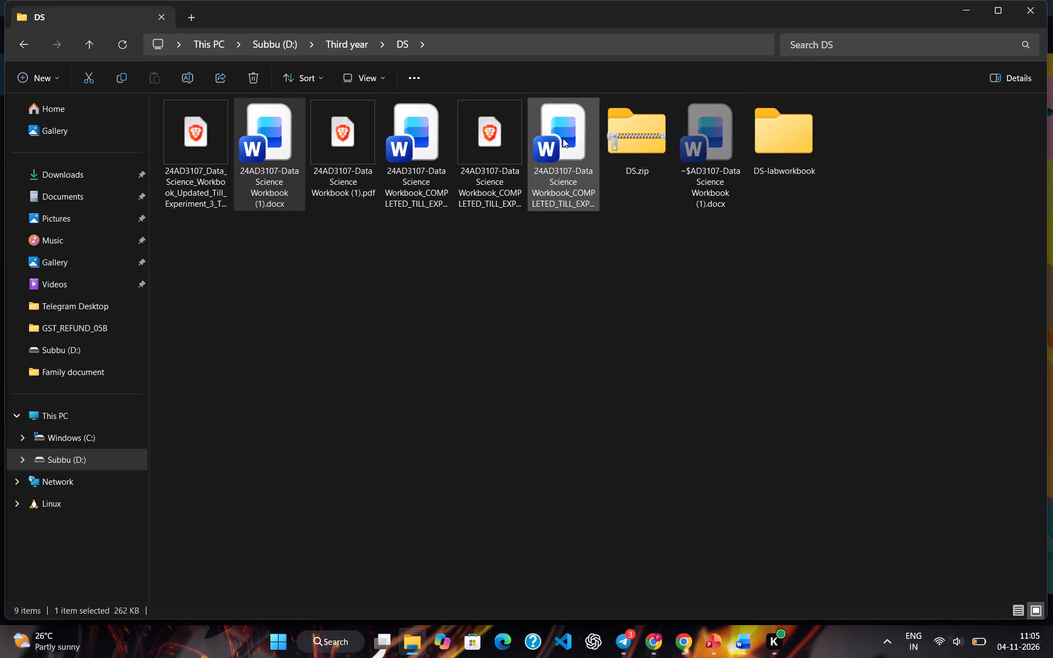
pyautogui.scroll(-2, 517, 240)
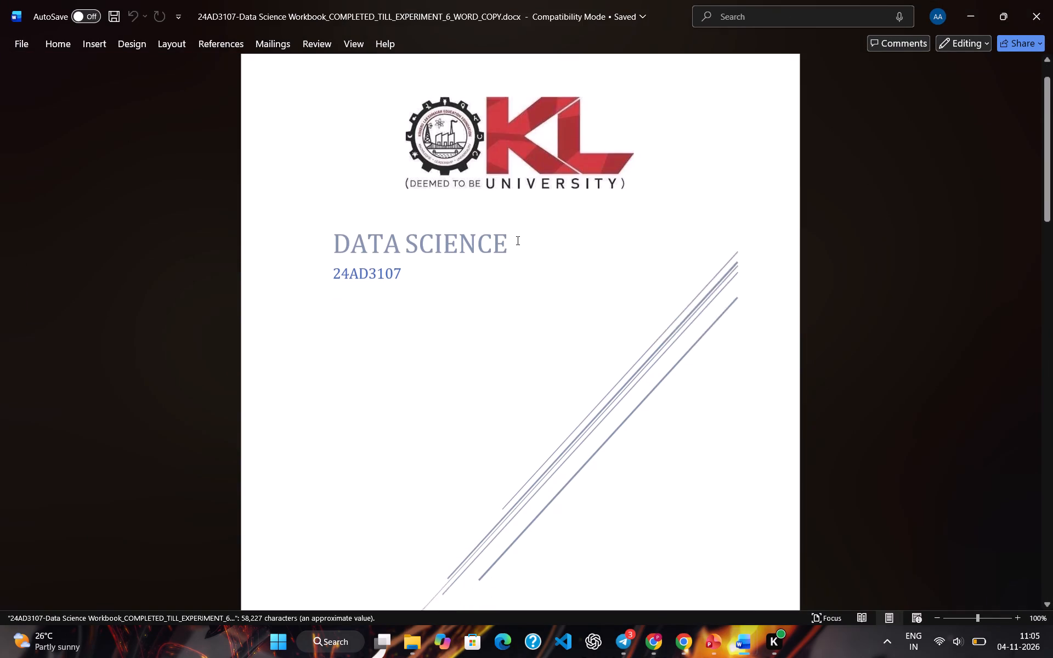
pyautogui.scroll(-11, 517, 240)
pyautogui.scroll(-17, 517, 240)
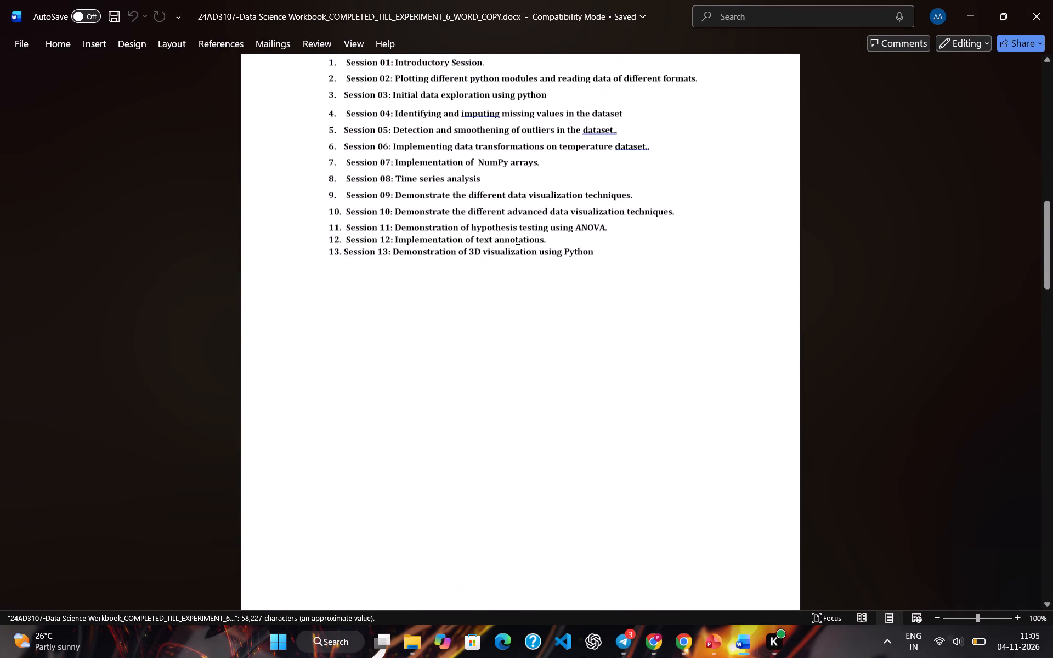
pyautogui.scroll(-18, 517, 240)
pyautogui.scroll(-20, 517, 240)
pyautogui.scroll(-4, 517, 240)
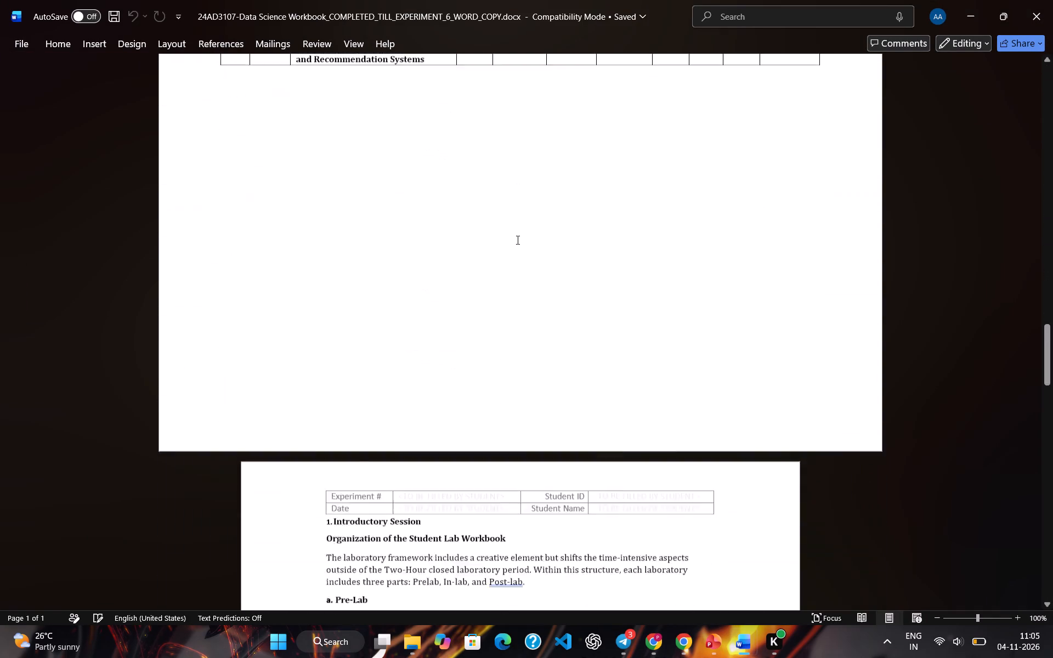
pyautogui.moveTo(1044, 355); pyautogui.dragTo(1041, 370)
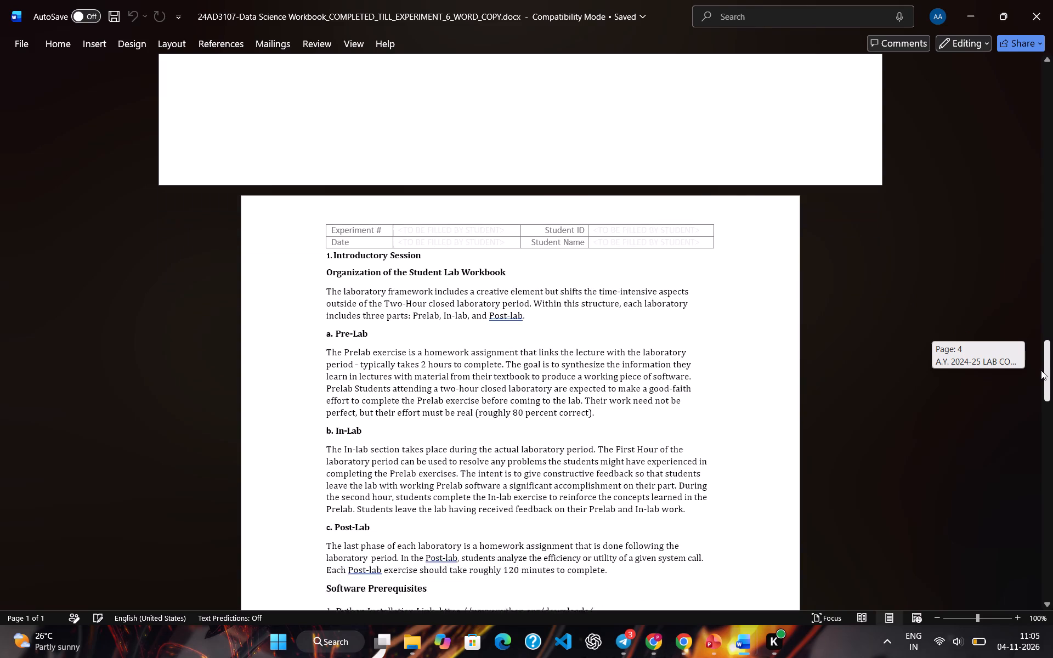
pyautogui.moveTo(1041, 370); pyautogui.dragTo(1041, 399)
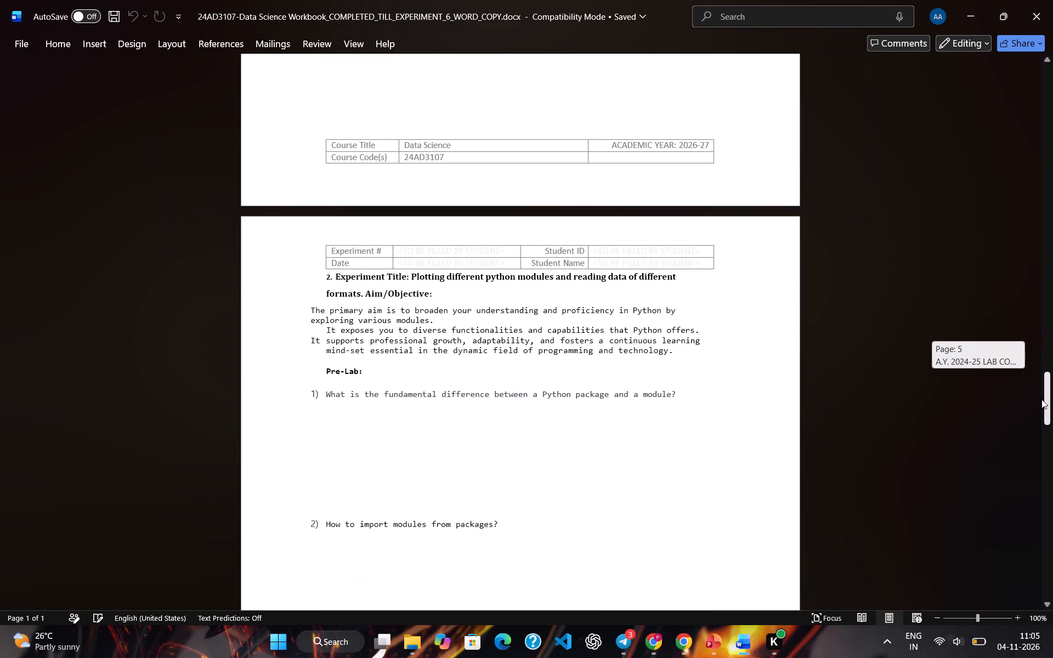
pyautogui.moveTo(1041, 399); pyautogui.dragTo(1032, 463)
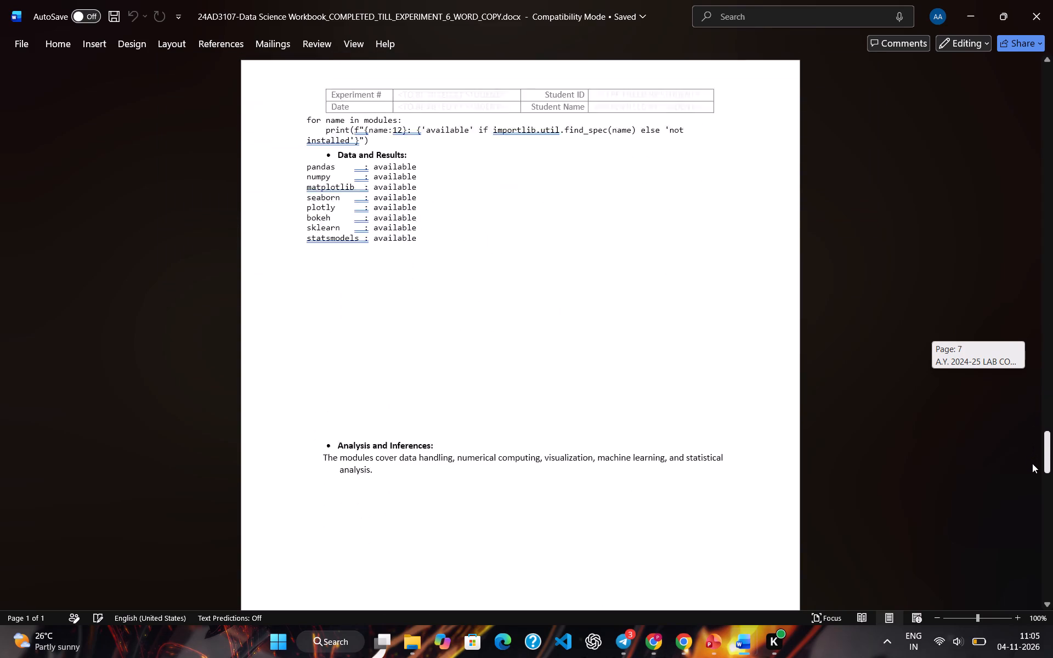
pyautogui.moveTo(1032, 463); pyautogui.dragTo(1030, 464)
pyautogui.click(1032, 7)
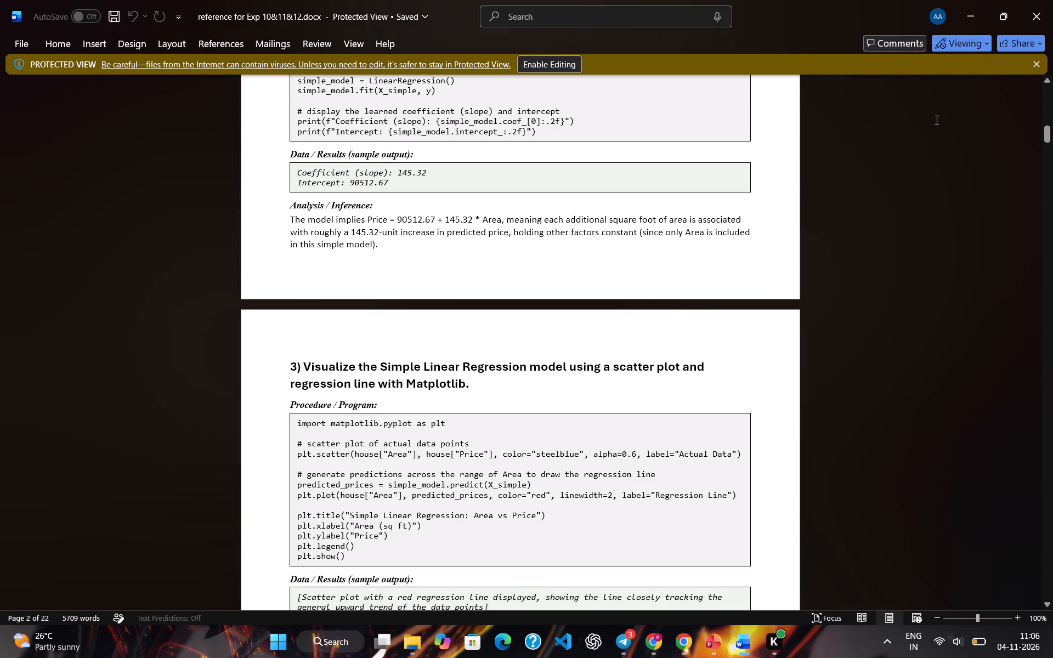
# Switch back to the DS folder in File Explorer.
pyautogui.click(410, 643)
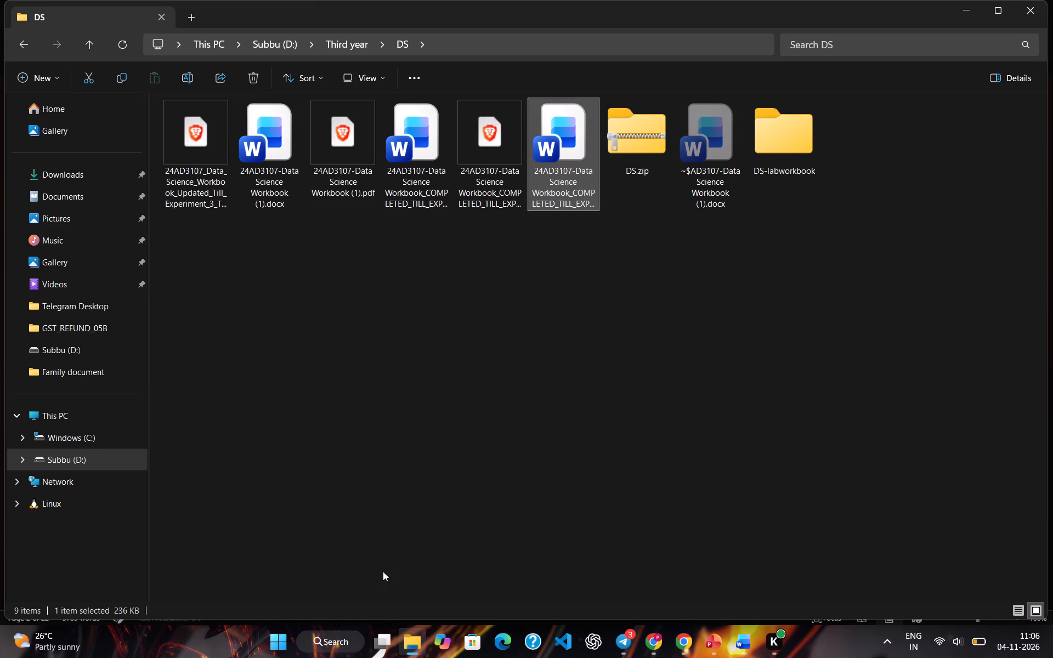
pyautogui.doubleClick(412, 160)
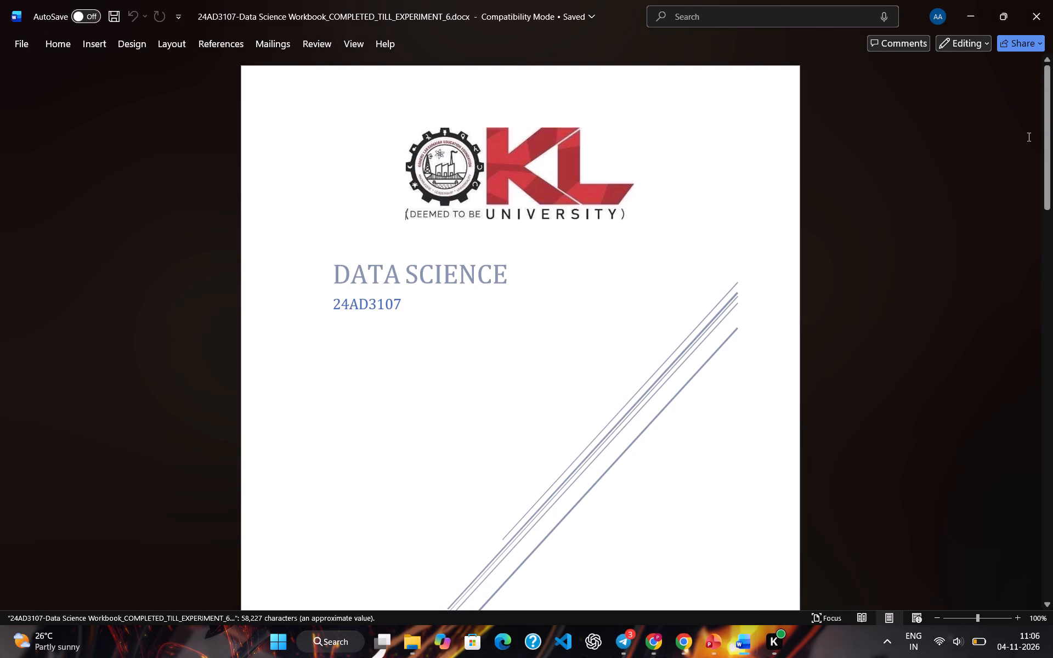
pyautogui.moveTo(1044, 107); pyautogui.dragTo(1045, 192)
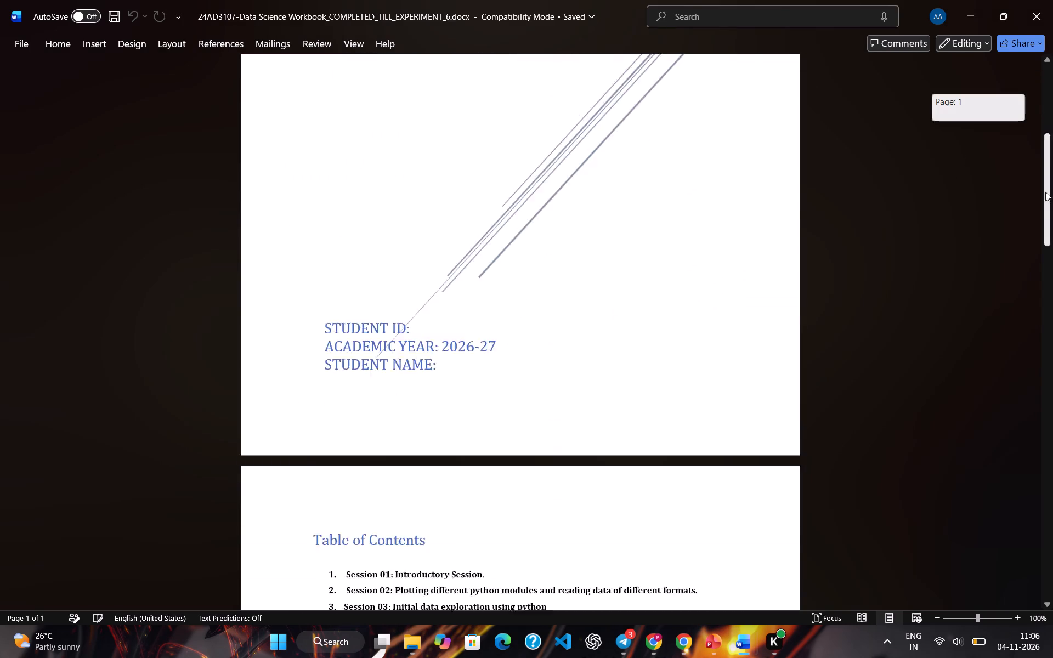
pyautogui.moveTo(1045, 192); pyautogui.dragTo(1031, 463)
pyautogui.click(1040, 0)
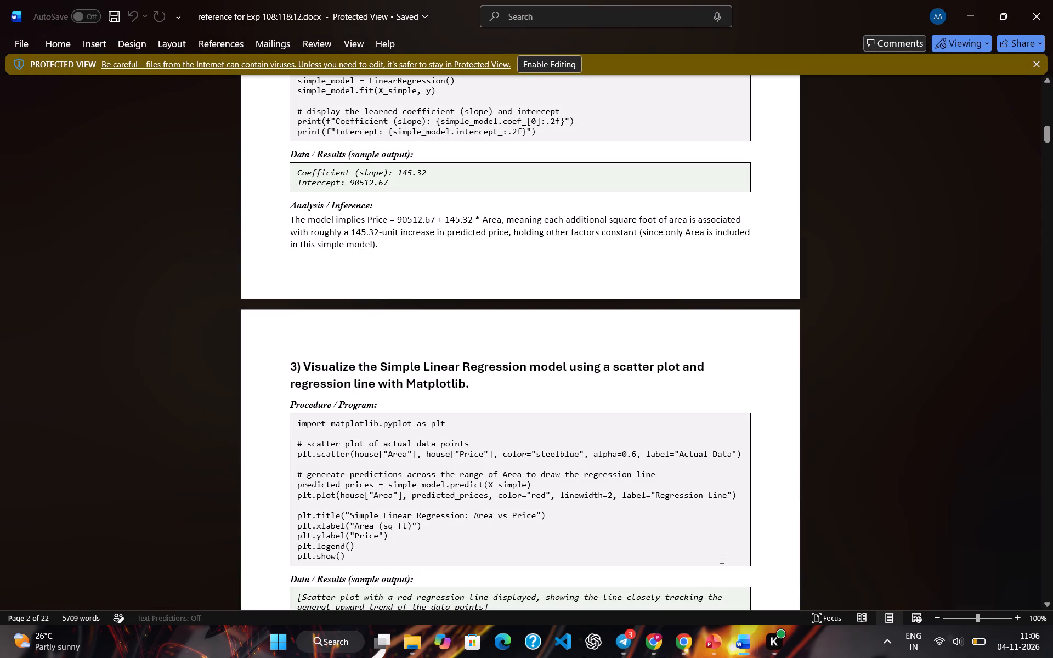
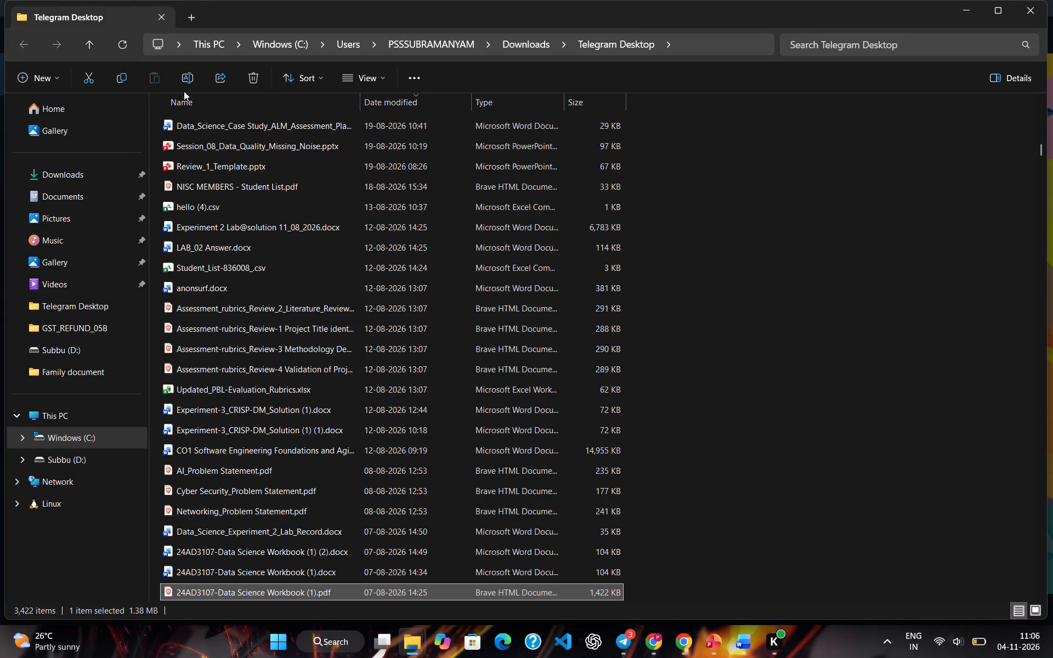
pyautogui.click(129, 75)
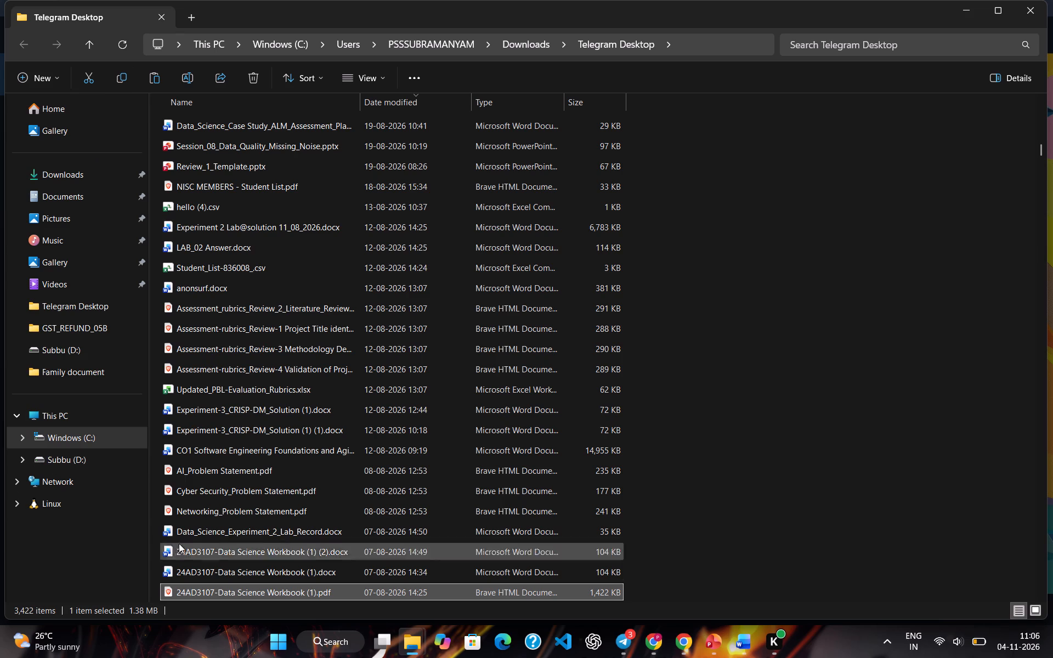
pyautogui.click(236, 577)
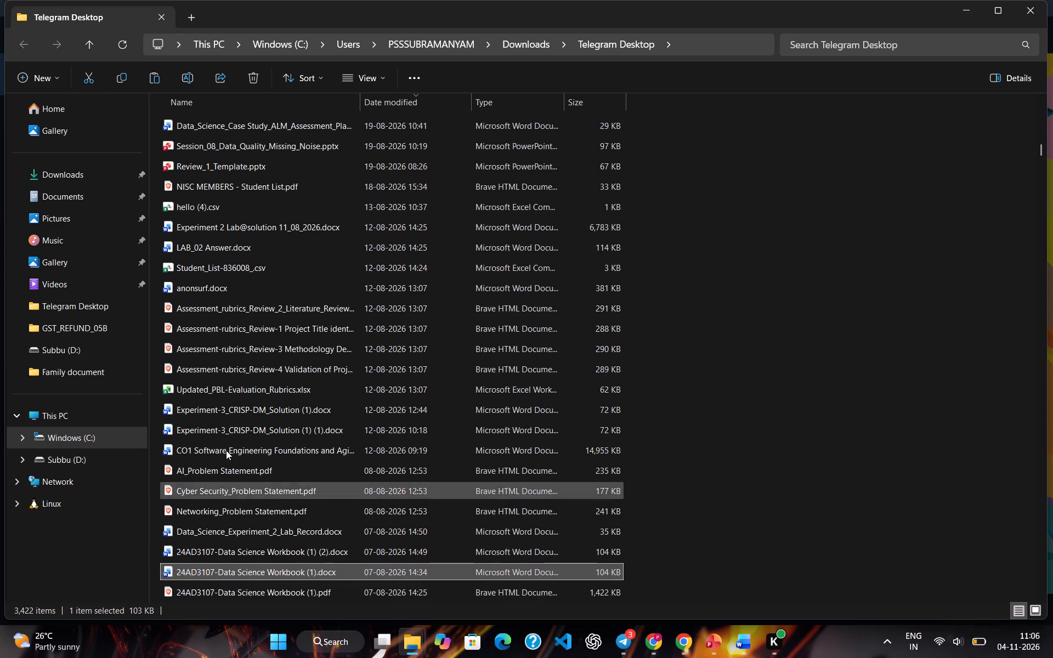
pyautogui.click(124, 81)
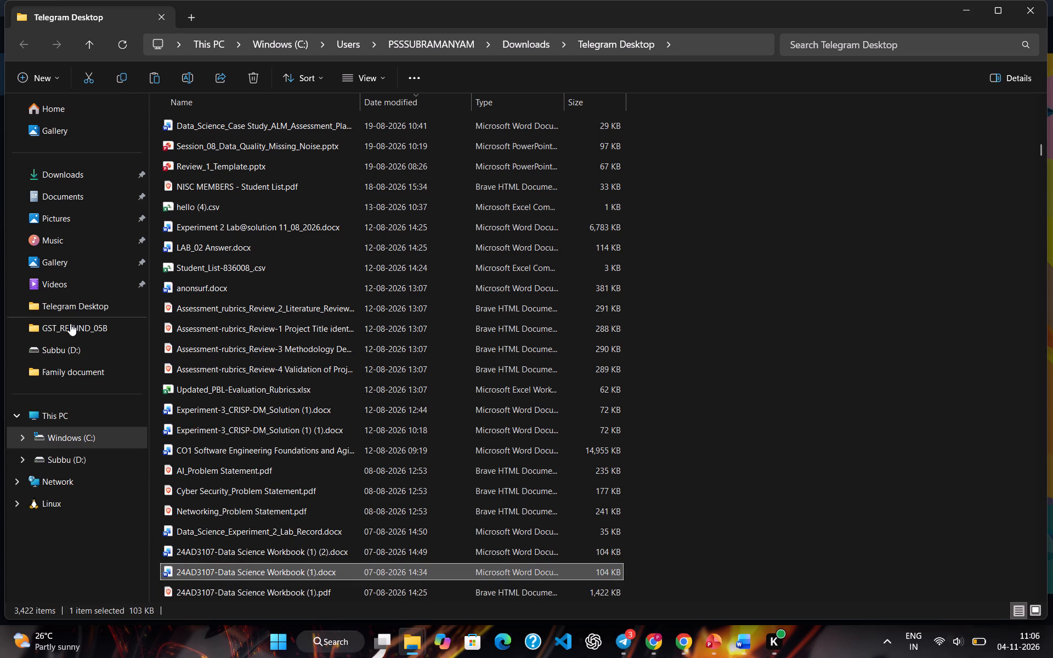
pyautogui.click(58, 455)
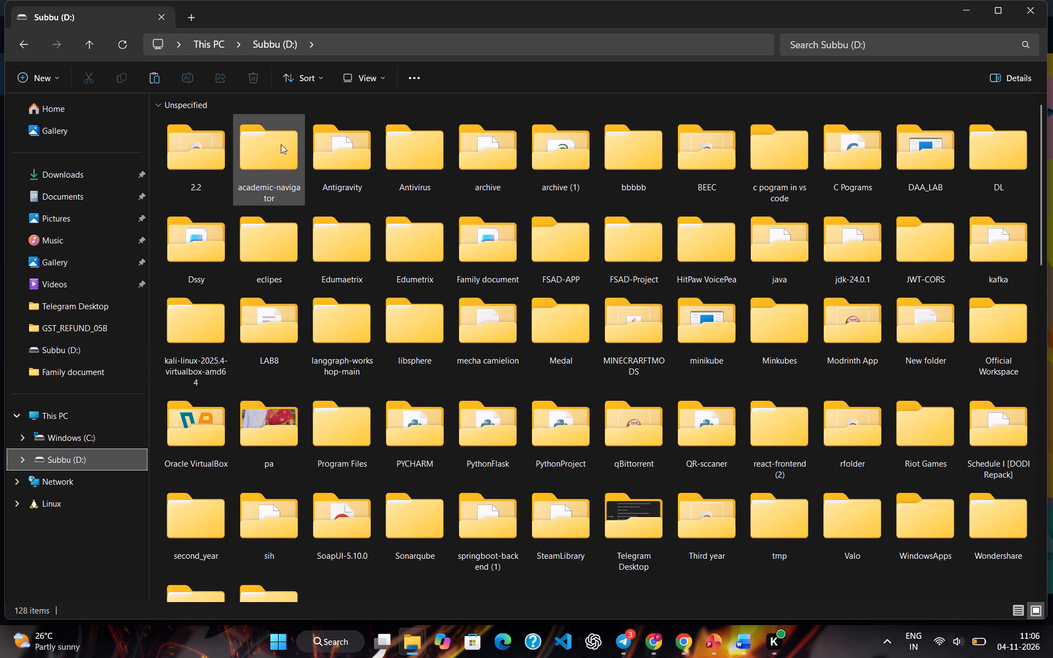
pyautogui.doubleClick(693, 527)
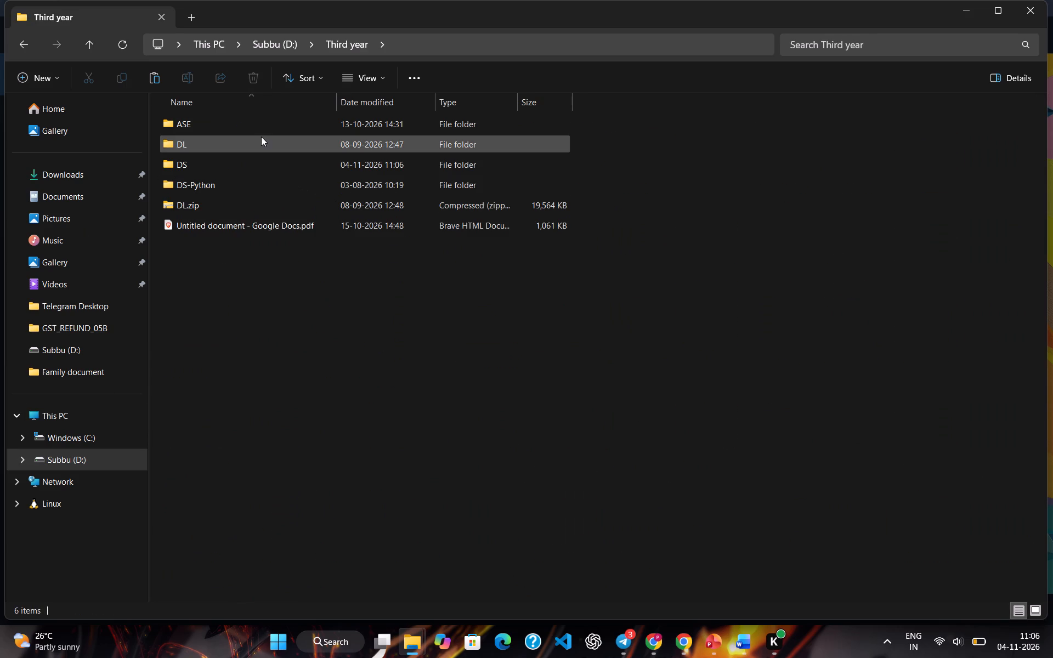
pyautogui.click(190, 160)
pyautogui.doubleClick(190, 160)
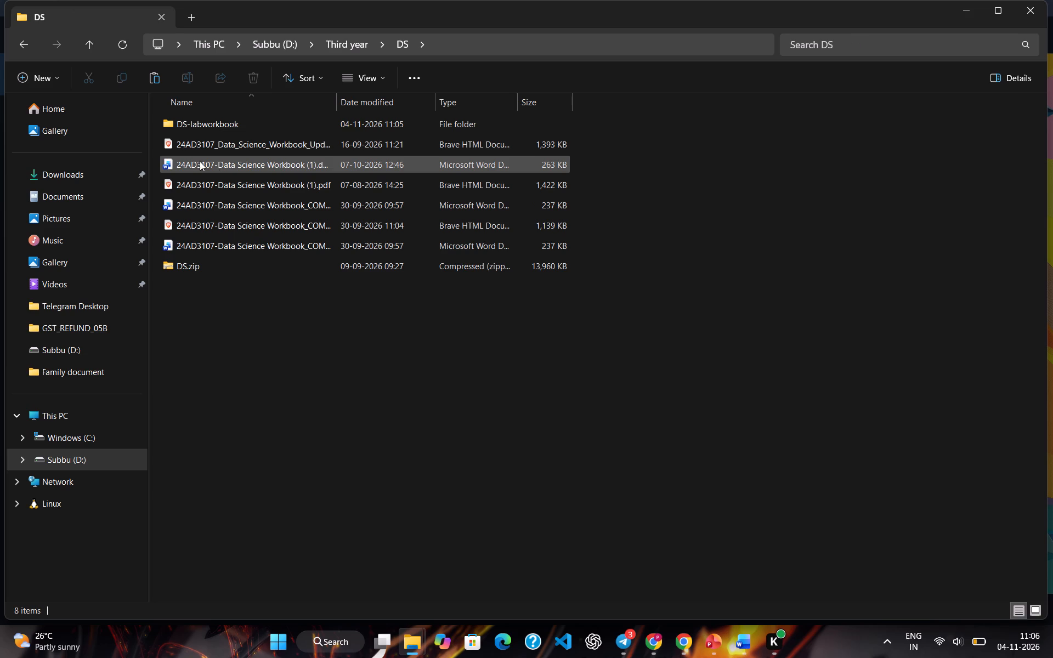
pyautogui.click(375, 74)
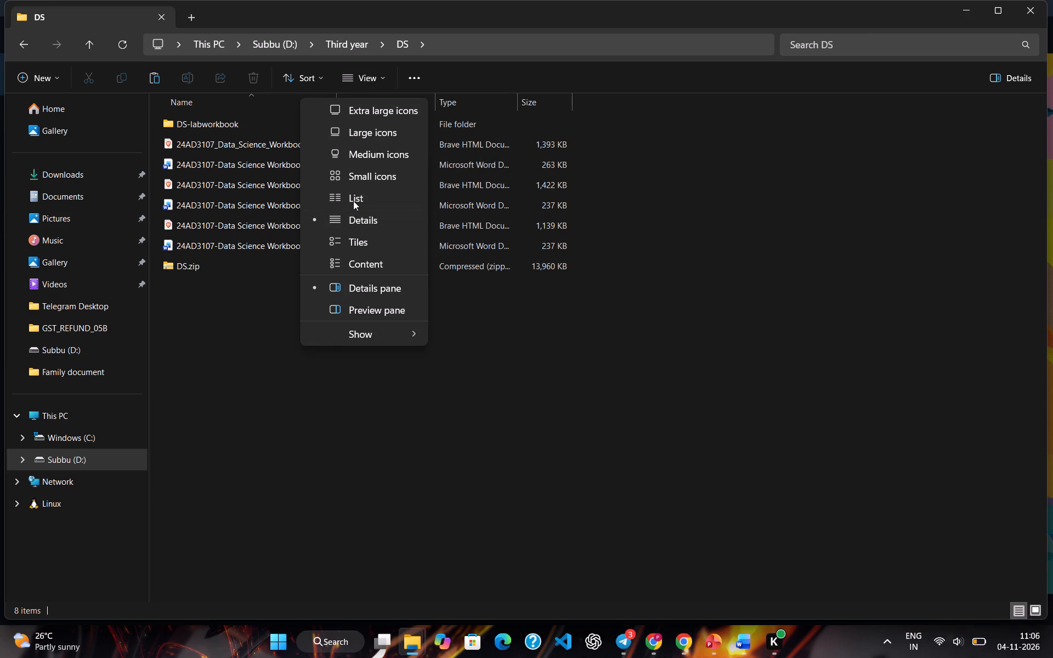
pyautogui.click(371, 131)
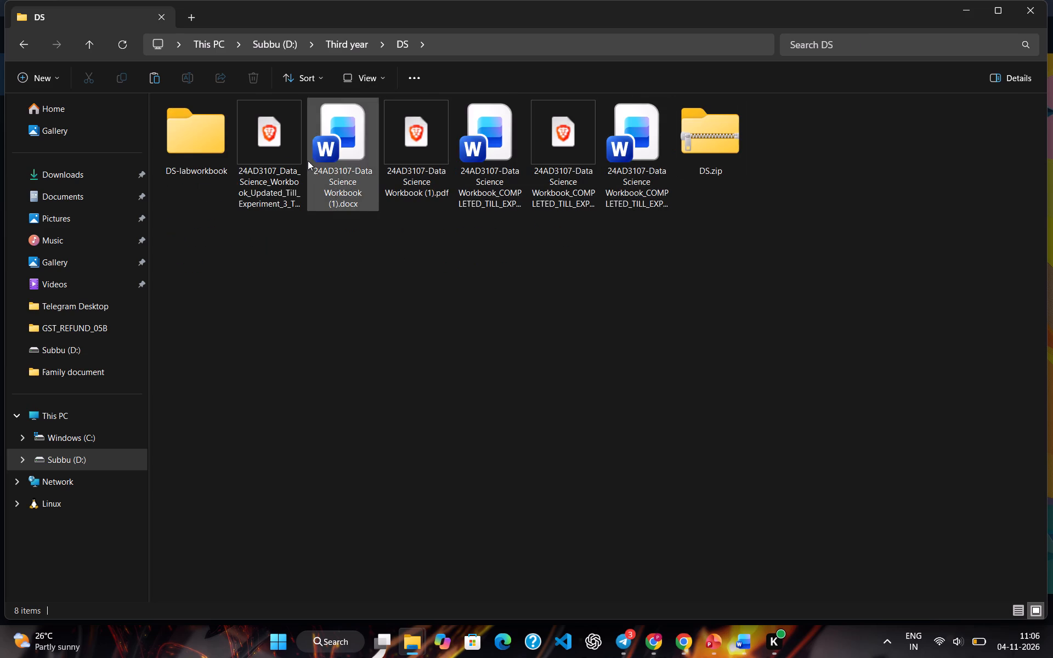
pyautogui.doubleClick(207, 155)
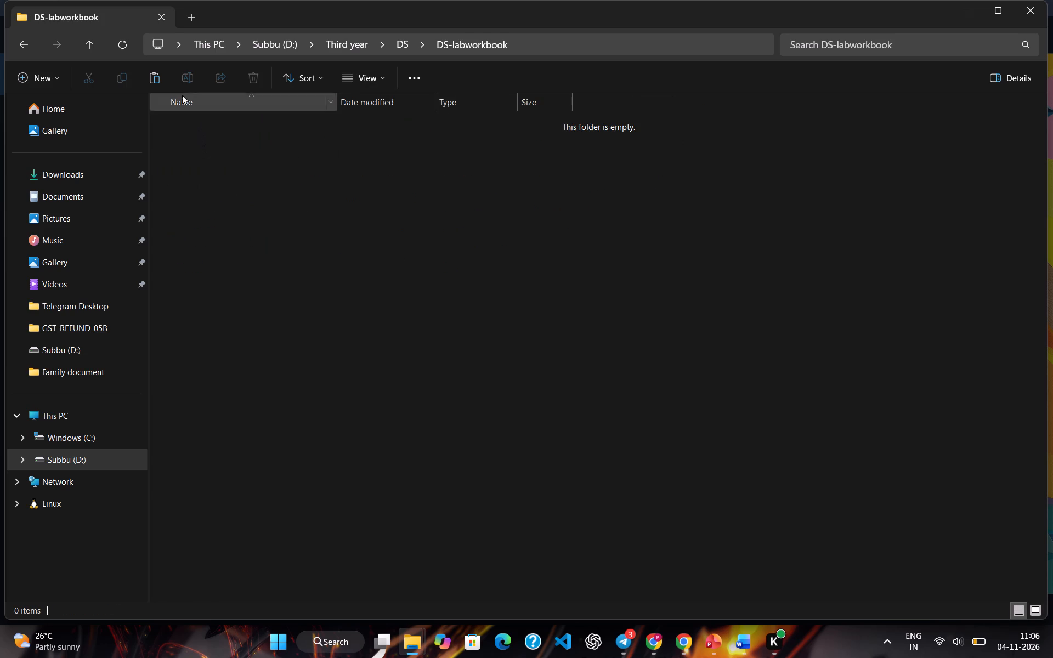
pyautogui.click(151, 73)
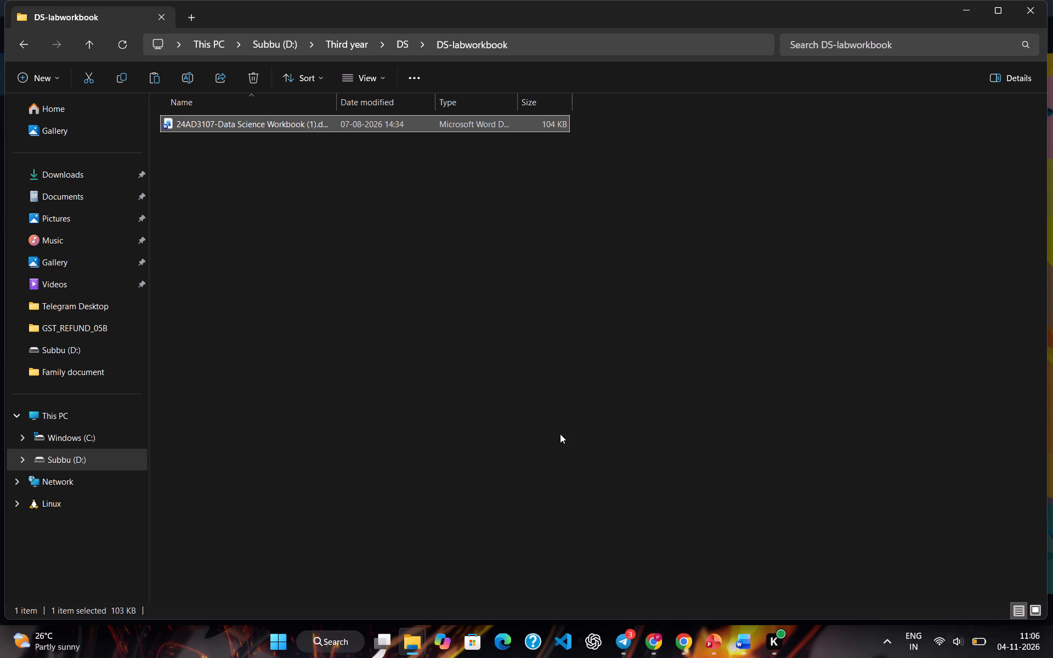
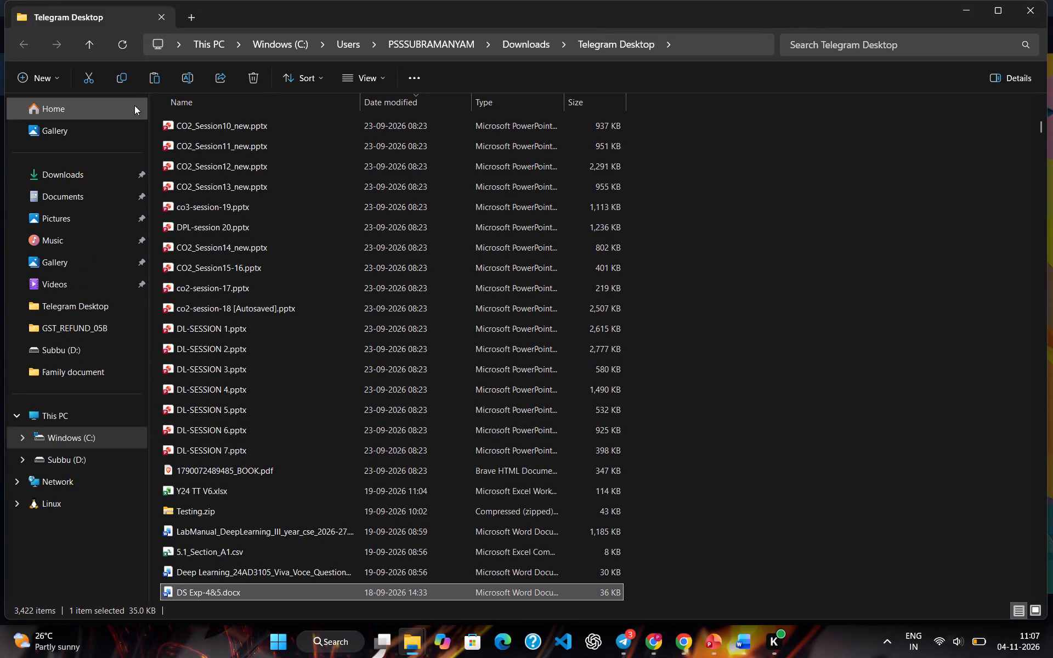
# Copy DS Exp-4&5.docx from the Telegram Desktop folder into the DS-labworkbook folder.
pyautogui.click(124, 67)
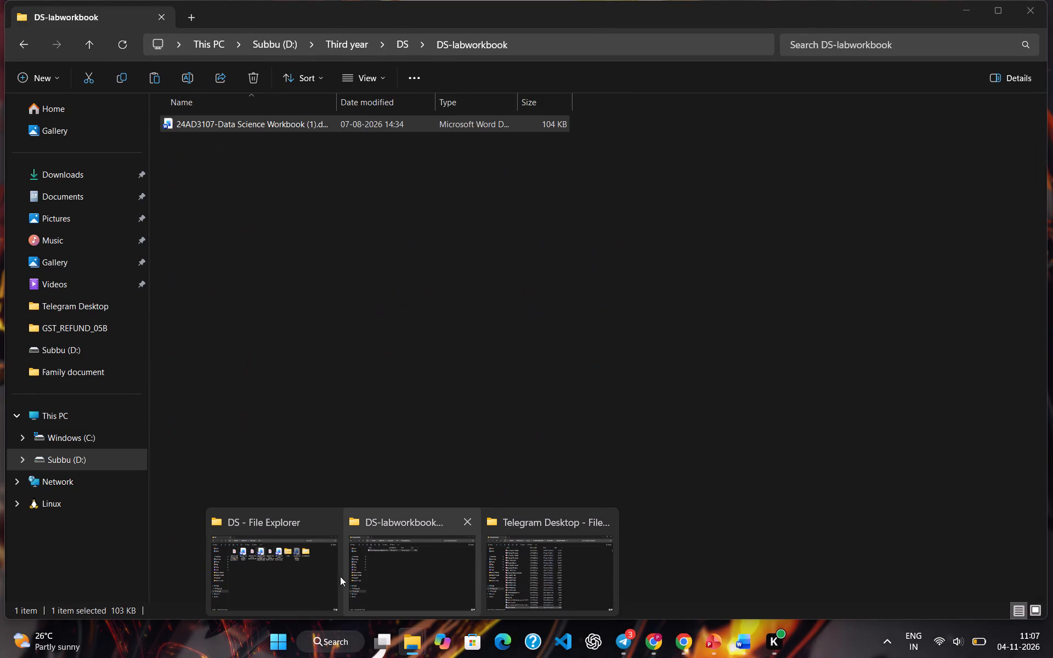
pyautogui.click(322, 525)
pyautogui.click(321, 550)
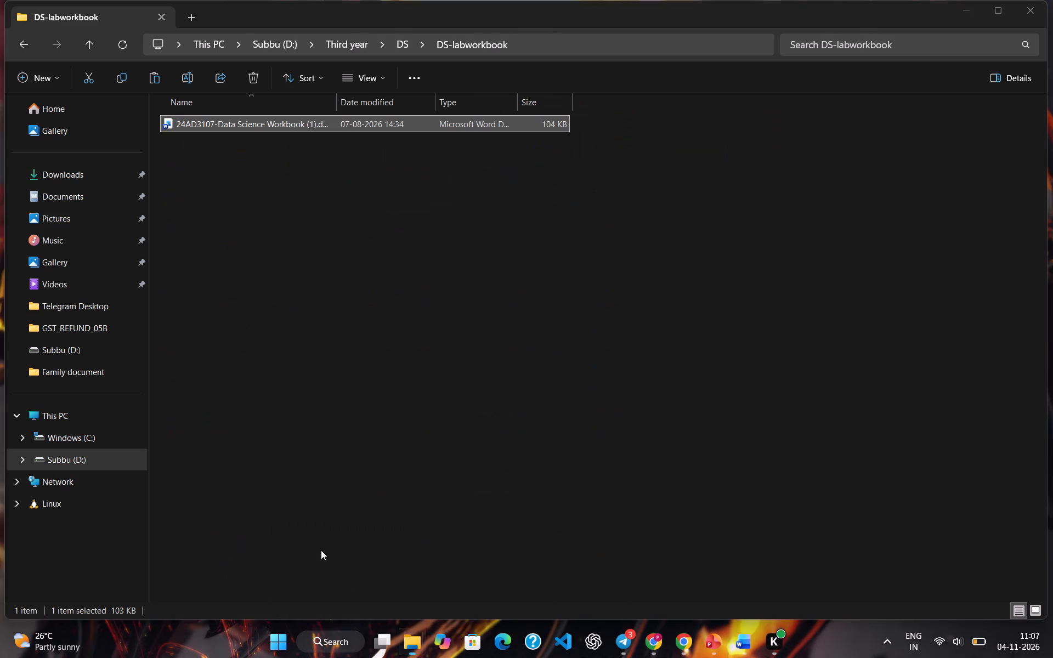
pyautogui.click(152, 76)
pyautogui.click(221, 254)
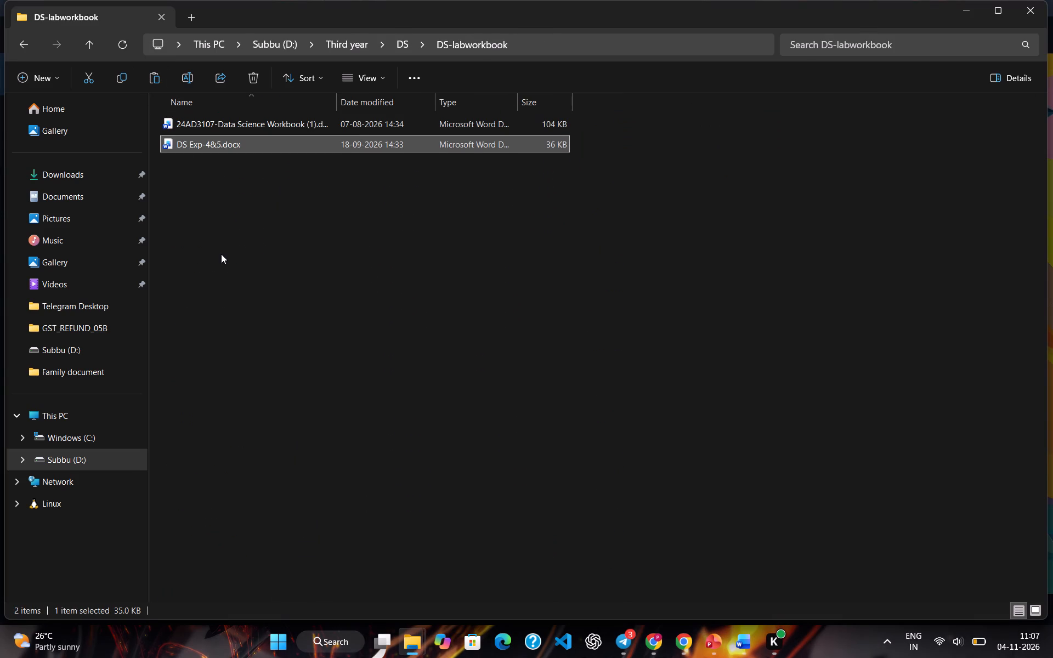
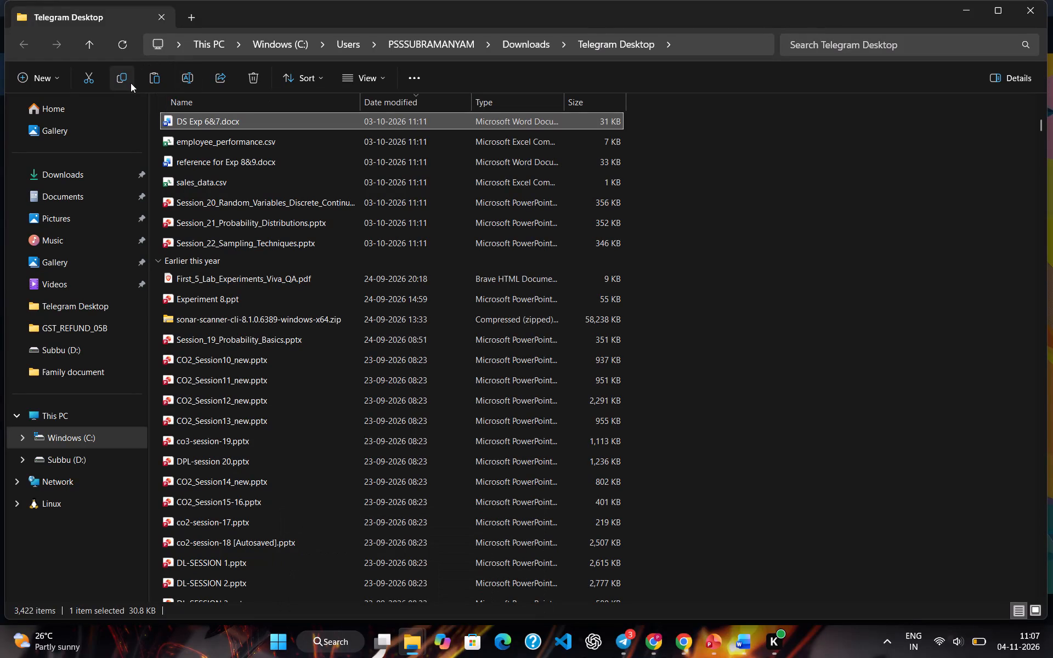
# Copy DS Exp 6&7.docx from the Telegram Desktop folder into the DS-labworkbook folder.
pyautogui.click(130, 82)
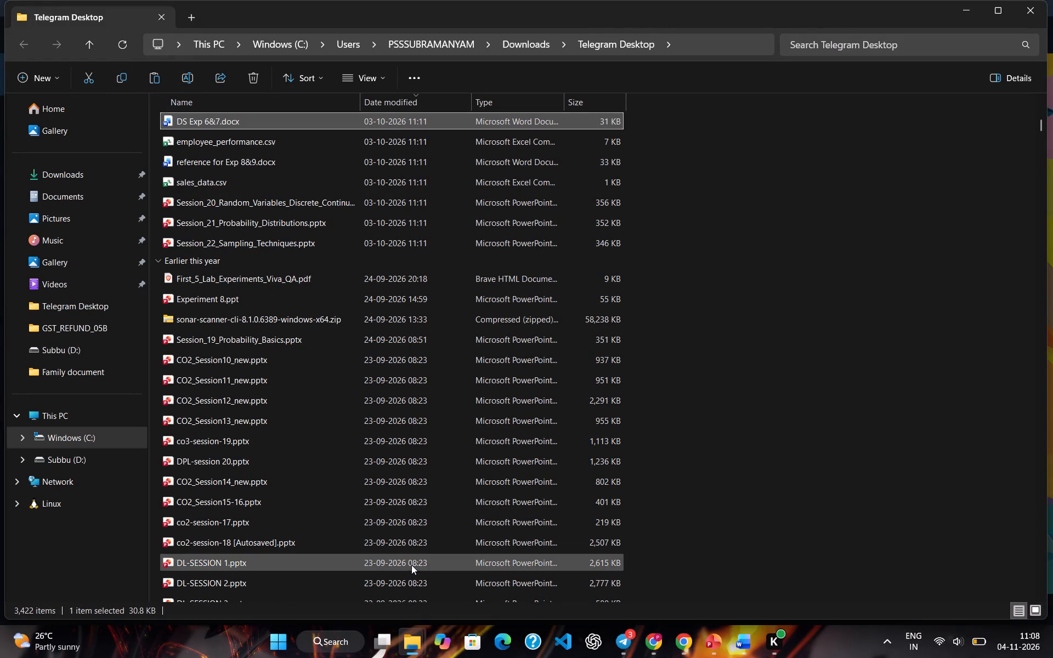
pyautogui.click(369, 585)
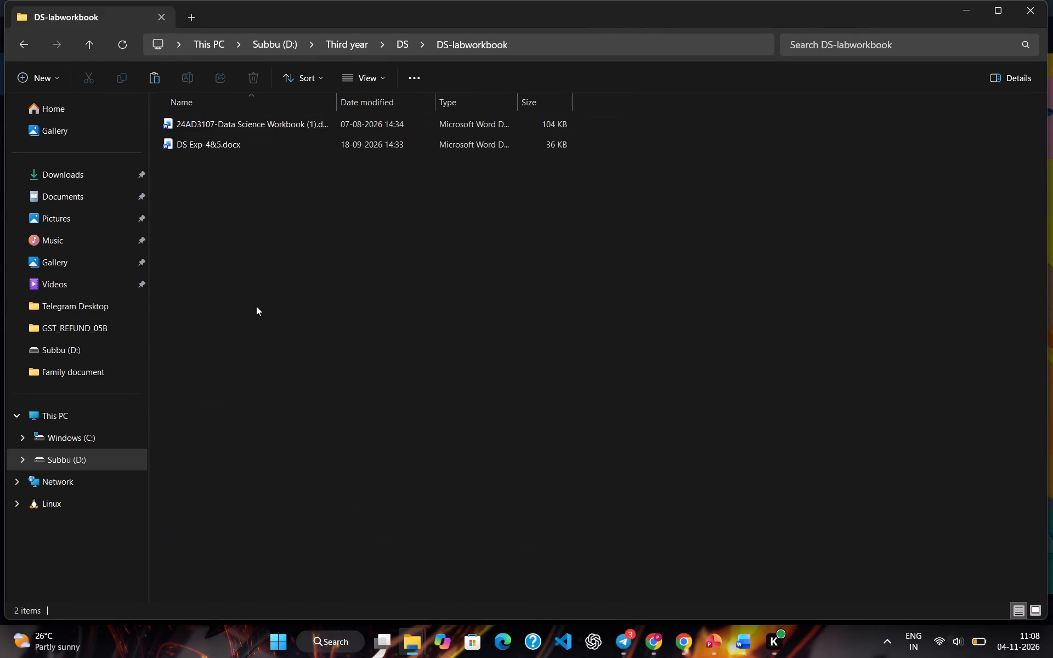
pyautogui.click(161, 80)
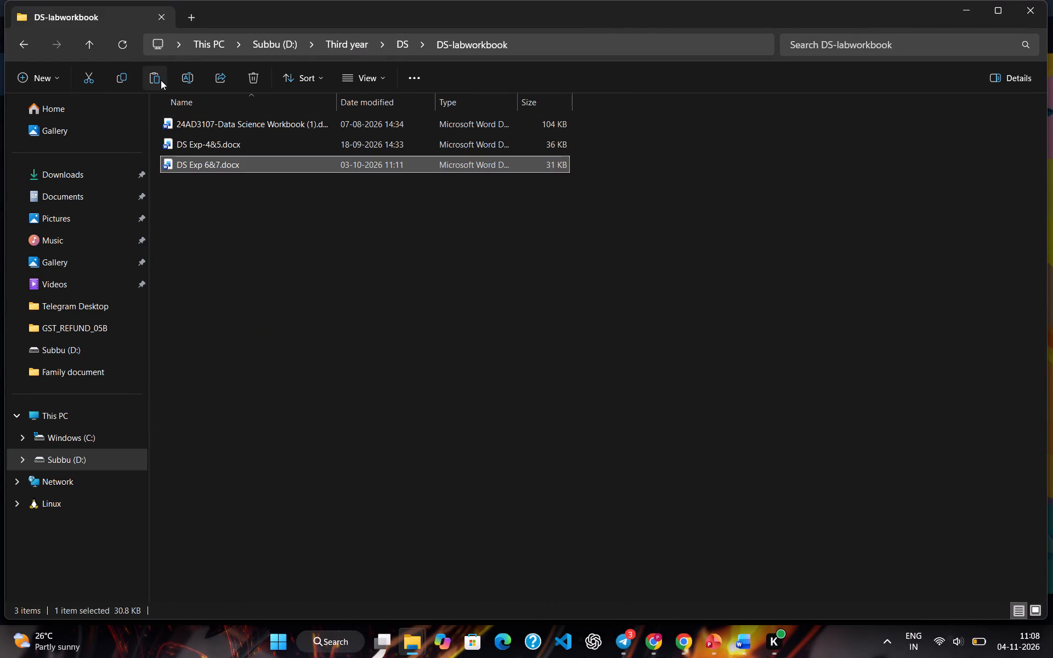
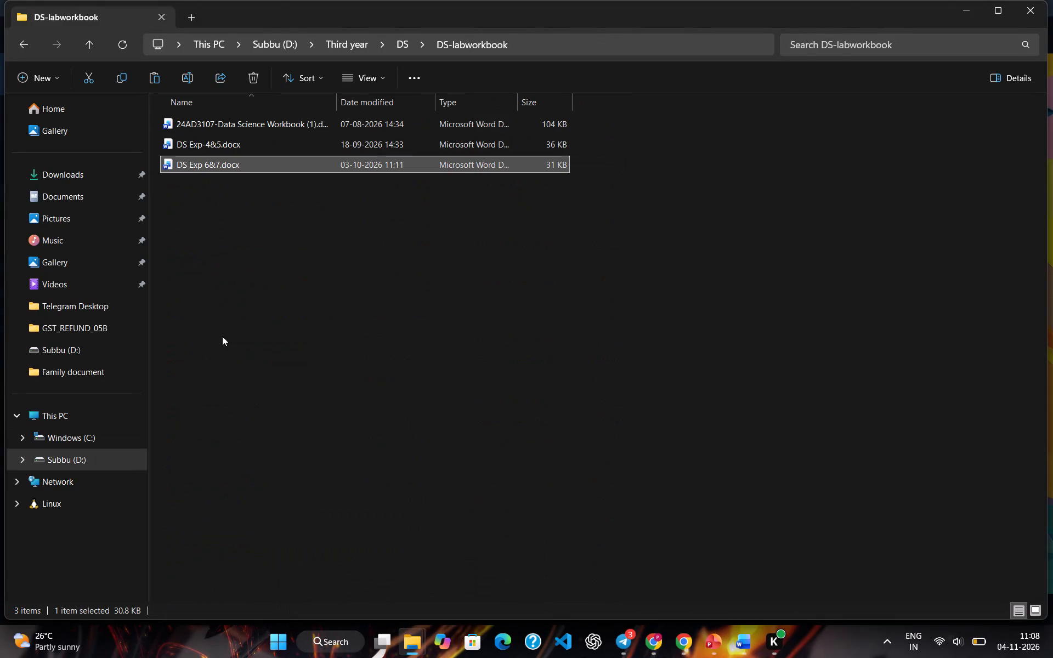
# Paste the file held on the clipboard into the DS-labworkbook folder alongside the existing experiment documents.
pyautogui.click(157, 77)
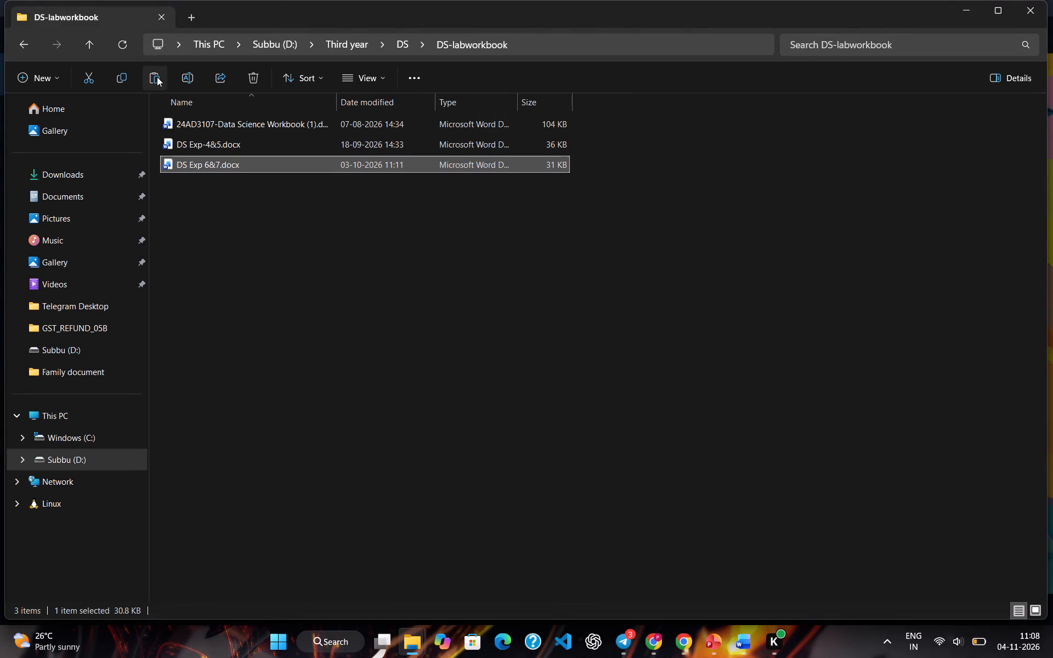
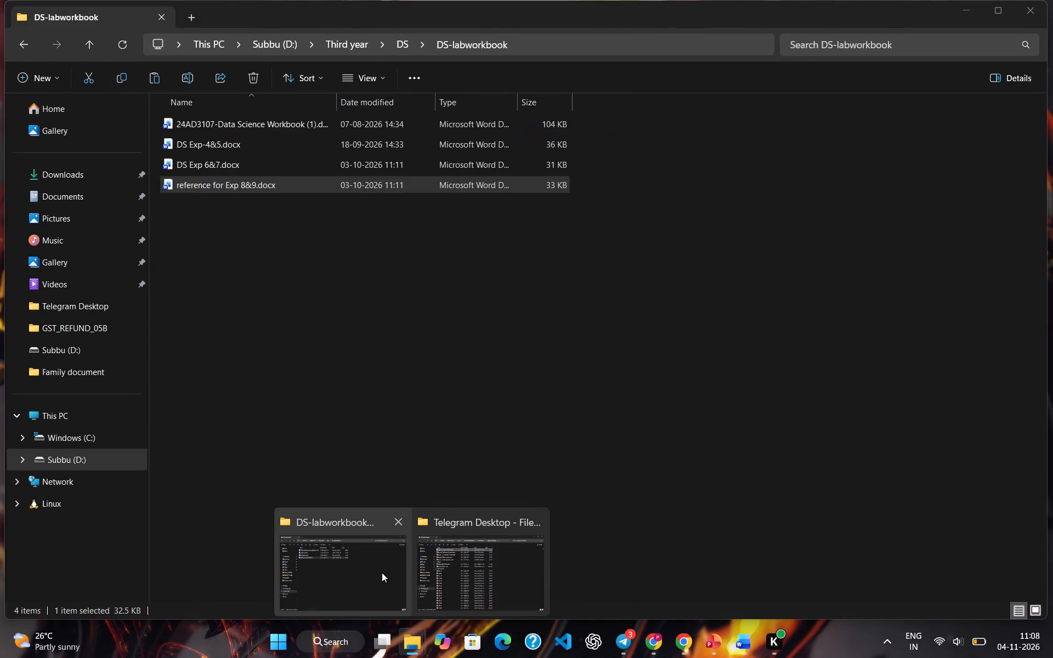
# Paste reference for Exp 10&11&12.docx into the DS-labworkbook folder.
pyautogui.click(382, 572)
pyautogui.click(152, 65)
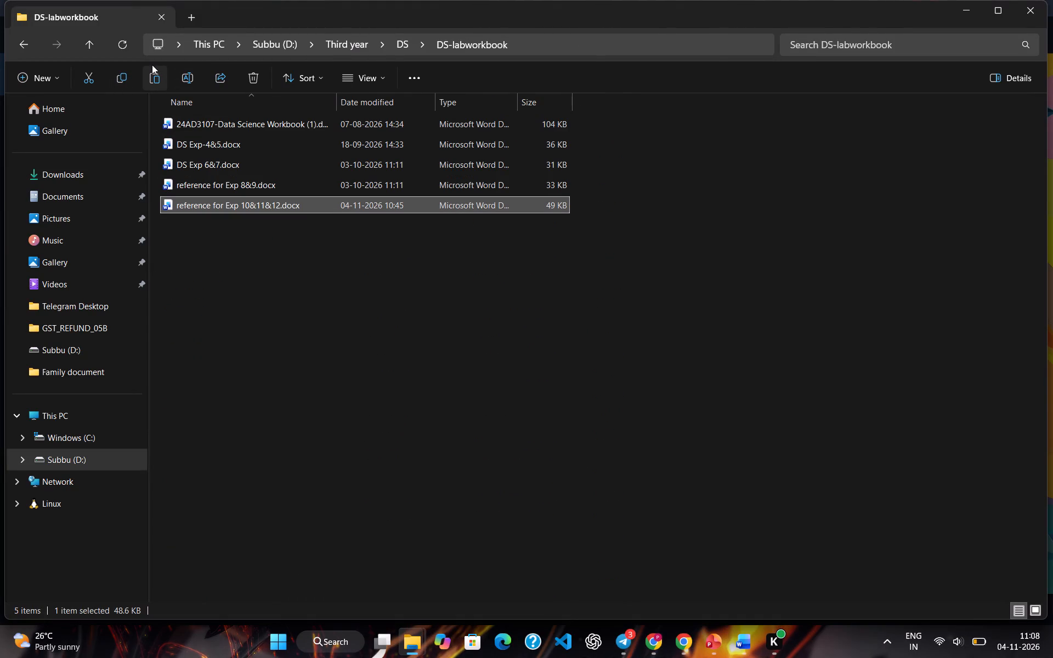
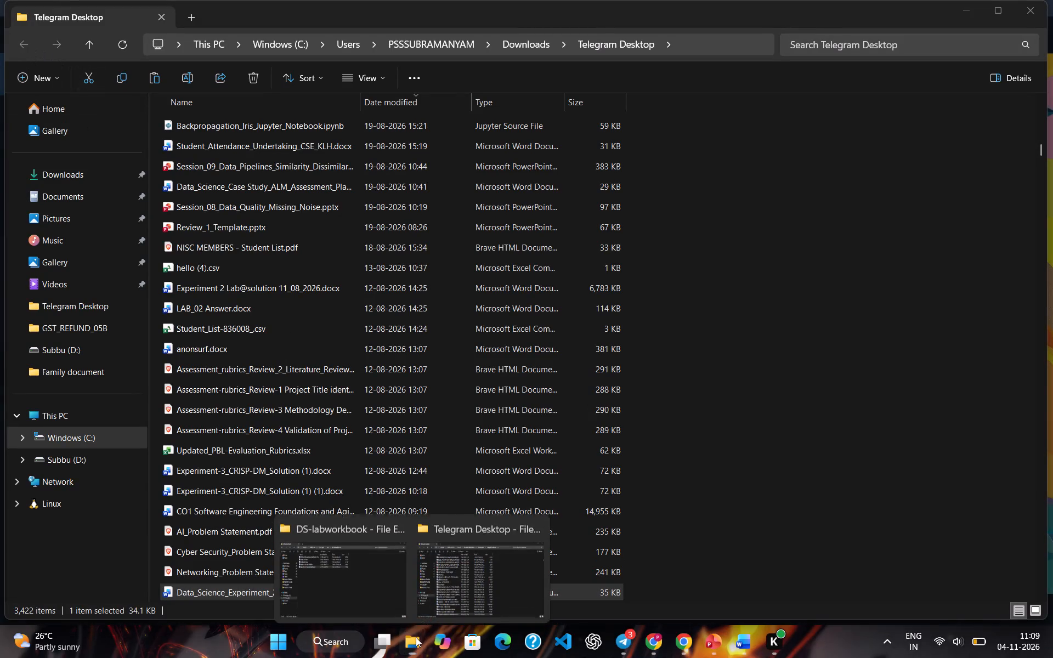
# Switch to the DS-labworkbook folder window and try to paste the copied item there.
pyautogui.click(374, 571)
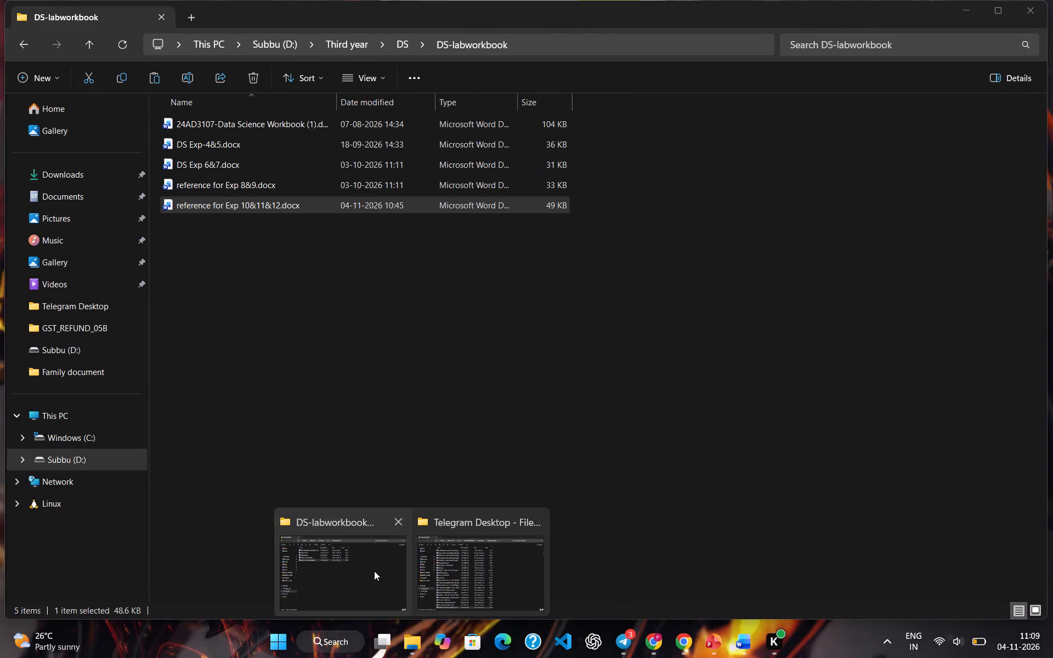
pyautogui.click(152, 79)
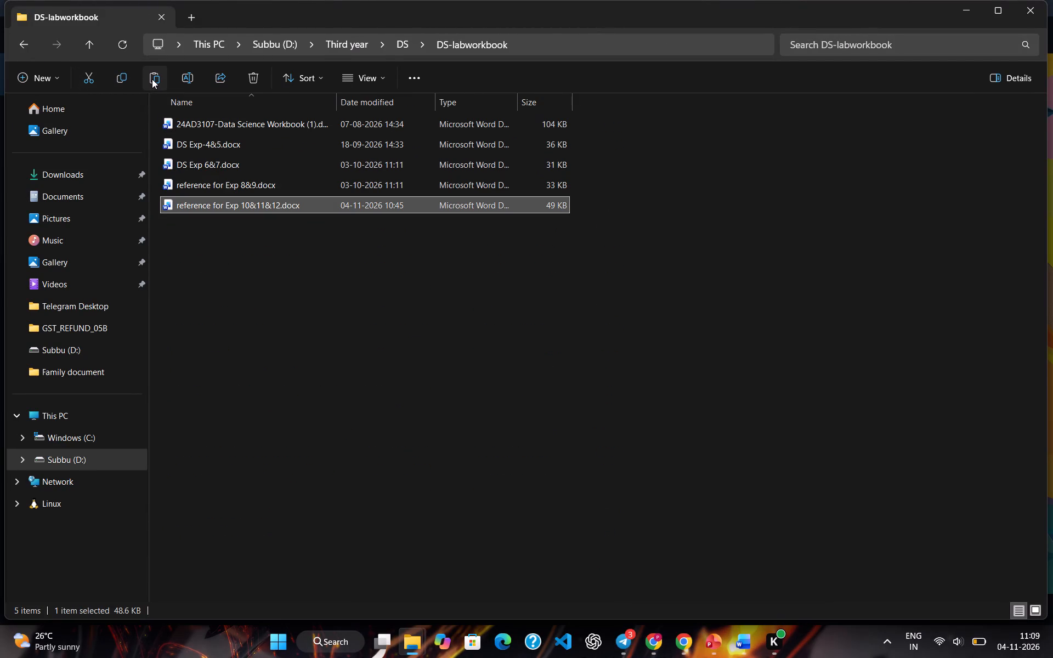
# Return to the DS folder and compress the DS-labworkbook folder into a ZIP file, keeping the suggested name.
pyautogui.moveTo(16, 42); pyautogui.dragTo(24, 43)
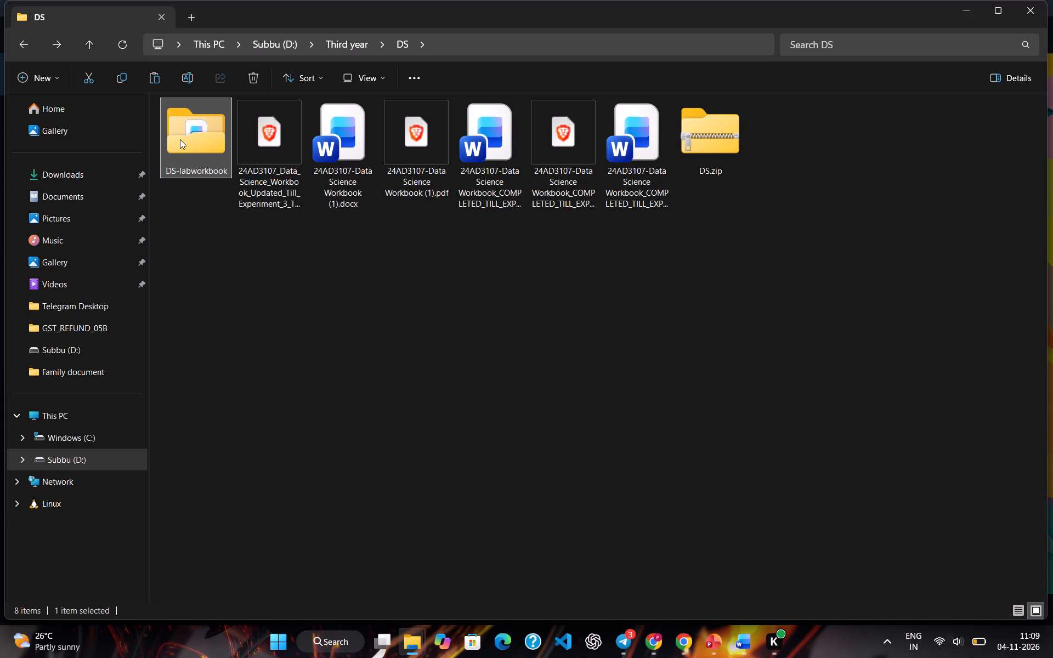
pyautogui.rightClick(180, 139)
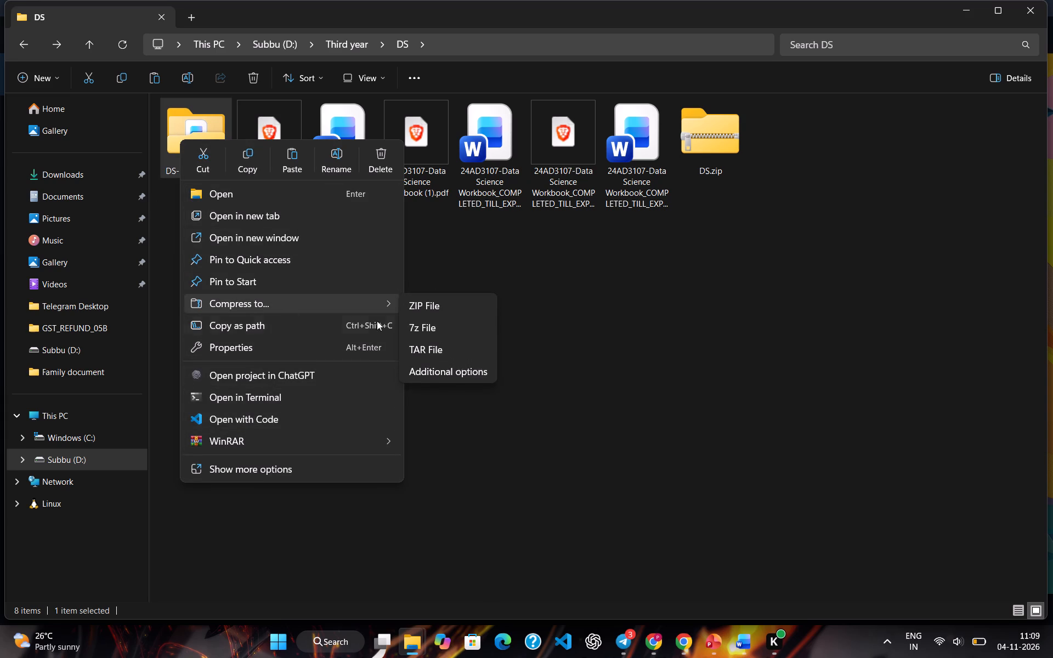
pyautogui.click(431, 304)
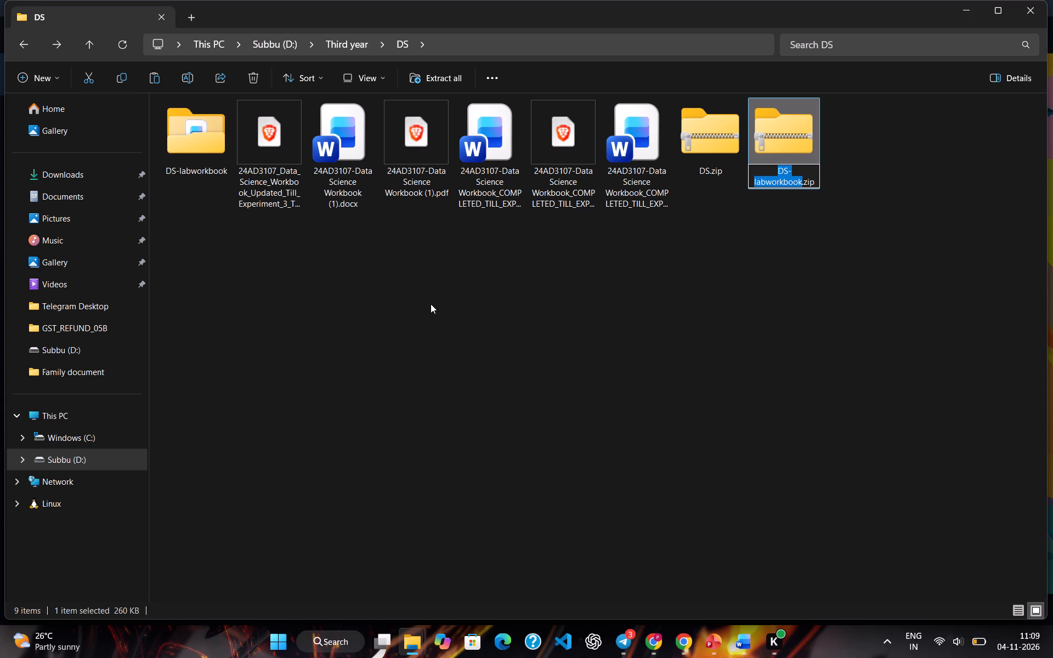
pyautogui.press('Return')
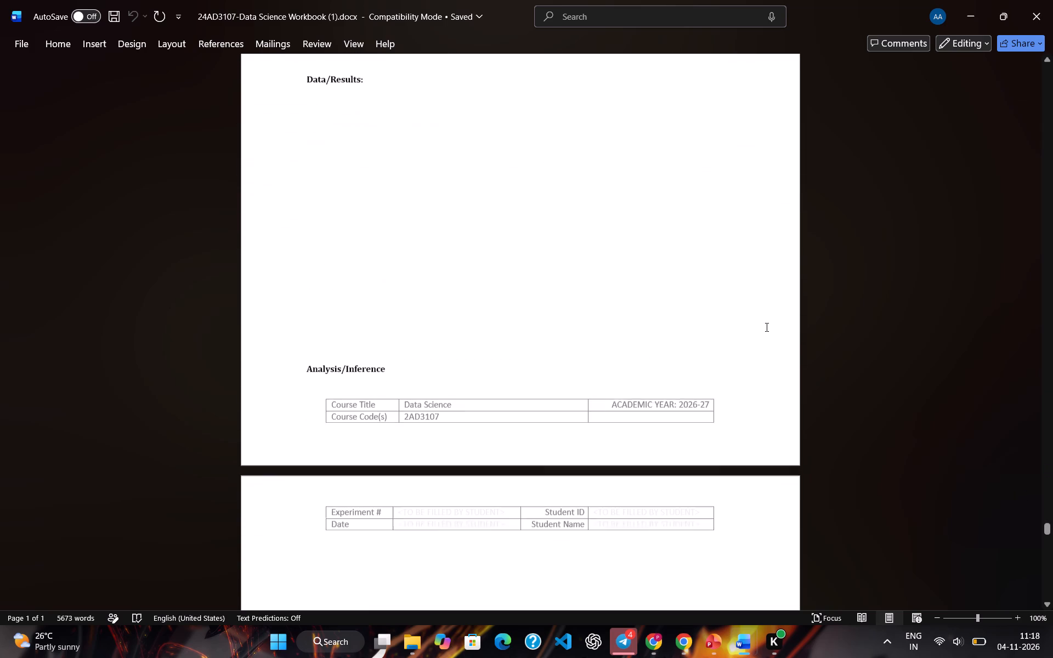
pyautogui.scroll(-19, 766, 327)
pyautogui.scroll(-6, 766, 326)
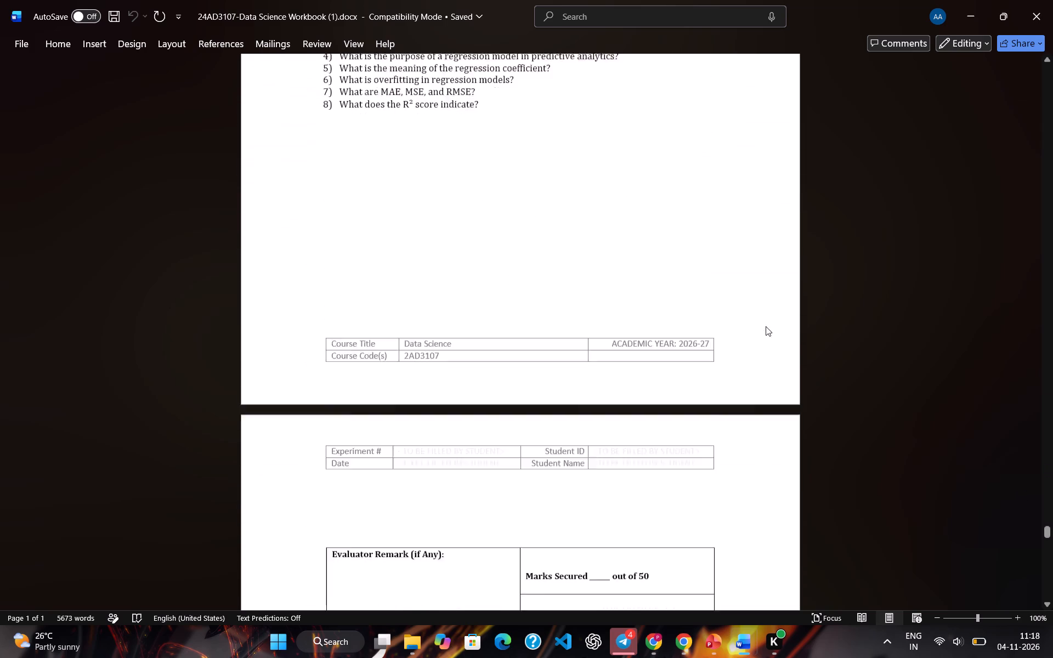
pyautogui.scroll(-18, 767, 325)
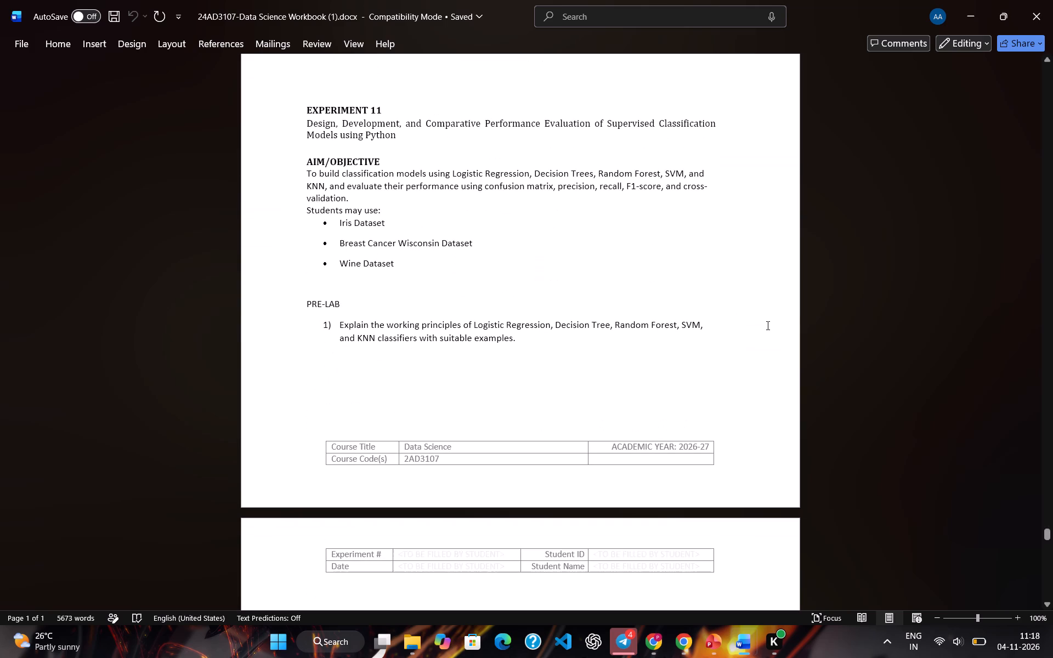
pyautogui.scroll(-1, 756, 299)
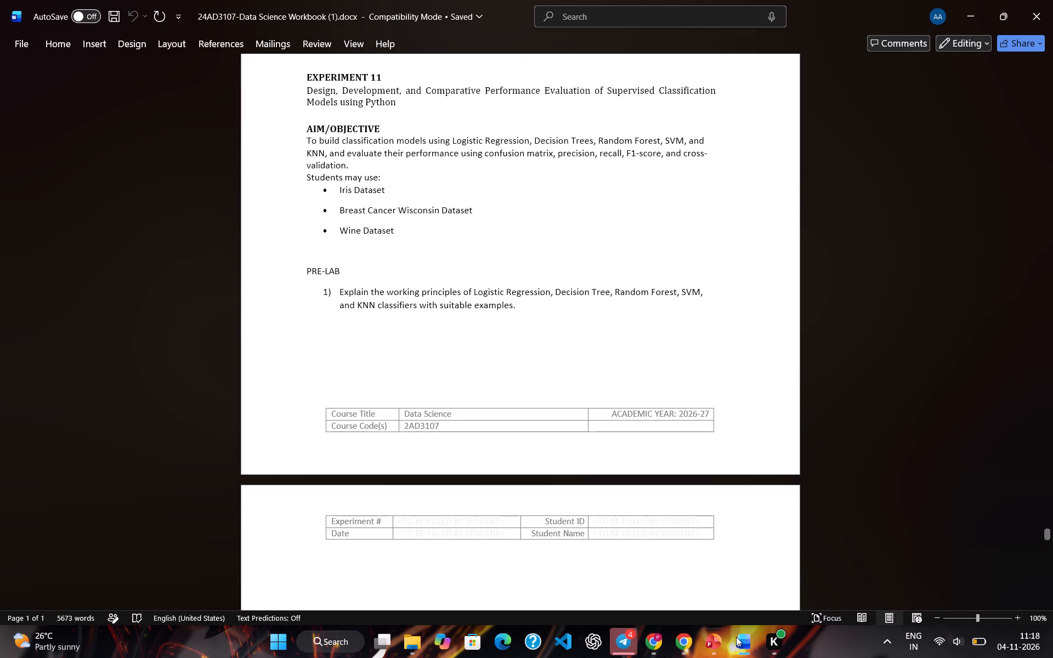
# Switch to the "reference for Exp 10&11&12" document and read through it up to the Experiment 11 pre-lab answers.
pyautogui.click(677, 564)
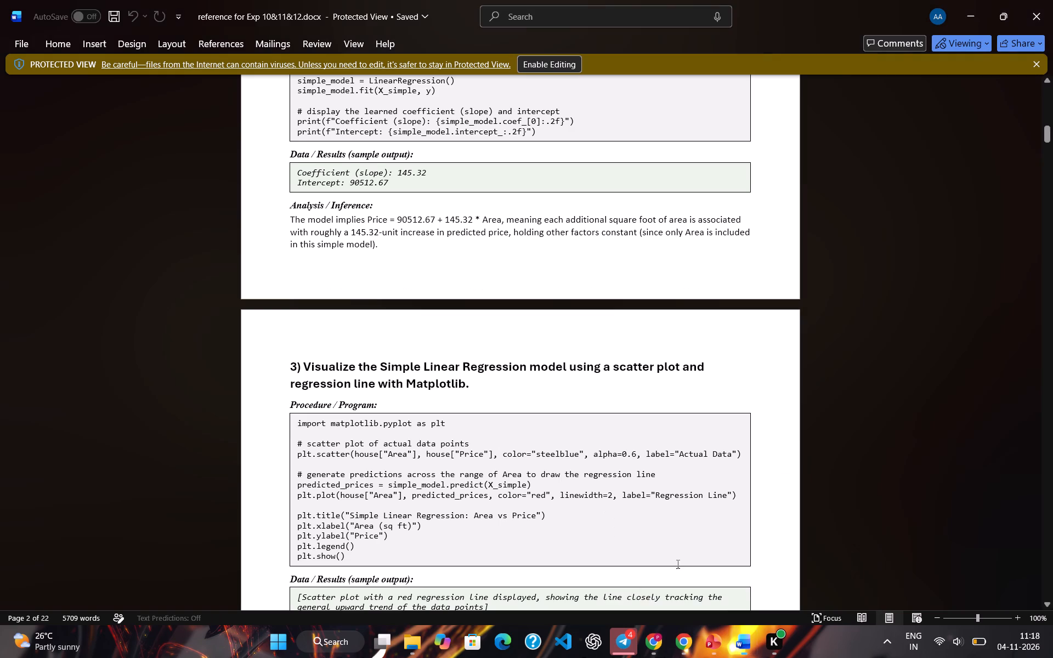
pyautogui.scroll(-17, 667, 415)
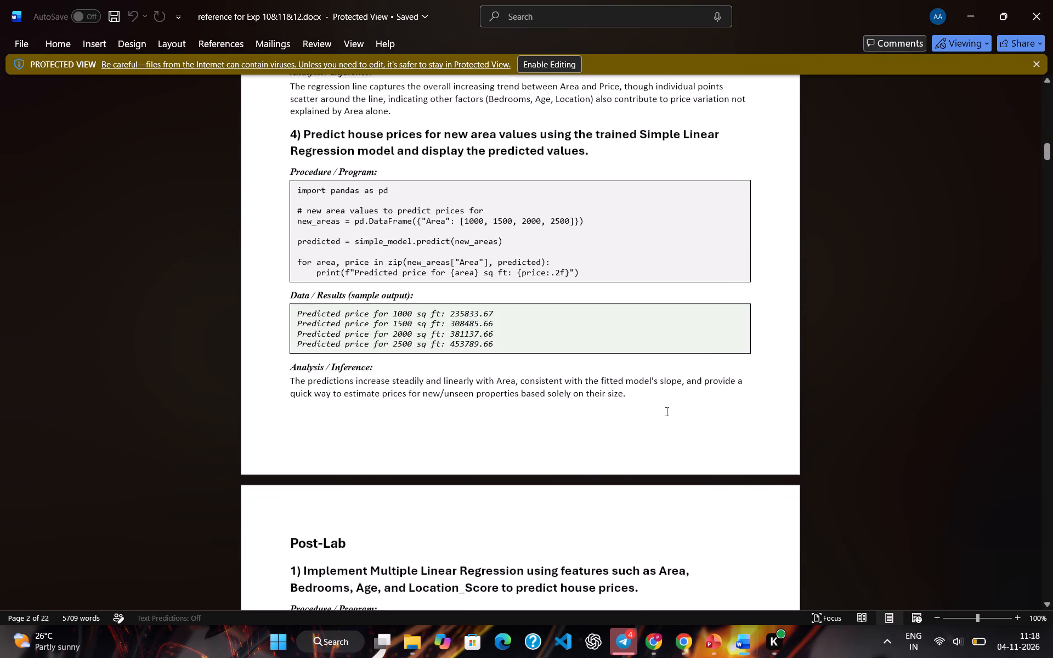
pyautogui.scroll(-6, 666, 411)
pyautogui.scroll(-17, 666, 411)
pyautogui.scroll(-7, 666, 411)
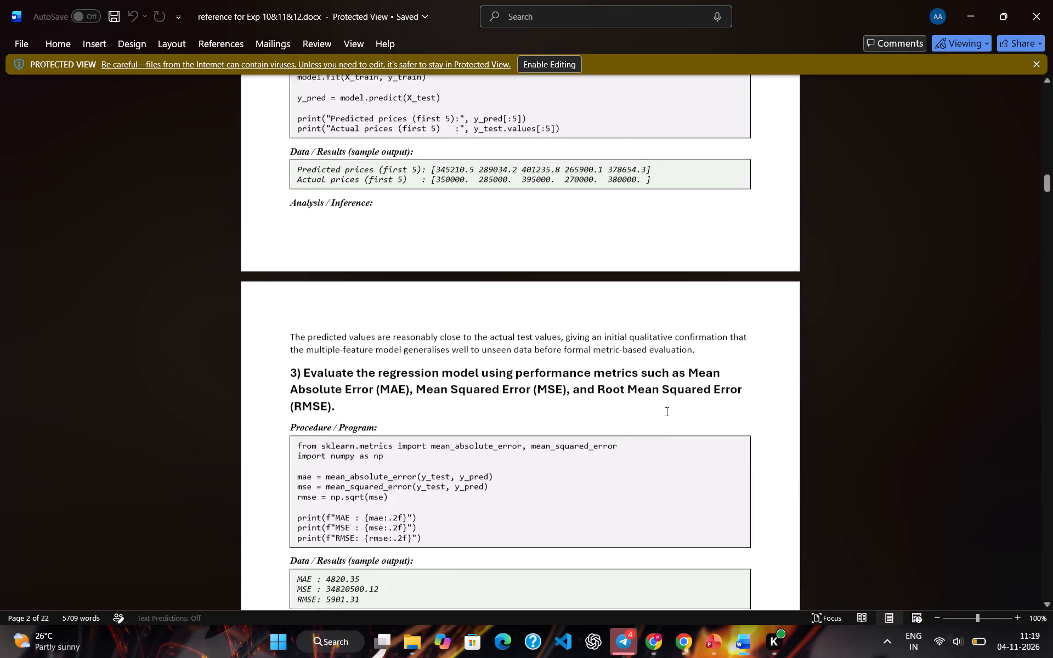
pyautogui.scroll(-15, 666, 411)
pyautogui.scroll(-7, 666, 411)
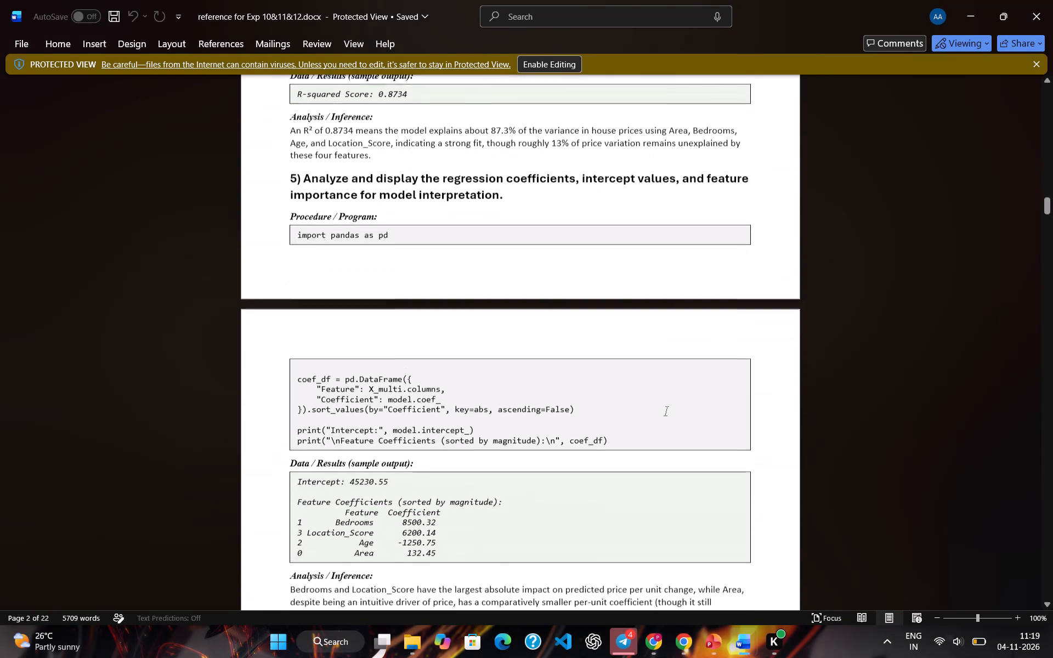
pyautogui.scroll(-19, 666, 411)
pyautogui.scroll(-7, 666, 411)
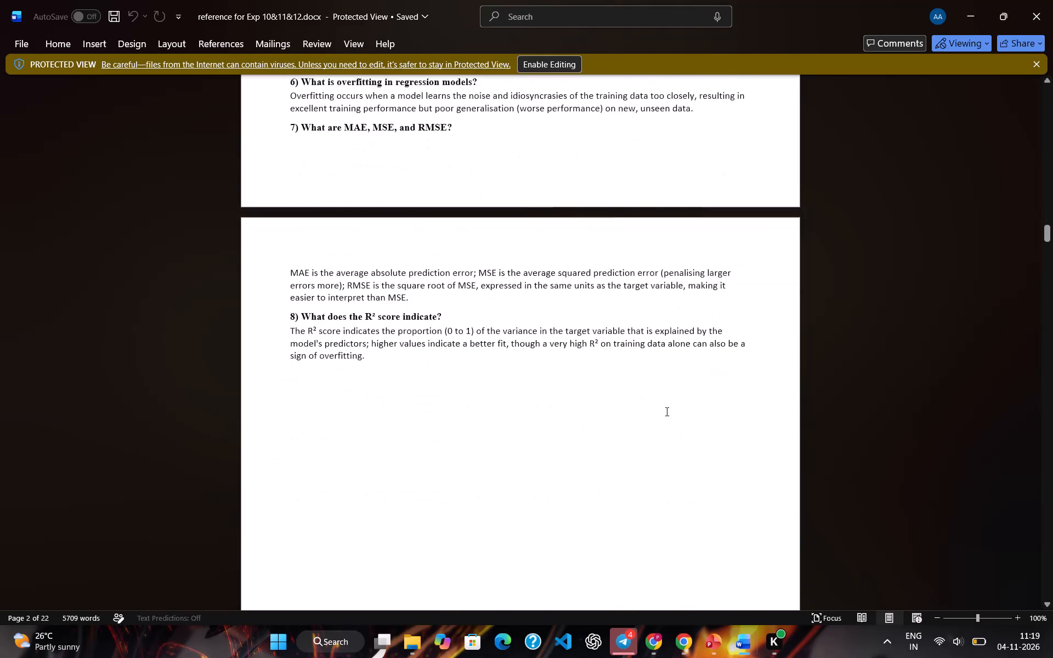
pyautogui.scroll(-20, 666, 411)
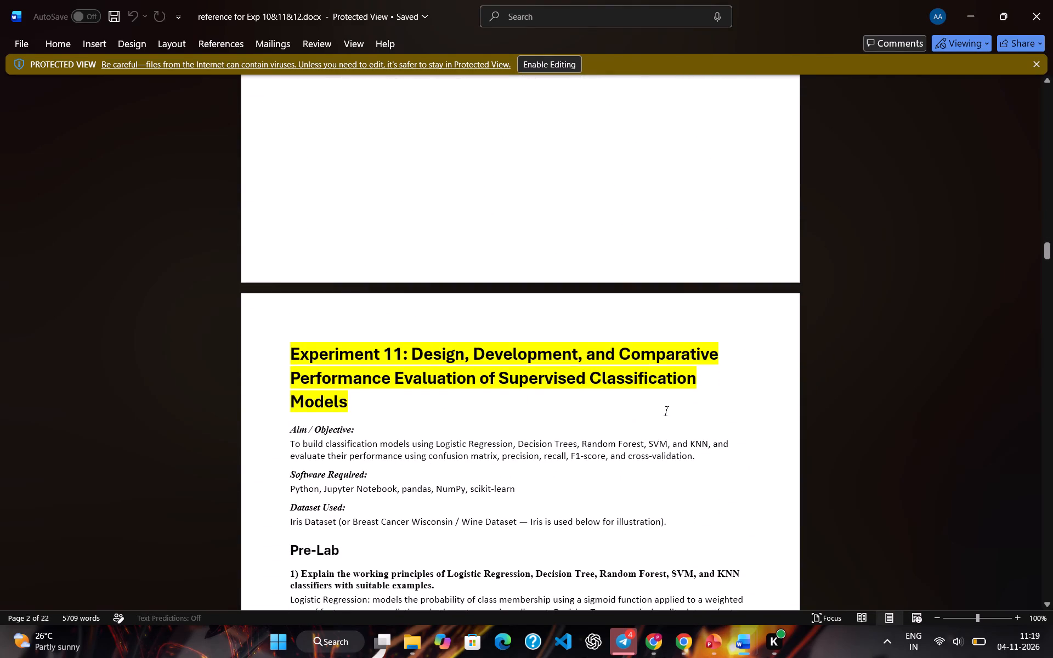
pyautogui.scroll(-7, 666, 411)
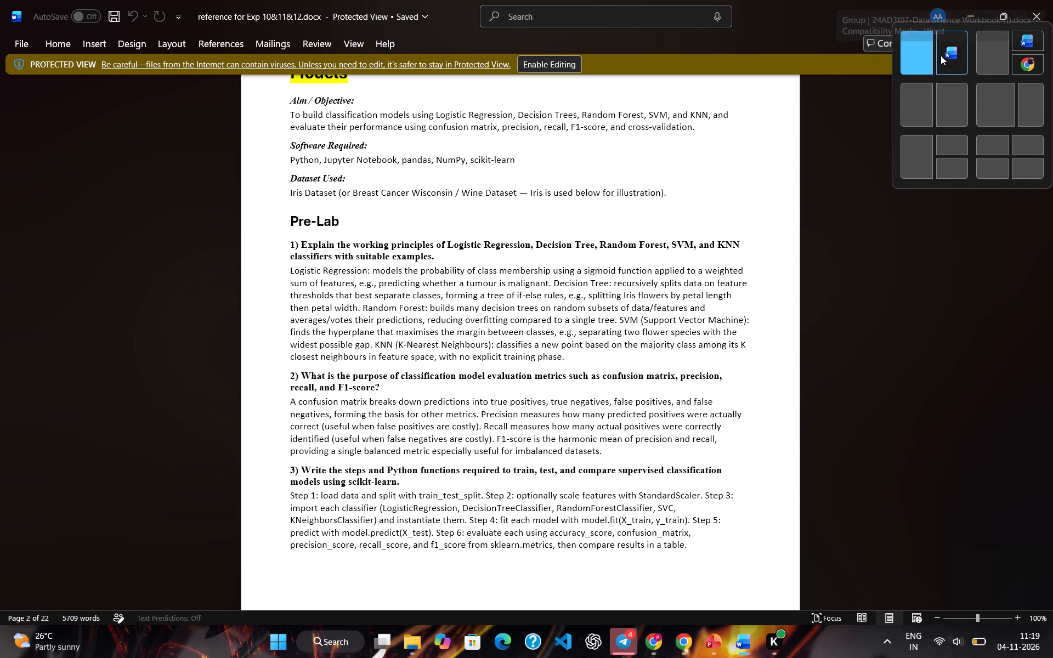
pyautogui.click(941, 55)
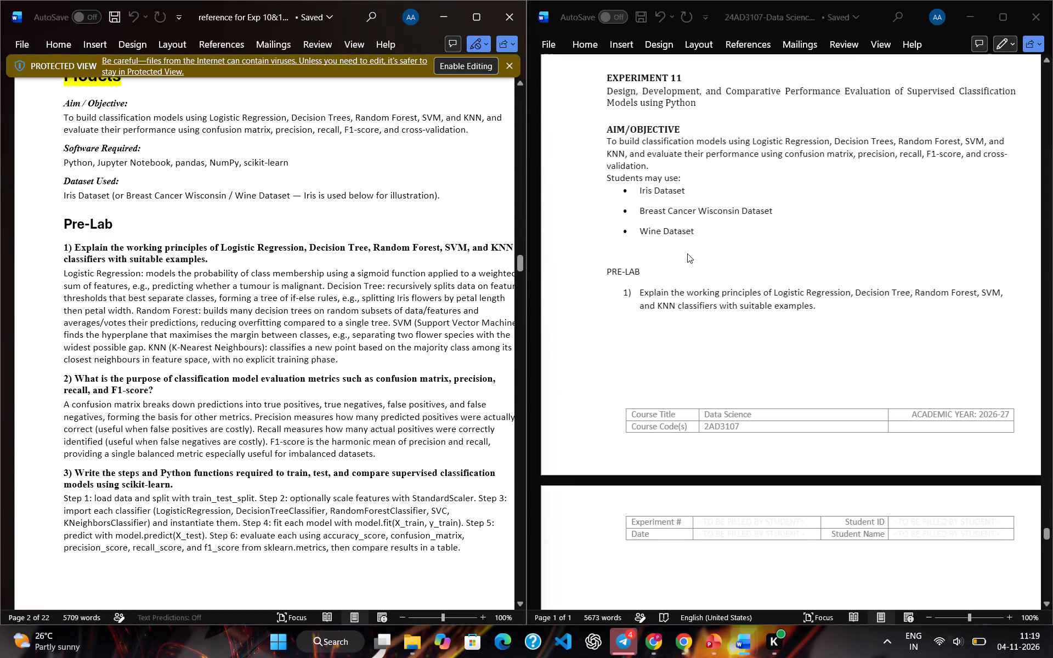
pyautogui.scroll(-1, 687, 253)
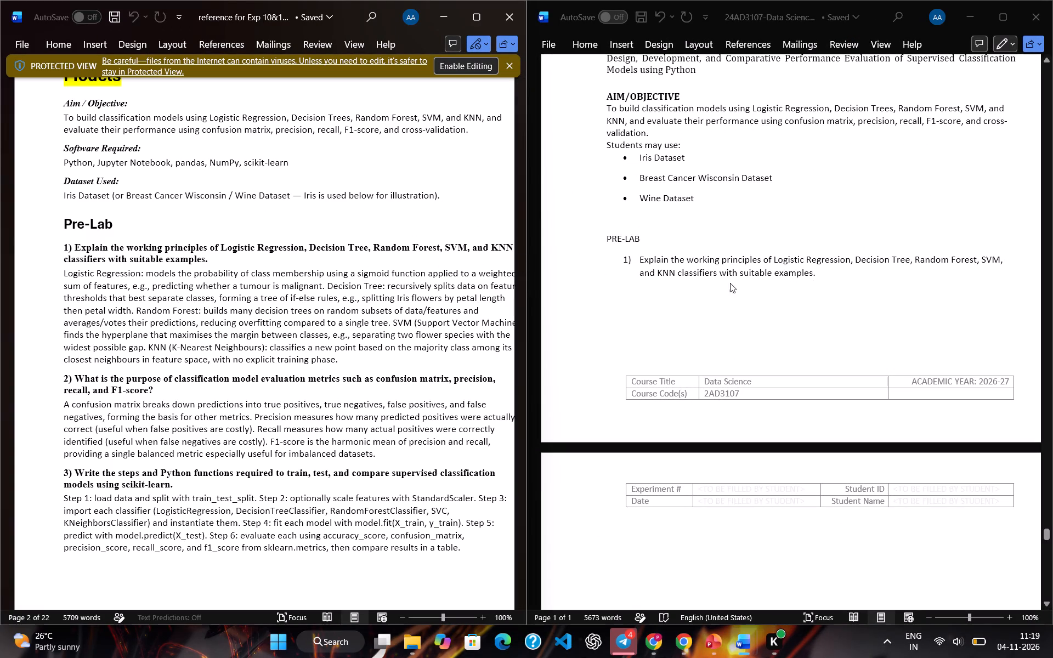
# Copy the reference's answer to Experiment 11 pre-lab question 1 and paste it into the workbook at the start of the page following that question.
pyautogui.scroll(-6, 728, 285)
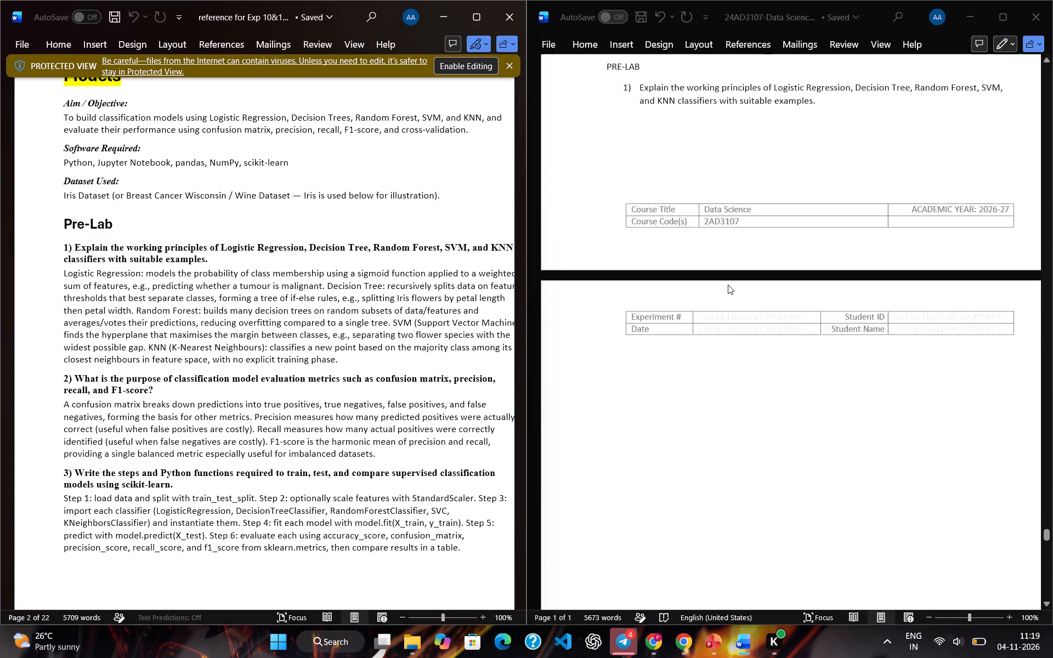
pyautogui.scroll(2, 728, 283)
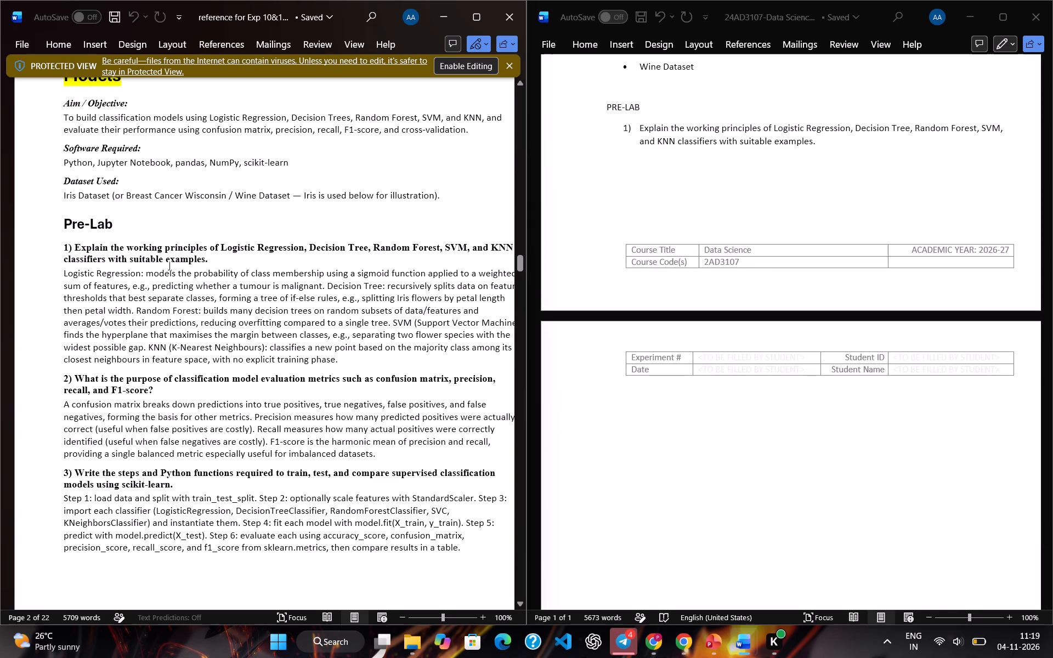
pyautogui.moveTo(63, 275); pyautogui.dragTo(282, 348)
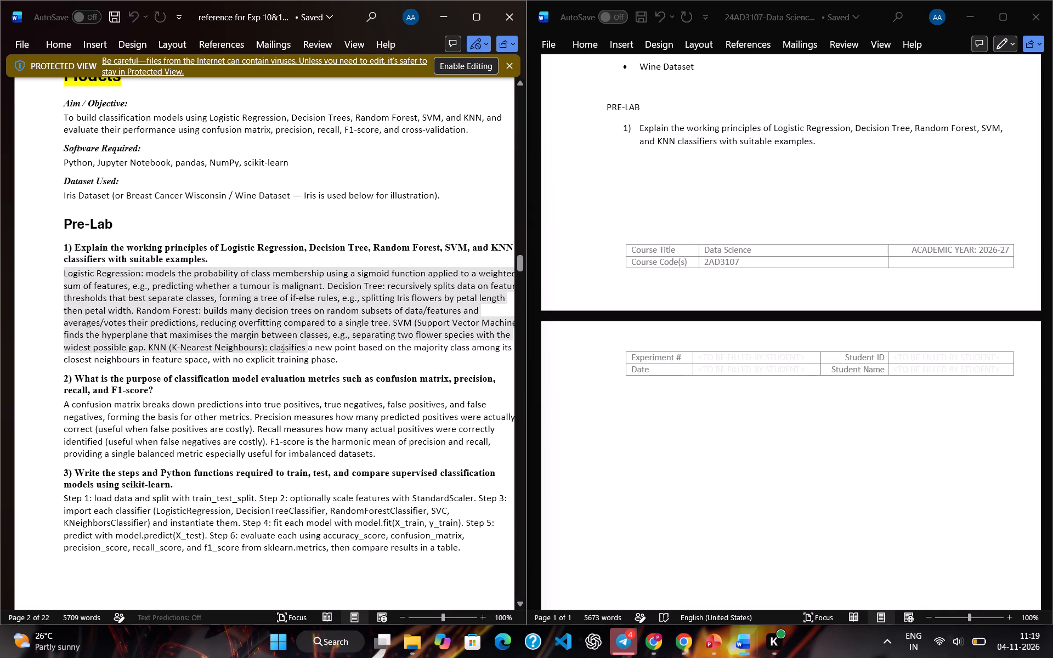
pyautogui.moveTo(282, 348); pyautogui.dragTo(357, 361)
pyautogui.hotkey('ctrl', 'c')
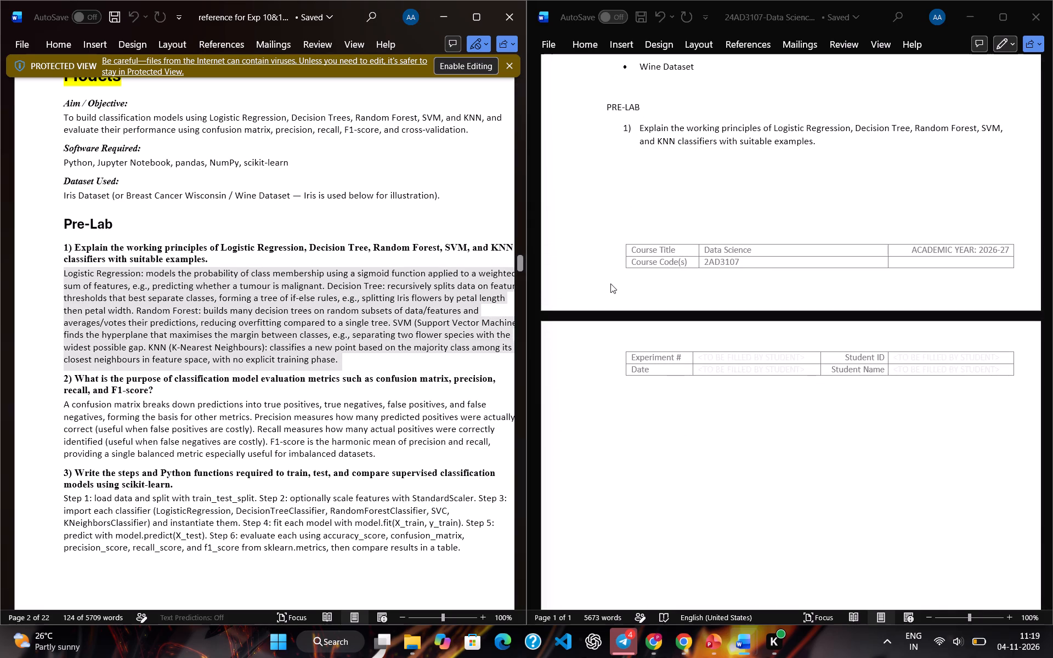
pyautogui.click(707, 161)
pyautogui.click(658, 161)
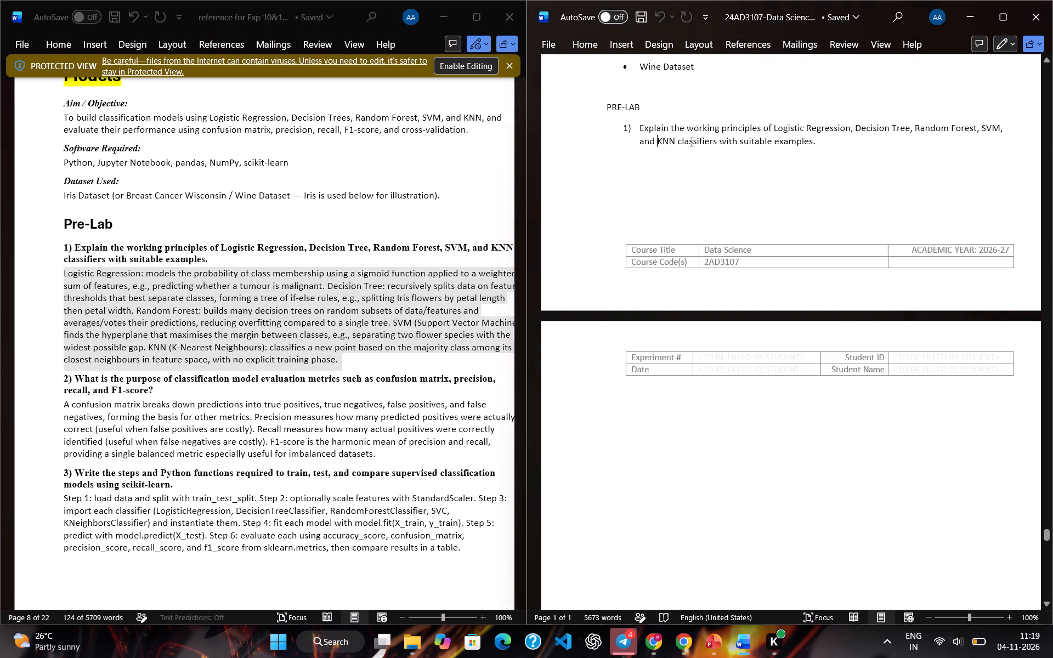
pyautogui.scroll(2, 761, 147)
pyautogui.scroll(-1, 761, 147)
pyautogui.press('Down')
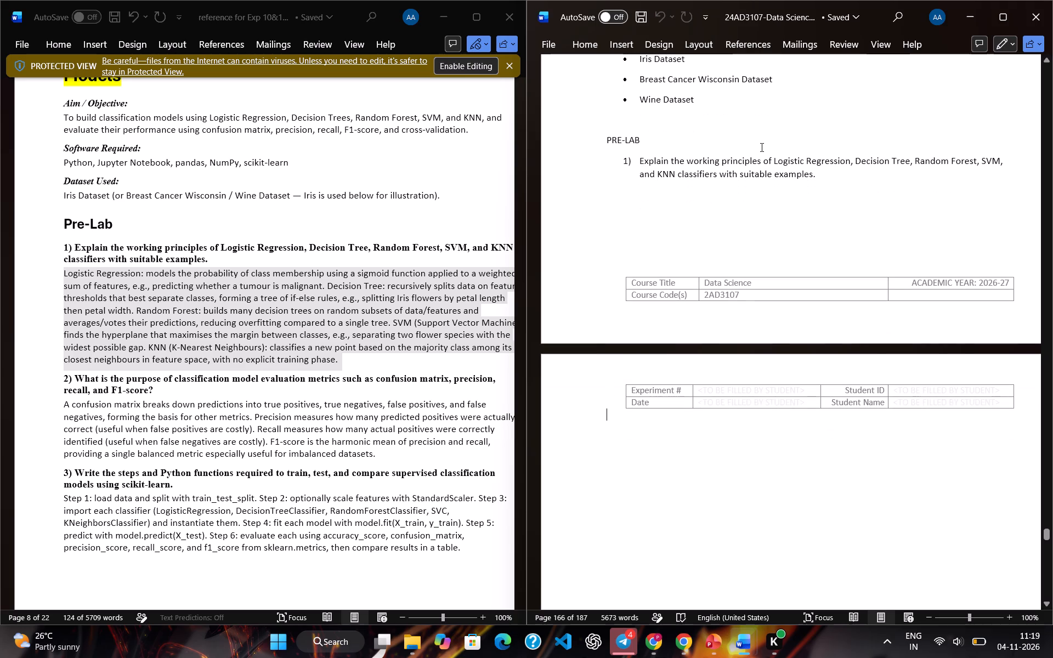
pyautogui.press('End')
pyautogui.scroll(-8, 776, 258)
pyautogui.scroll(1, 769, 264)
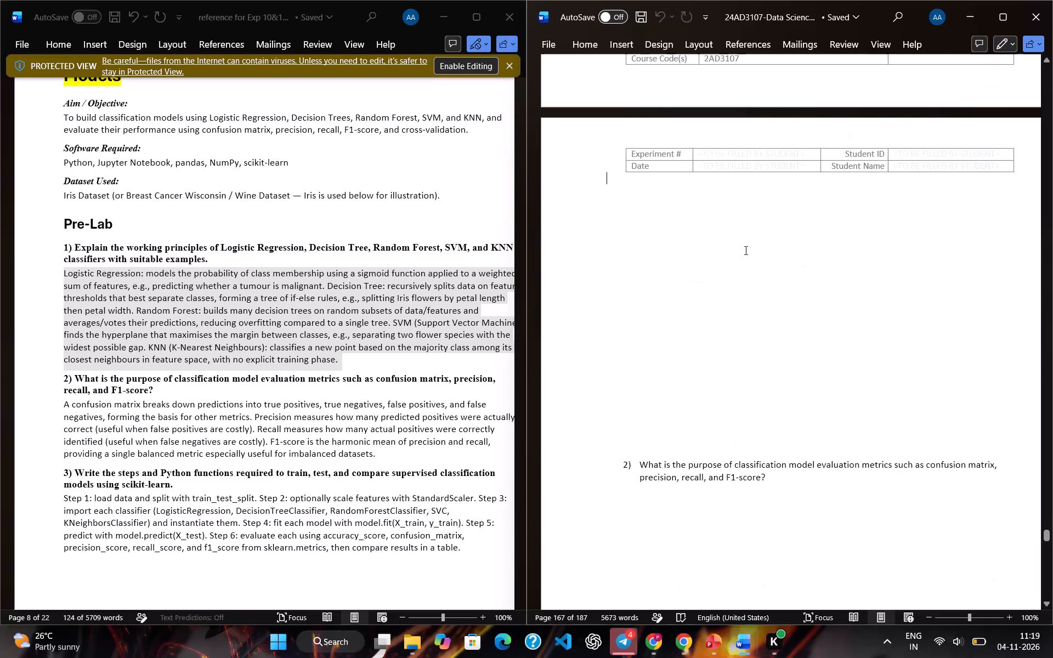
pyautogui.hotkey('ctrl', 'v')
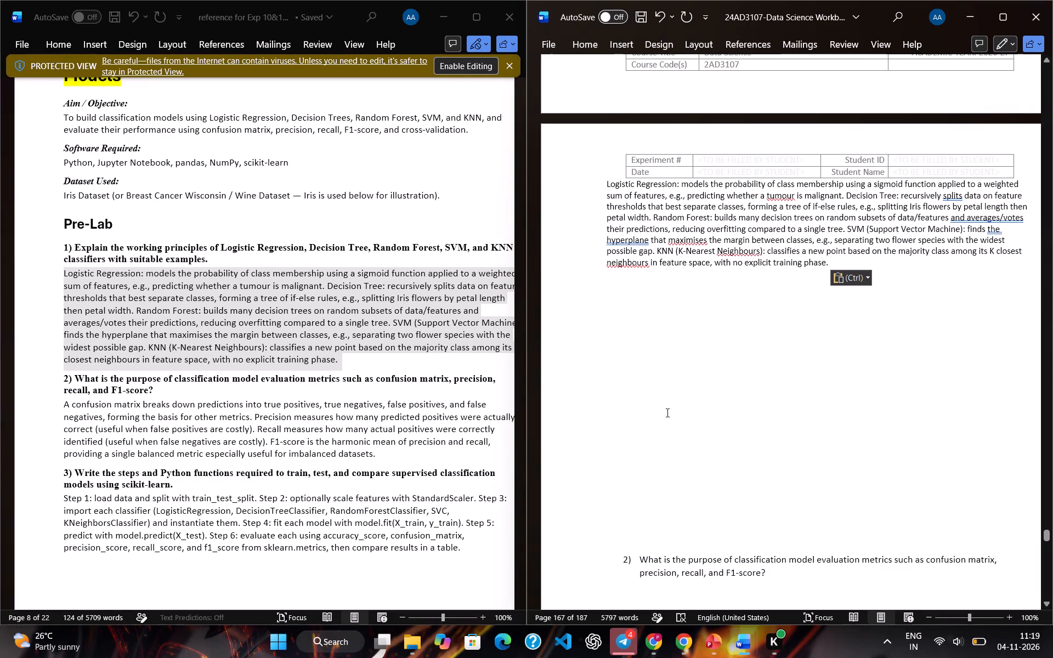
# Delete the surplus blank lines between the pasted classifier answer and pre-lab question 2 in the workbook, leaving one blank line.
pyautogui.moveTo(678, 467); pyautogui.dragTo(680, 481)
pyautogui.press('Down')
pyautogui.press('Down')
pyautogui.press('Down')
pyautogui.press('Down')
pyautogui.press('Down')
pyautogui.press('BackSpace')
pyautogui.press('BackSpace')
pyautogui.press('BackSpace')
pyautogui.press('BackSpace')
pyautogui.press('BackSpace')
pyautogui.press('BackSpace')
pyautogui.press('BackSpace')
pyautogui.press('BackSpace')
pyautogui.press('BackSpace')
pyautogui.press('BackSpace')
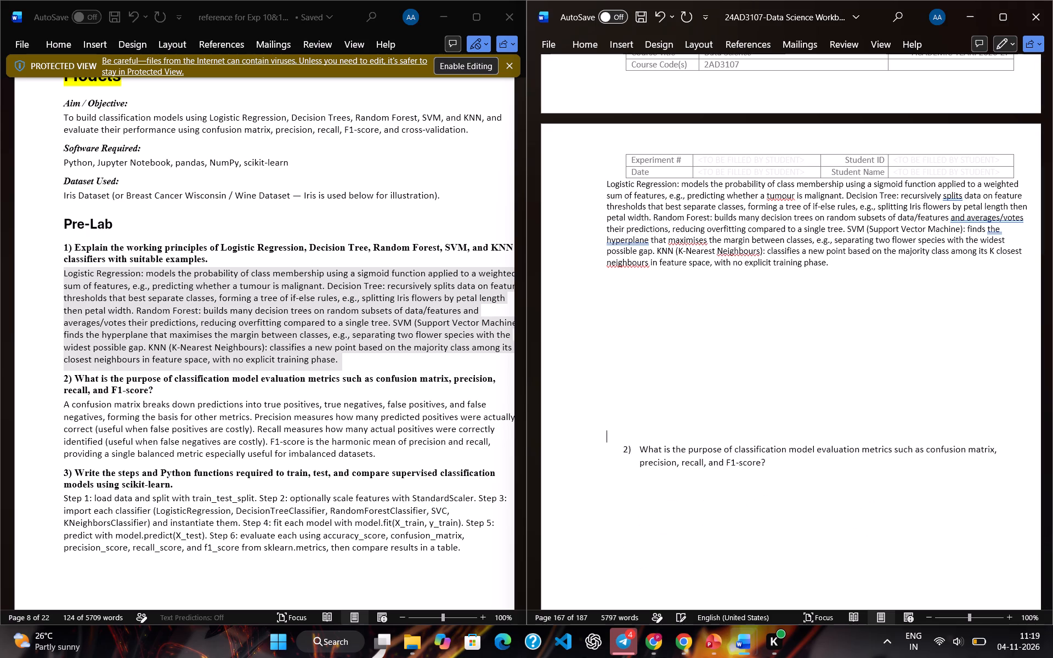
pyautogui.press('BackSpace')
pyautogui.press('BackSpace')
pyautogui.press('BackSpace')
pyautogui.press('BackSpace')
pyautogui.press('BackSpace')
pyautogui.press('BackSpace')
pyautogui.press('BackSpace')
pyautogui.press('BackSpace')
pyautogui.press('BackSpace')
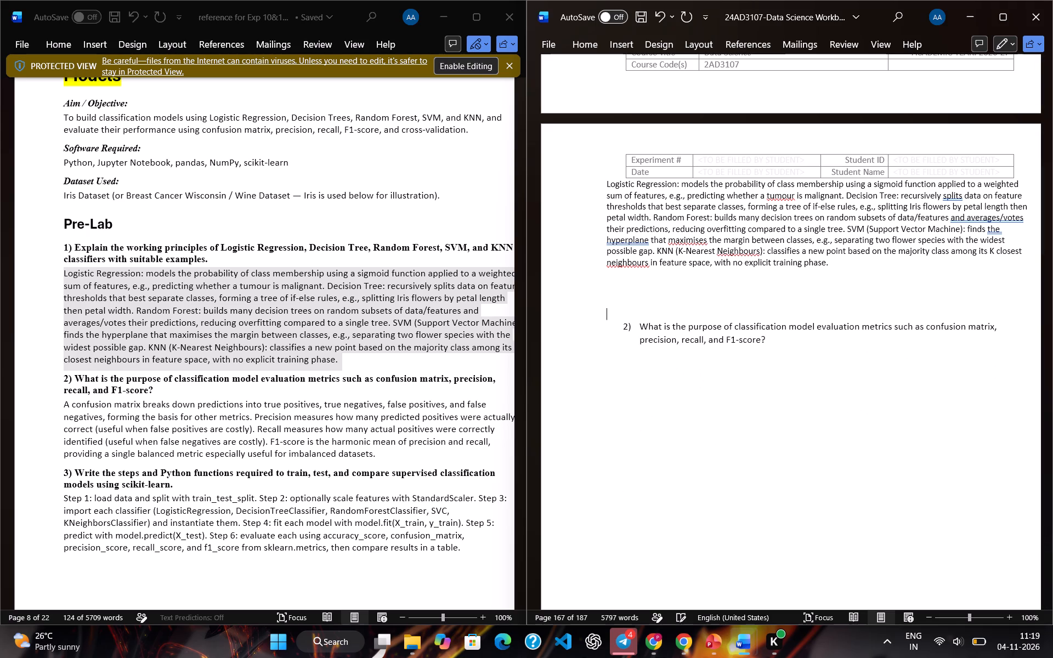
pyautogui.press('BackSpace')
pyautogui.press('BackSpace')
pyautogui.press('BackSpace')
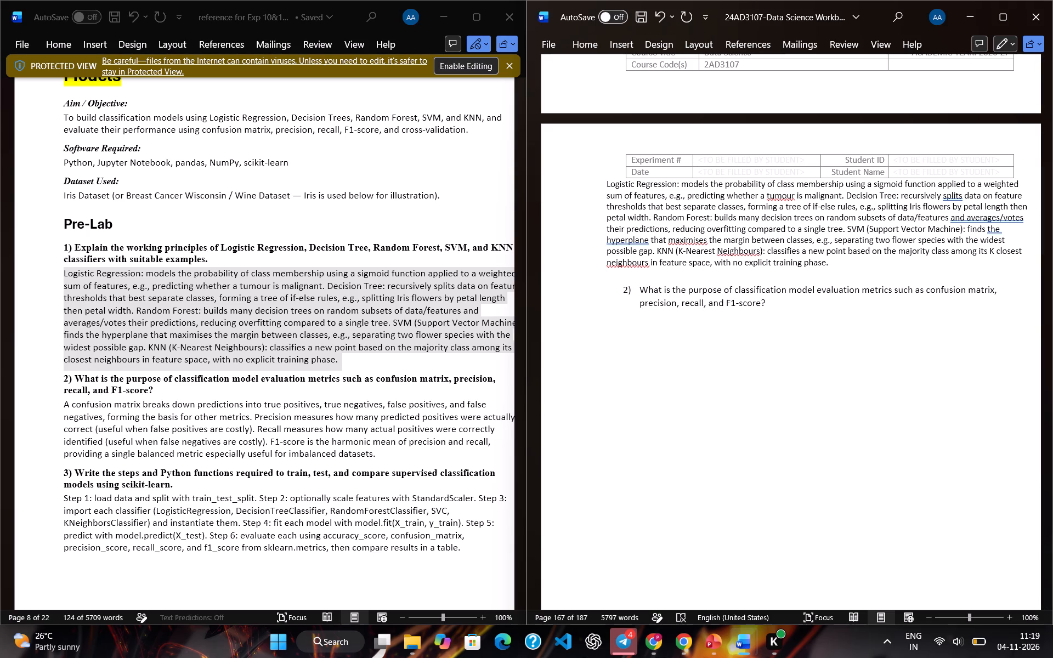
# Indent the pasted question 1 answer two levels so it aligns with the text of the numbered questions.
pyautogui.press('Right')
pyautogui.press('Up')
pyautogui.moveTo(608, 270); pyautogui.dragTo(603, 188)
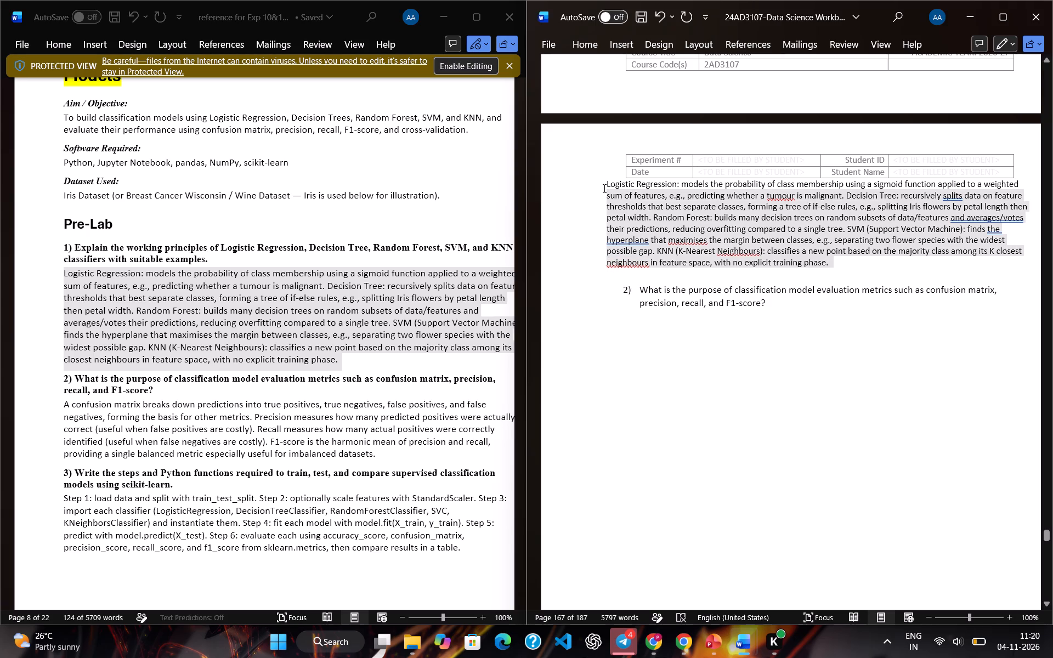
pyautogui.moveTo(603, 188); pyautogui.dragTo(603, 188)
pyautogui.press('Tab')
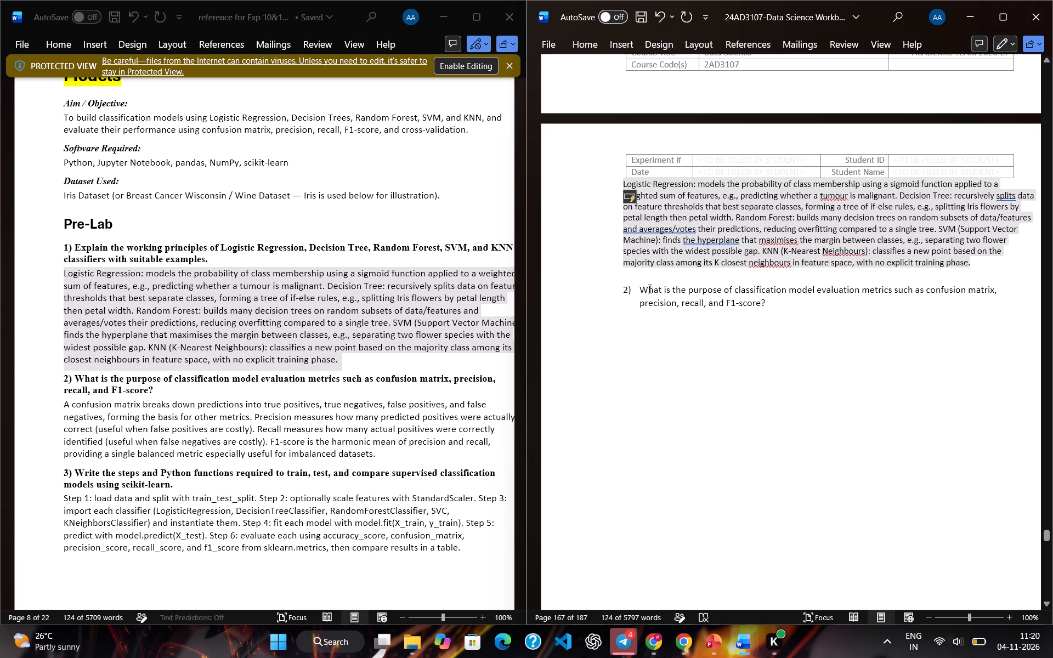
pyautogui.press('Tab')
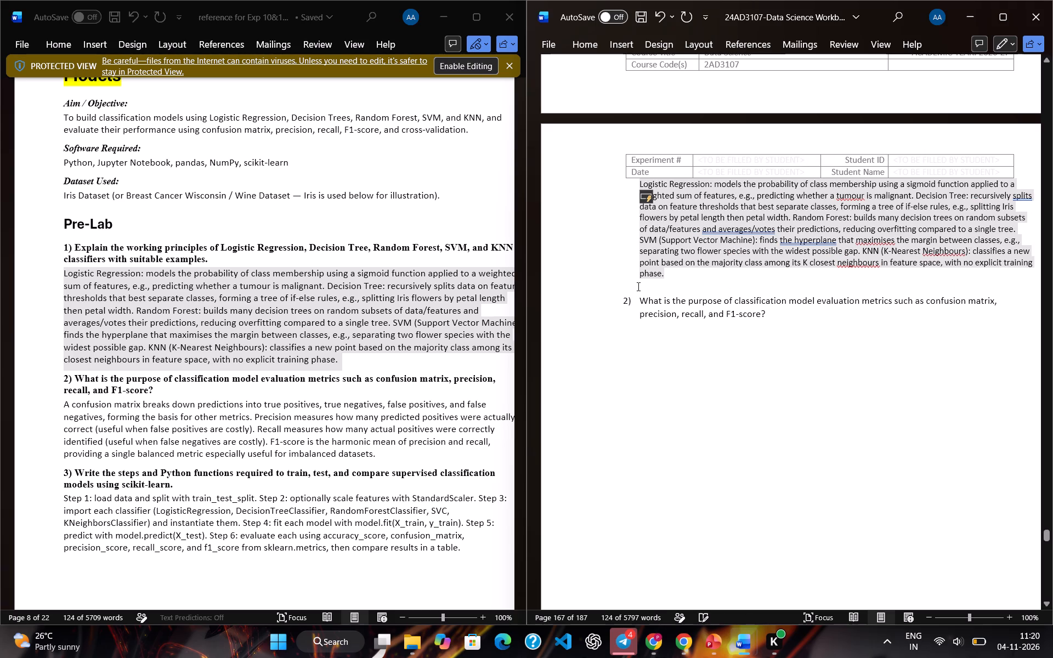
# Delete the remaining blank line between the question 1 answer and question 2.
pyautogui.click(672, 285)
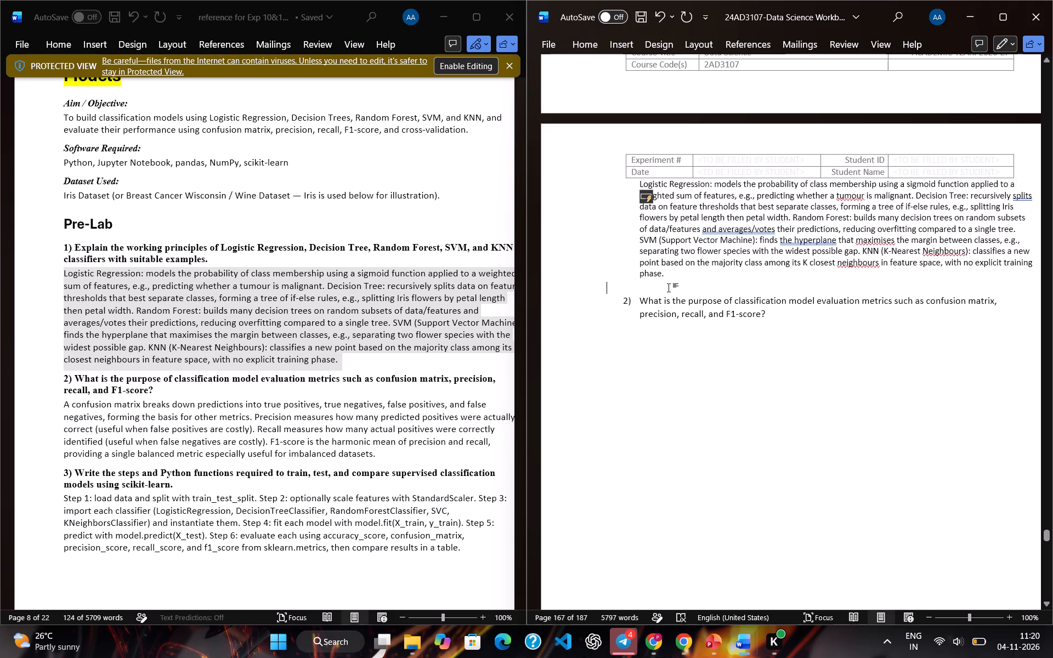
pyautogui.press('BackSpace')
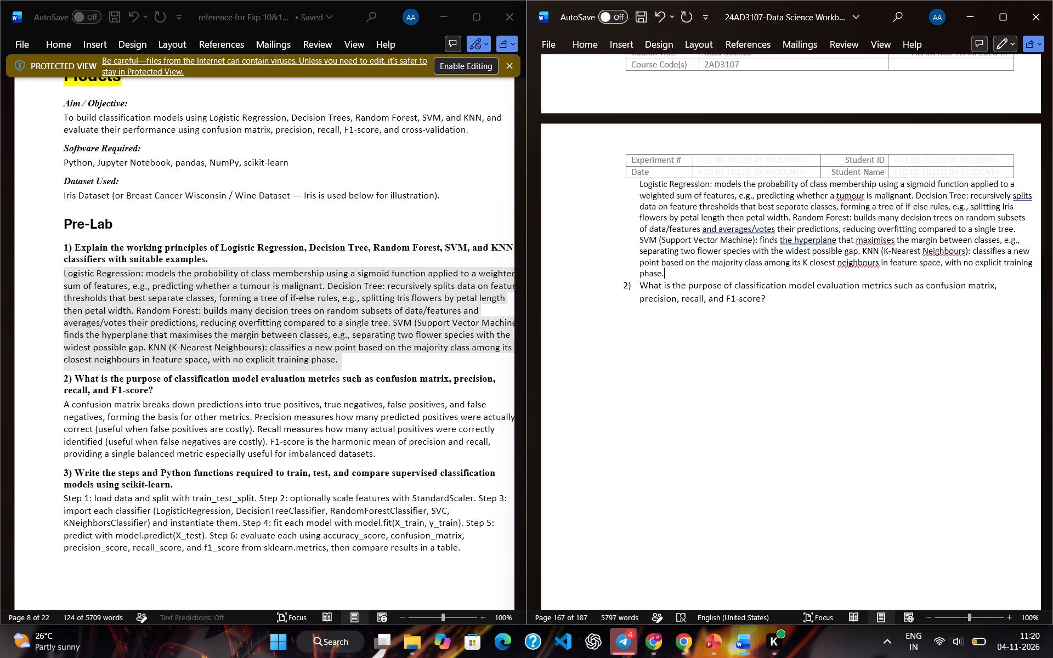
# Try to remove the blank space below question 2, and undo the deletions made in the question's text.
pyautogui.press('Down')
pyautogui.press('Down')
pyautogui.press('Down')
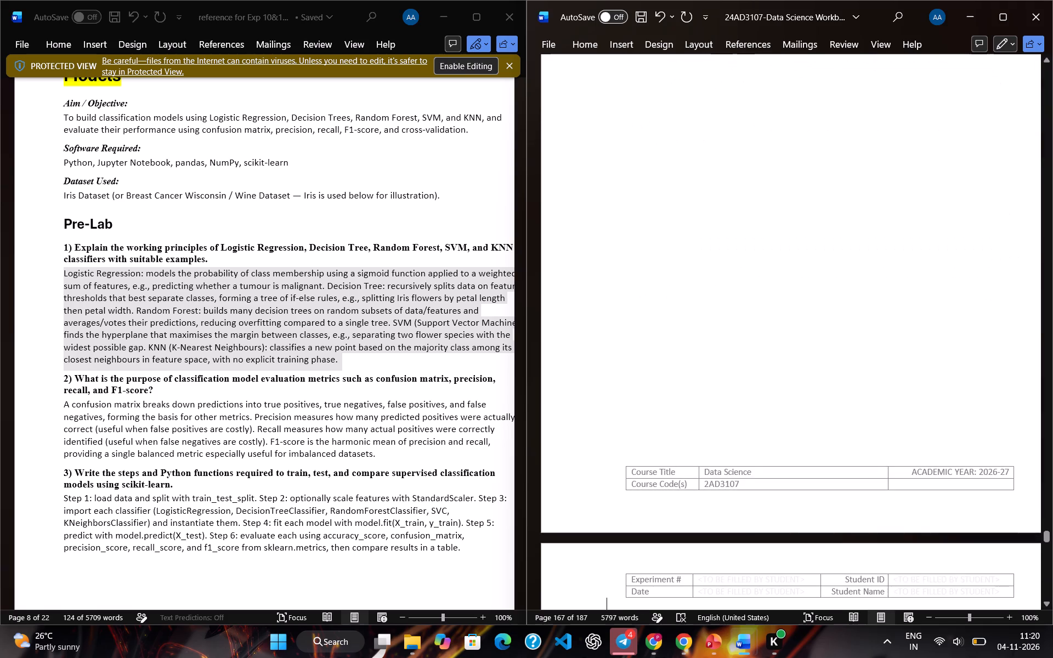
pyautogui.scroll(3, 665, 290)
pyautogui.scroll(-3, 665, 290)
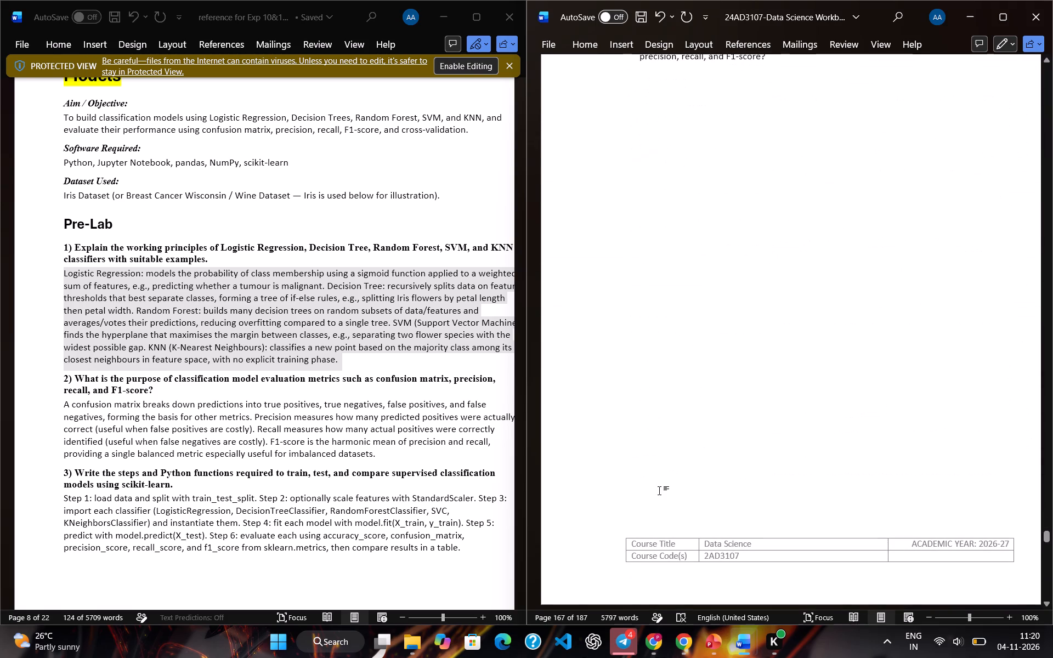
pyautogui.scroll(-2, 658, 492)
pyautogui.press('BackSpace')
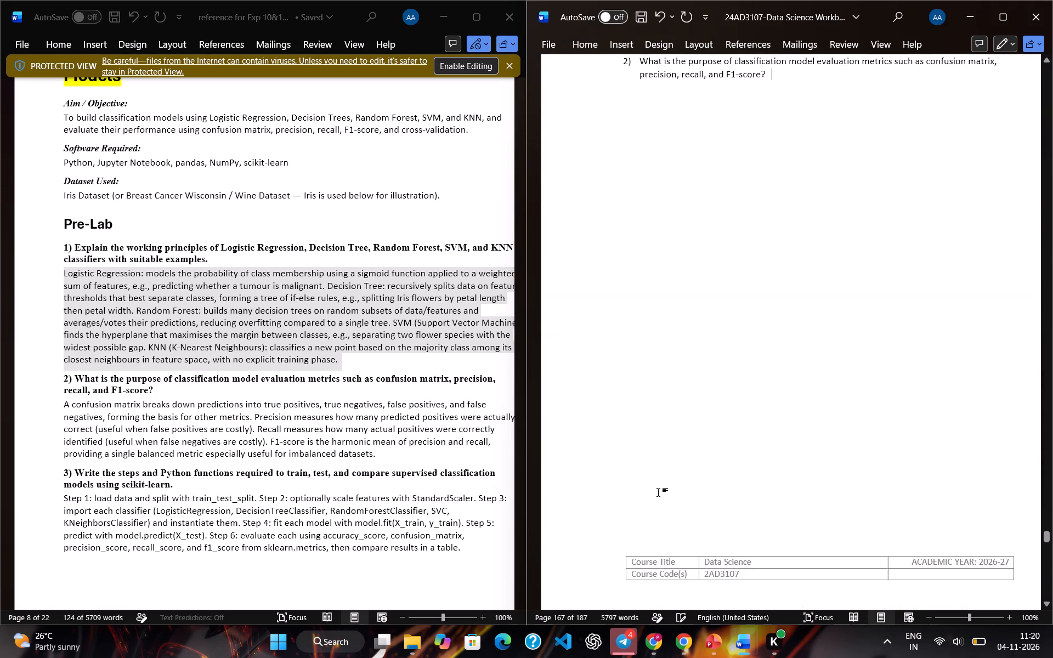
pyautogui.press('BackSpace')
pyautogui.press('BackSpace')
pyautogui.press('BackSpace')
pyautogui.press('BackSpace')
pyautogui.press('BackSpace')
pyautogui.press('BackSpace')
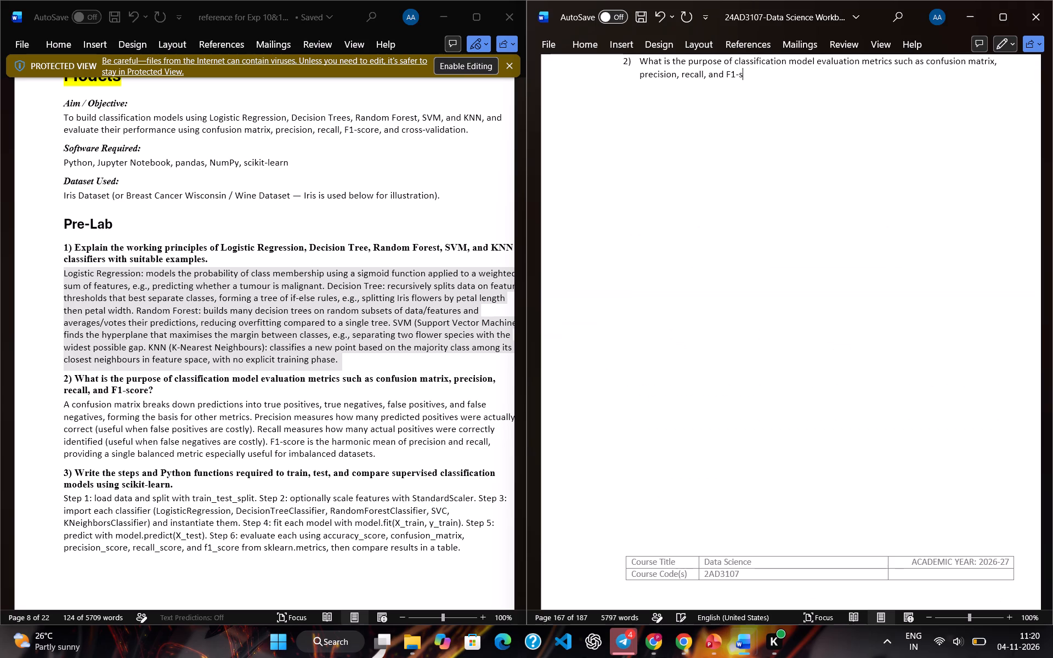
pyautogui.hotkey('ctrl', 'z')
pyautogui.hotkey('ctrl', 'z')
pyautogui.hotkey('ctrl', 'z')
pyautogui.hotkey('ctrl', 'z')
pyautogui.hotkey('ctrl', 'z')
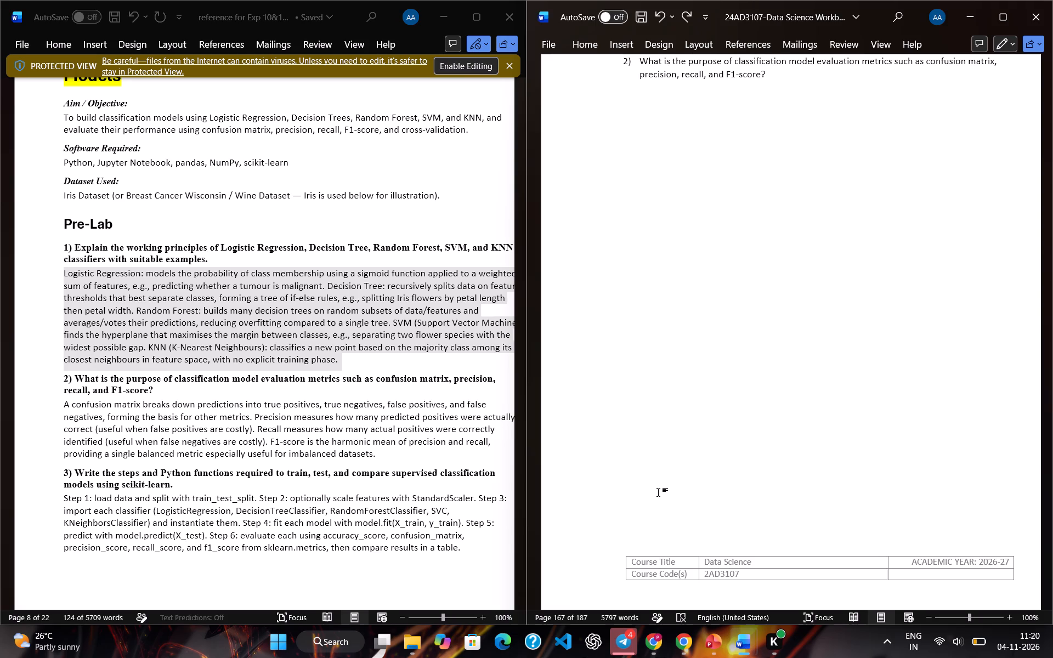
# Copy the reference's answer to pre-lab question 2 on evaluation metrics and paste it on an indented new line below question 2 in the workbook.
pyautogui.press('Return')
pyautogui.press('Return')
pyautogui.press('Return')
pyautogui.press('Tab')
pyautogui.press('Tab')
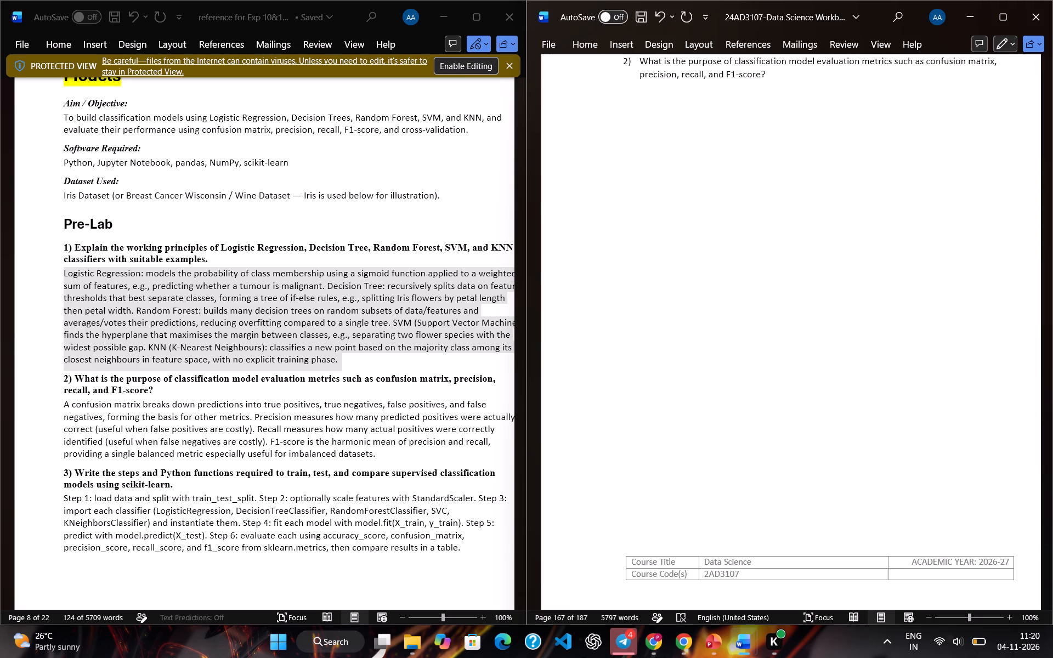
pyautogui.click(58, 399)
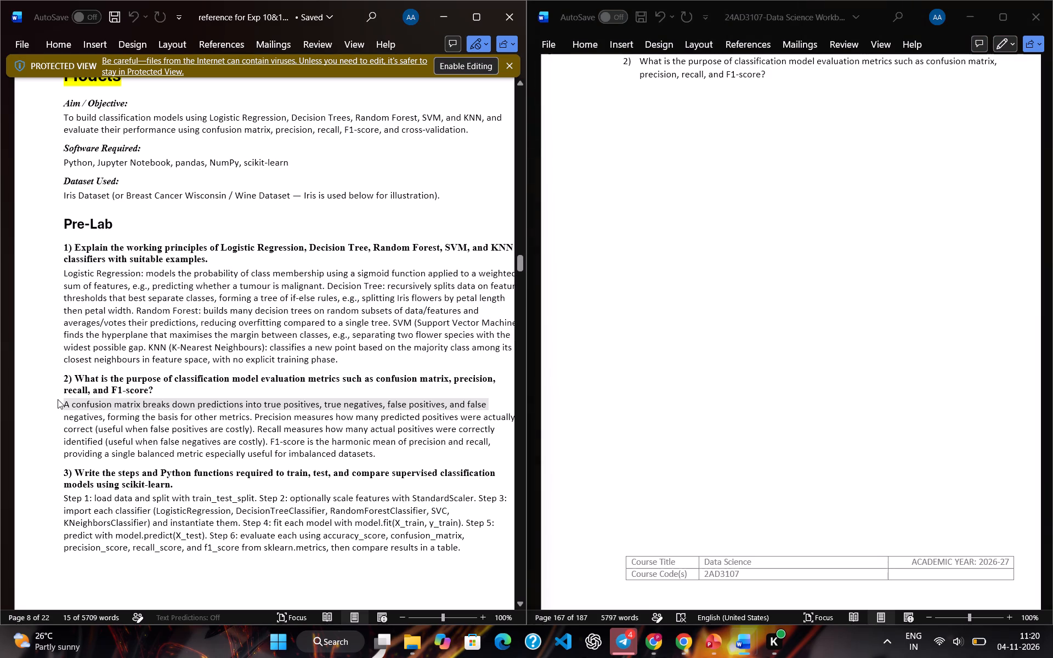
pyautogui.click(61, 403)
pyautogui.moveTo(61, 403); pyautogui.dragTo(146, 443)
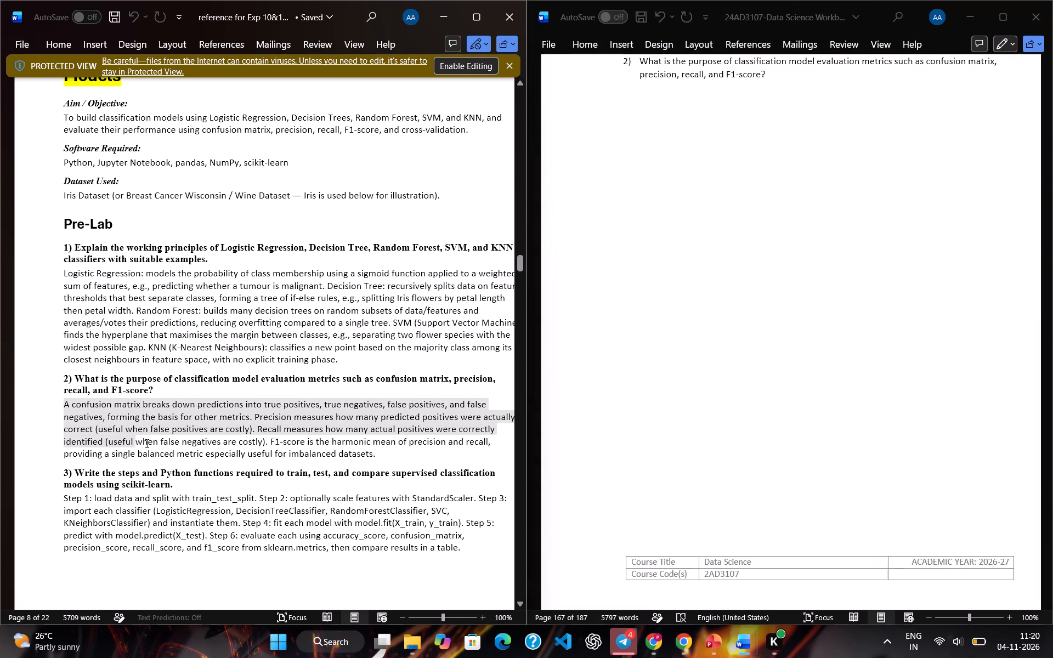
pyautogui.moveTo(146, 443); pyautogui.dragTo(376, 457)
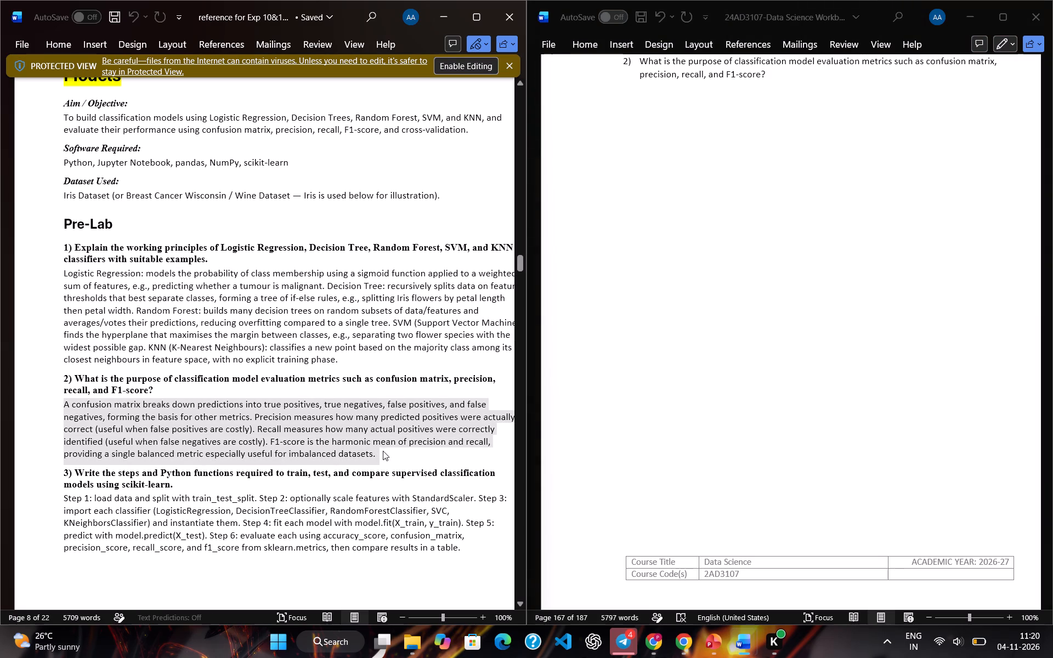
pyautogui.hotkey('ctrl', 'c')
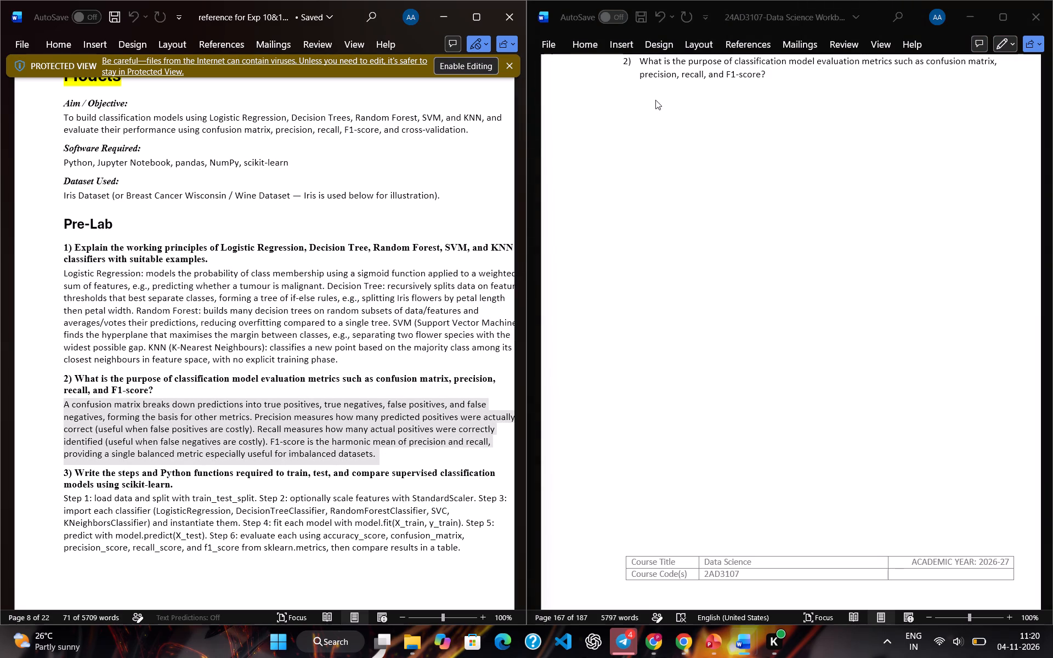
pyautogui.click(649, 90)
pyautogui.hotkey('ctrl', 'v')
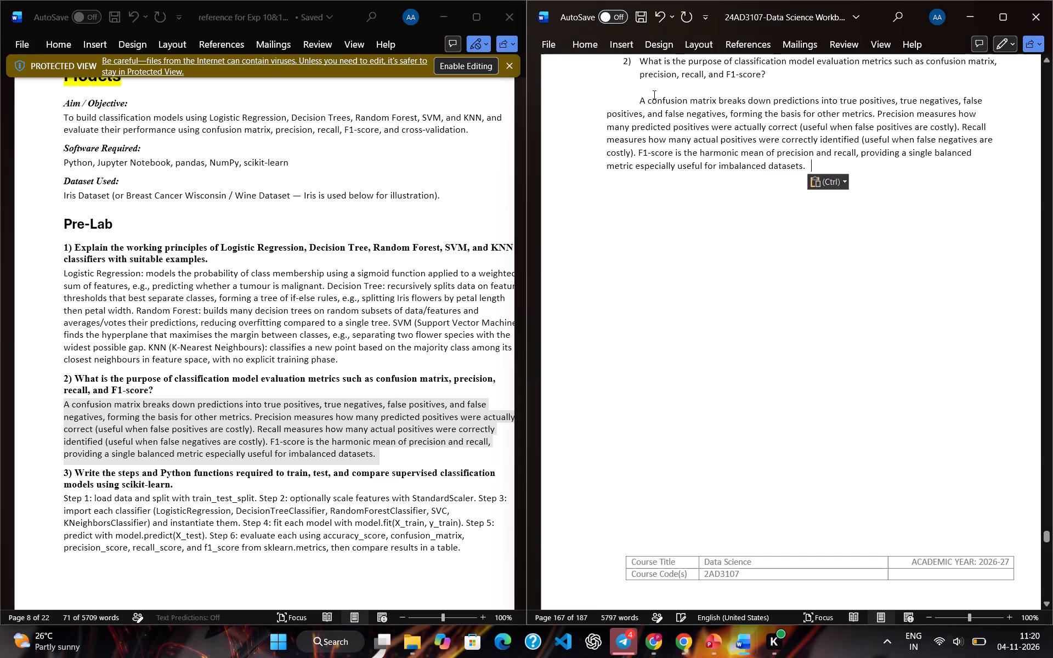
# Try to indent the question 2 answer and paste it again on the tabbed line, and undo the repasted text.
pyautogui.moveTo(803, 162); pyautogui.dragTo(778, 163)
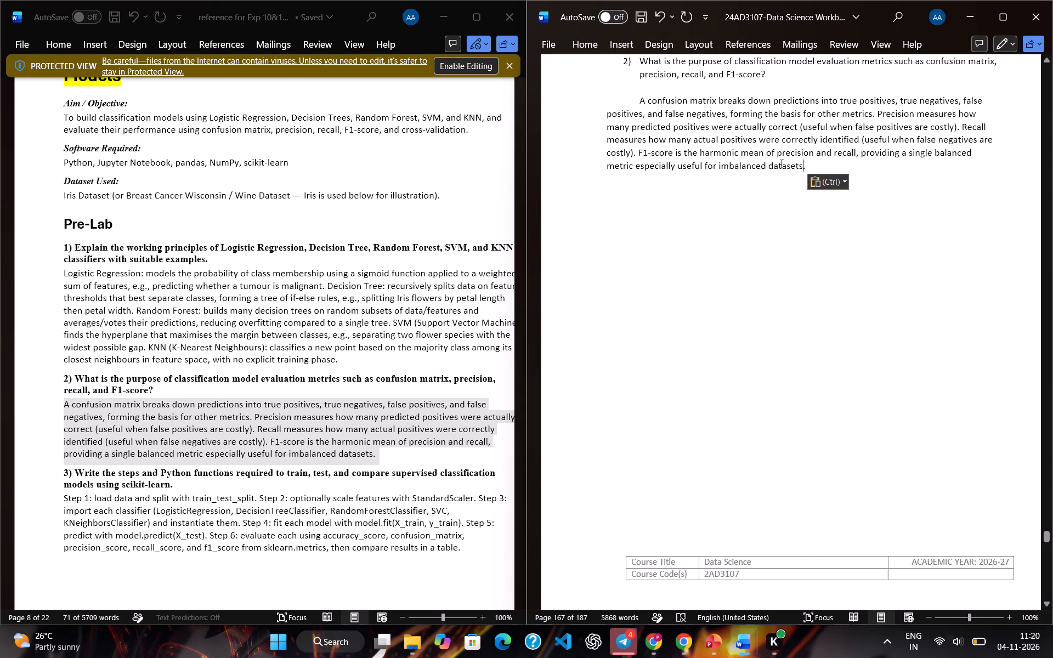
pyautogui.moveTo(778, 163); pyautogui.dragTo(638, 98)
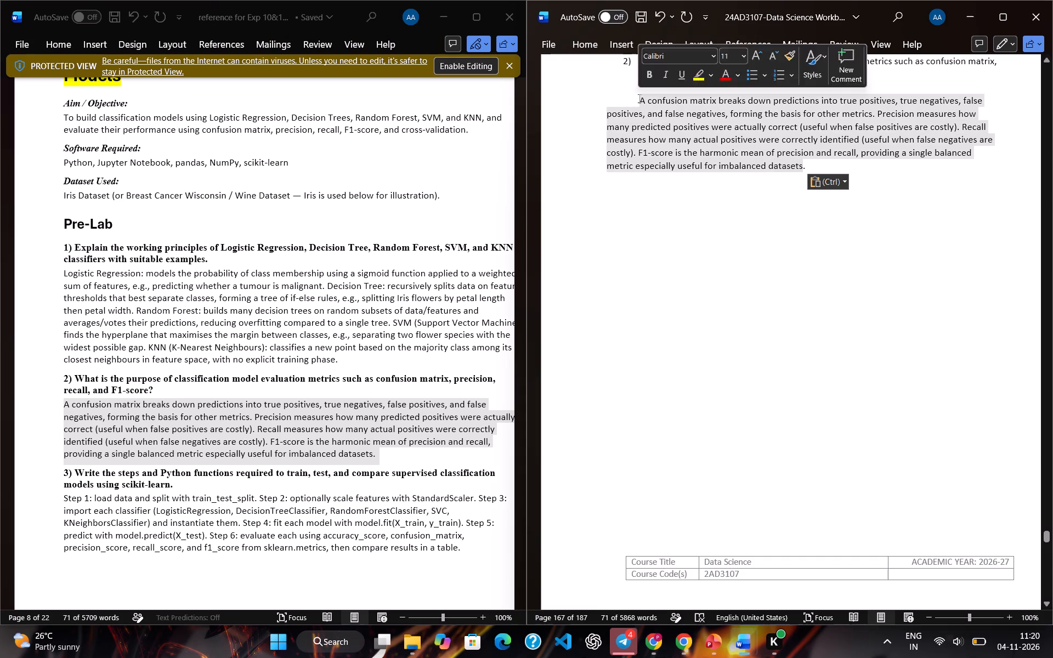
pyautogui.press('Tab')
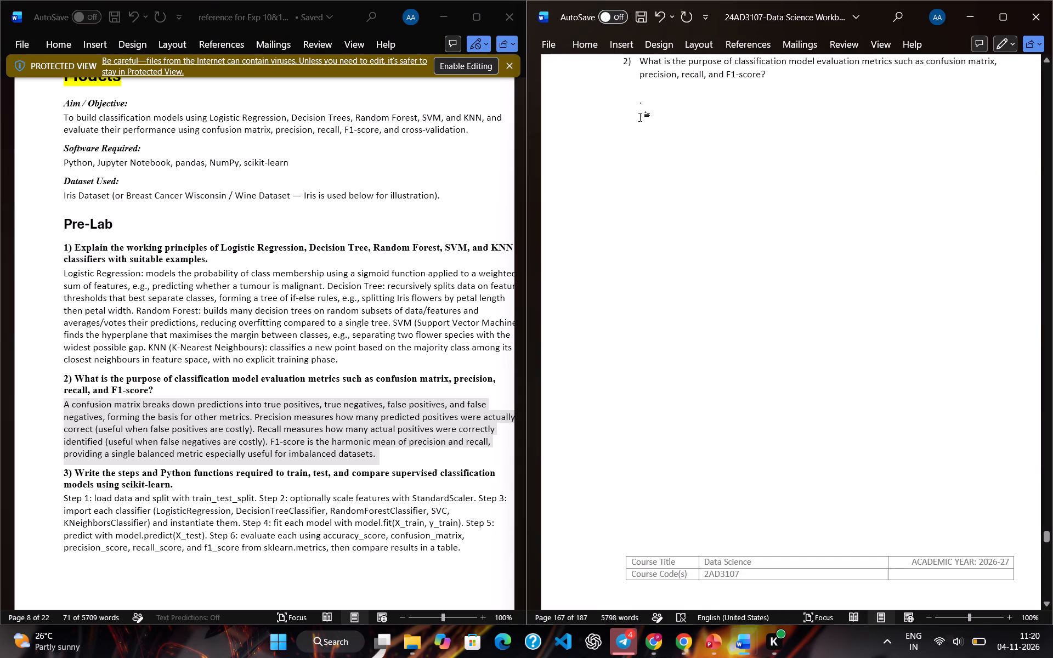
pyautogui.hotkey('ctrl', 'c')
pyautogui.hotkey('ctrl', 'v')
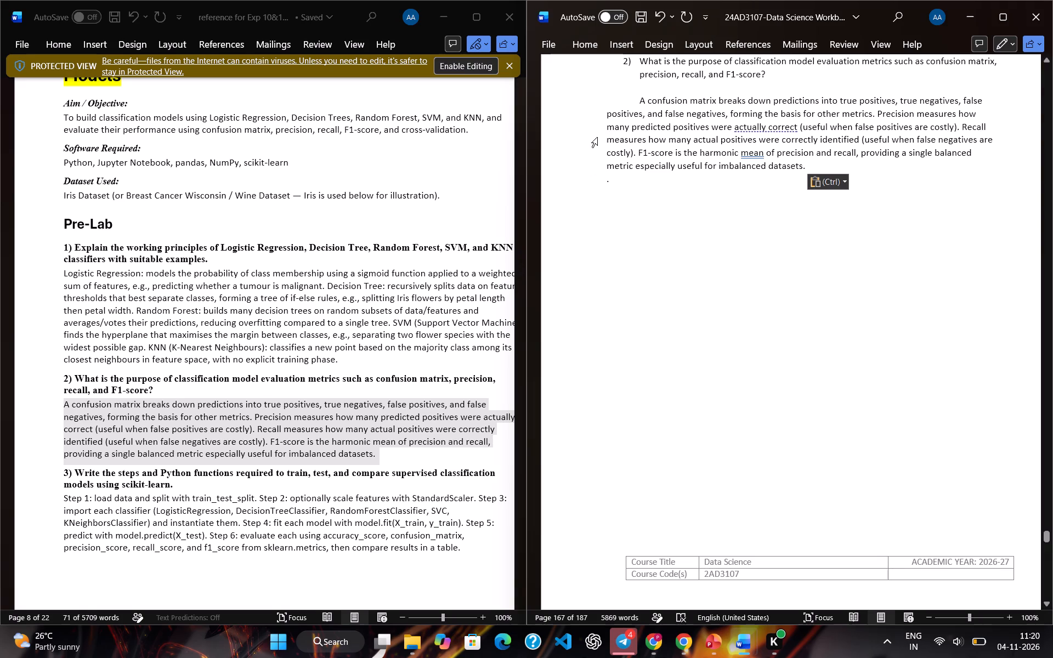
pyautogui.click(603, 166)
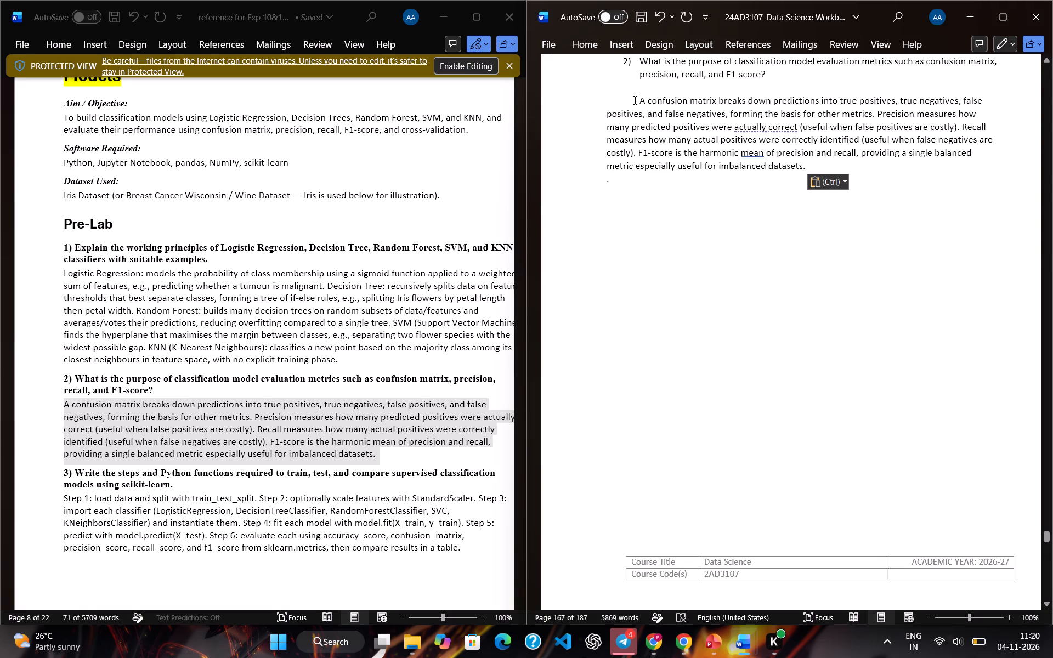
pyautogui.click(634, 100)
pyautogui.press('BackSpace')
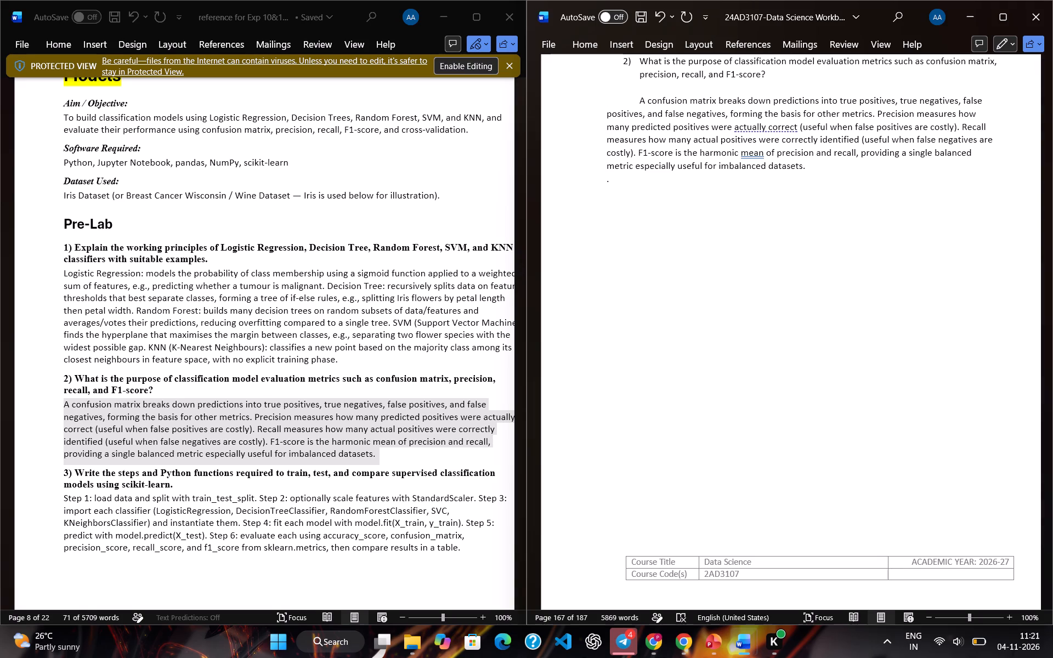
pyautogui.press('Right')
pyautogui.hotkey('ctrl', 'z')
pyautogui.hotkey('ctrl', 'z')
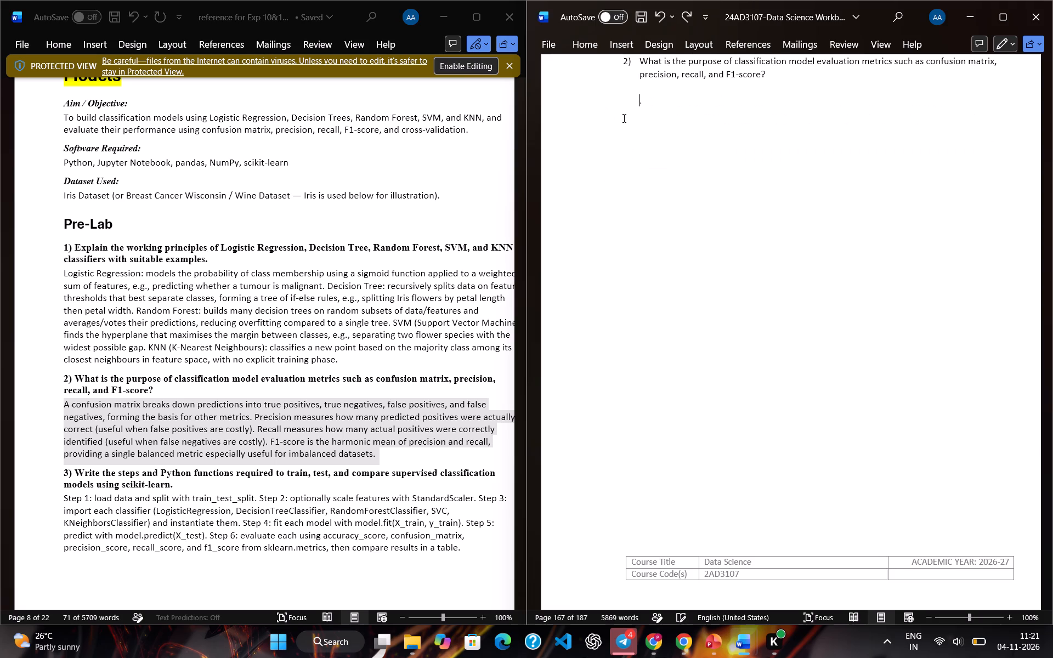
# Remove the leading tab below question 2, paste the evaluation metrics answer there, and indent it two levels to align with the question text.
pyautogui.press('BackSpace')
pyautogui.press('BackSpace')
pyautogui.hotkey('ctrl', 'v')
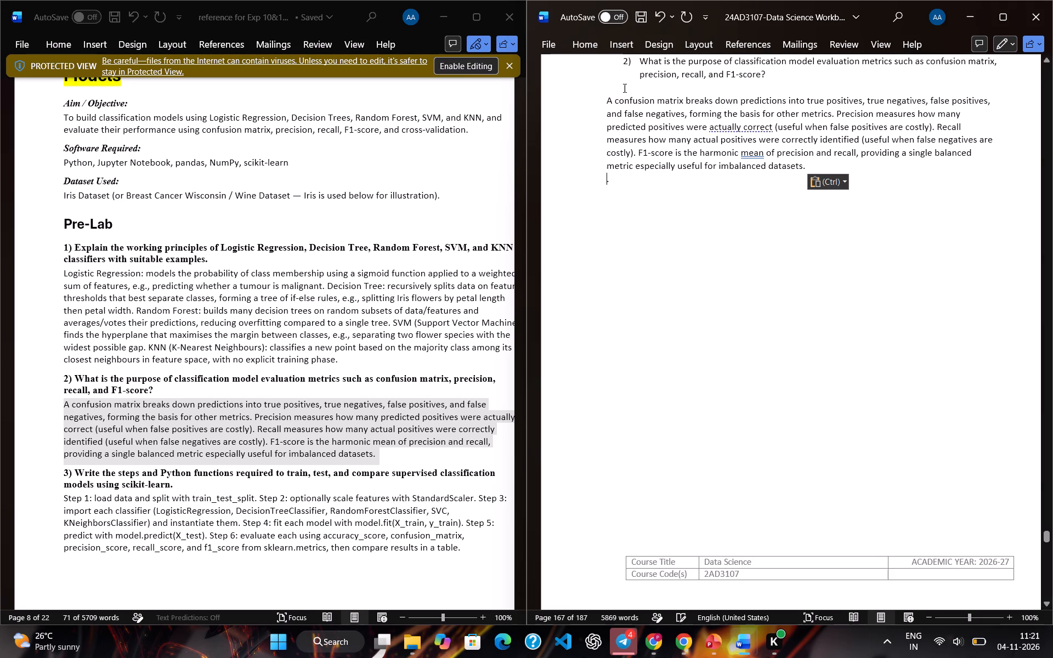
pyautogui.moveTo(606, 102); pyautogui.dragTo(787, 165)
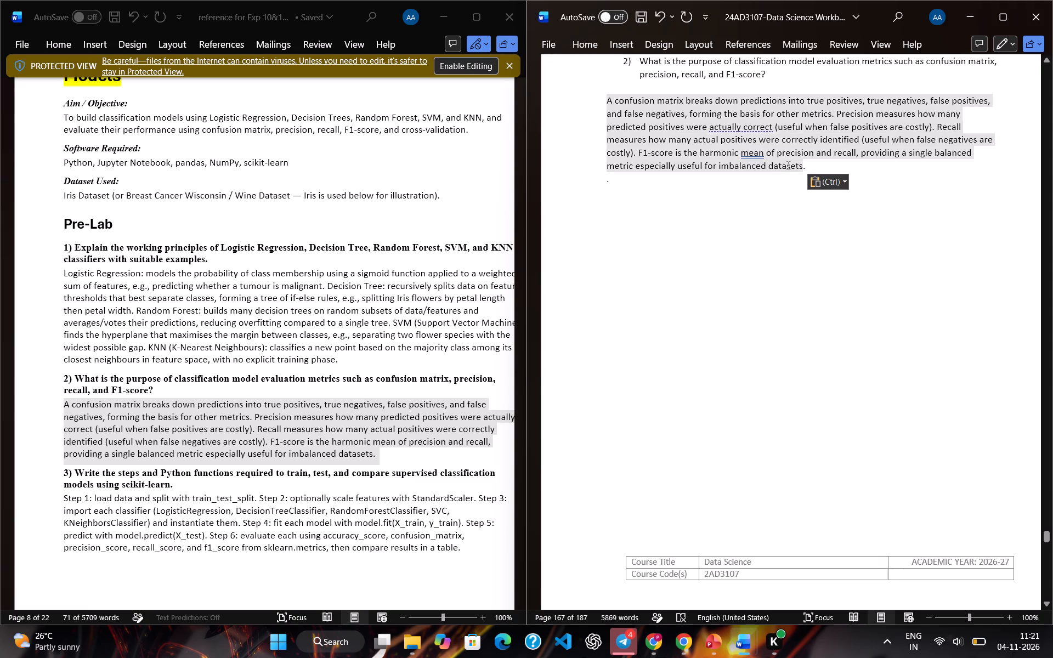
pyautogui.moveTo(787, 165); pyautogui.dragTo(788, 165)
pyautogui.press('Tab')
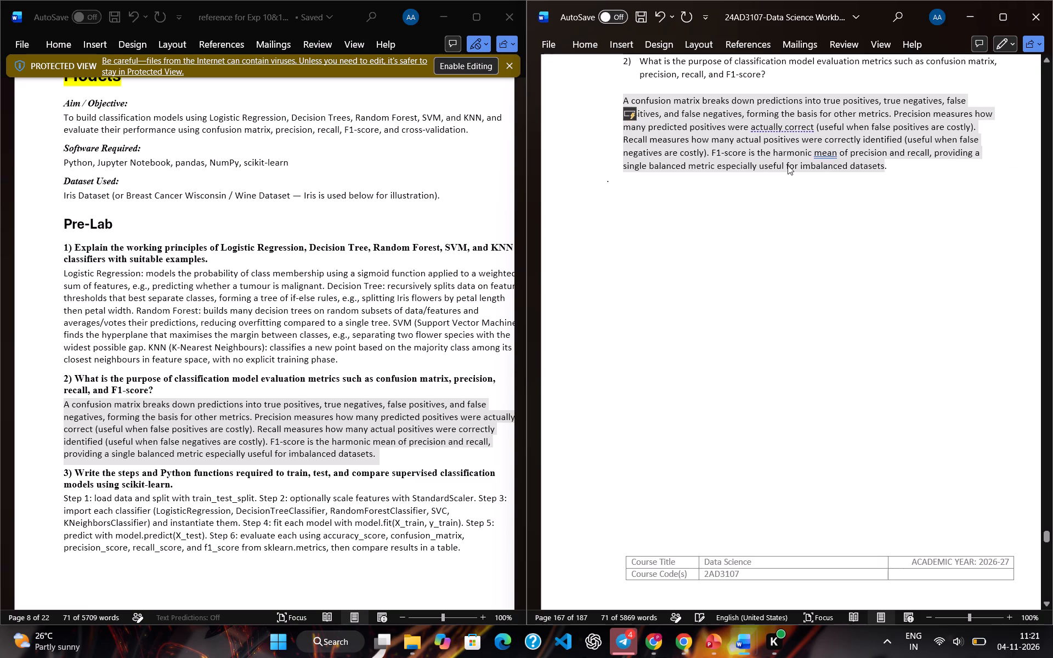
pyautogui.press('Tab')
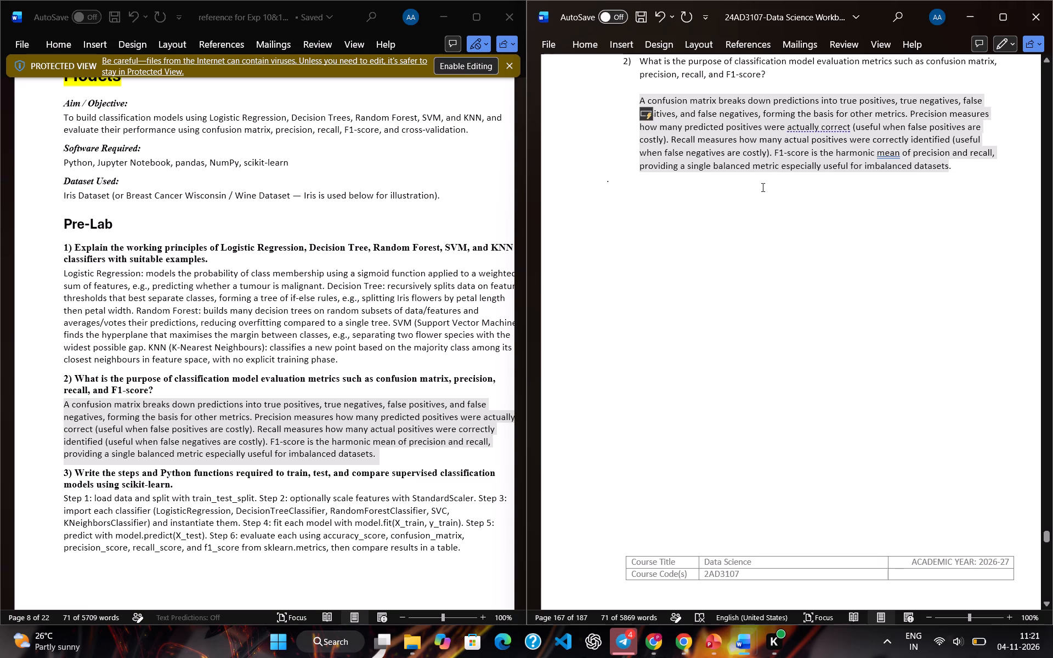
# Delete the leftover short line directly below the question 2 answer.
pyautogui.click(748, 195)
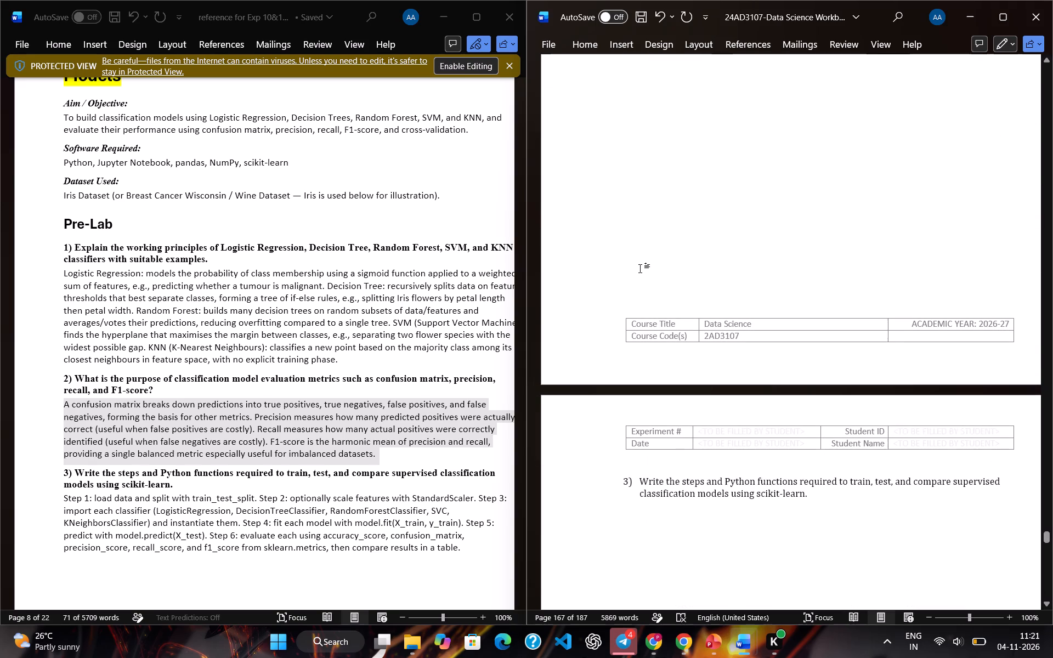
pyautogui.click(643, 272)
pyautogui.scroll(3, 638, 302)
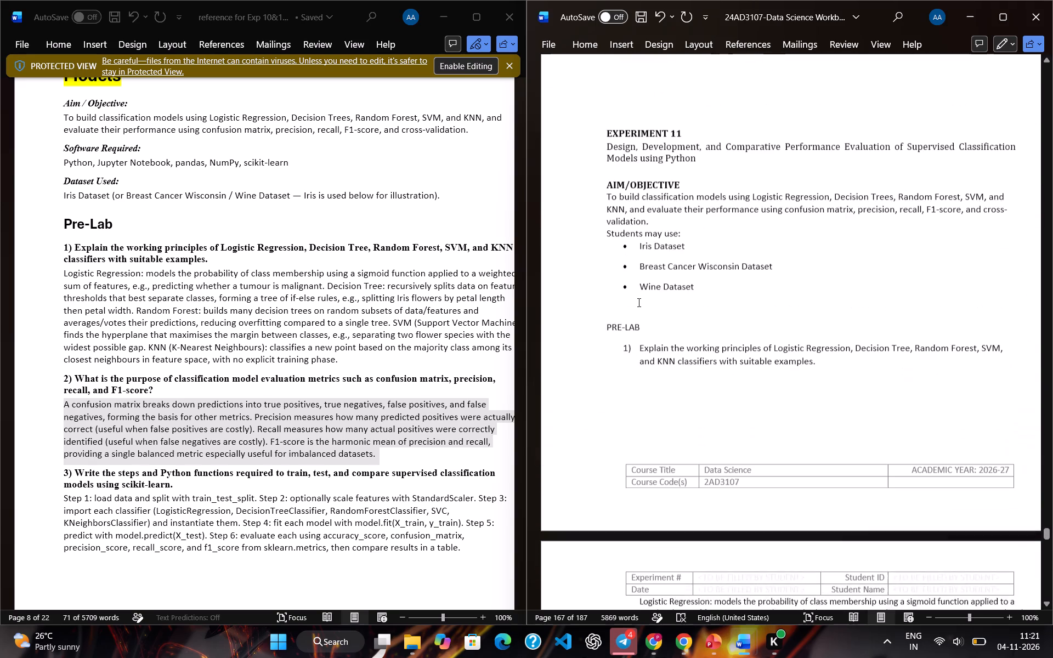
pyautogui.scroll(-3, 638, 302)
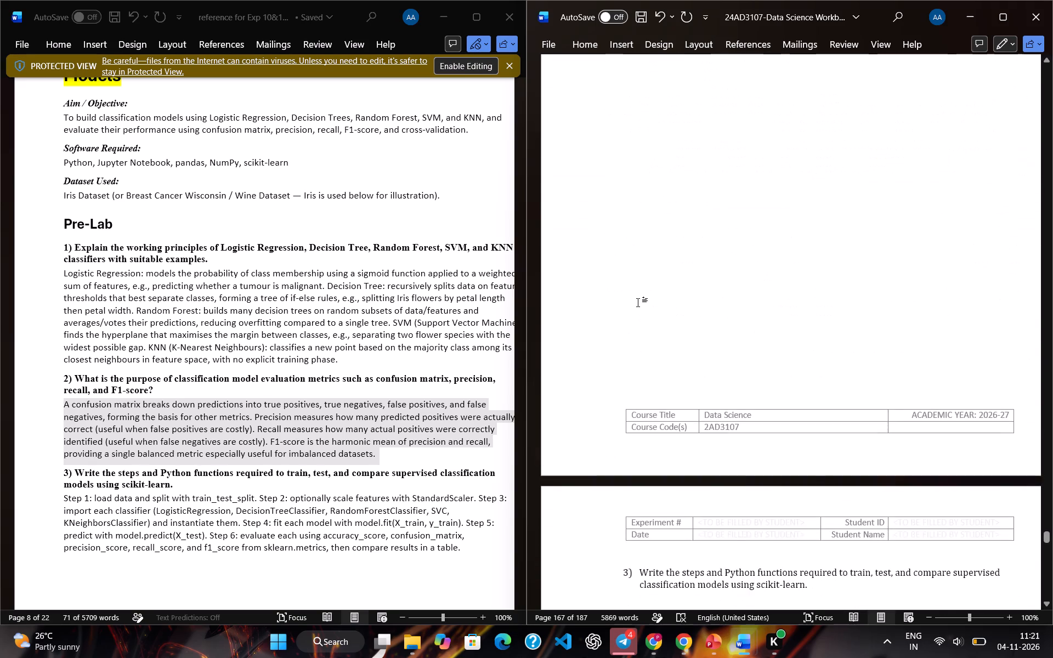
pyautogui.scroll(1, 638, 302)
pyautogui.press('BackSpace')
pyautogui.press('BackSpace')
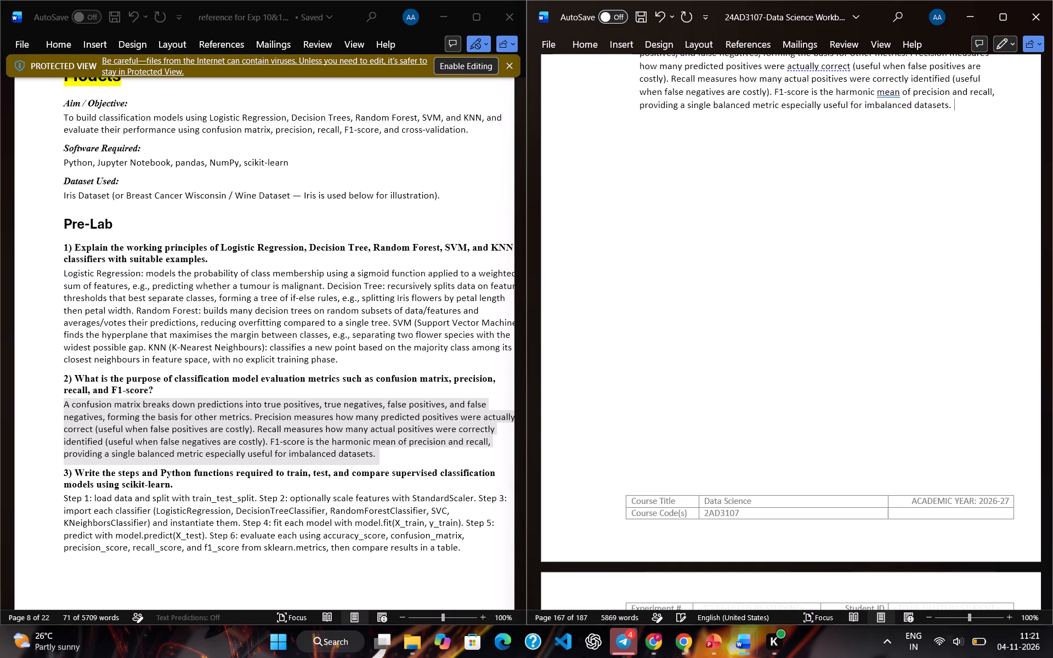
pyautogui.press('BackSpace')
pyautogui.press('Down')
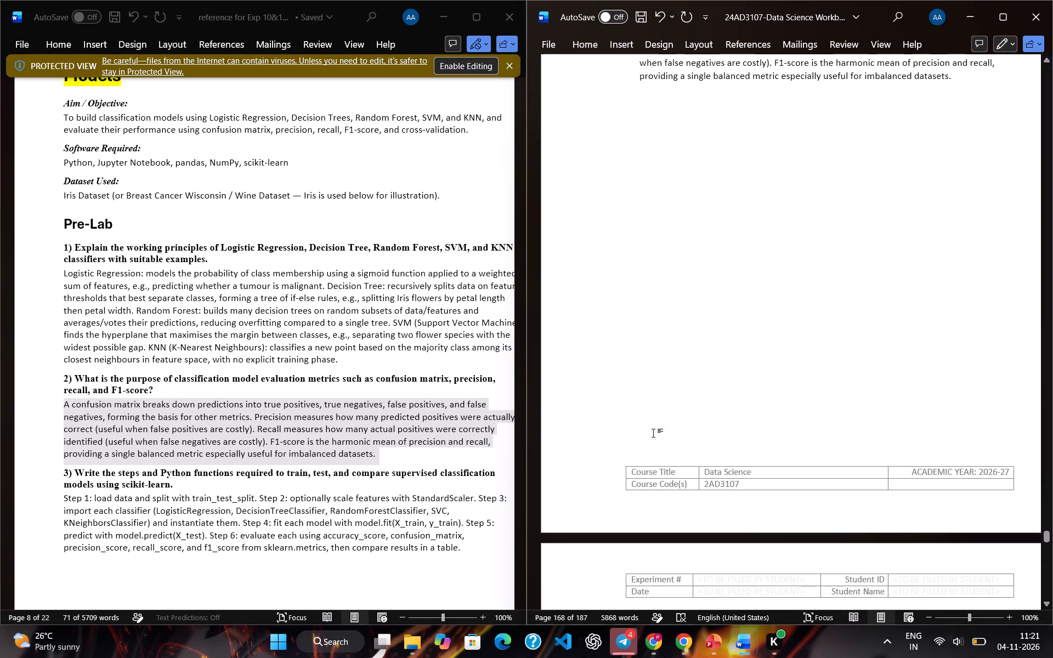
# Delete the run of blank lines between the end of the question 2 answer and the bottom of its page.
pyautogui.moveTo(653, 436); pyautogui.dragTo(647, 443)
pyautogui.tripleClick(641, 444)
pyautogui.click(641, 444)
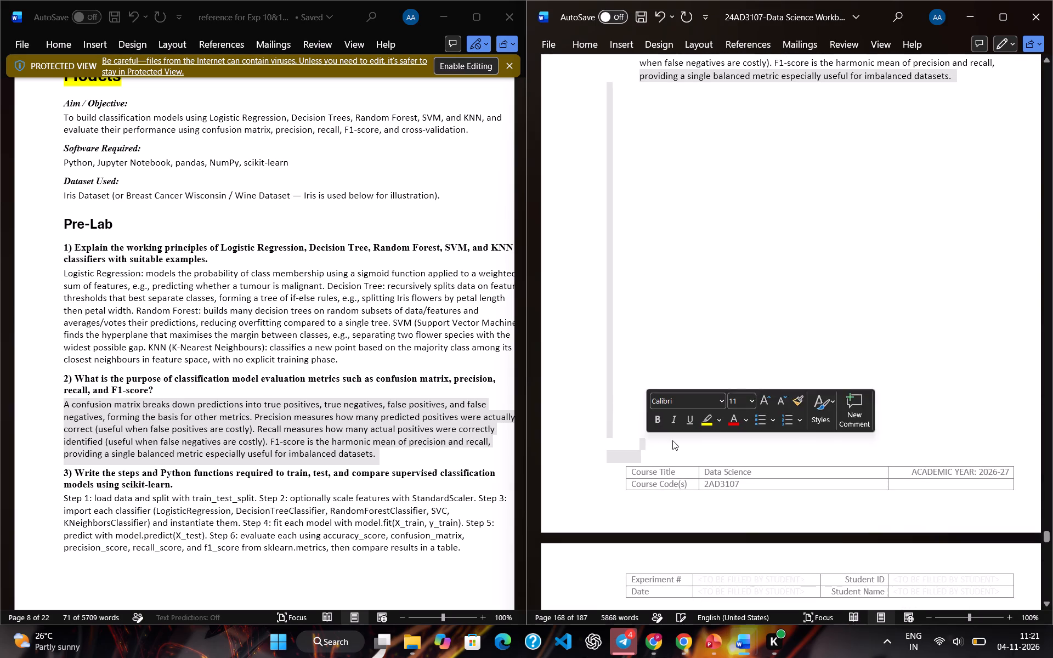
pyautogui.click(656, 345)
pyautogui.click(661, 431)
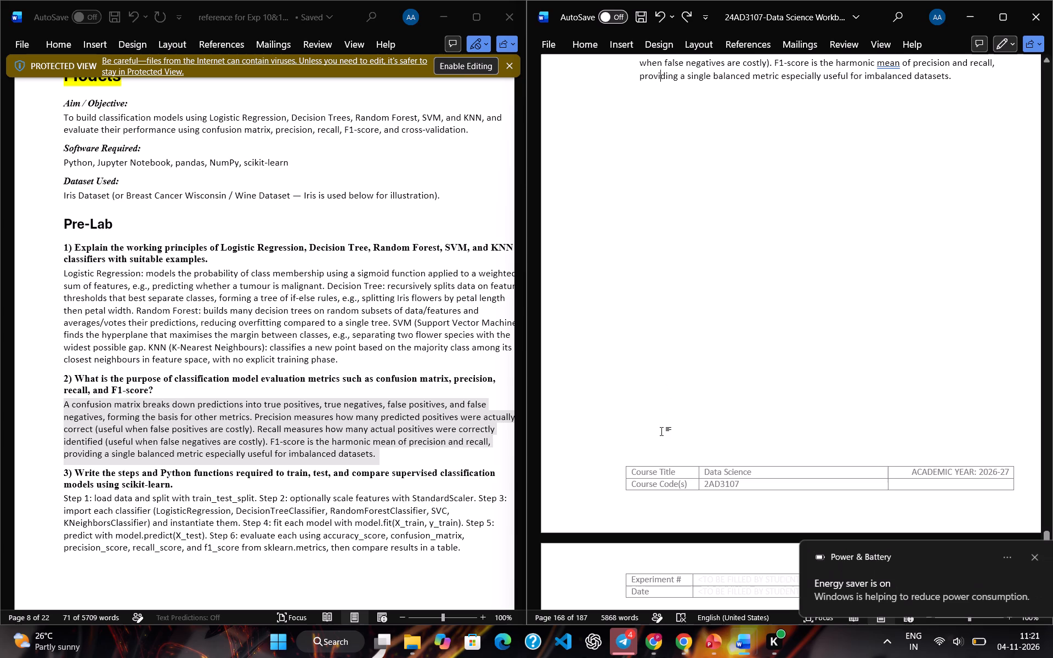
pyautogui.doubleClick(653, 434)
pyautogui.doubleClick(653, 432)
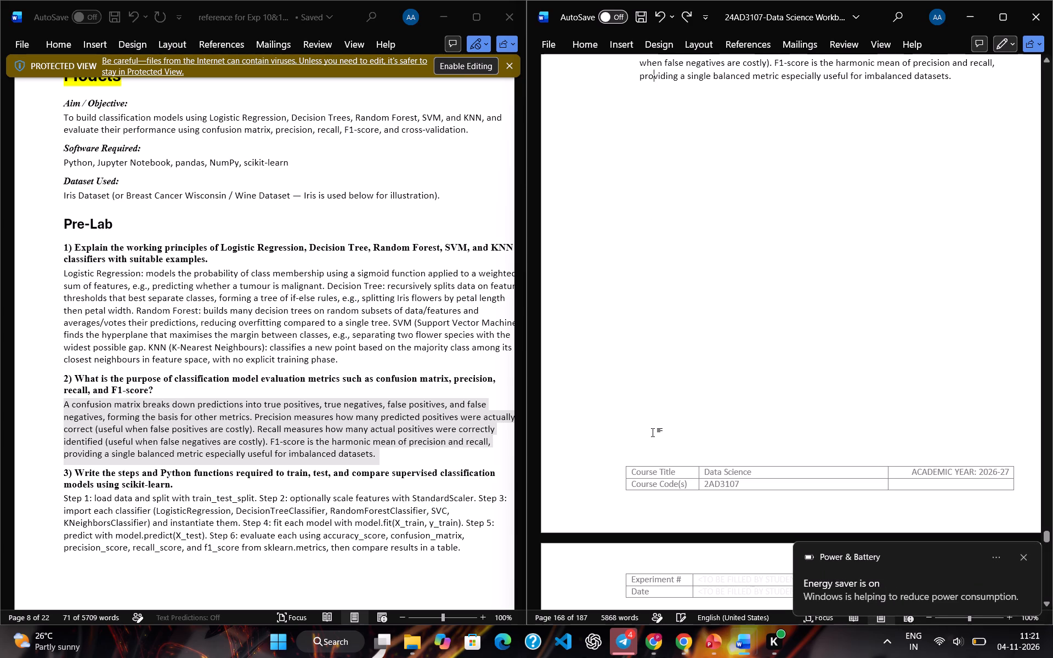
pyautogui.press('BackSpace')
pyautogui.press('BackSpace')
pyautogui.press('BackSpace')
pyautogui.press('BackSpace')
pyautogui.press('BackSpace')
pyautogui.press('BackSpace')
pyautogui.press('BackSpace')
pyautogui.press('BackSpace')
pyautogui.press('BackSpace')
pyautogui.press('BackSpace')
pyautogui.press('BackSpace')
pyautogui.press('BackSpace')
pyautogui.press('BackSpace')
pyautogui.press('BackSpace')
pyautogui.press('BackSpace')
pyautogui.press('BackSpace')
pyautogui.press('BackSpace')
pyautogui.press('BackSpace')
pyautogui.press('BackSpace')
pyautogui.press('BackSpace')
pyautogui.press('BackSpace')
pyautogui.press('BackSpace')
pyautogui.press('BackSpace')
pyautogui.press('BackSpace')
pyautogui.press('BackSpace')
pyautogui.press('BackSpace')
pyautogui.press('BackSpace')
pyautogui.press('BackSpace')
pyautogui.press('BackSpace')
pyautogui.press('BackSpace')
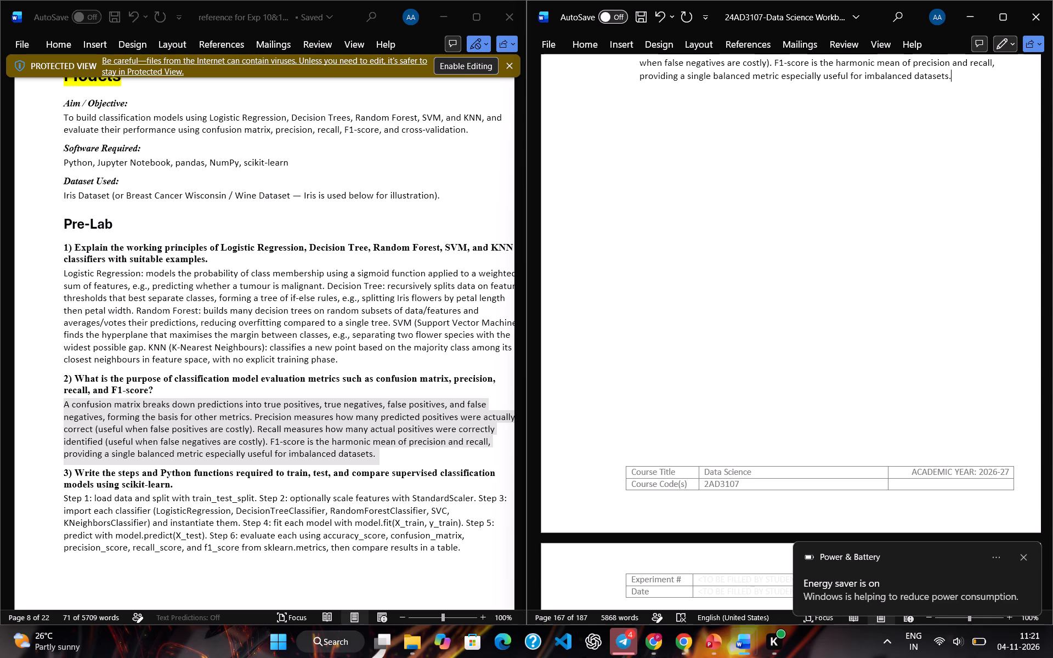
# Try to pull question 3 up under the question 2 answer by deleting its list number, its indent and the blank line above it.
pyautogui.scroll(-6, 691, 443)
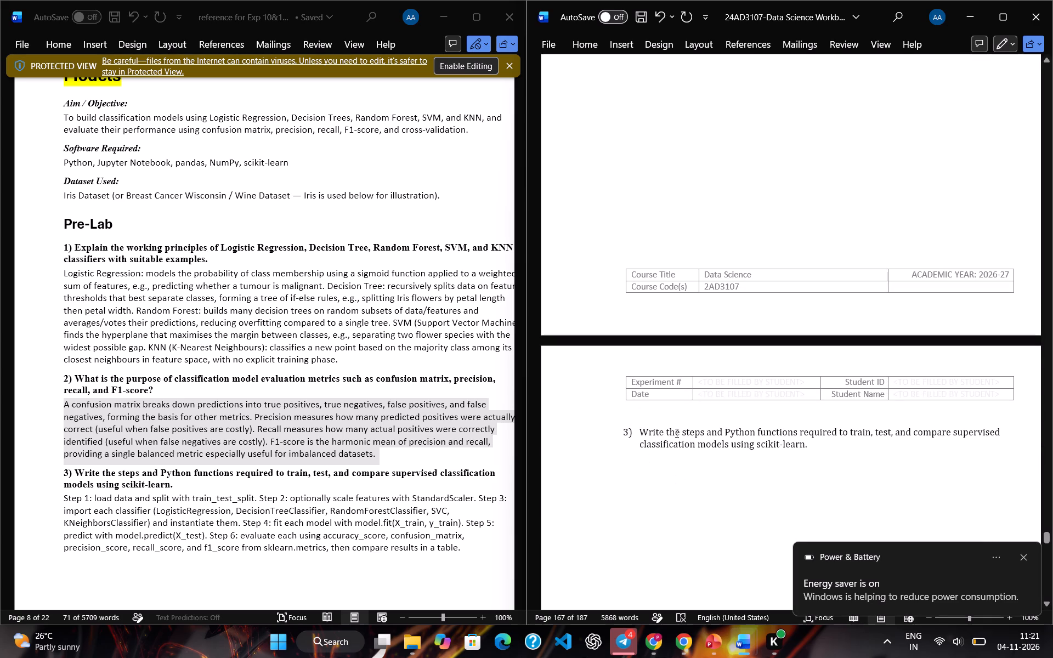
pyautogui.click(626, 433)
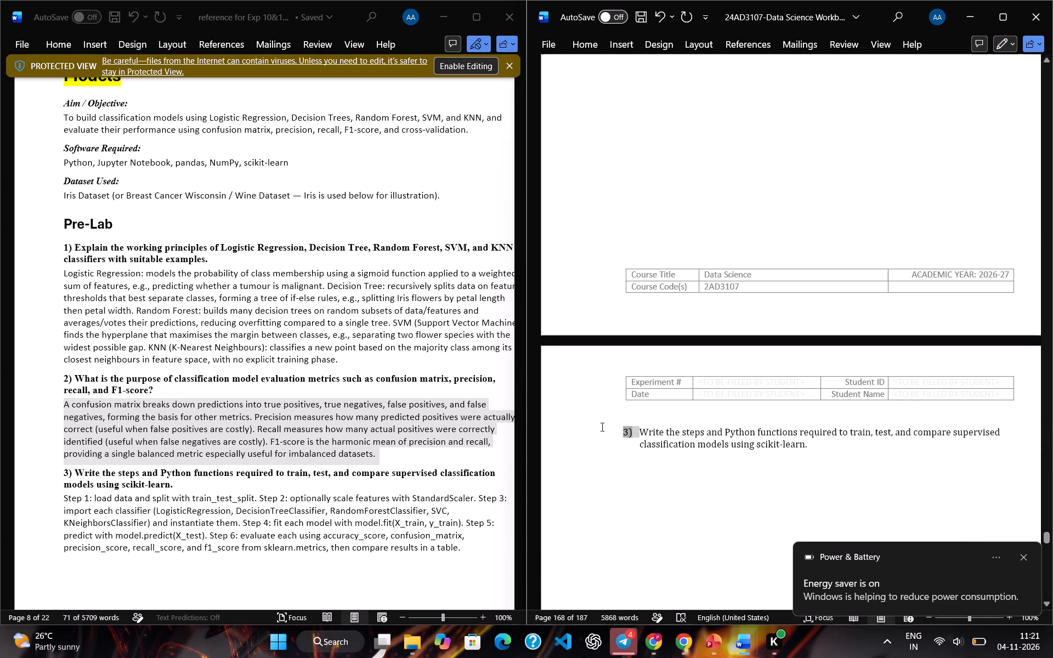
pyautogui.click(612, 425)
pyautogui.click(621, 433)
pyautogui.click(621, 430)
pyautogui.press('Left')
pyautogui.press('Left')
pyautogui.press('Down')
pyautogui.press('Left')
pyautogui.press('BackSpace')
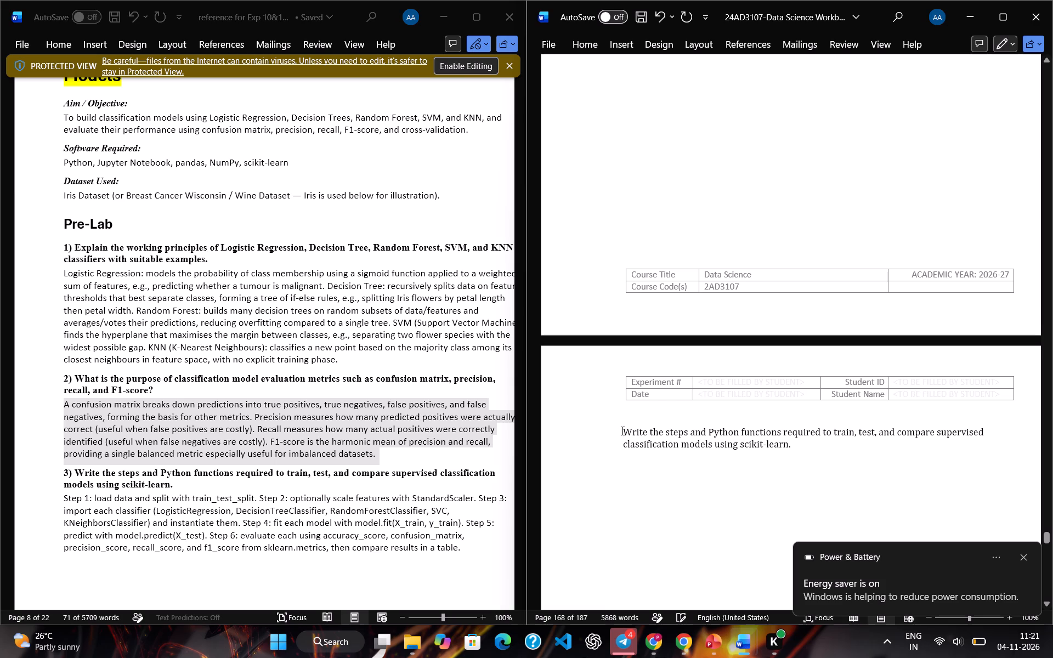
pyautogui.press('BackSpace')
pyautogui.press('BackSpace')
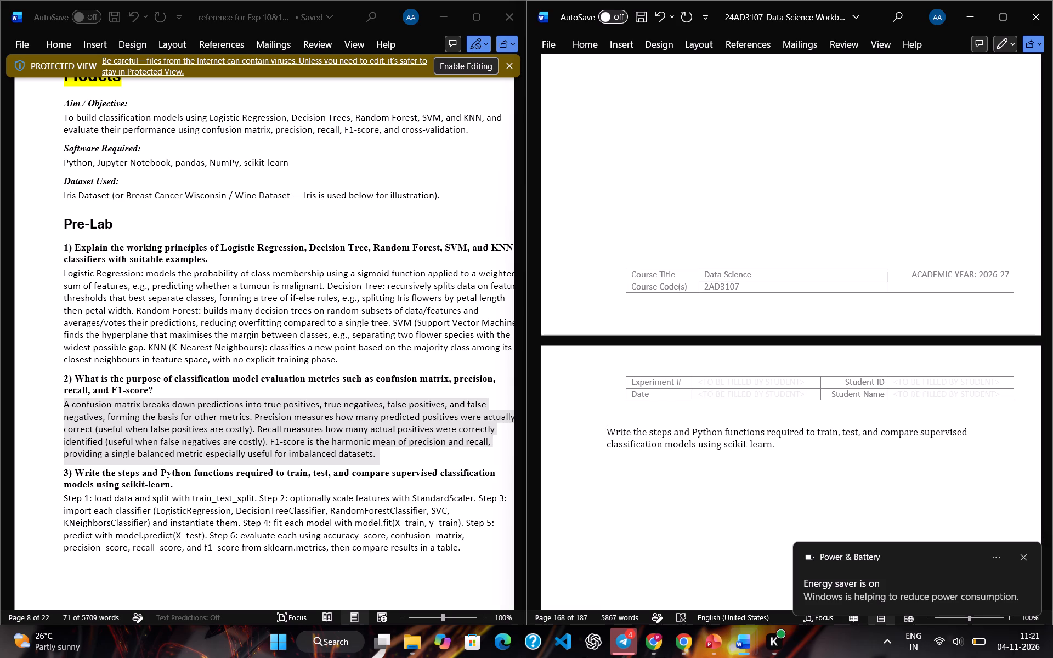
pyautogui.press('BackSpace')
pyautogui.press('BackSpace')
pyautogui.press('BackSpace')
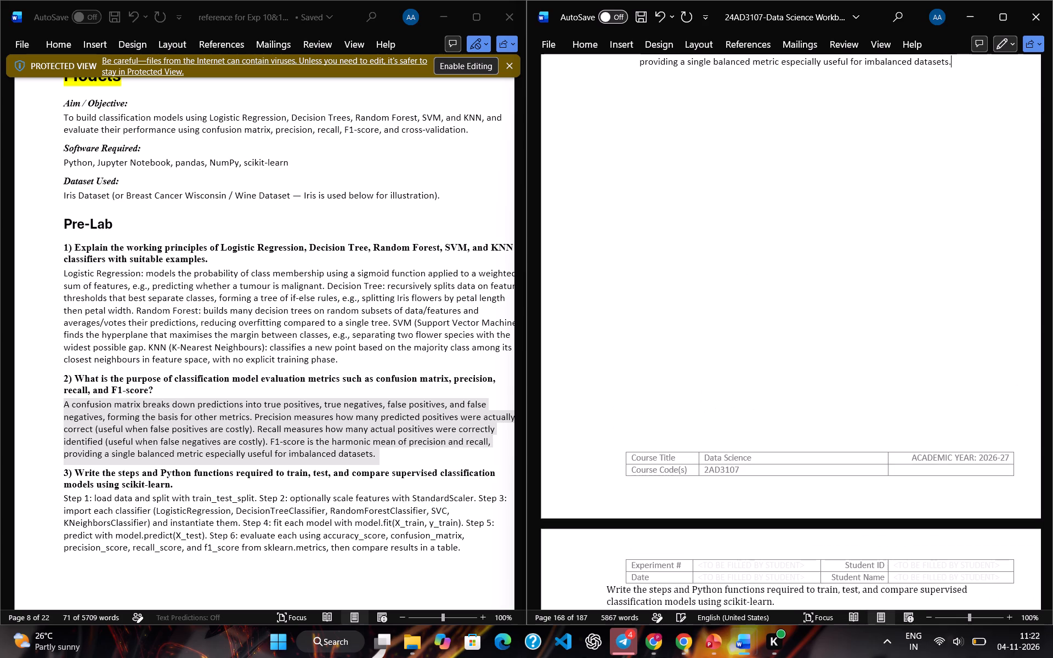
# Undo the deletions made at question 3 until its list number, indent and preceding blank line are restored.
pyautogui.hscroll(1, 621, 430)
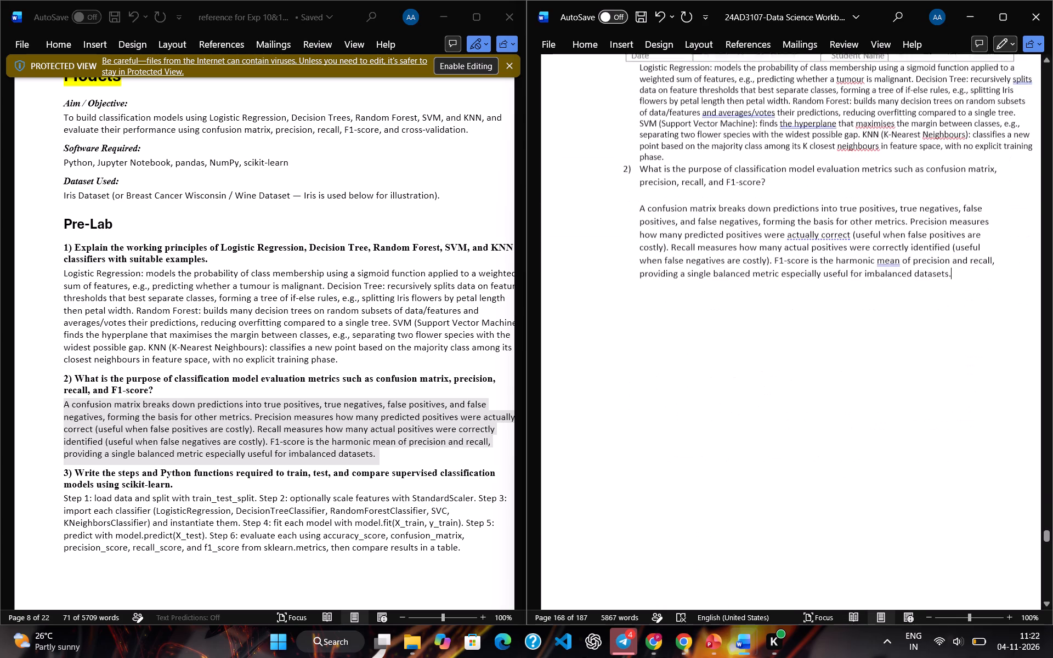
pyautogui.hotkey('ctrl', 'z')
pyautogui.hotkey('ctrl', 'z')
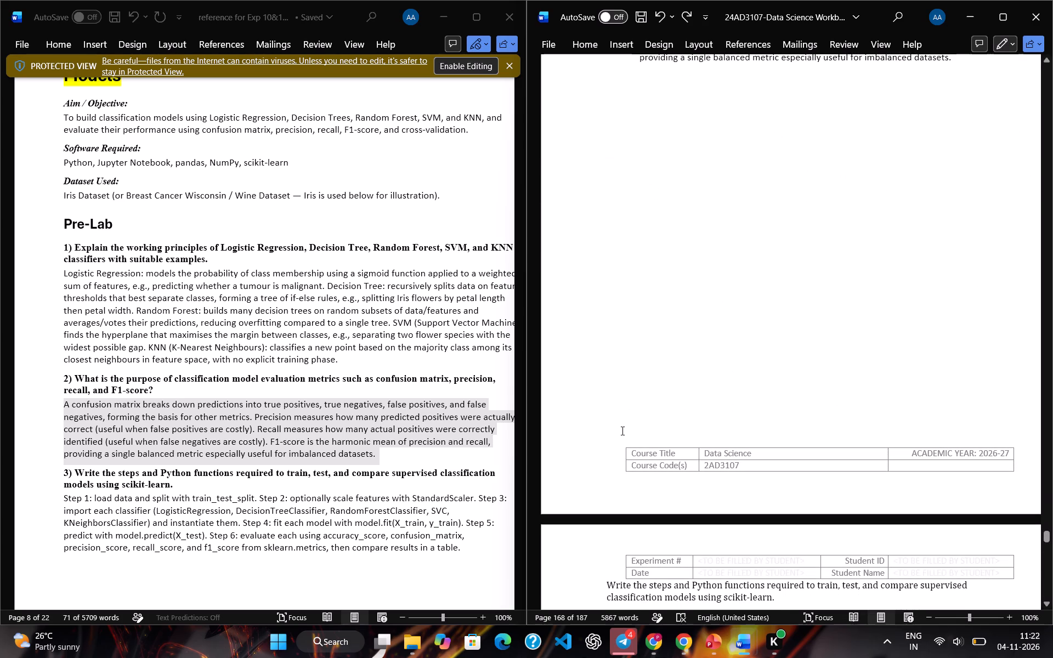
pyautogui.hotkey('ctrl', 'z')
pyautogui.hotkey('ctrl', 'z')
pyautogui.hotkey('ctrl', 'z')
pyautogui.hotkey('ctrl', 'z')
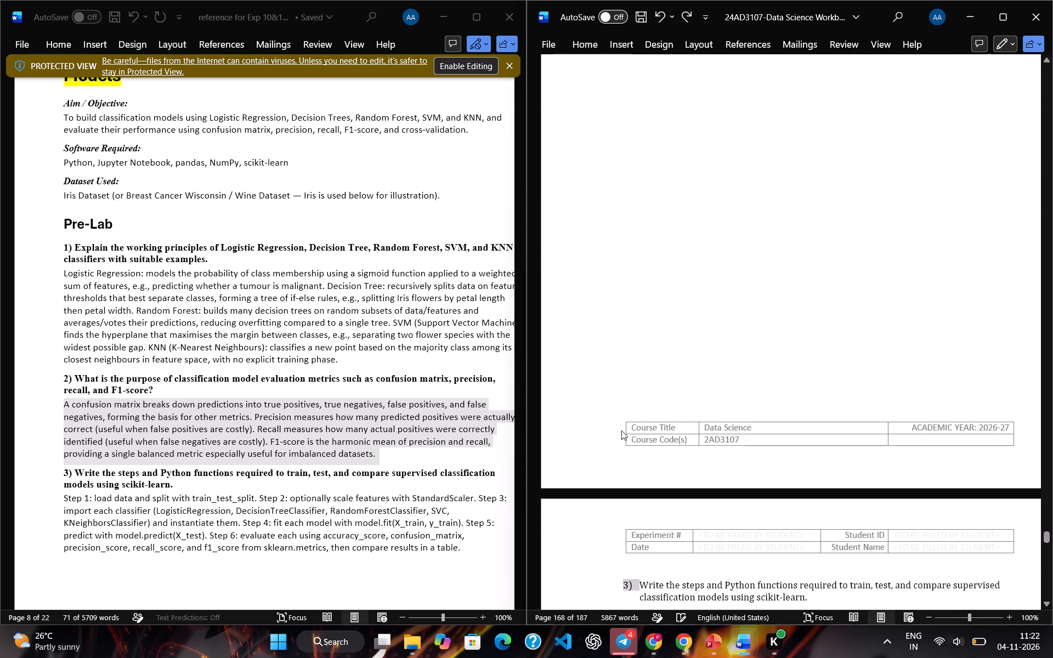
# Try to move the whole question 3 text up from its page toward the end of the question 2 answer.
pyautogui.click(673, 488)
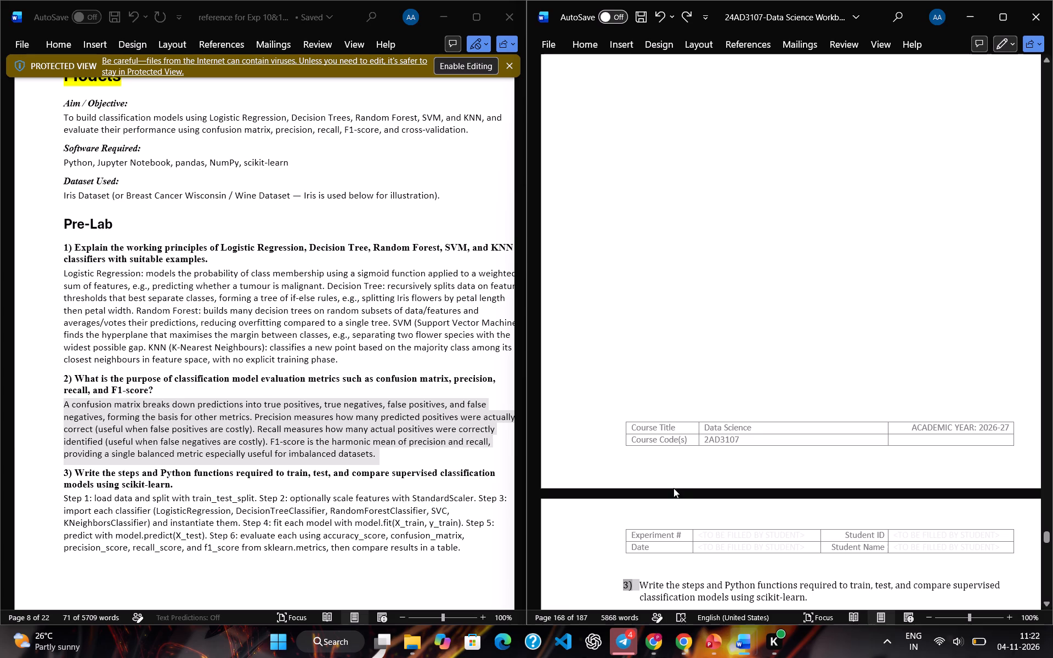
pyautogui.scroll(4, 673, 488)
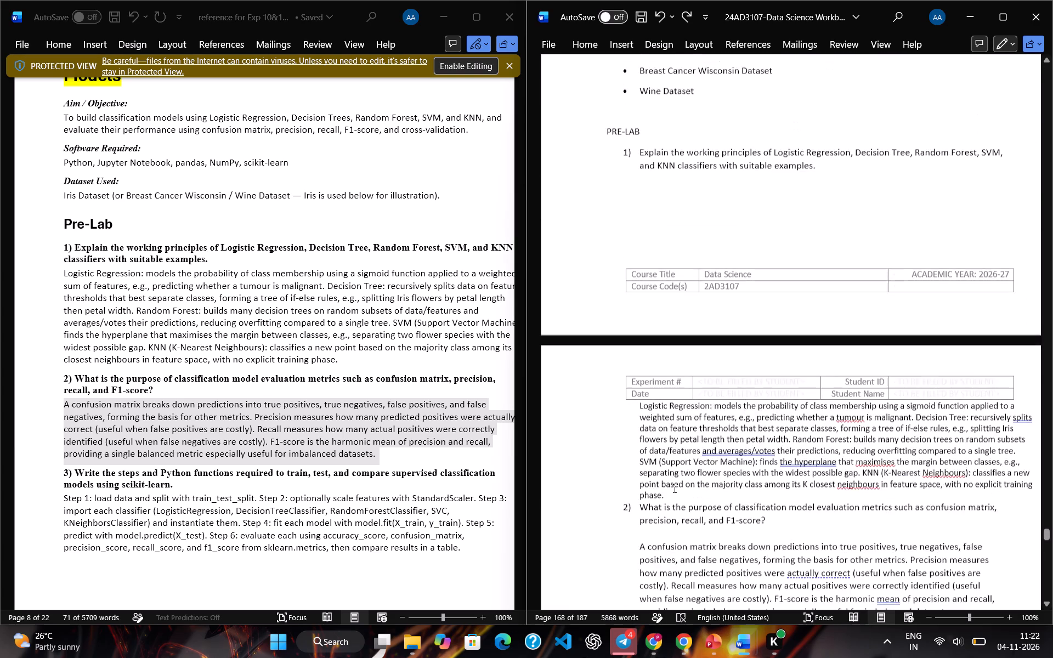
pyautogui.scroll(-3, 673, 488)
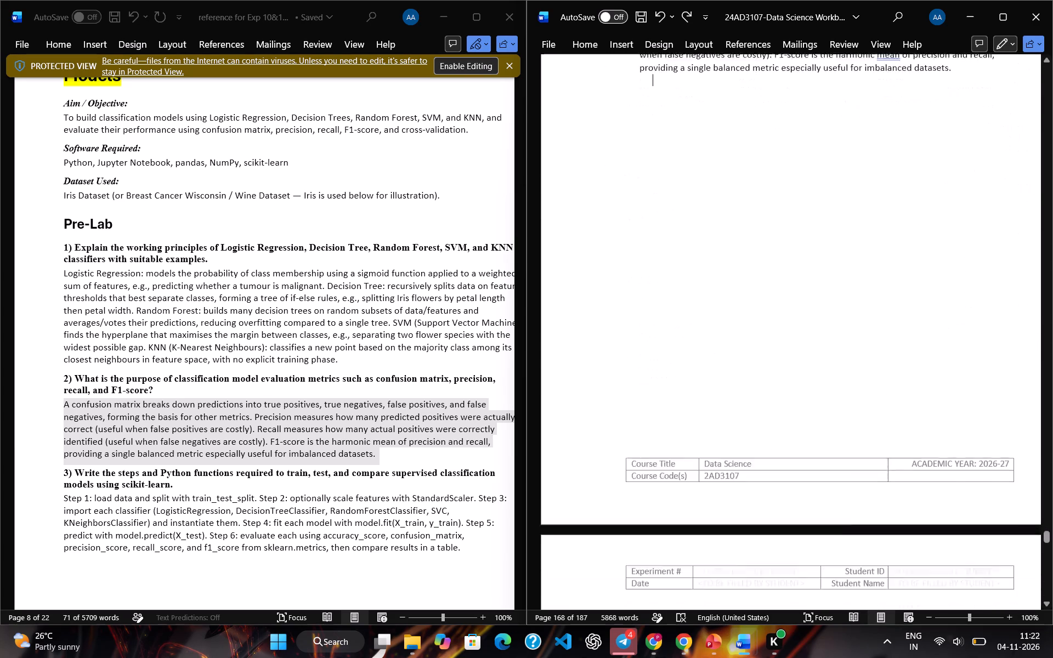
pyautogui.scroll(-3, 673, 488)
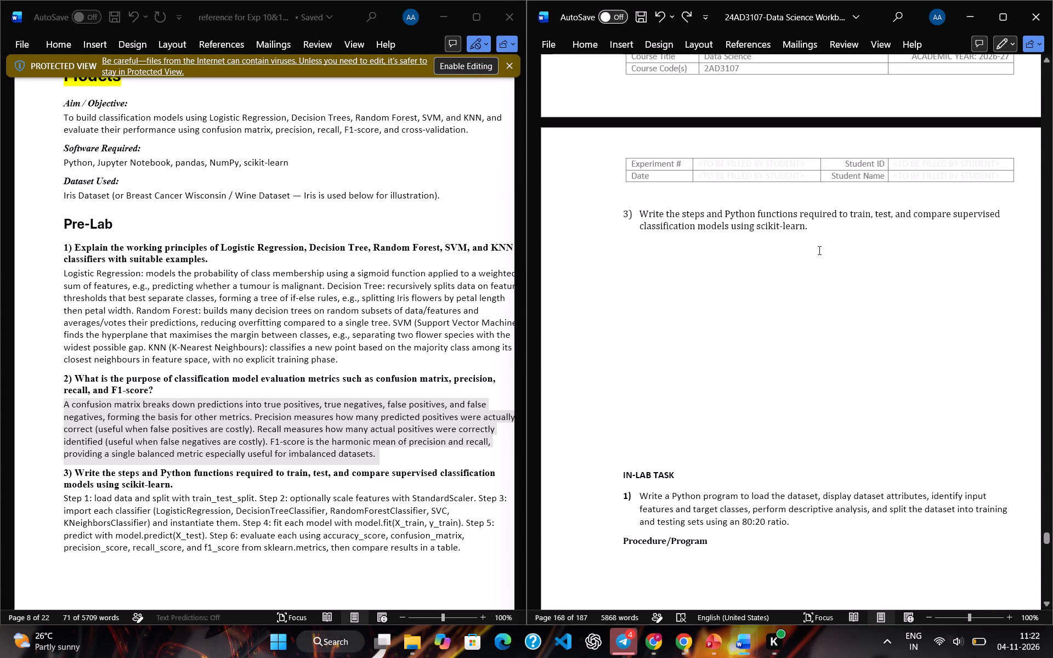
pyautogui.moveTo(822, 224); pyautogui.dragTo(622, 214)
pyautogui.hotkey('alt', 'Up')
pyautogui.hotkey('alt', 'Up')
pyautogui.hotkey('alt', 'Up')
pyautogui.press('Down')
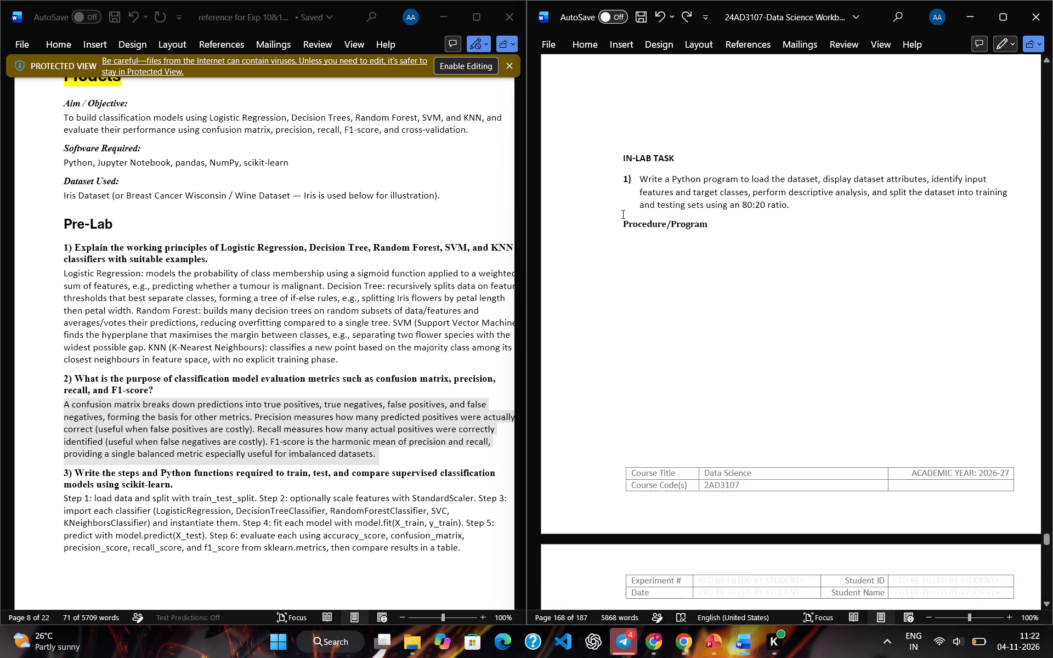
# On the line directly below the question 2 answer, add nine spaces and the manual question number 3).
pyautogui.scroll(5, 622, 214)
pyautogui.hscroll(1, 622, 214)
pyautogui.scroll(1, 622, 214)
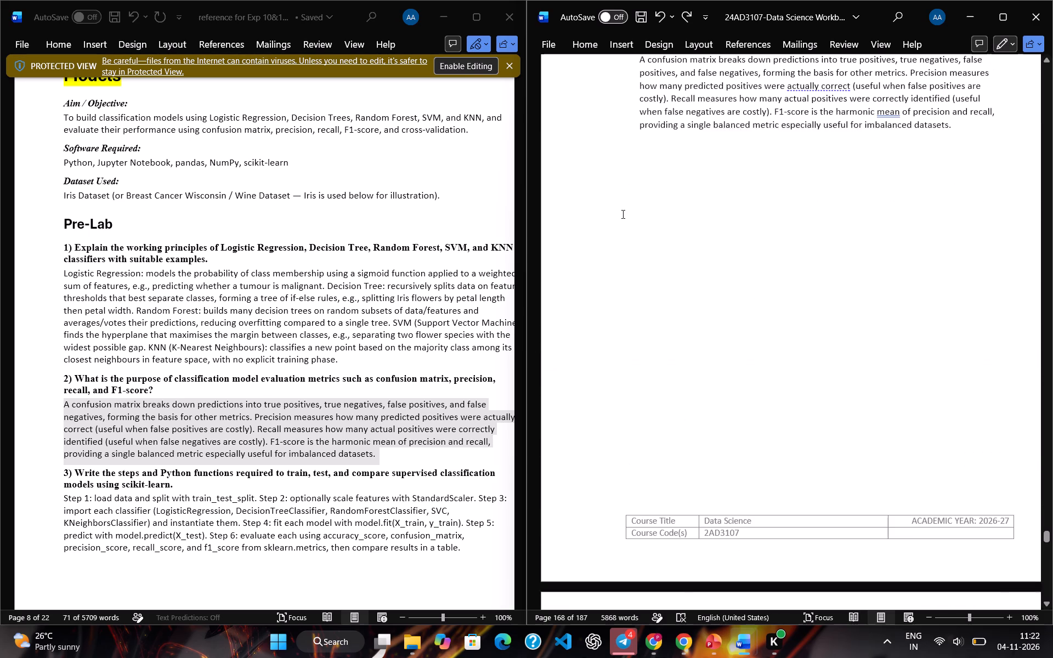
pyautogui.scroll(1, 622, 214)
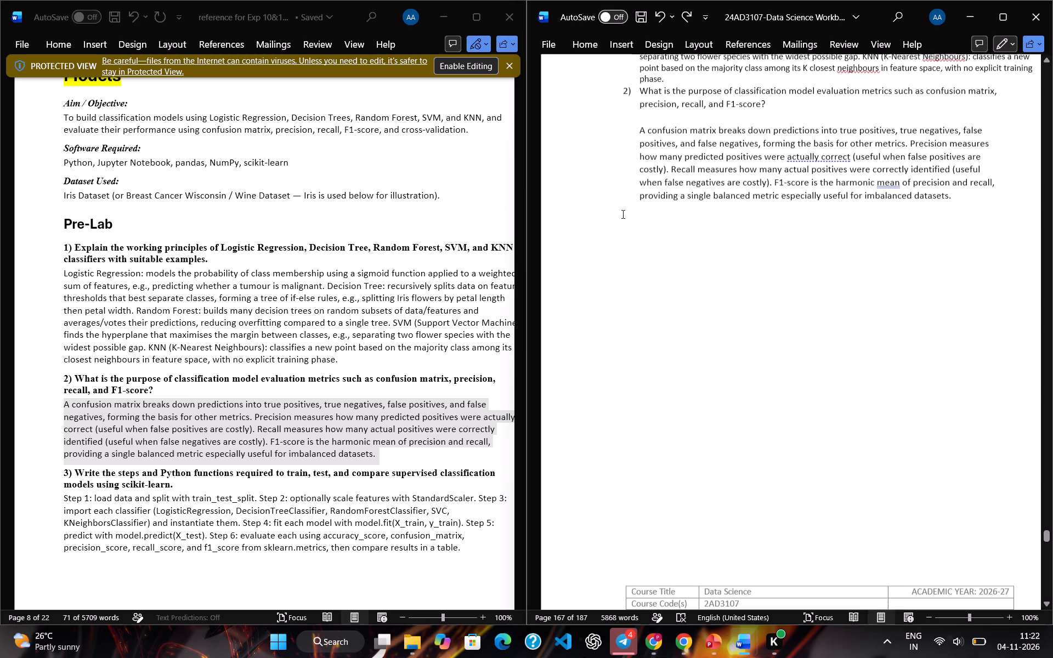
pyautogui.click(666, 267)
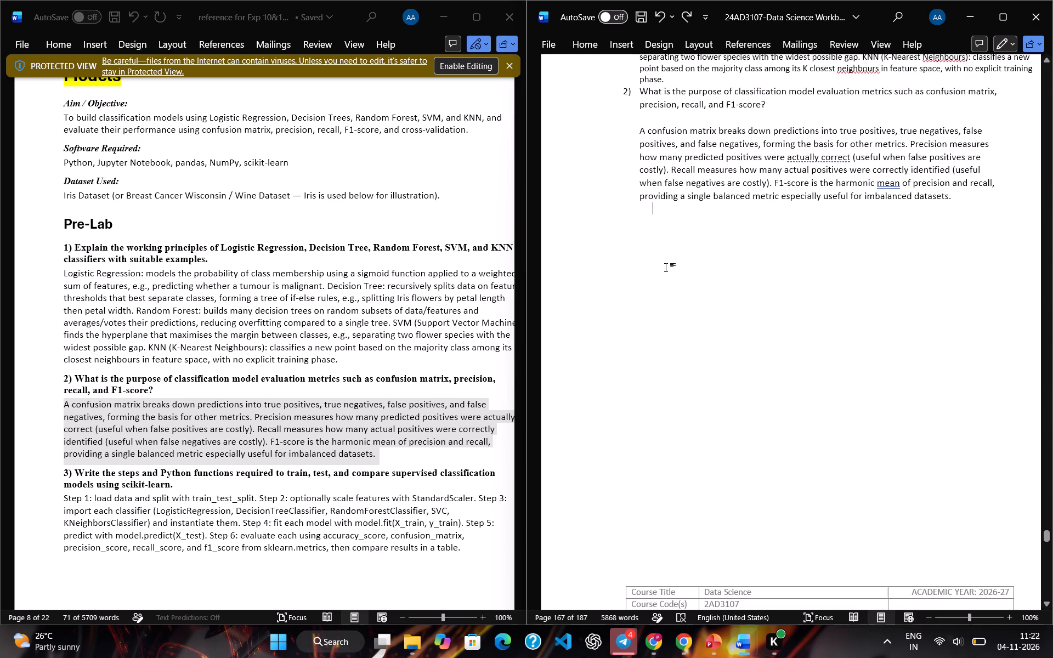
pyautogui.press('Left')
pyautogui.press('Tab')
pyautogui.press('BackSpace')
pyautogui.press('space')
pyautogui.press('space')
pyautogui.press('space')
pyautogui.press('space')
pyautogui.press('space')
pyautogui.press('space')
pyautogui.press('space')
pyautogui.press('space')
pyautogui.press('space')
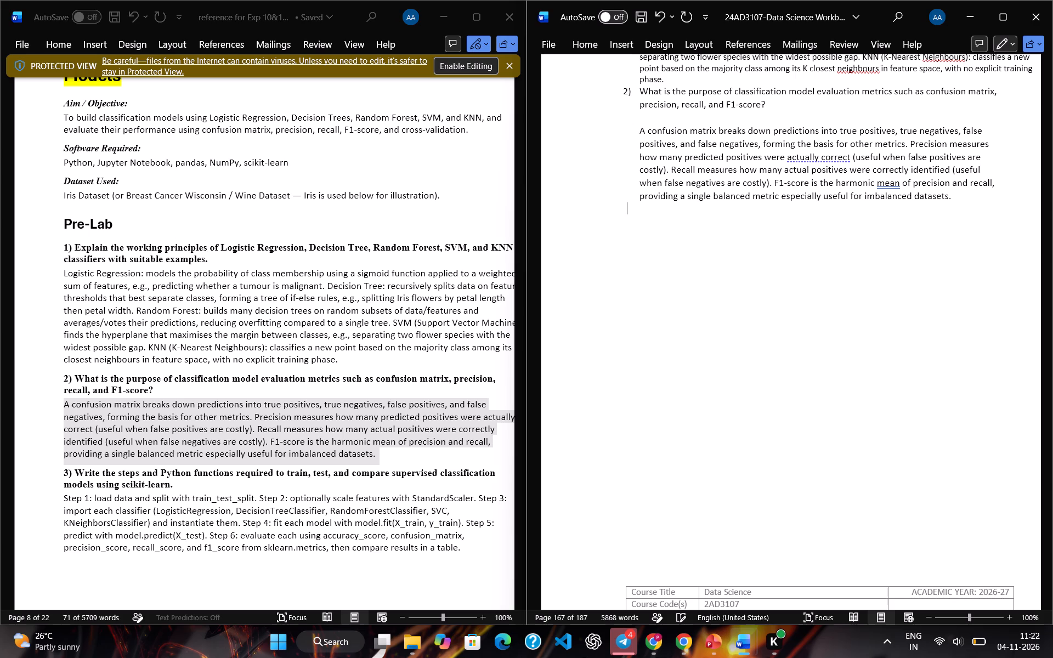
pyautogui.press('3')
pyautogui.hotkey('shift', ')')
# Remove question 3's list number and indent, the blank line above it, and the manual 3) on the preceding page.
pyautogui.scroll(-10, 666, 267)
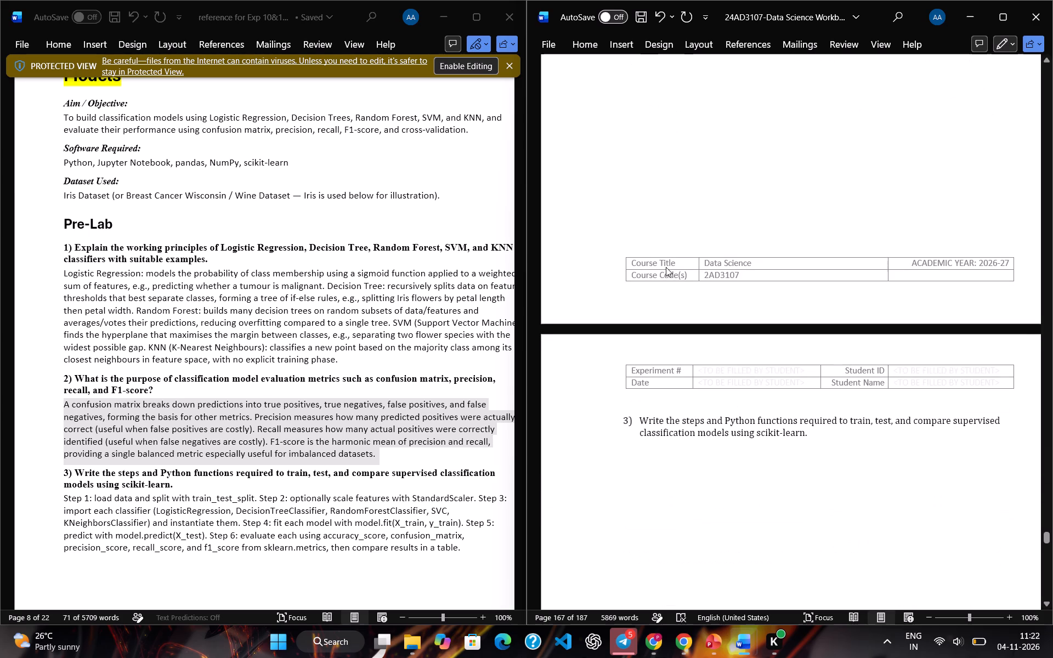
pyautogui.scroll(-10, 743, 243)
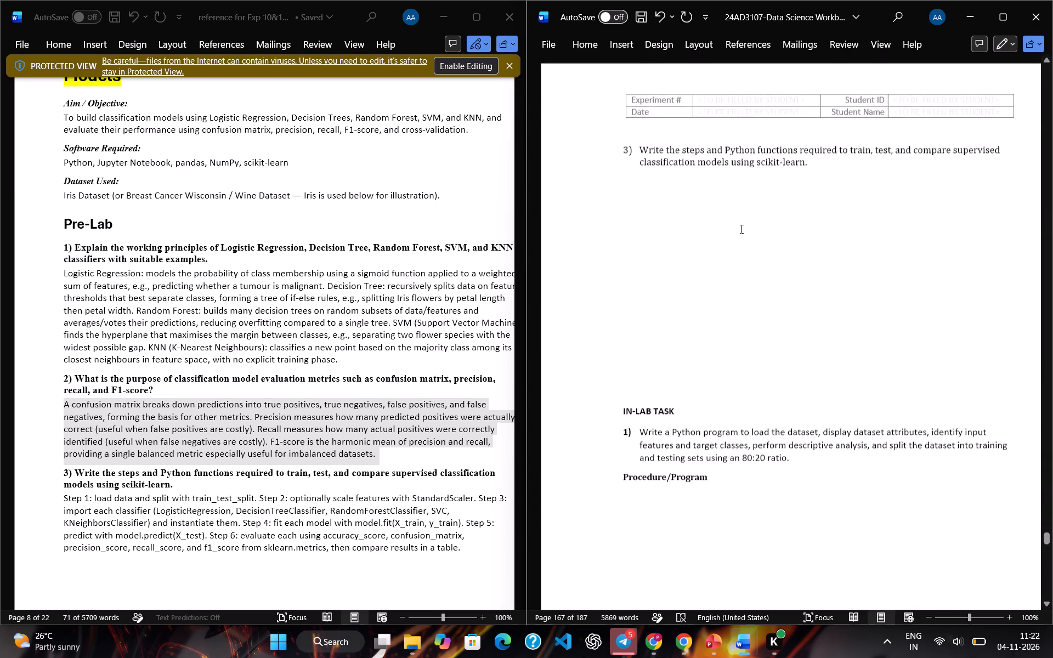
pyautogui.scroll(3, 740, 229)
pyautogui.moveTo(809, 206); pyautogui.dragTo(790, 206)
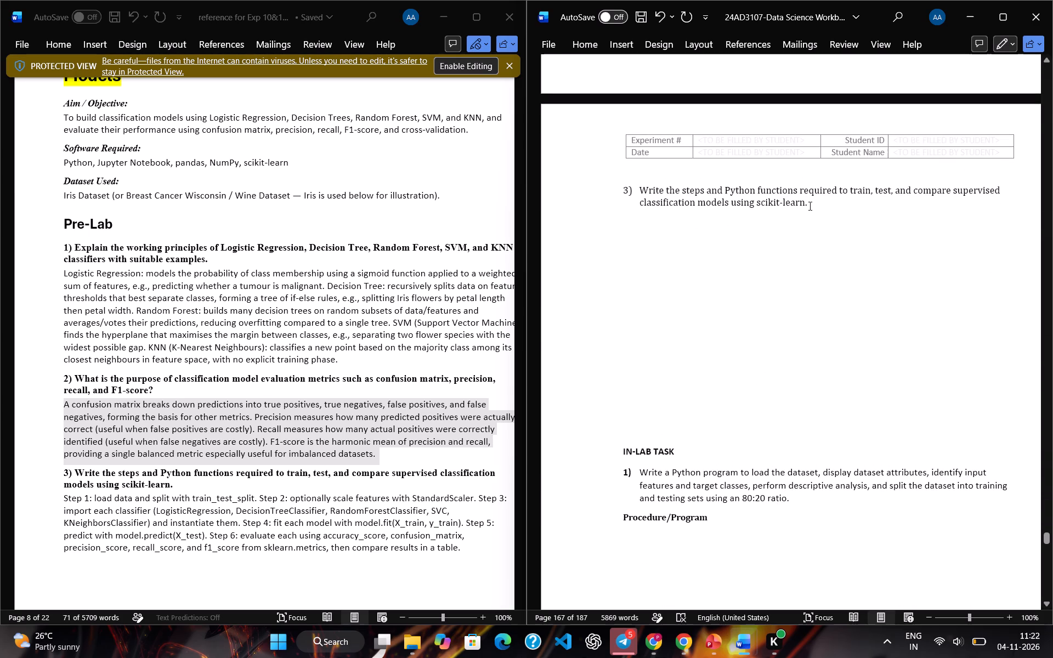
pyautogui.moveTo(790, 206); pyautogui.dragTo(649, 189)
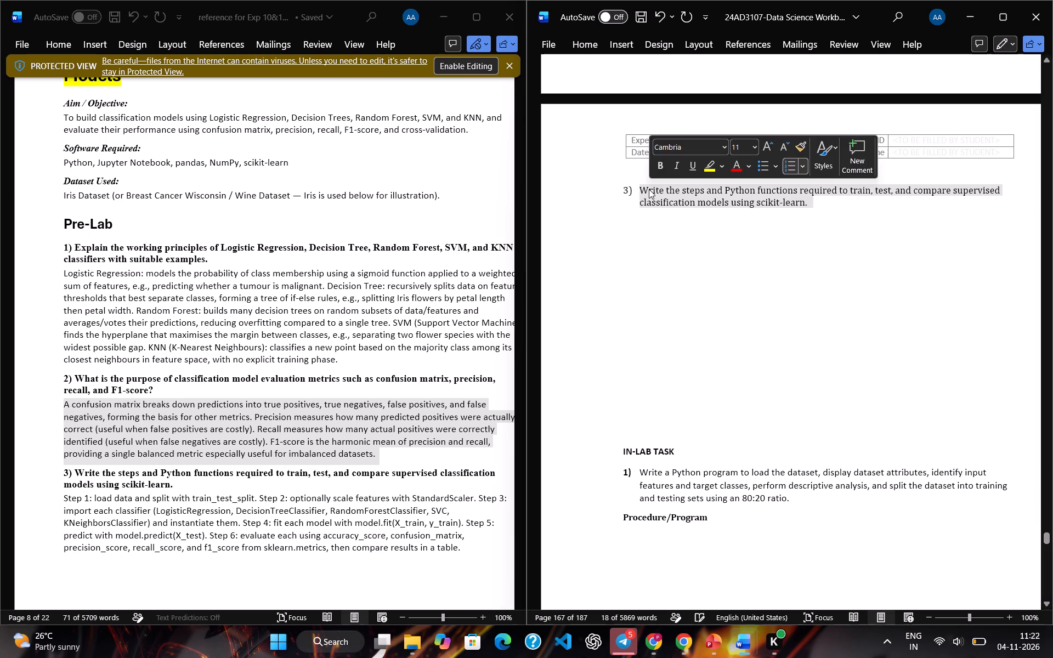
pyautogui.press('Left')
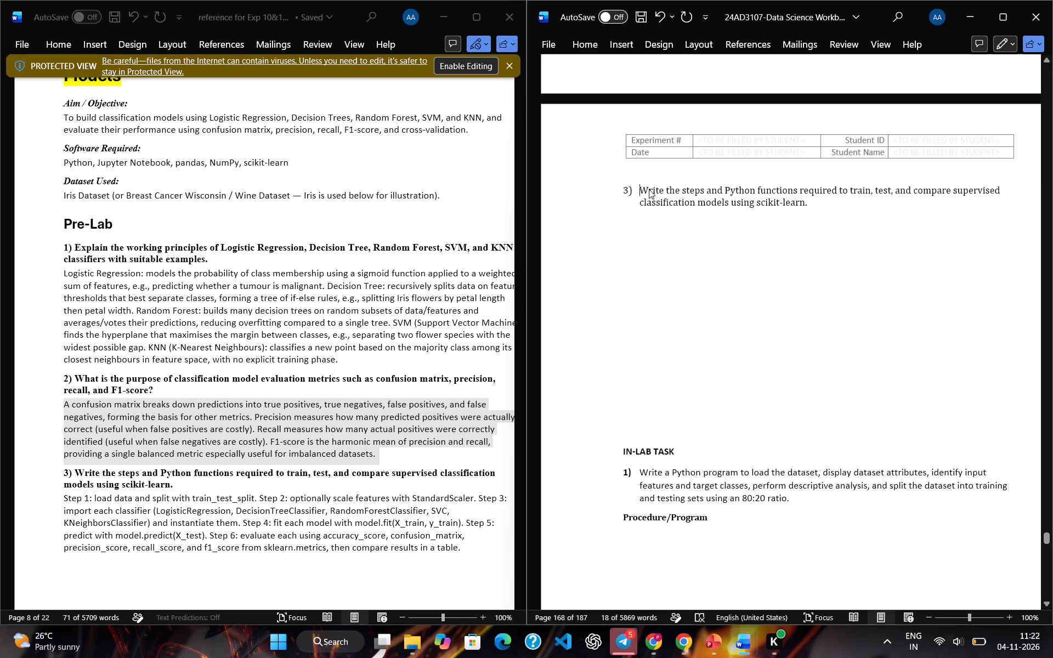
pyautogui.press('BackSpace')
pyautogui.press('BackSpace')
pyautogui.press('BackSpace')
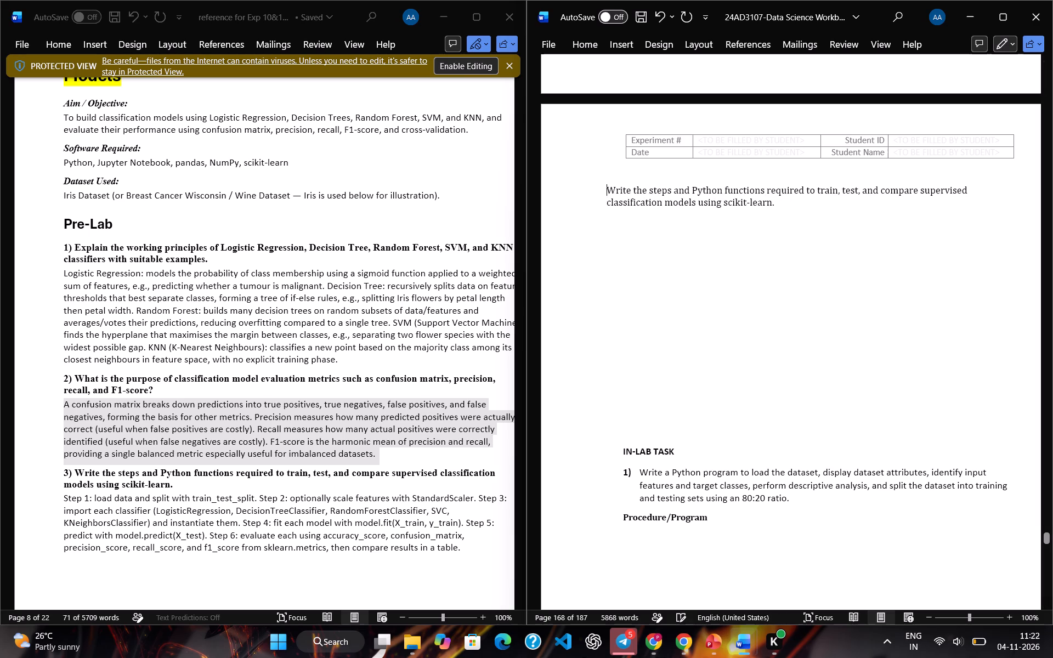
pyautogui.press('BackSpace')
pyautogui.press('BackSpace')
pyautogui.press('BackSpace')
pyautogui.press('BackSpace')
pyautogui.press('BackSpace')
pyautogui.press('BackSpace')
pyautogui.press('BackSpace')
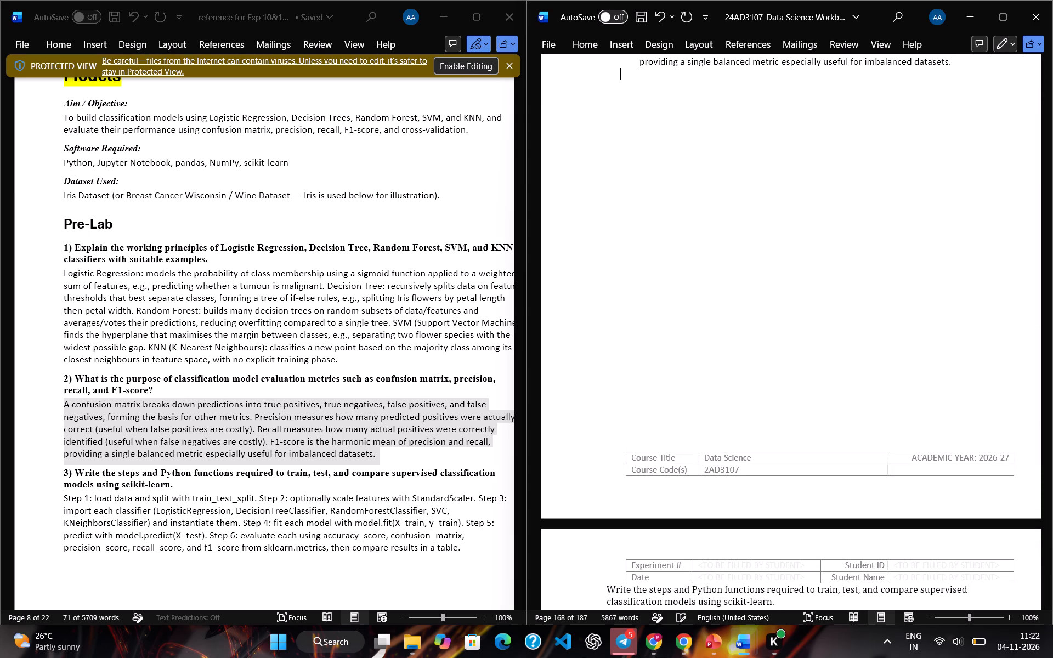
# Undo the recent deletions until question 3's list number, indent, preceding blank line and the manual 3) are restored.
pyautogui.scroll(-3, 732, 315)
pyautogui.scroll(1, 739, 302)
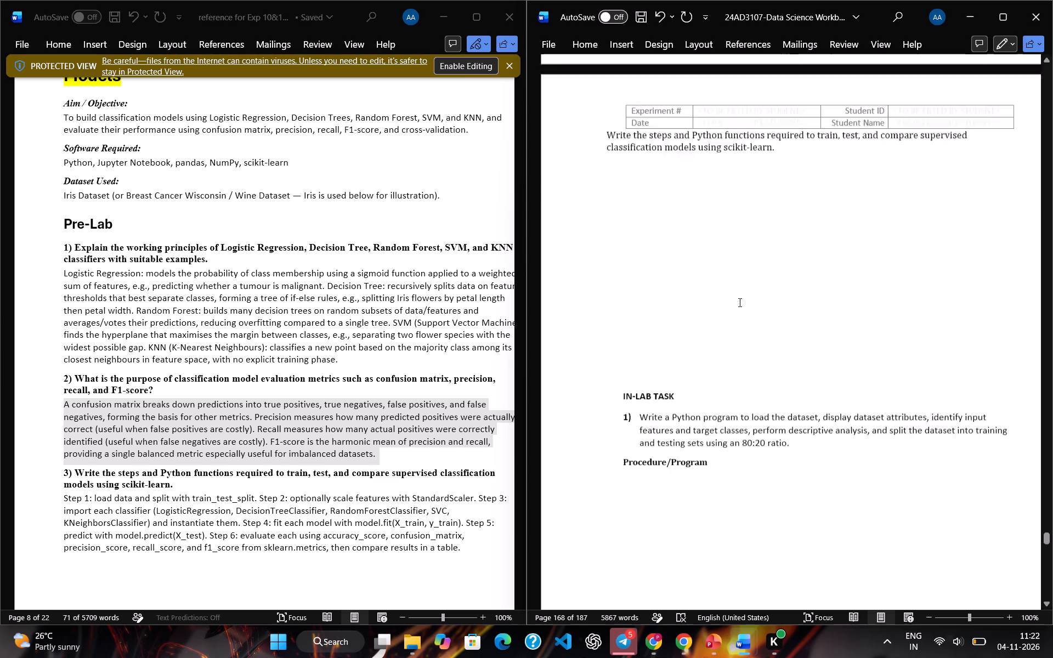
pyautogui.scroll(1, 739, 302)
pyautogui.click(801, 286)
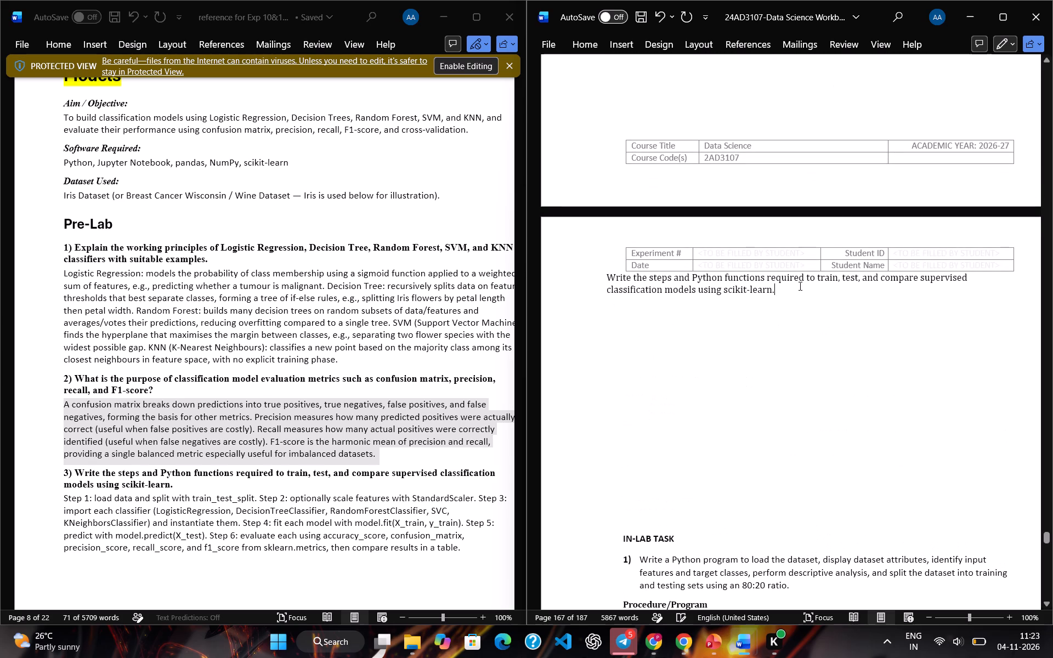
pyautogui.hotkey('ctrl', 'z')
pyautogui.hotkey('ctrl', 'z')
pyautogui.hotkey('ctrl', 'z')
pyautogui.hotkey('ctrl', 'z')
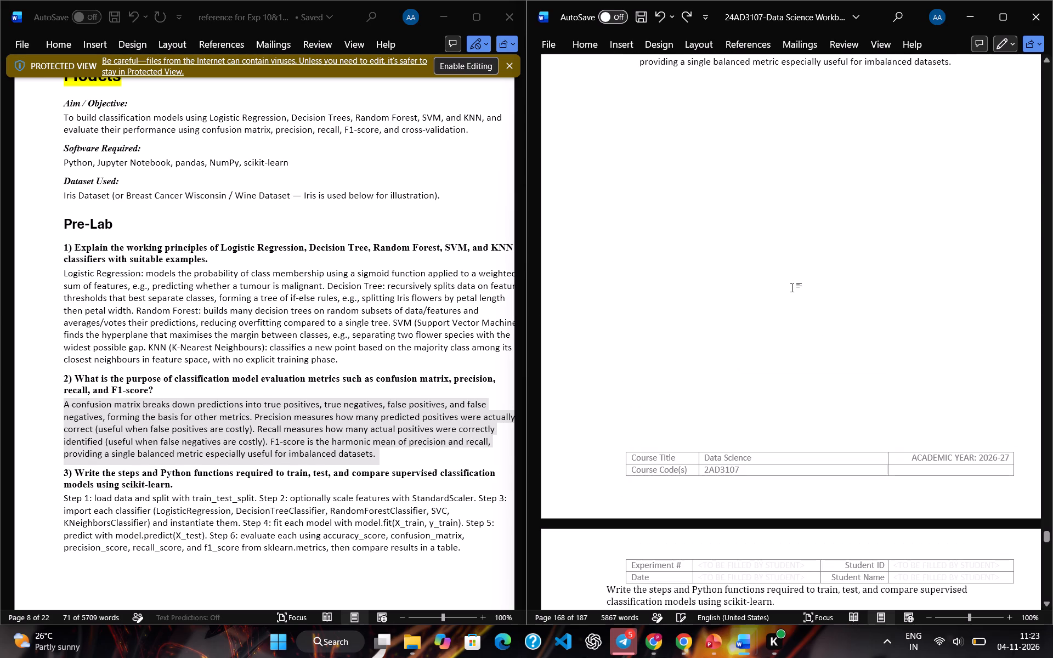
pyautogui.hotkey('ctrl', 'z')
pyautogui.hotkey('ctrl', 'z')
pyautogui.hotkey('ctrl', 'z')
pyautogui.hotkey('ctrl', 'z')
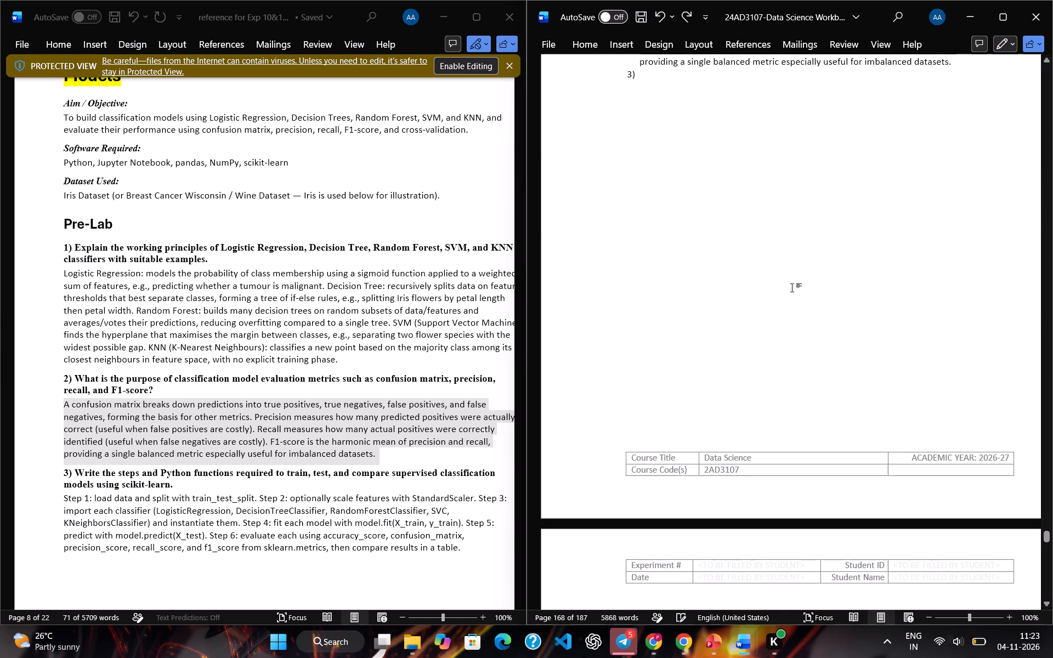
pyautogui.hotkey('ctrl', 'z')
pyautogui.hotkey('ctrl', 'z')
# Delete the manual 3) on the line below the question 2 answer.
pyautogui.scroll(1, 792, 287)
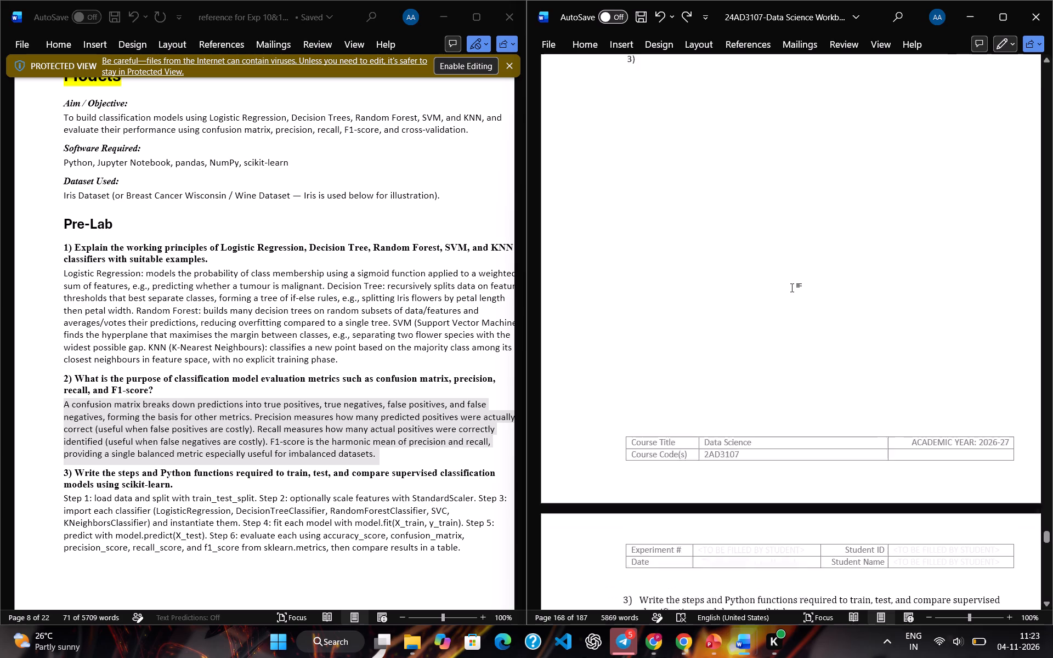
pyautogui.scroll(1, 792, 287)
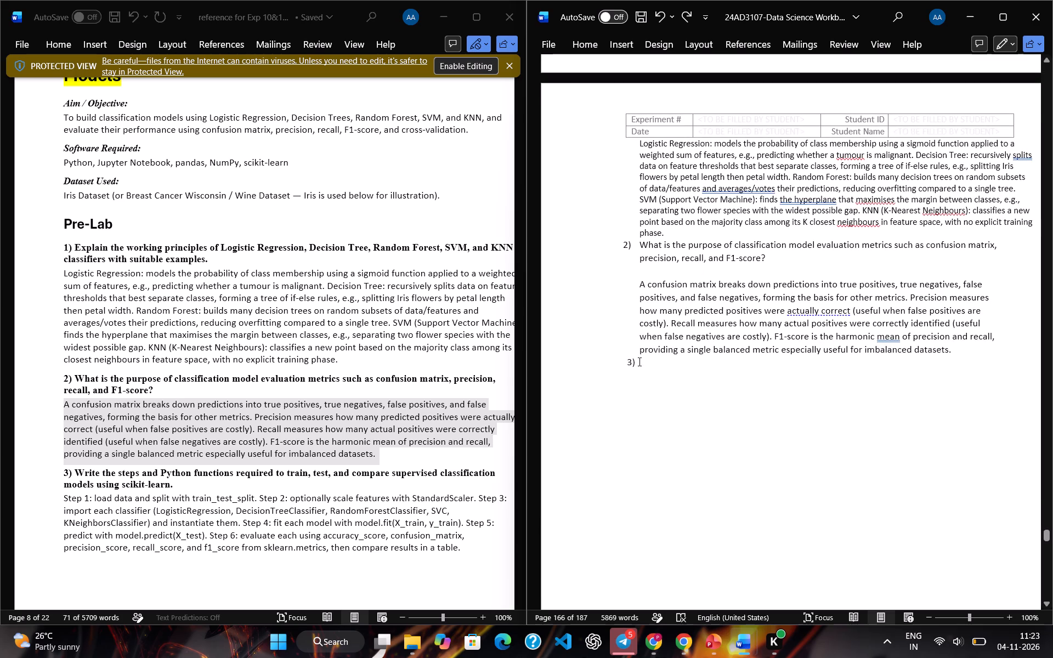
pyautogui.moveTo(638, 364); pyautogui.dragTo(627, 364)
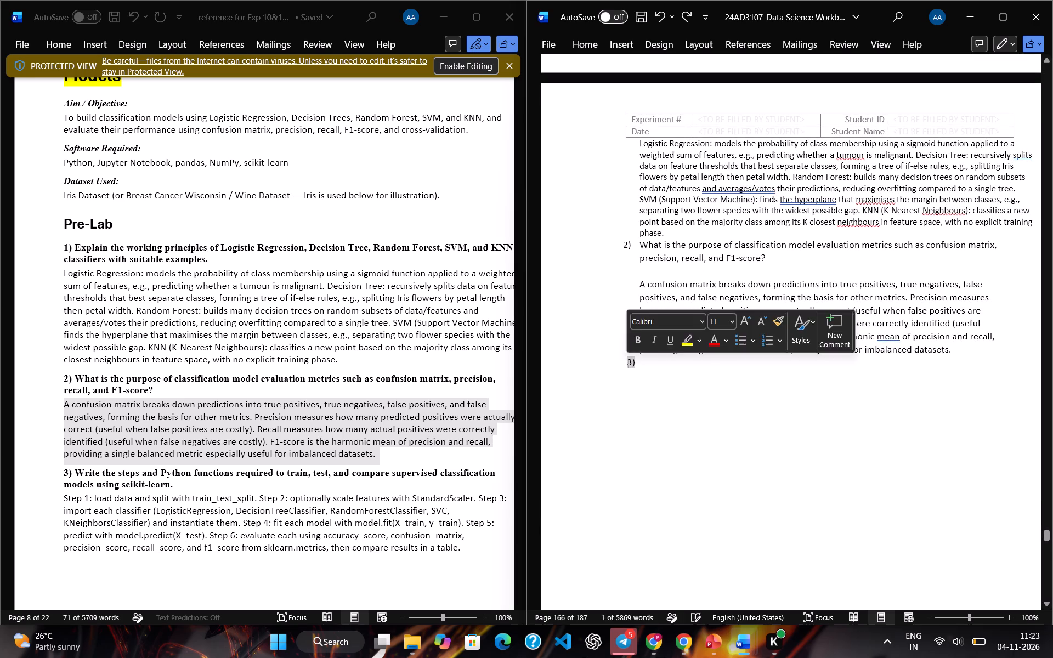
pyautogui.press('BackSpace')
pyautogui.scroll(-3, 394, 418)
pyautogui.scroll(1, 394, 418)
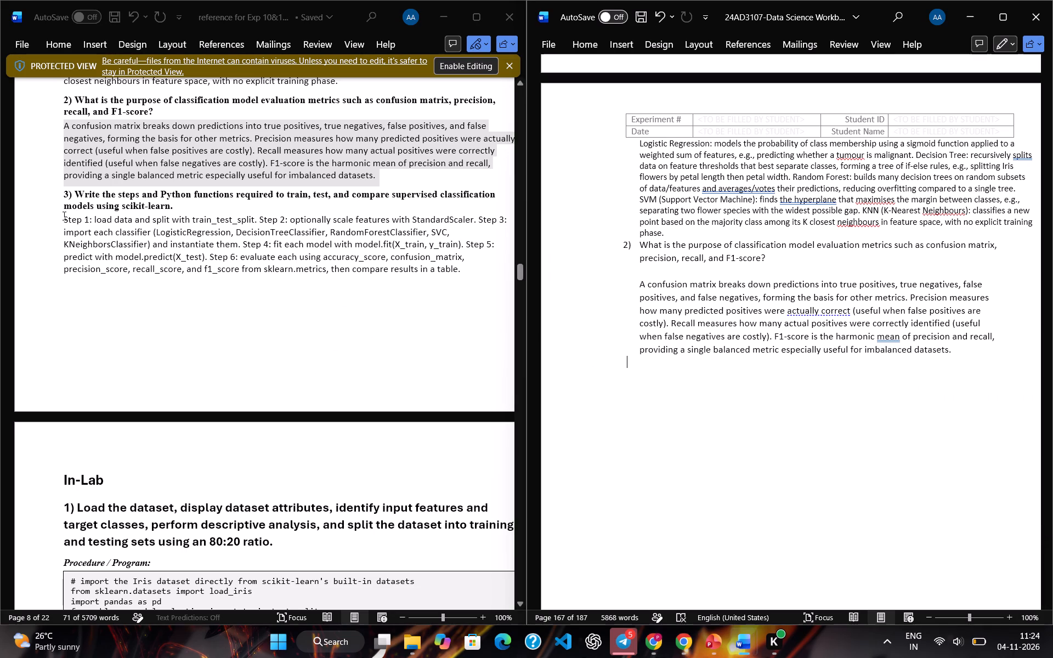
pyautogui.moveTo(63, 217); pyautogui.dragTo(430, 286)
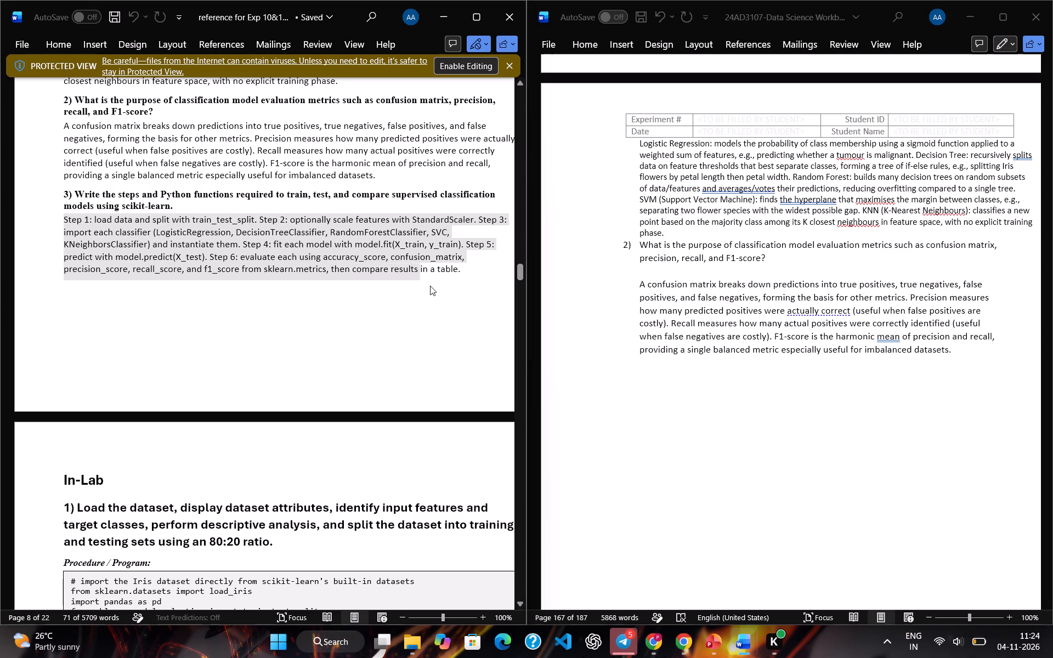
pyautogui.moveTo(430, 286); pyautogui.dragTo(461, 286)
pyautogui.hotkey('ctrl', 'c')
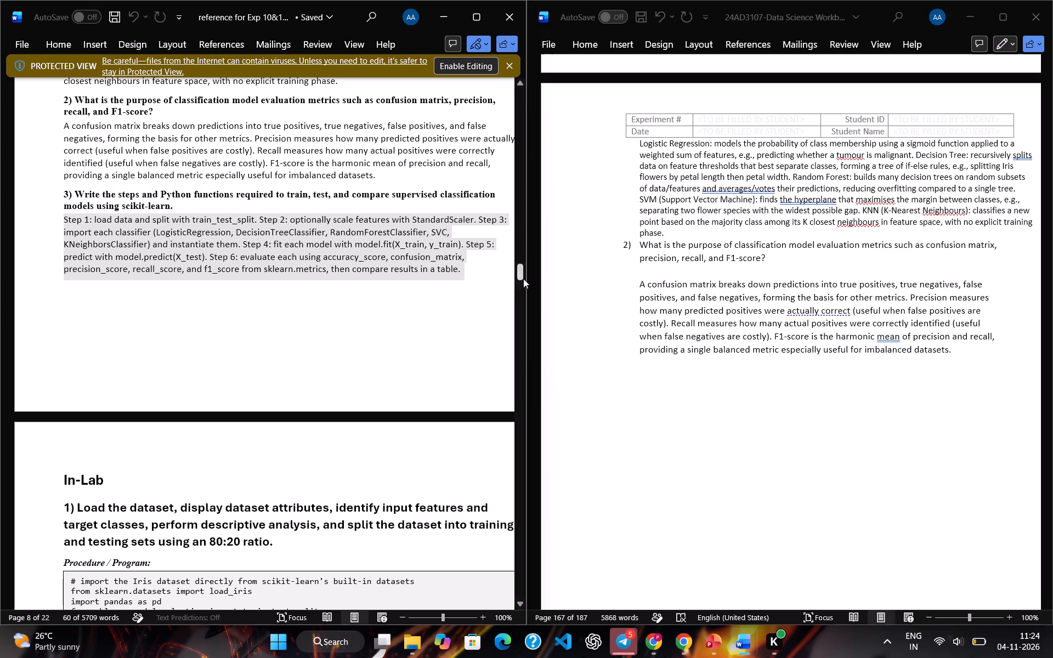
pyautogui.scroll(-11, 594, 279)
pyautogui.scroll(1, 595, 279)
pyautogui.scroll(-8, 595, 279)
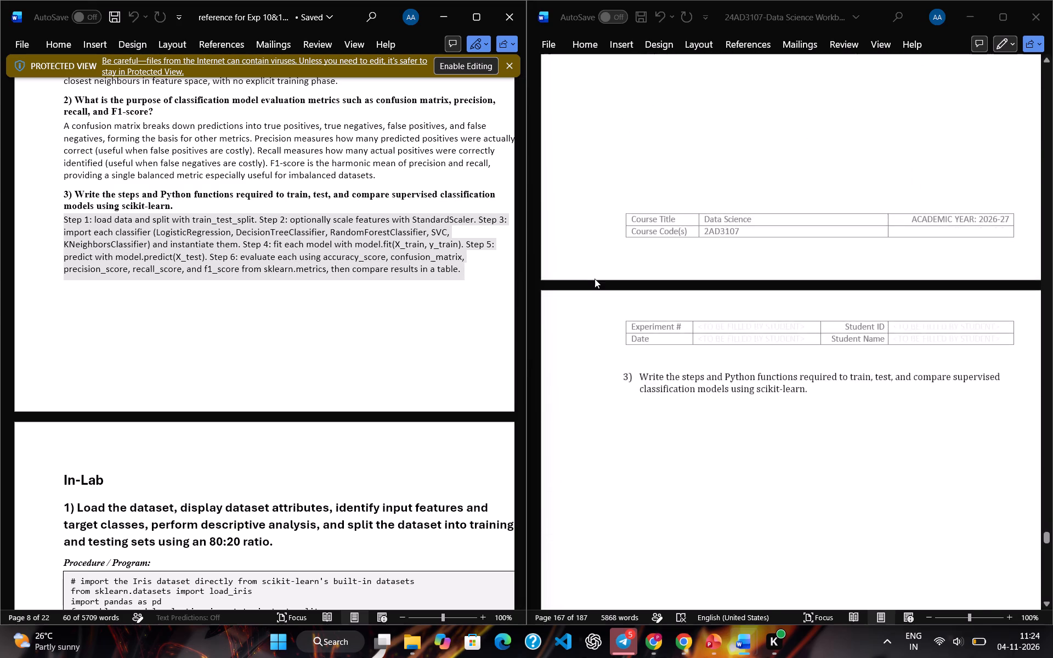
pyautogui.click(638, 341)
pyautogui.click(636, 342)
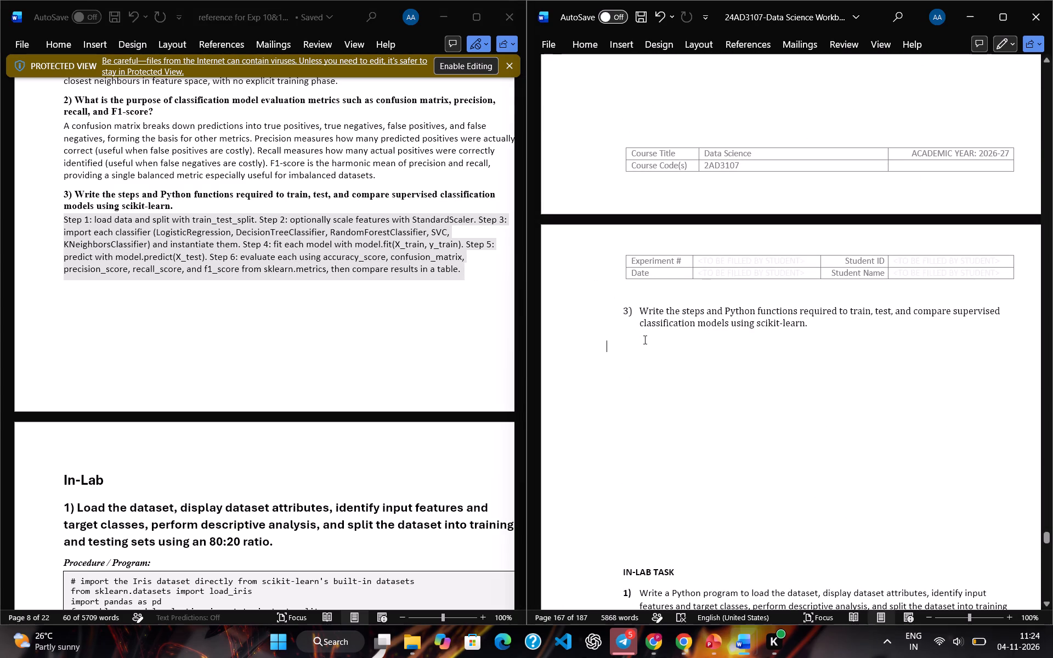
pyautogui.hotkey('ctrl', 'v')
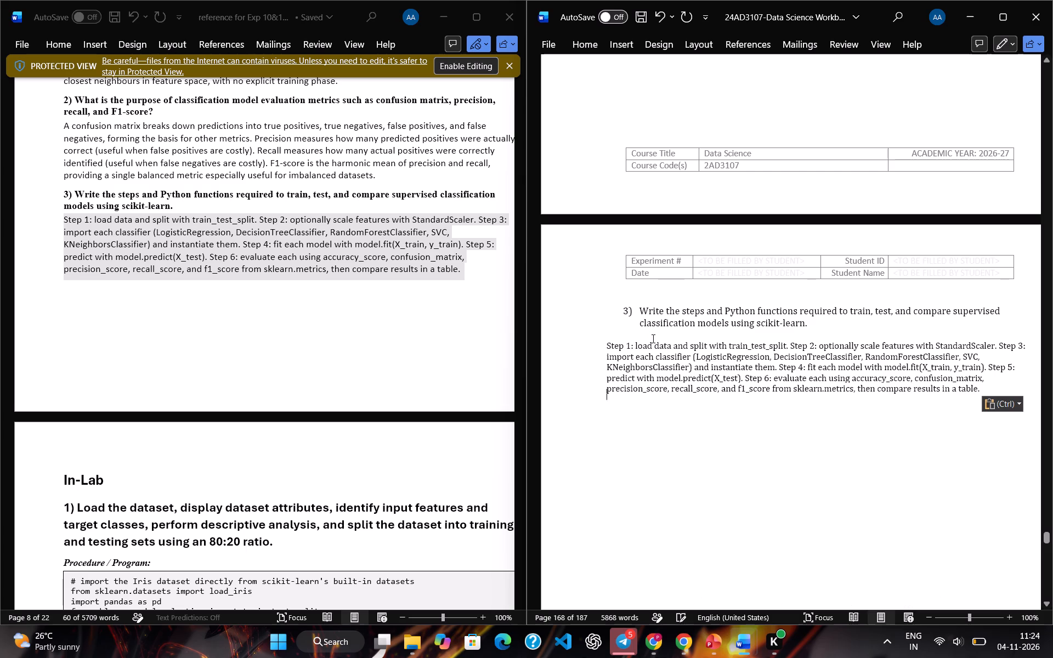
# Indent the whole pasted question 3 answer by two levels so it lines up with the question text.
pyautogui.moveTo(604, 345); pyautogui.dragTo(750, 406)
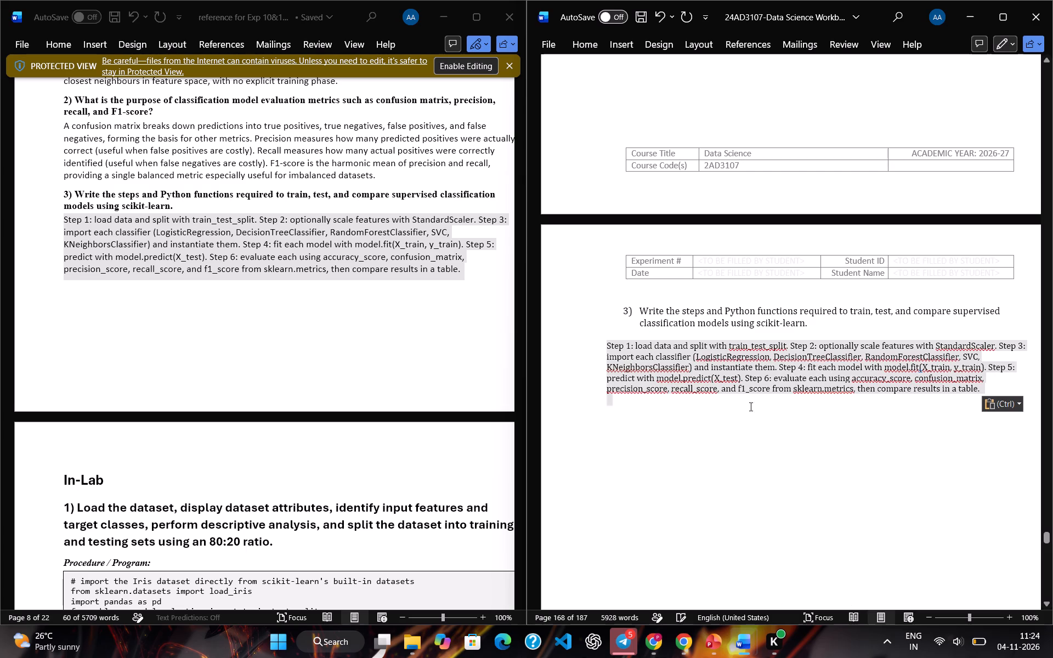
pyautogui.moveTo(750, 406); pyautogui.dragTo(881, 404)
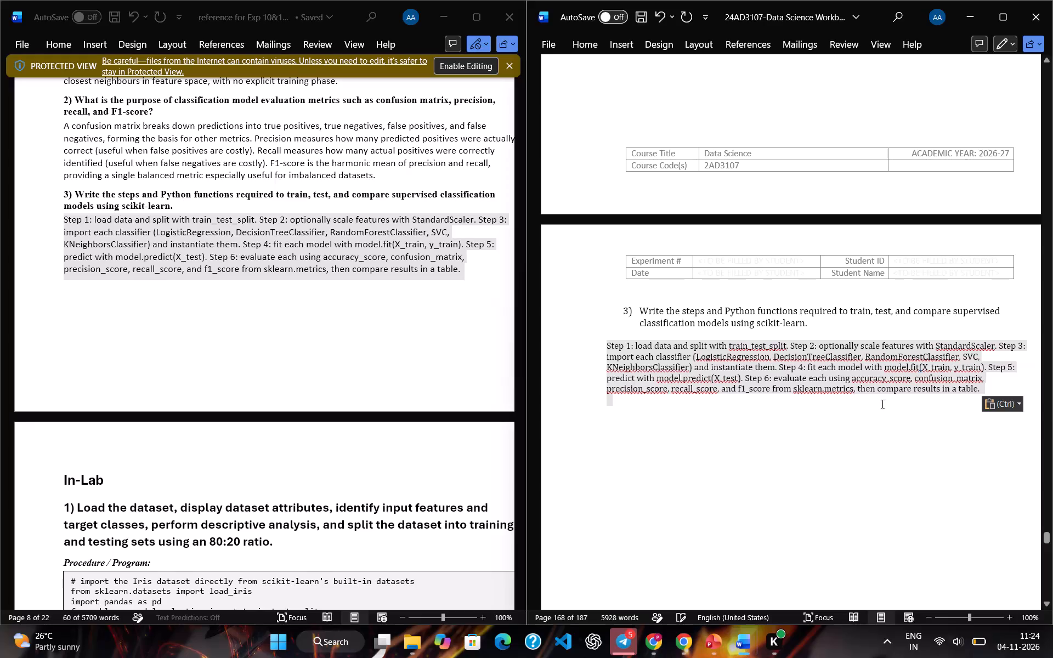
pyautogui.moveTo(881, 404); pyautogui.dragTo(983, 389)
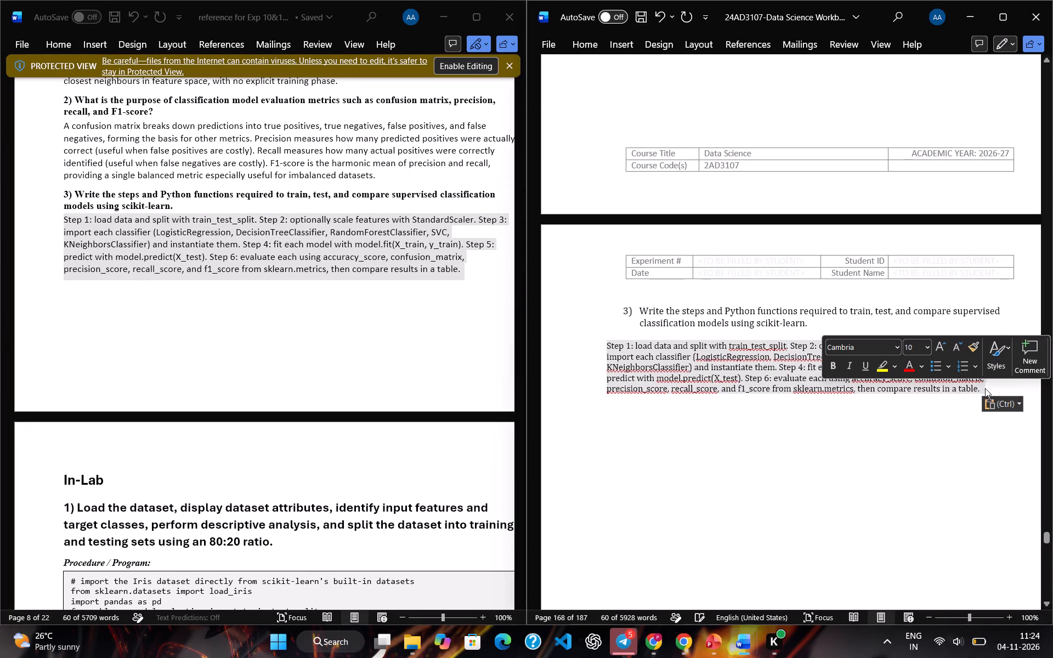
pyautogui.press('Tab')
pyautogui.press('Tab')
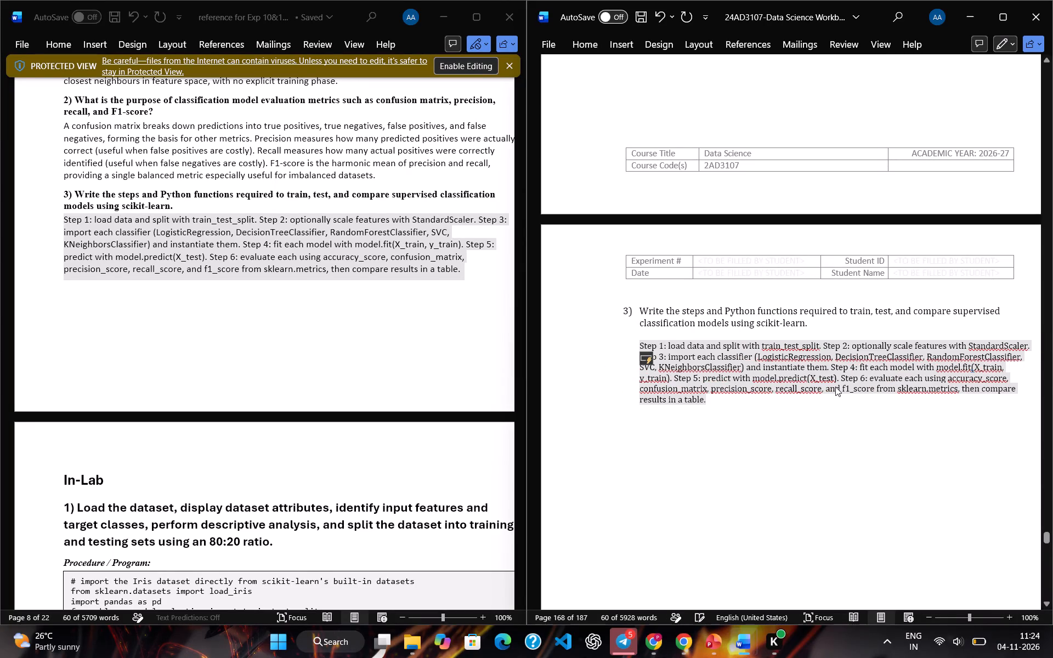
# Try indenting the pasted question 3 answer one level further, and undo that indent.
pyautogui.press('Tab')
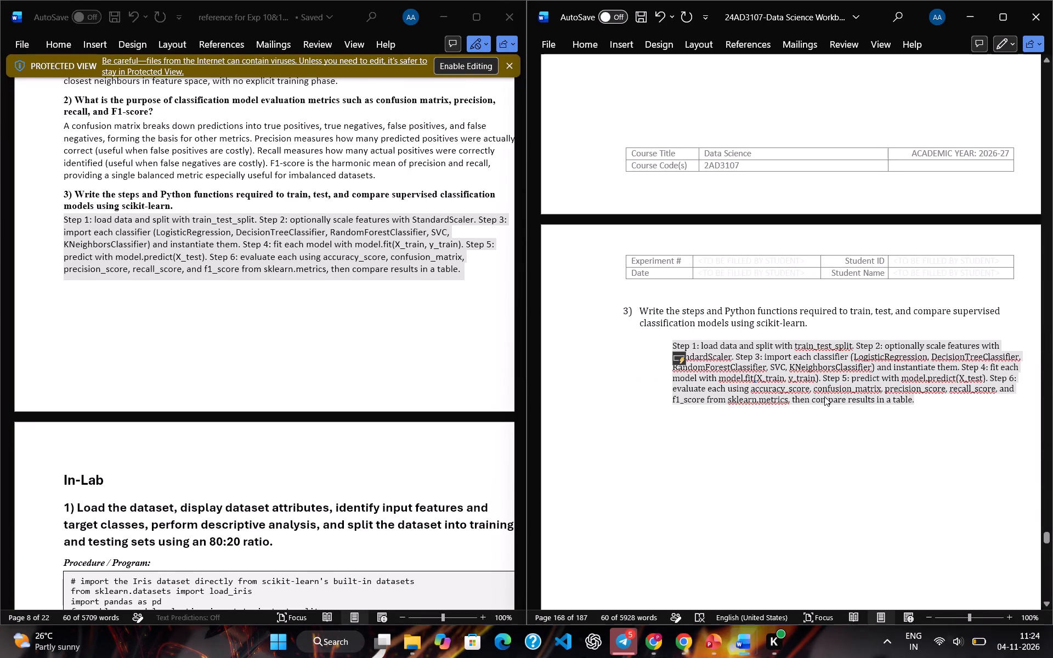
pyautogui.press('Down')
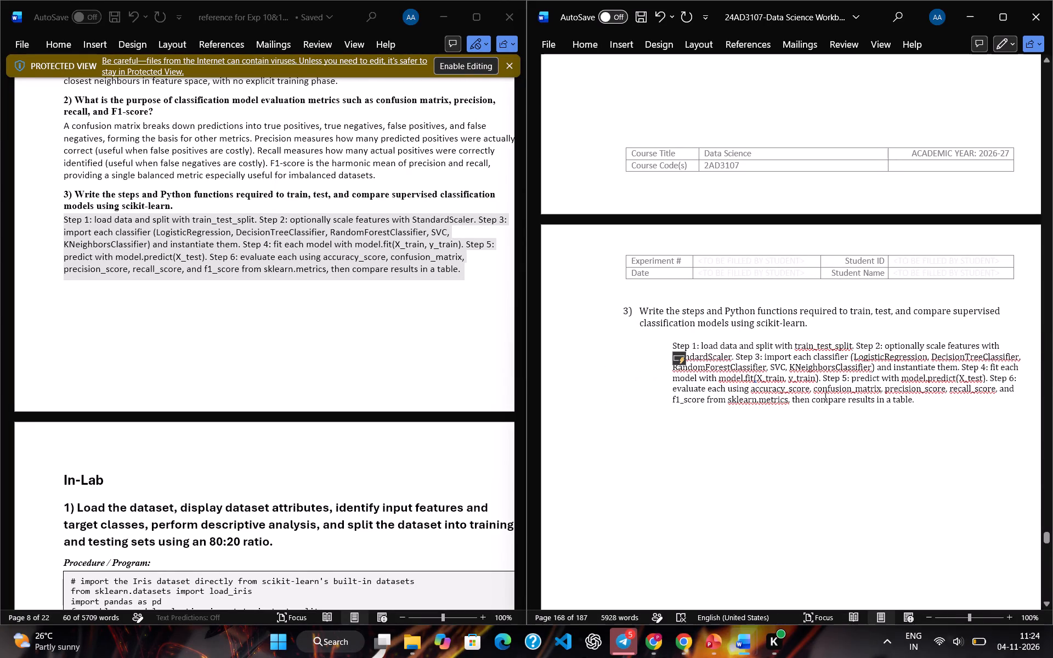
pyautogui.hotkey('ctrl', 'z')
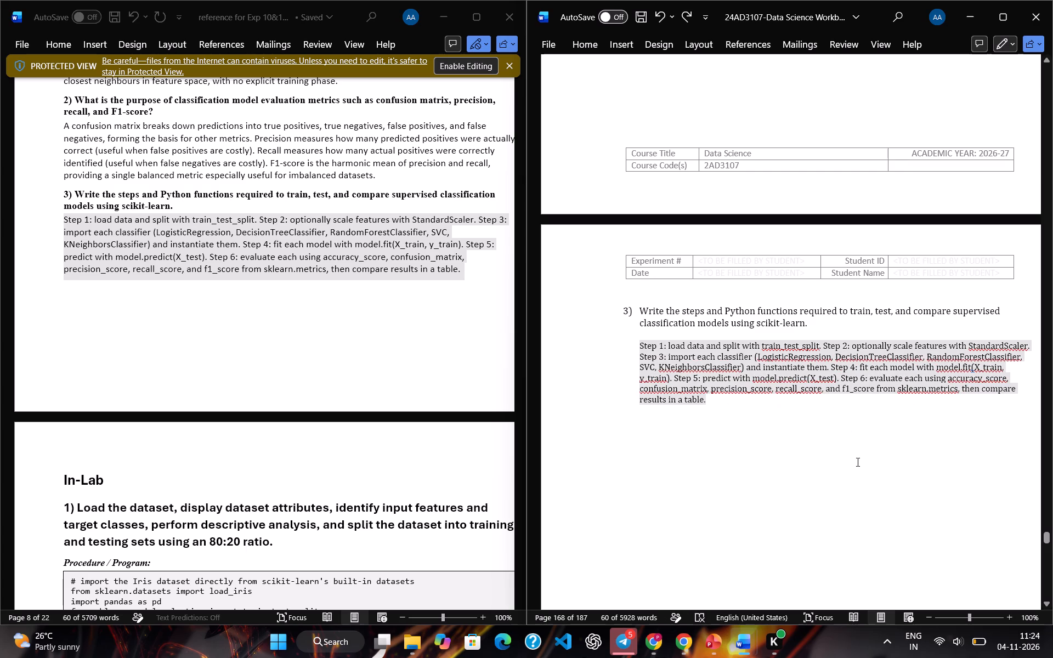
# Delete the empty lines between the question 3 answer and the IN-LAB TASK heading in the workbook.
pyautogui.click(899, 486)
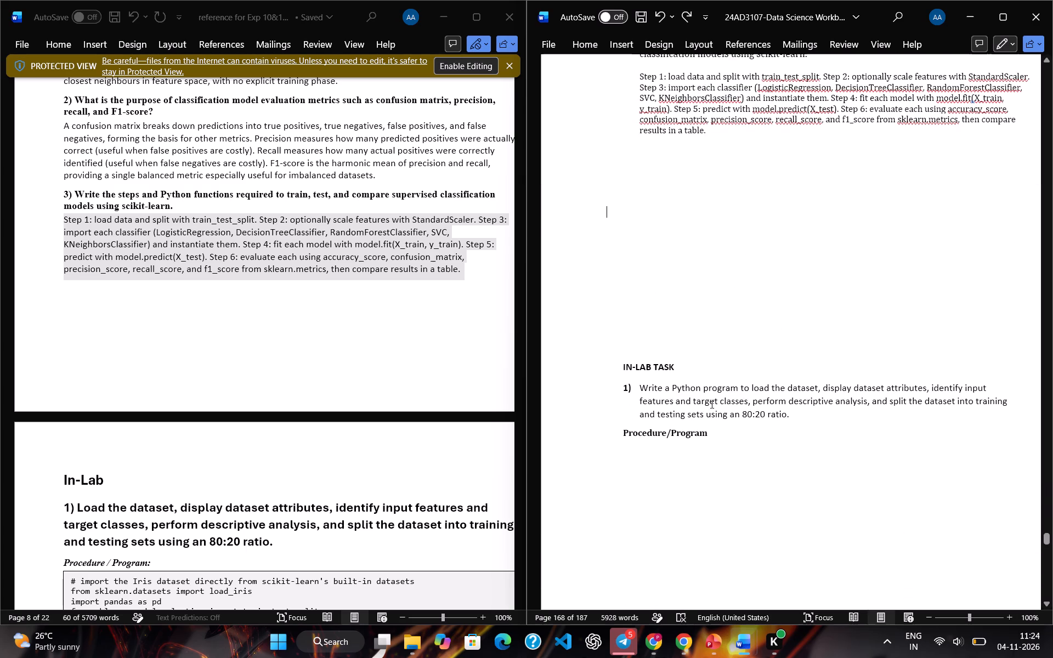
pyautogui.click(626, 350)
pyautogui.press('BackSpace')
pyautogui.press('BackSpace')
pyautogui.press('BackSpace')
pyautogui.press('BackSpace')
pyautogui.press('BackSpace')
pyautogui.press('BackSpace')
pyautogui.press('BackSpace')
pyautogui.press('BackSpace')
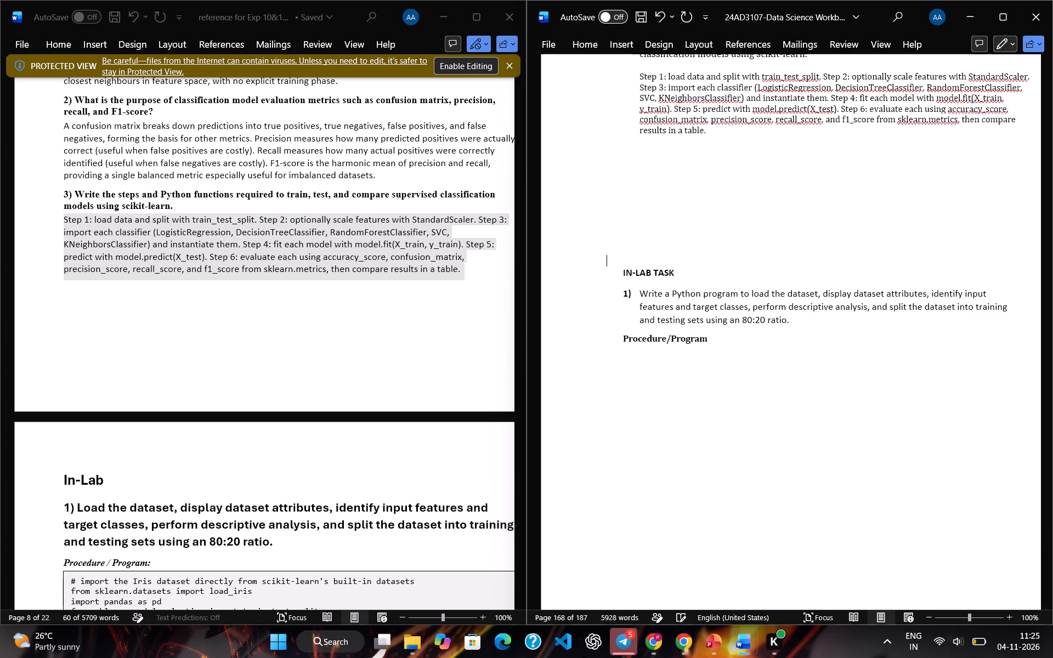
pyautogui.press('BackSpace')
pyautogui.press('BackSpace')
pyautogui.press('BackSpace')
pyautogui.press('BackSpace')
pyautogui.press('BackSpace')
pyautogui.press('BackSpace')
pyautogui.press('BackSpace')
pyautogui.press('BackSpace')
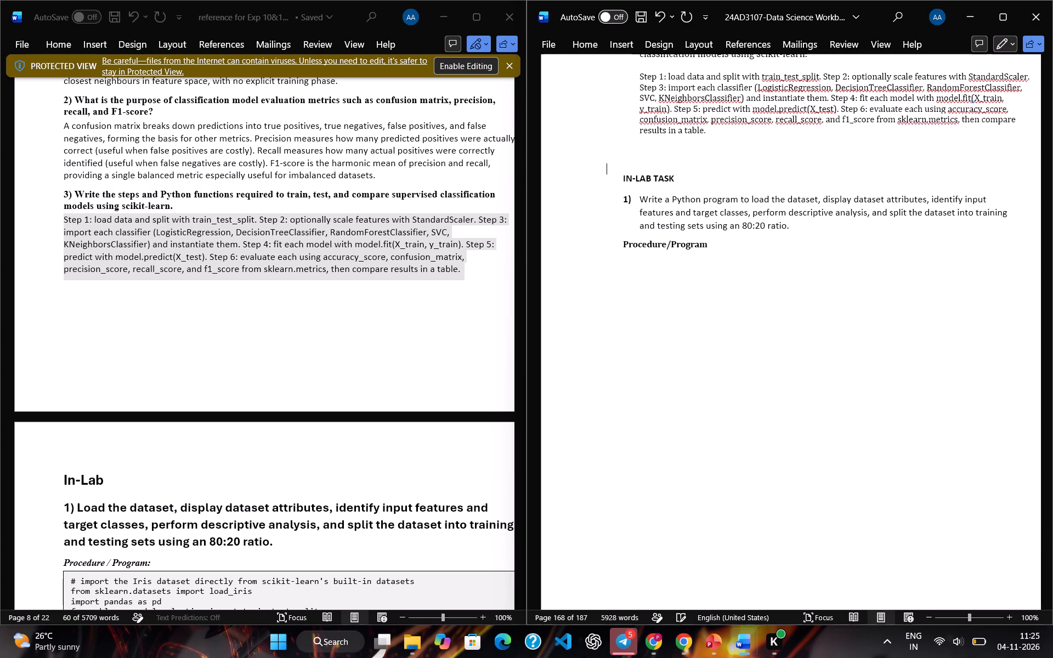
pyautogui.press('BackSpace')
pyautogui.press('BackSpace')
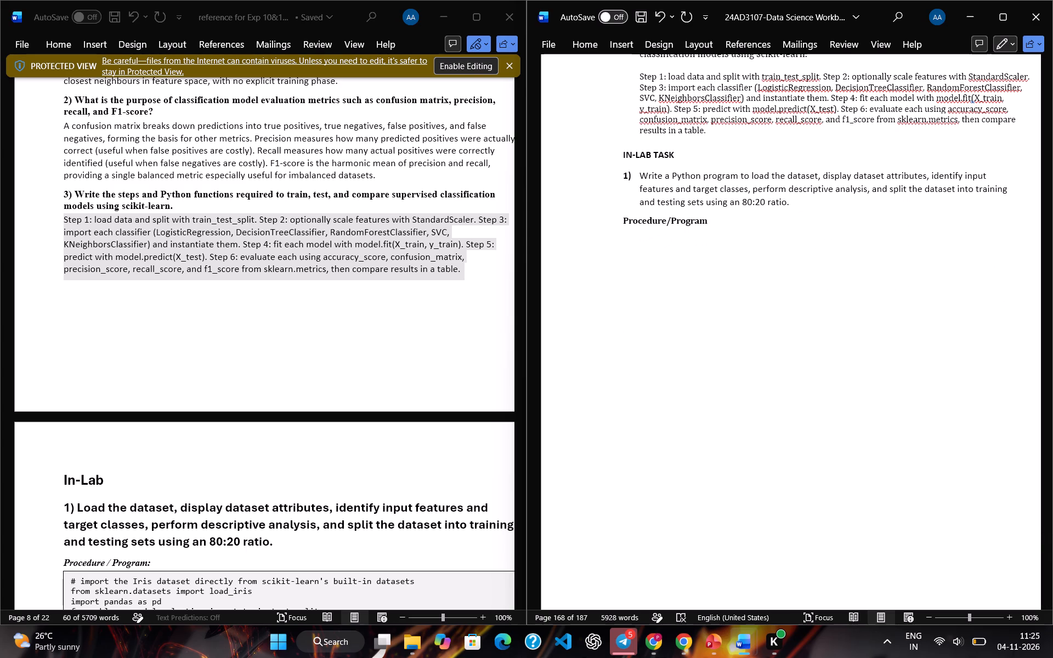
# Delete the empty lines below the Procedure/Program heading of in-lab task 1, from the page's end up to the heading.
pyautogui.scroll(1, 626, 350)
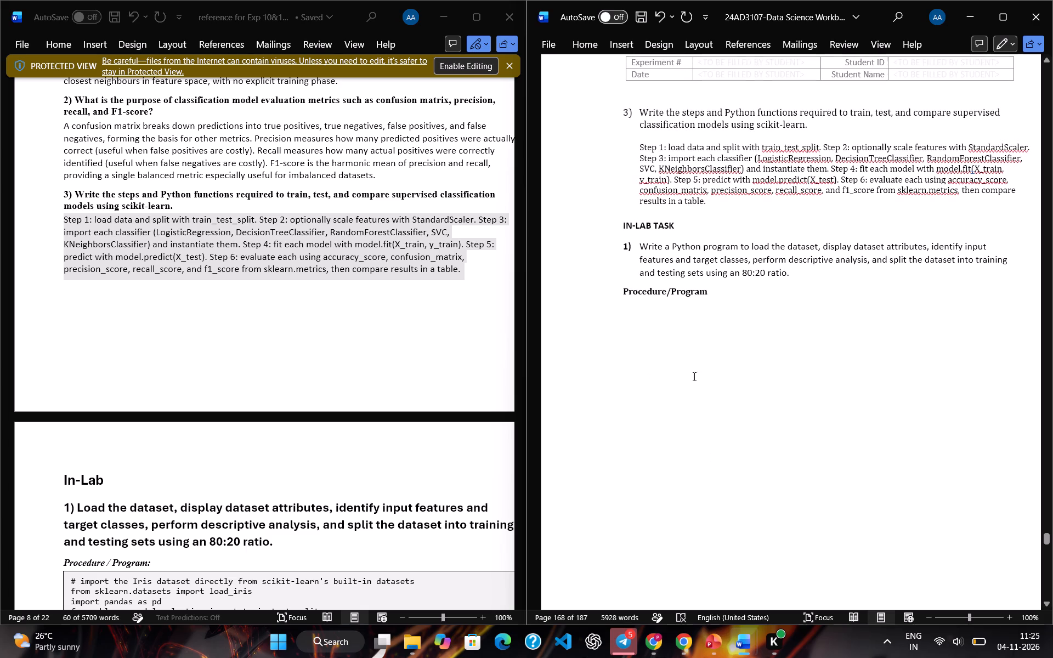
pyautogui.click(651, 324)
pyautogui.press('Right')
pyautogui.press('Right')
pyautogui.press('Right')
pyautogui.press('Down')
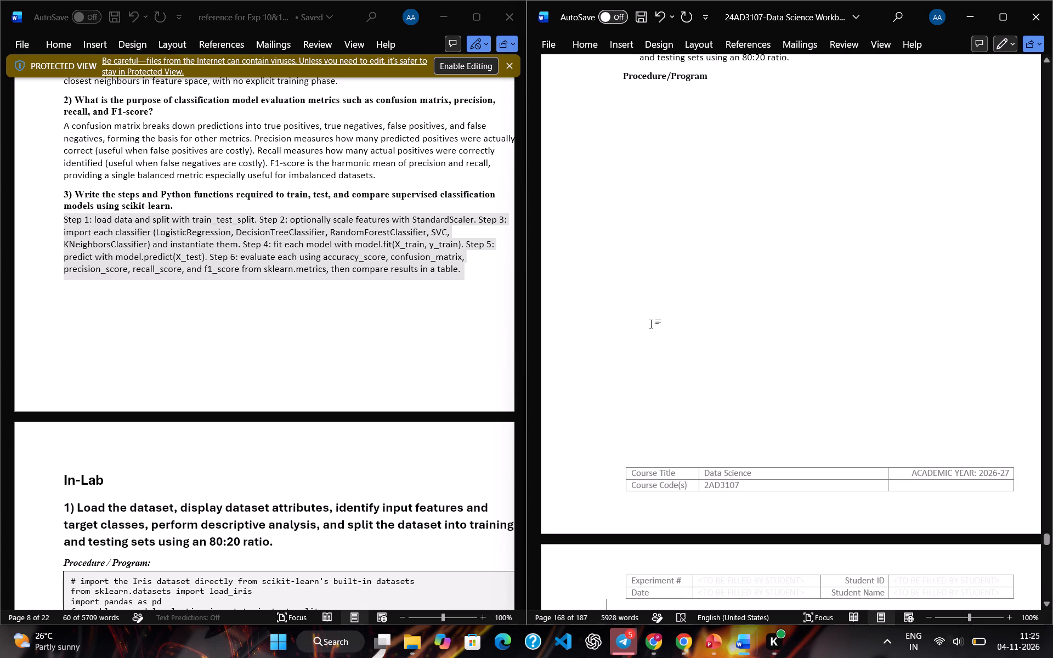
pyautogui.click(627, 450)
pyautogui.click(632, 461)
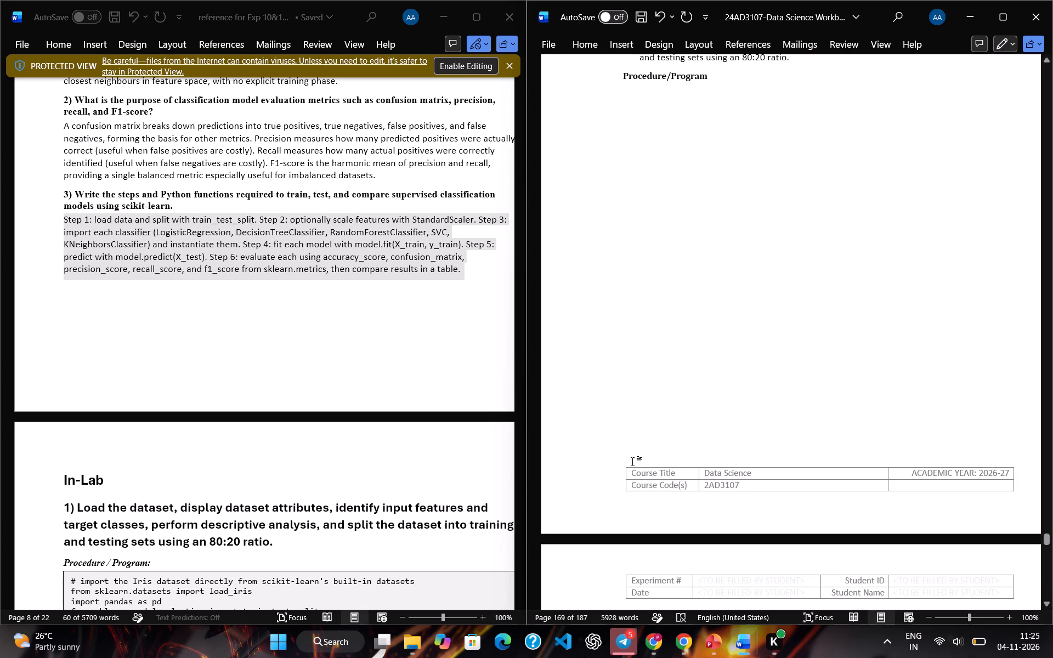
pyautogui.doubleClick(631, 450)
pyautogui.press('BackSpace')
pyautogui.press('BackSpace')
pyautogui.press('BackSpace')
pyautogui.press('BackSpace')
pyautogui.press('BackSpace')
pyautogui.press('BackSpace')
pyautogui.press('BackSpace')
pyautogui.press('BackSpace')
pyautogui.press('BackSpace')
pyautogui.press('BackSpace')
pyautogui.press('BackSpace')
pyautogui.press('BackSpace')
pyautogui.press('BackSpace')
pyautogui.press('BackSpace')
pyautogui.press('BackSpace')
pyautogui.press('BackSpace')
pyautogui.press('BackSpace')
pyautogui.press('BackSpace')
pyautogui.press('BackSpace')
pyautogui.press('BackSpace')
pyautogui.press('BackSpace')
pyautogui.press('BackSpace')
pyautogui.press('BackSpace')
pyautogui.press('BackSpace')
pyautogui.press('BackSpace')
pyautogui.press('BackSpace')
pyautogui.press('BackSpace')
pyautogui.press('BackSpace')
pyautogui.press('BackSpace')
pyautogui.press('BackSpace')
pyautogui.press('BackSpace')
pyautogui.press('BackSpace')
pyautogui.press('BackSpace')
pyautogui.press('BackSpace')
pyautogui.press('BackSpace')
pyautogui.press('BackSpace')
# Copy the reference's in-lab question 1 Procedure / Program heading and Iris code box into the workbook below its Procedure/Program heading.
pyautogui.scroll(-4, 217, 585)
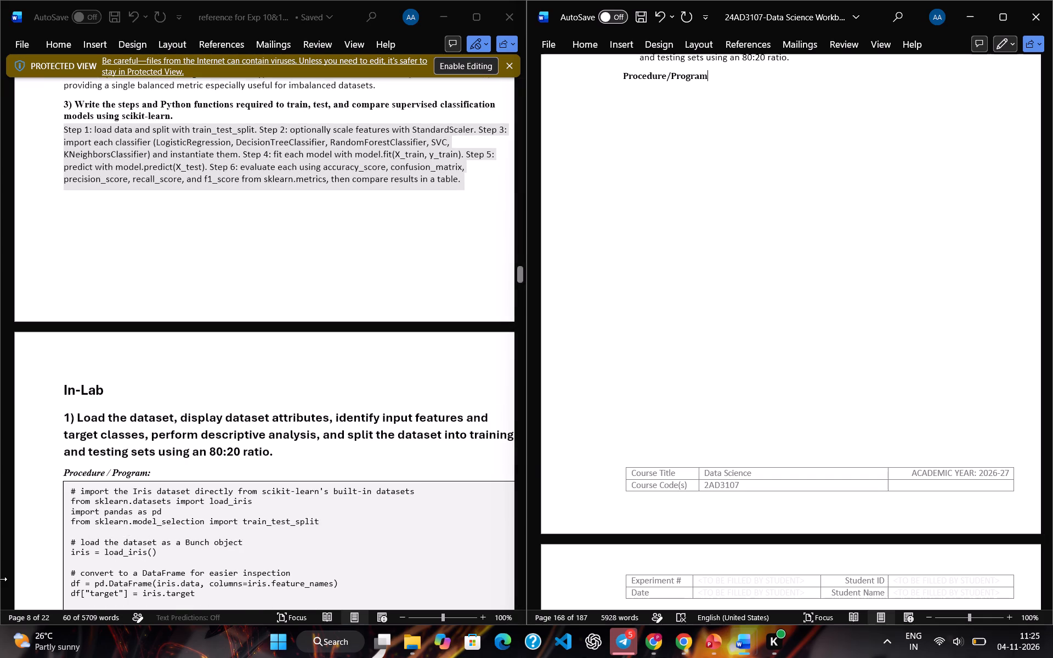
pyautogui.scroll(-3, 16, 544)
pyautogui.scroll(-6, 110, 457)
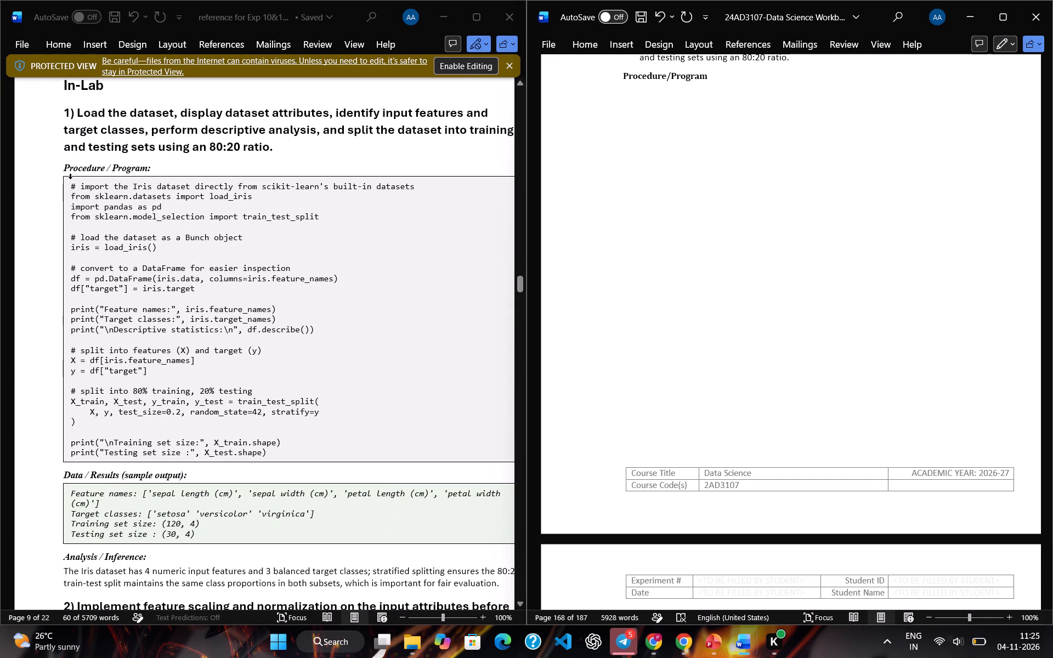
pyautogui.moveTo(64, 164); pyautogui.dragTo(151, 260)
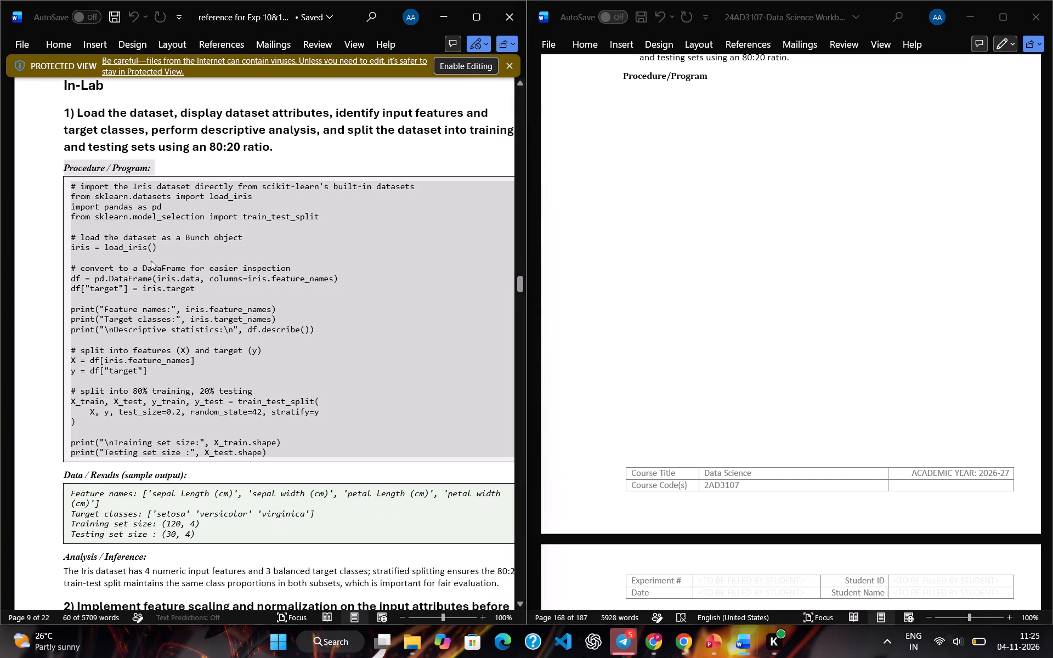
pyautogui.moveTo(151, 260); pyautogui.dragTo(217, 324)
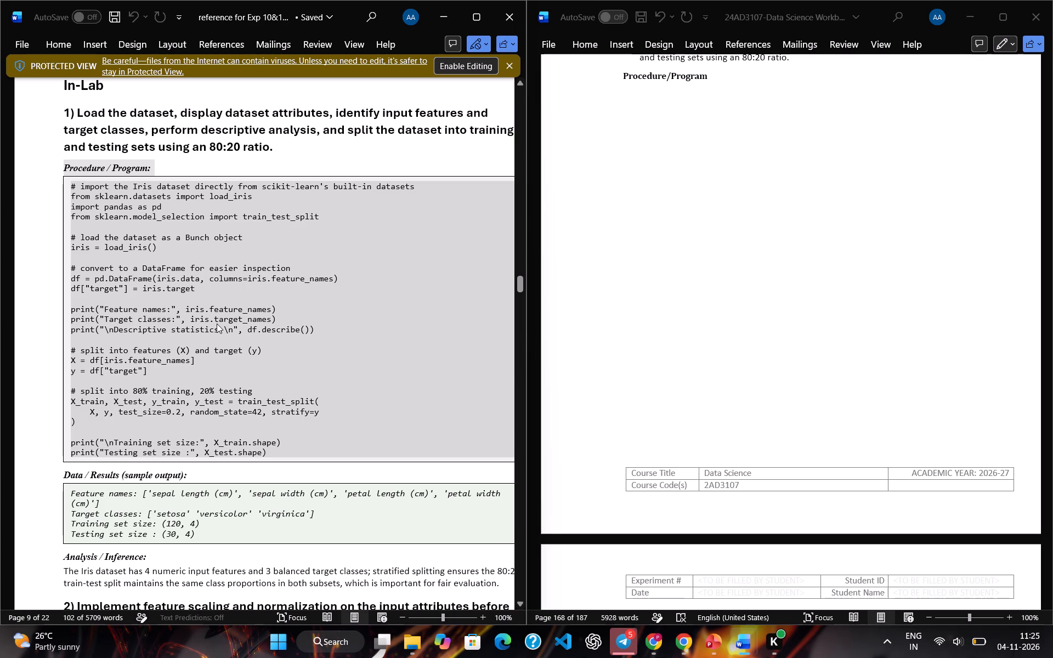
pyautogui.hotkey('ctrl', 'c')
pyautogui.click(651, 94)
pyautogui.press('Return')
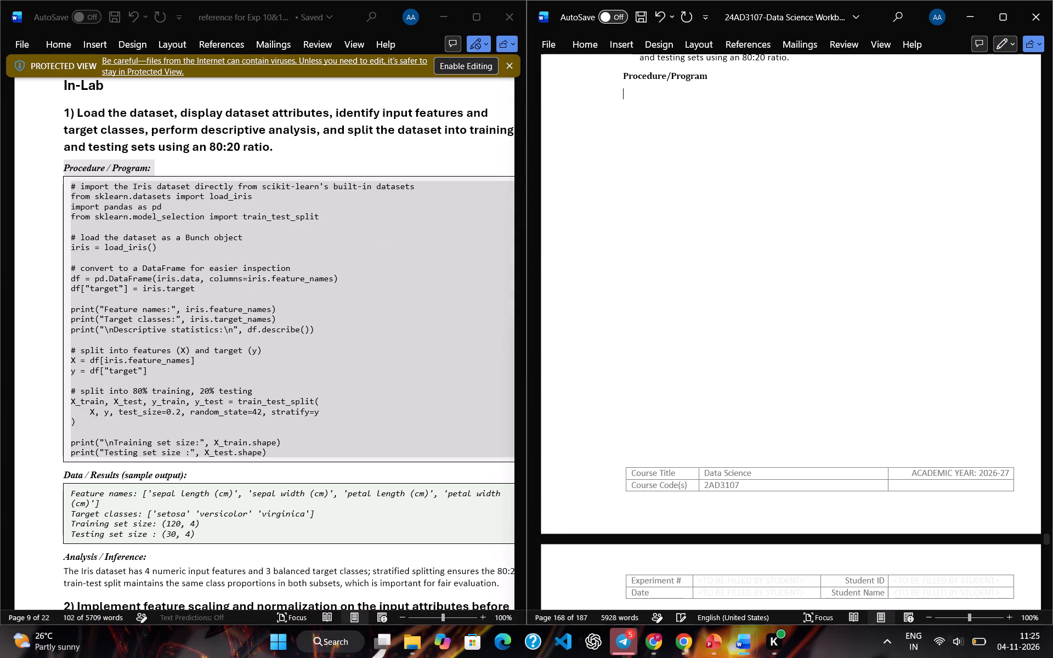
pyautogui.hotkey('ctrl', 'v')
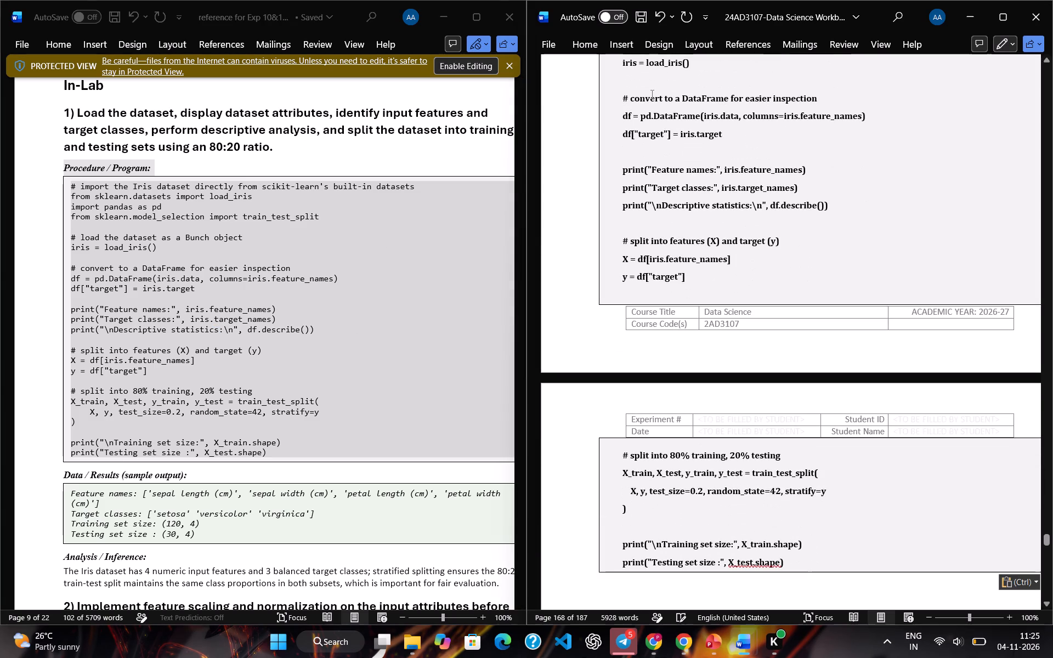
# Remove the blank lines above "# load the dataset as a Bunch object" and "# convert to a DataFrame for easier inspection" in the pasted code.
pyautogui.scroll(-3, 663, 190)
pyautogui.scroll(6, 663, 190)
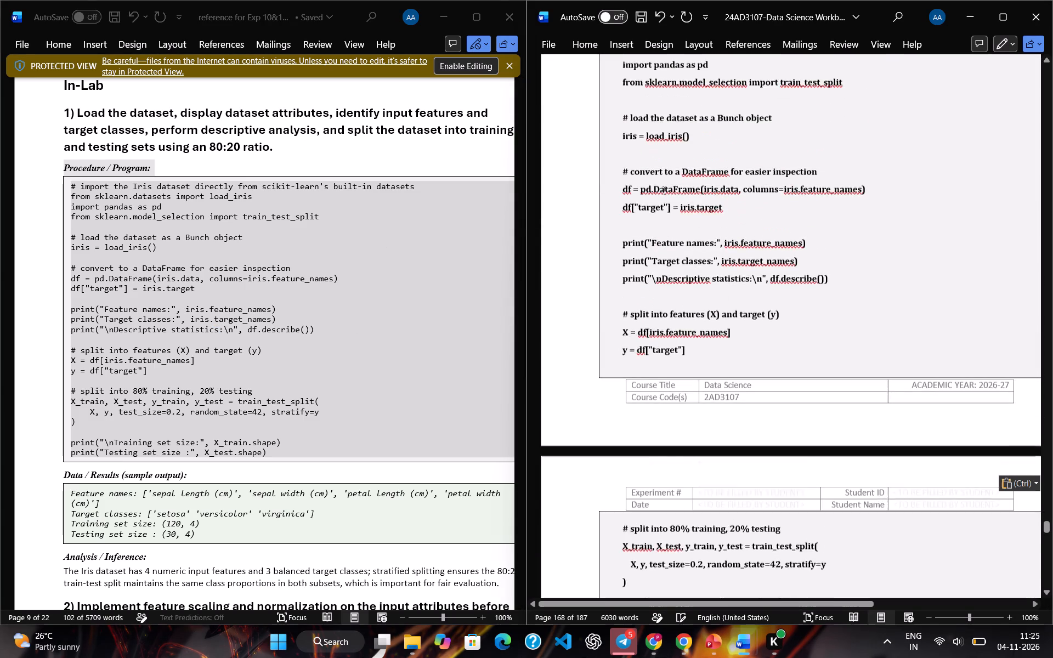
pyautogui.scroll(2, 663, 190)
pyautogui.click(655, 199)
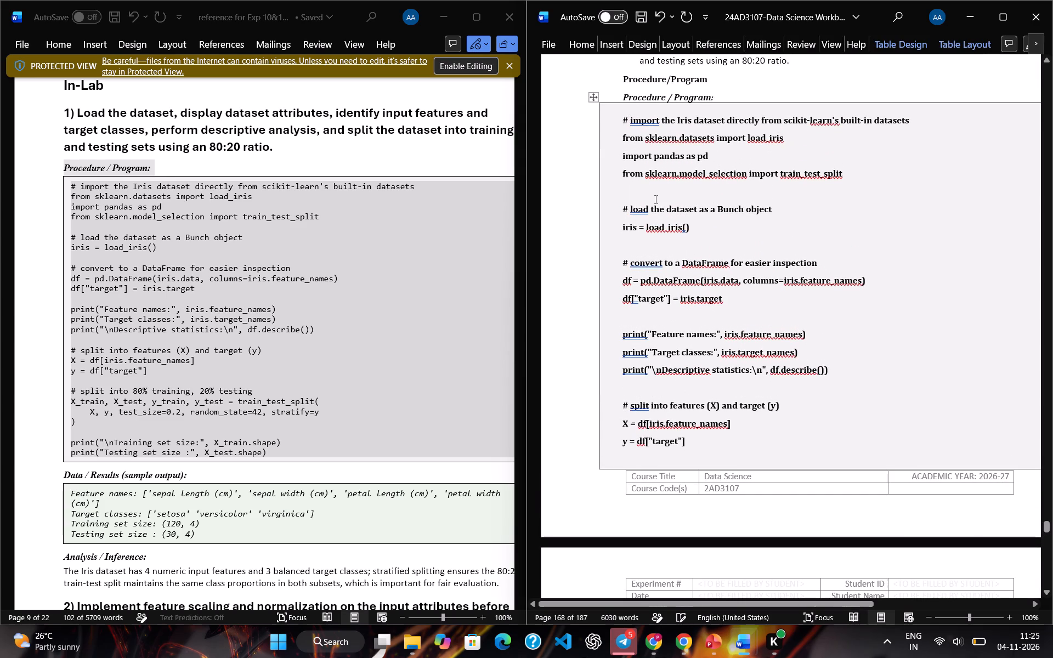
pyautogui.doubleClick(647, 190)
pyautogui.press('BackSpace')
pyautogui.press('BackSpace')
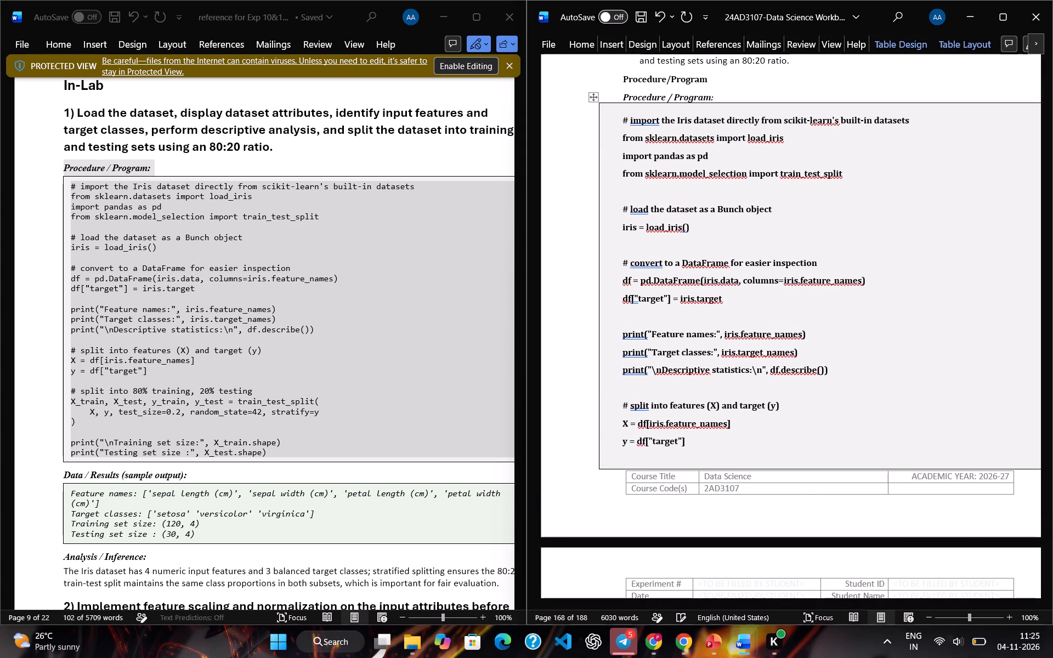
pyautogui.press('BackSpace')
pyautogui.press('BackSpace')
pyautogui.press('Down')
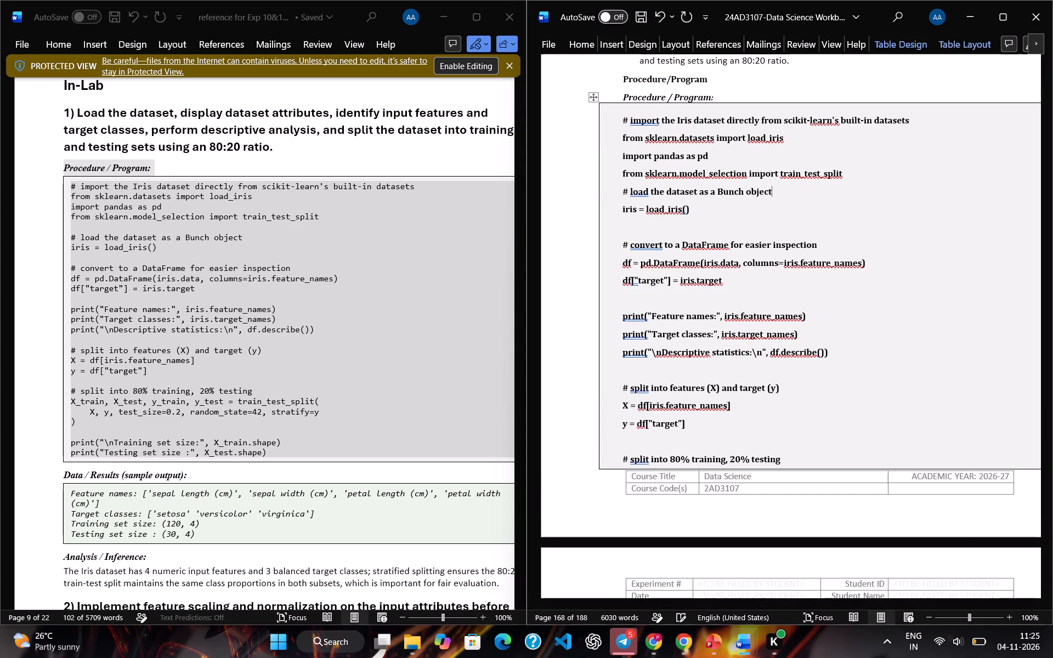
pyautogui.press('Down')
pyautogui.press('Down')
pyautogui.press('BackSpace')
pyautogui.press('BackSpace')
pyautogui.press('BackSpace')
# Remove the blank lines above the "Feature names:" print line and above "# split into features (X) and target (y)" in the code.
pyautogui.press('Left')
pyautogui.press('Left')
pyautogui.press('Down')
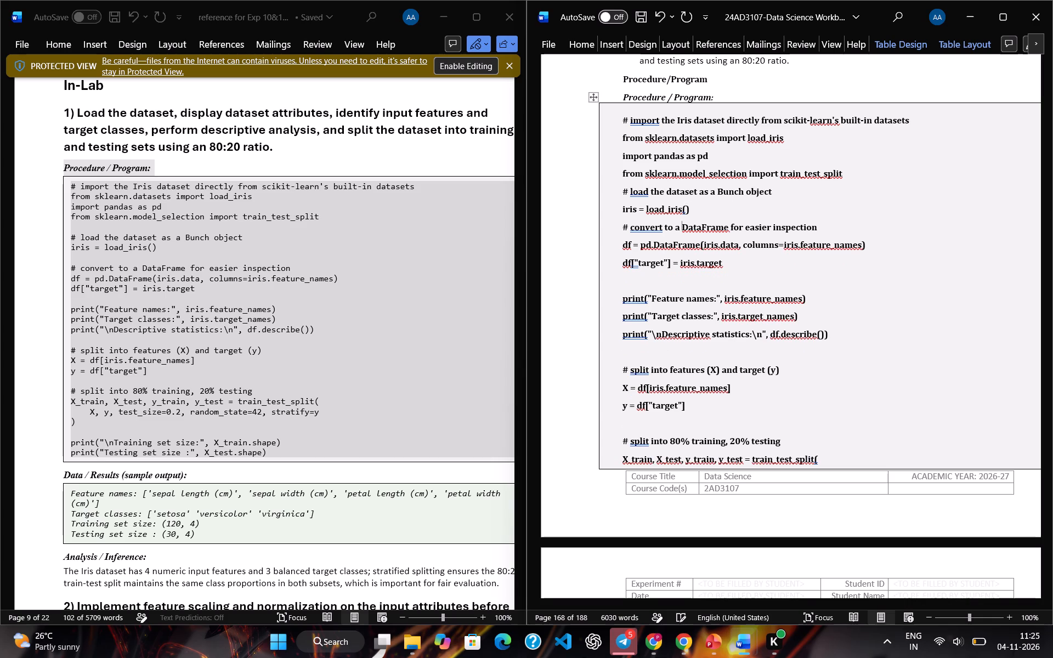
pyautogui.press('Down')
pyautogui.press('Down')
pyautogui.press('Down')
pyautogui.press('BackSpace')
pyautogui.press('BackSpace')
pyautogui.press('BackSpace')
pyautogui.press('Down')
pyautogui.press('Down')
pyautogui.press('Down')
pyautogui.press('Down')
pyautogui.press('Down')
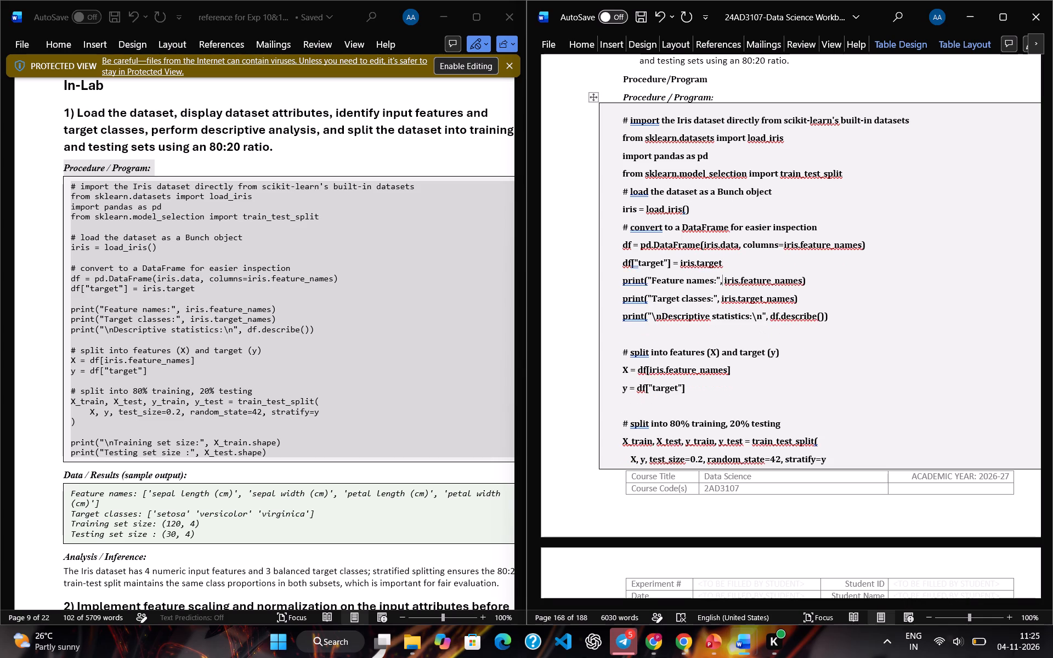
pyautogui.press('Down')
pyautogui.press('Up')
pyautogui.press('Up')
pyautogui.press('Up')
pyautogui.press('Down')
pyautogui.press('BackSpace')
pyautogui.press('BackSpace')
pyautogui.press('BackSpace')
# Remove the blank line above "# split into 80% training, 20% testing" in the pasted code.
pyautogui.press('Down')
pyautogui.press('Down')
pyautogui.press('Down')
pyautogui.press('Down')
pyautogui.press('Down')
pyautogui.press('Down')
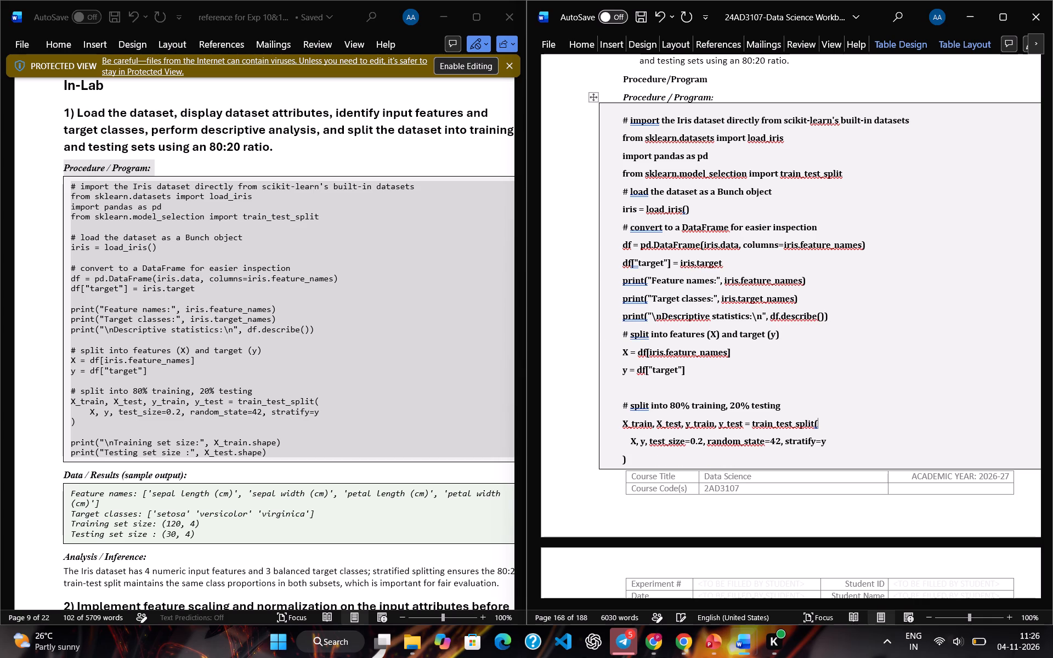
pyautogui.press('Up')
pyautogui.press('Up')
pyautogui.press('BackSpace')
pyautogui.press('BackSpace')
pyautogui.press('BackSpace')
# Examine the end of the pasted code across the page break and the space down to the Data/Results heading.
pyautogui.press('Down')
pyautogui.press('Down')
pyautogui.press('Down')
pyautogui.press('Down')
pyautogui.press('Down')
pyautogui.press('Down')
pyautogui.press('Down')
pyautogui.press('Down')
pyautogui.press('Down')
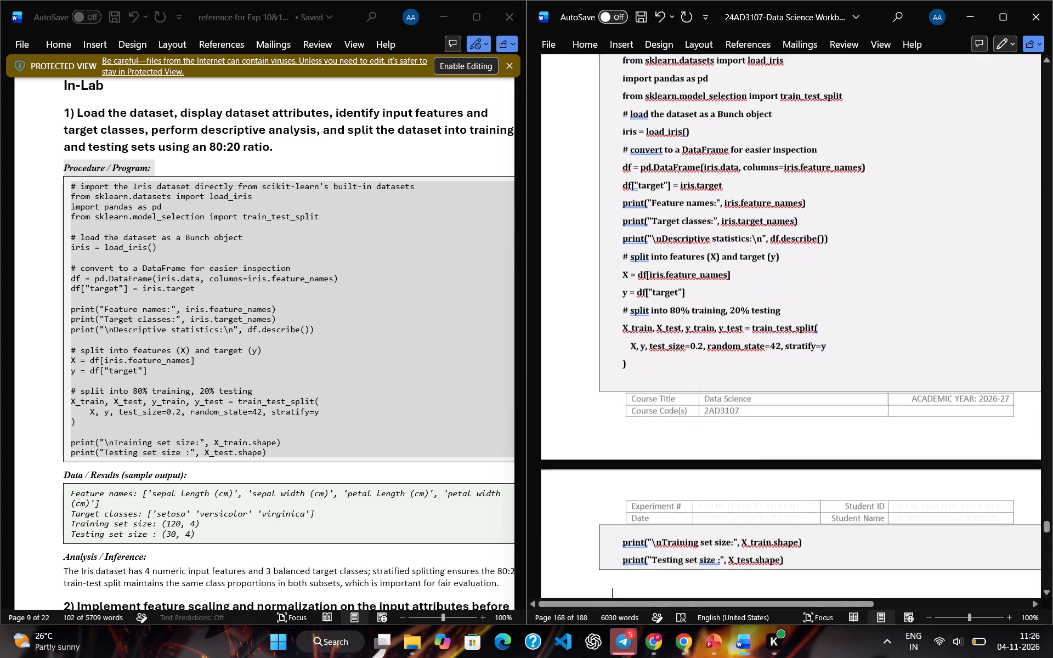
pyautogui.press('Down')
pyautogui.press('Up')
pyautogui.press('Up')
pyautogui.press('Up')
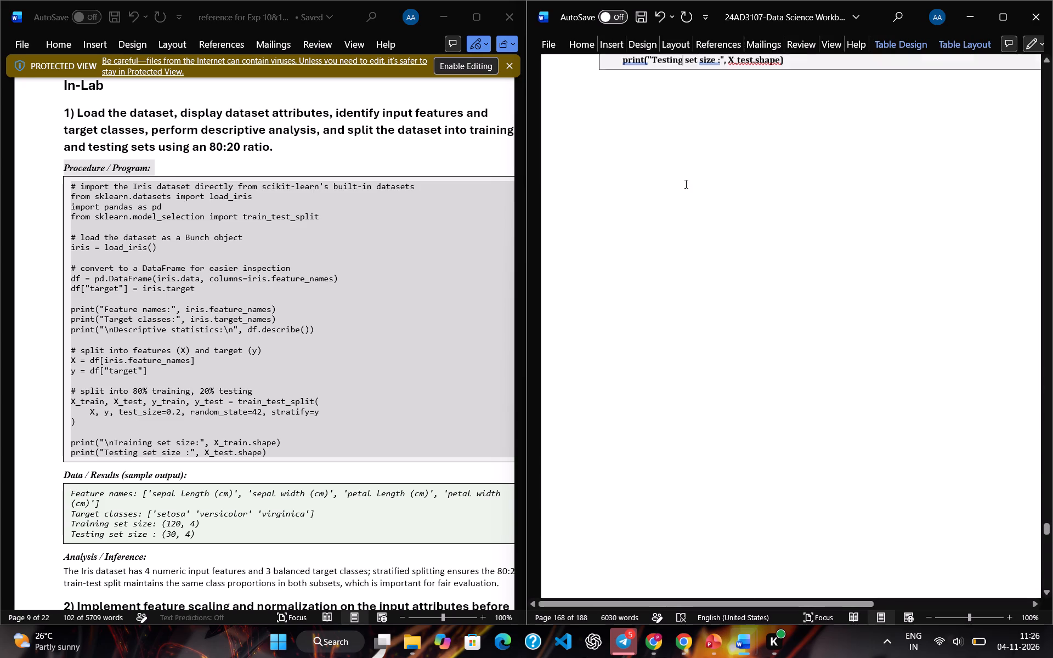
pyautogui.press('Up')
pyautogui.press('Up')
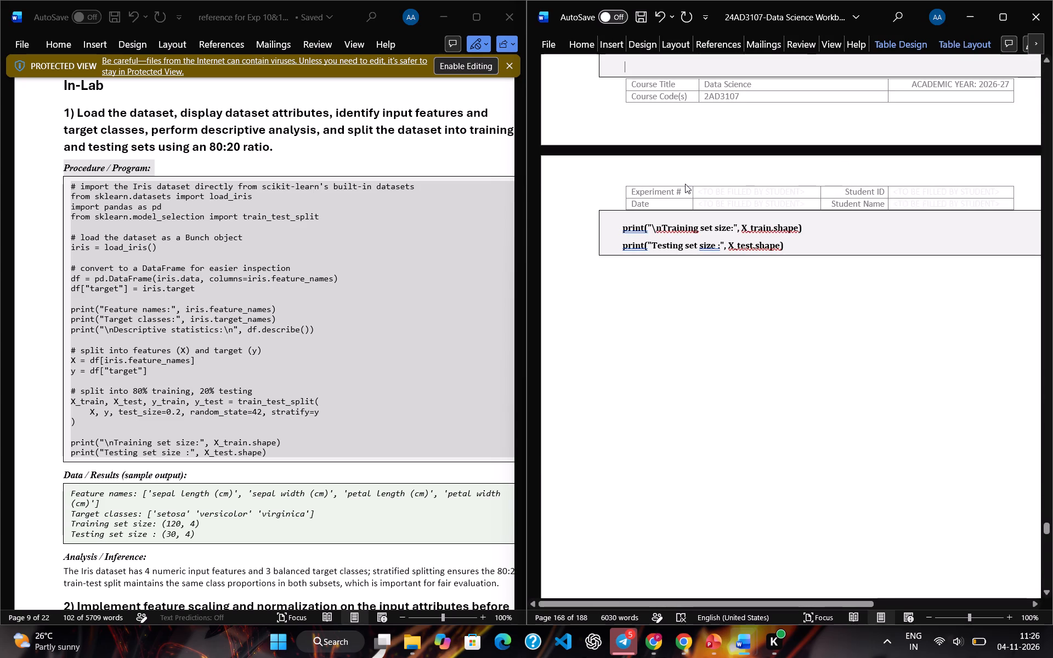
pyautogui.scroll(-18, 685, 184)
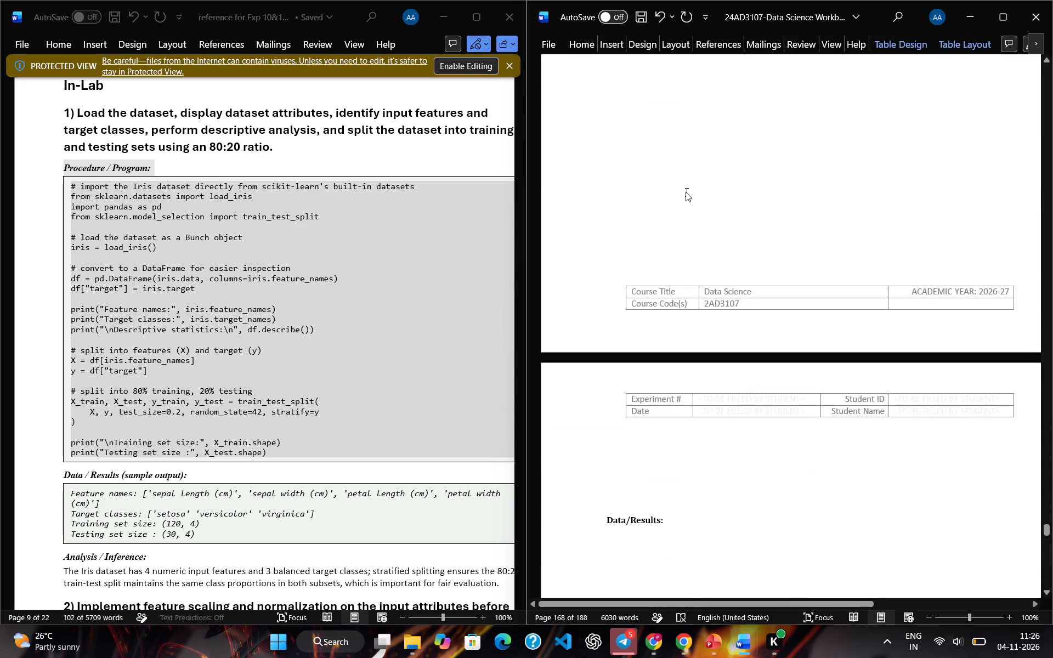
pyautogui.scroll(-2, 686, 192)
pyautogui.scroll(7, 686, 188)
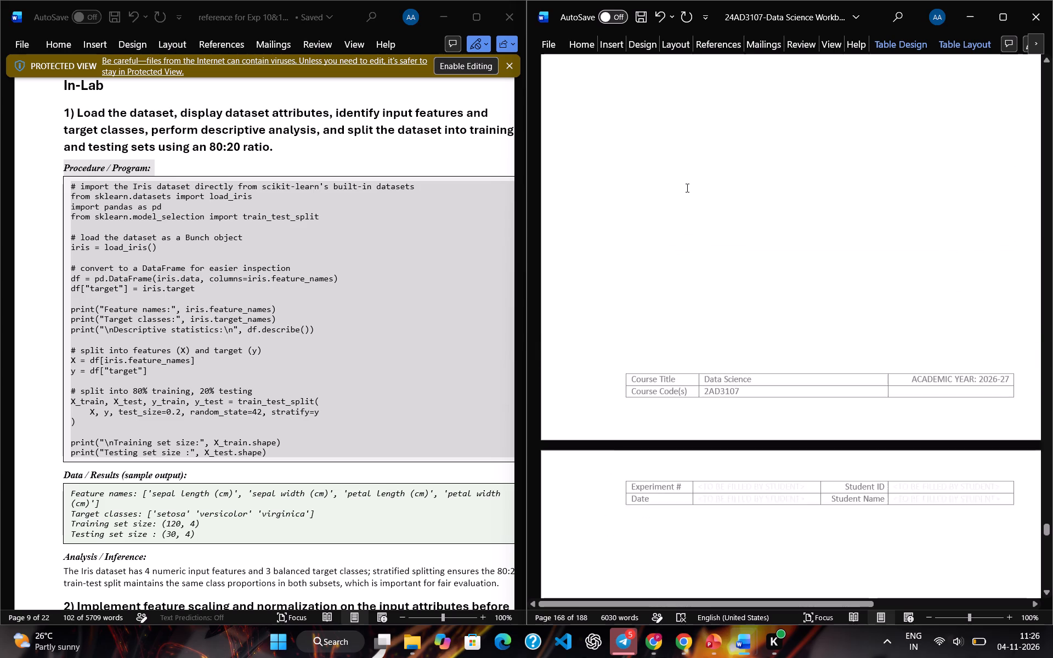
pyautogui.scroll(16, 686, 187)
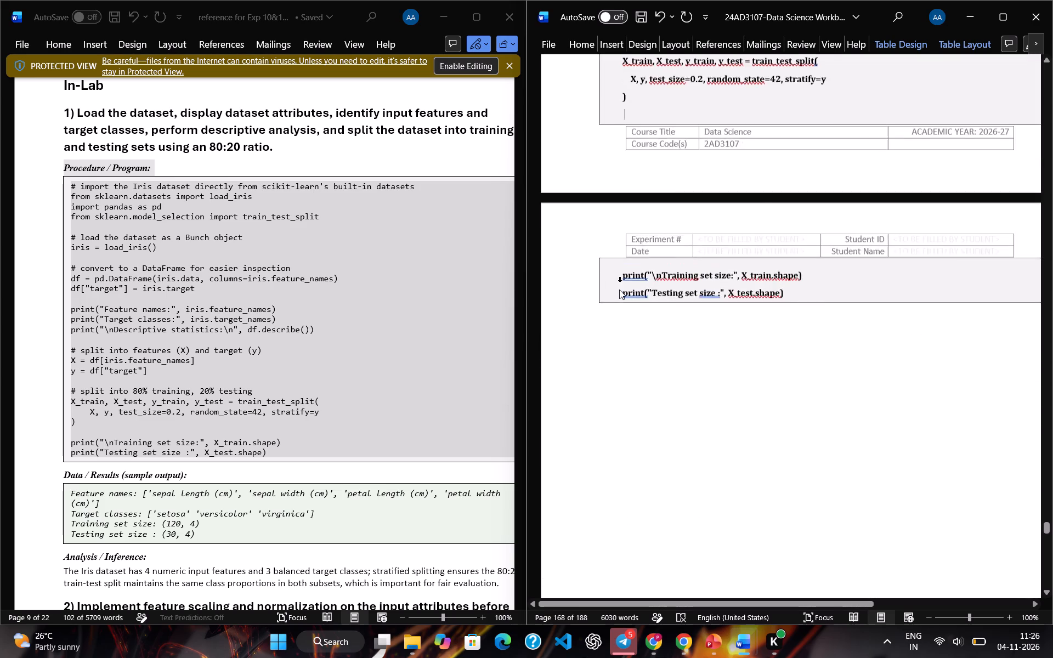
# Remove the blank line above the IN-LAB TASK heading in the workbook.
pyautogui.scroll(14, 619, 290)
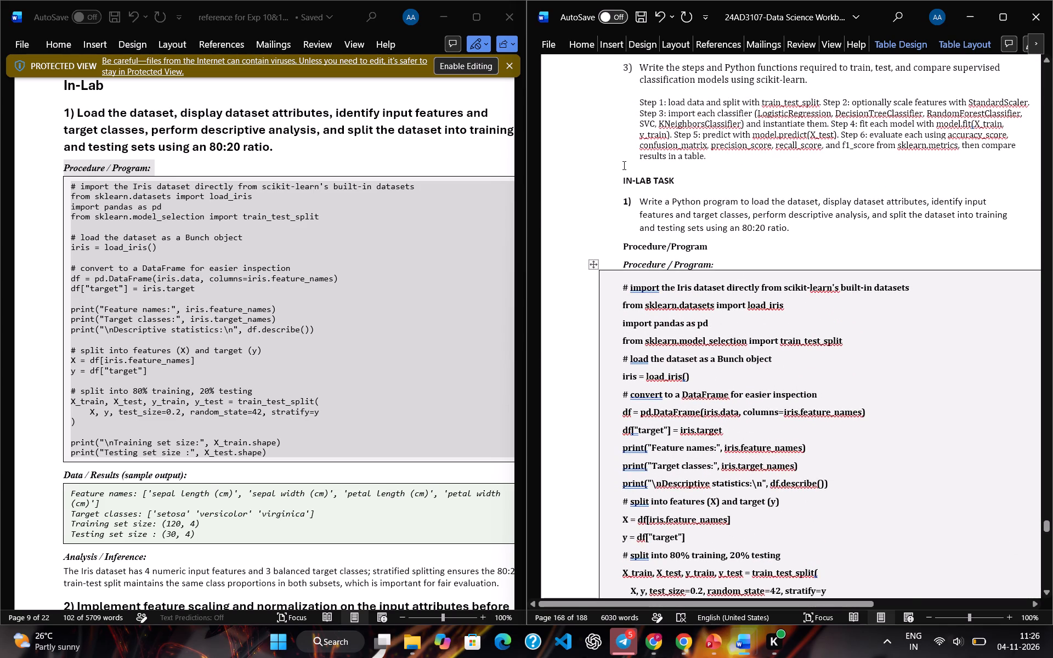
pyautogui.click(623, 165)
pyautogui.press('BackSpace')
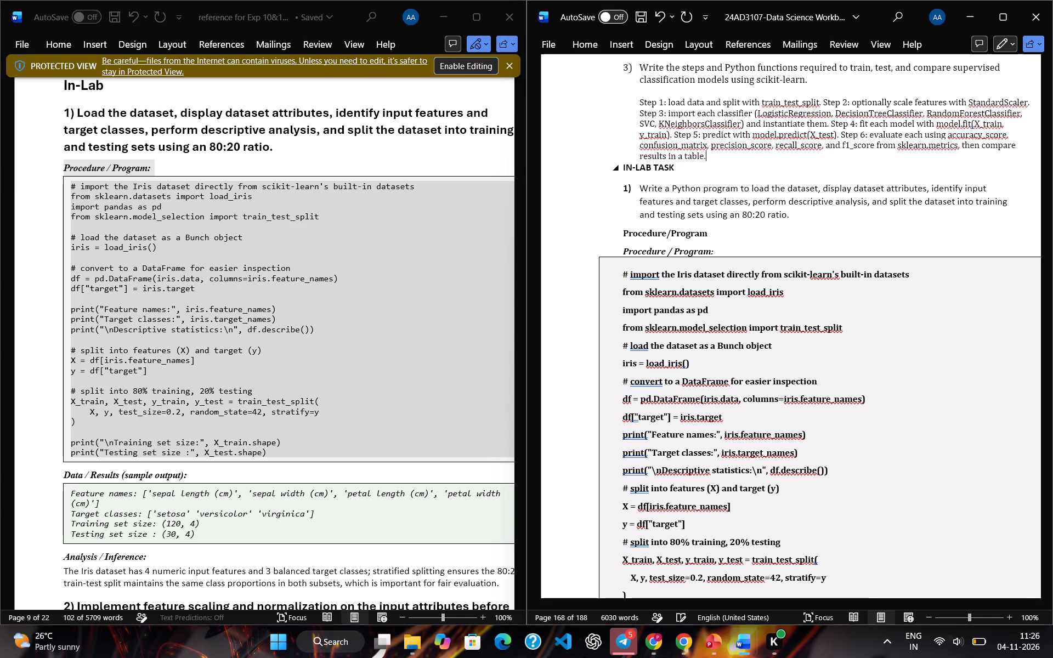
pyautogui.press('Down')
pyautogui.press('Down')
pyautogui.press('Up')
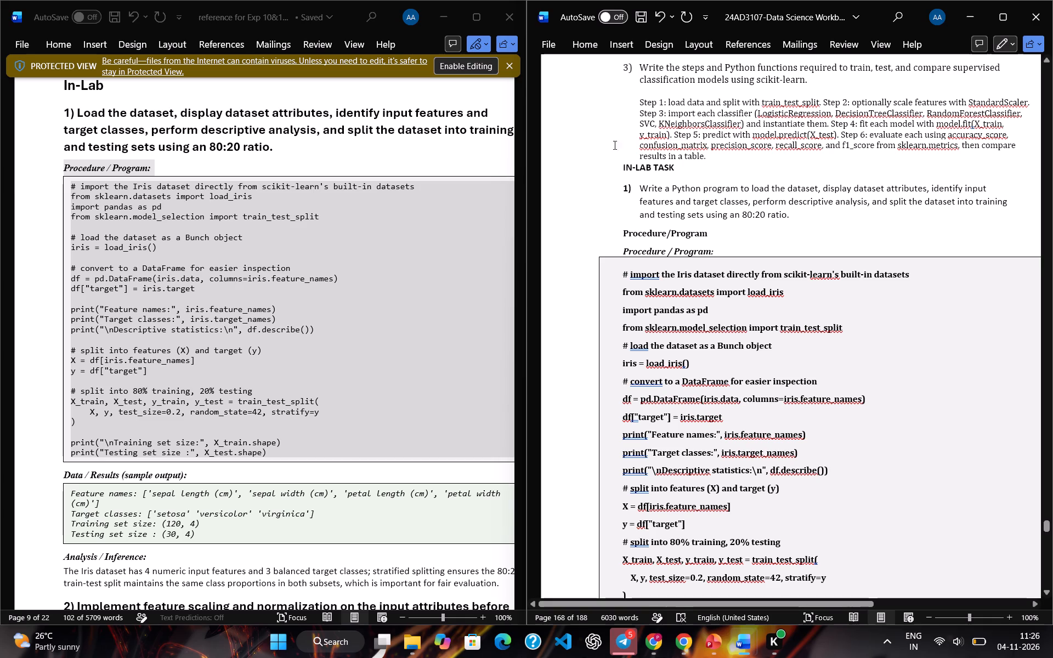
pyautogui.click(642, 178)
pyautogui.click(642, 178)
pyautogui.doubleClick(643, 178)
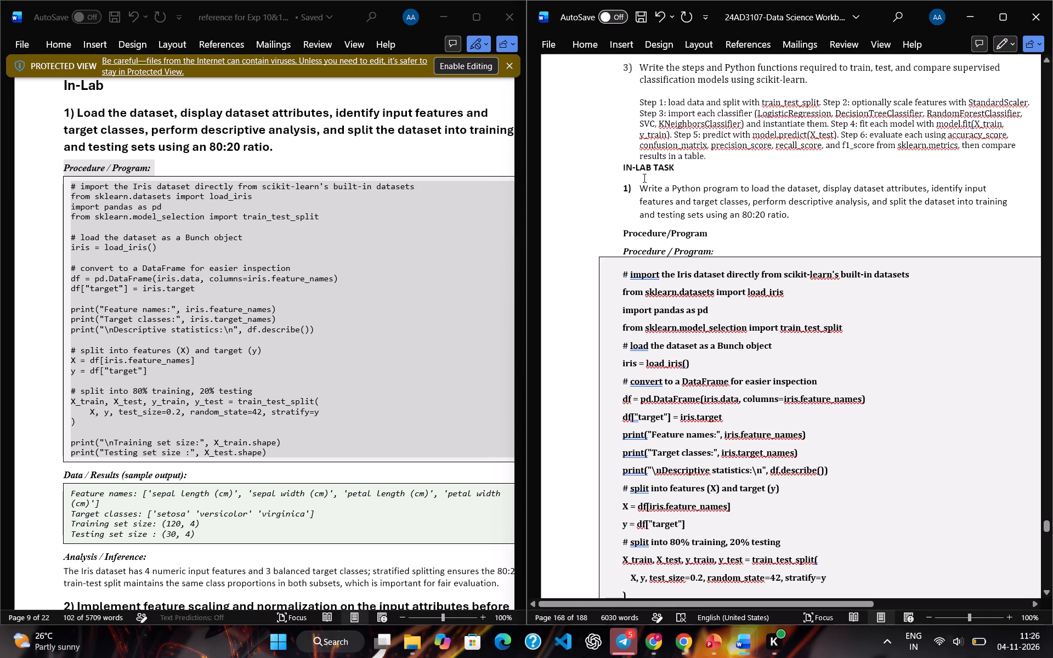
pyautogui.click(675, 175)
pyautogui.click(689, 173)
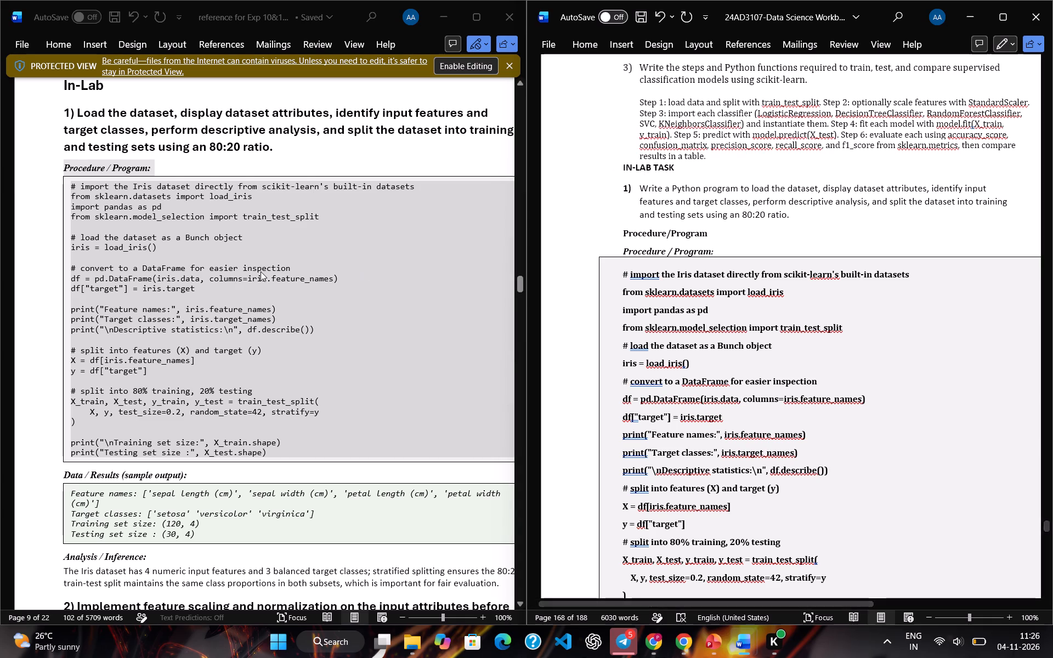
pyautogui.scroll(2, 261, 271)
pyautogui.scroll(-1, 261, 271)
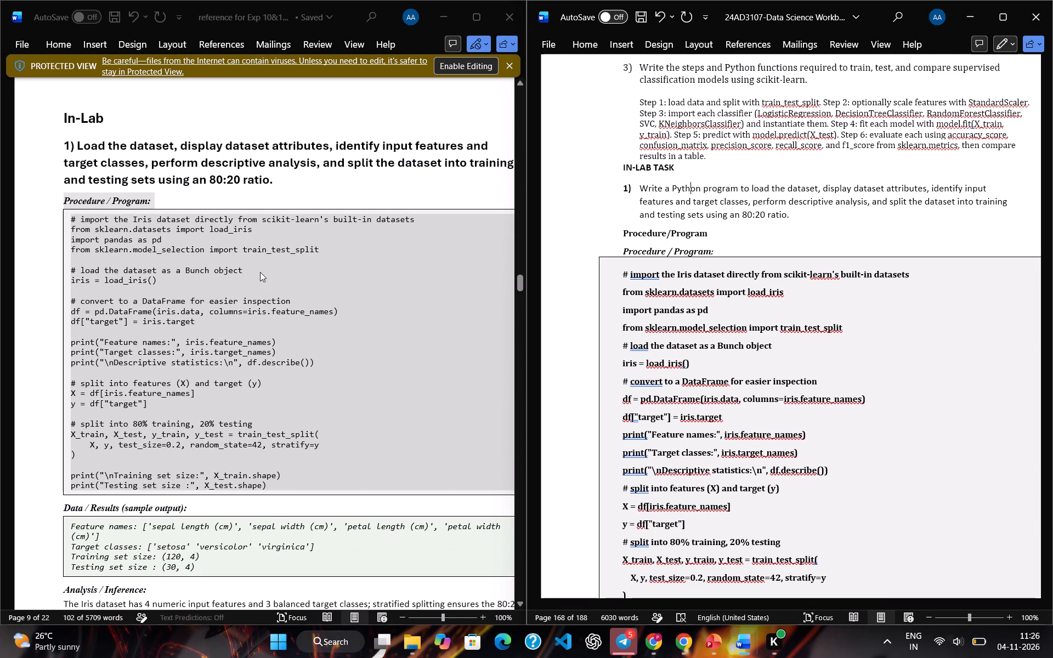
# Delete the blank lines above in-lab task 1's Data/Results heading, up to the top of its page.
pyautogui.scroll(-4, 667, 442)
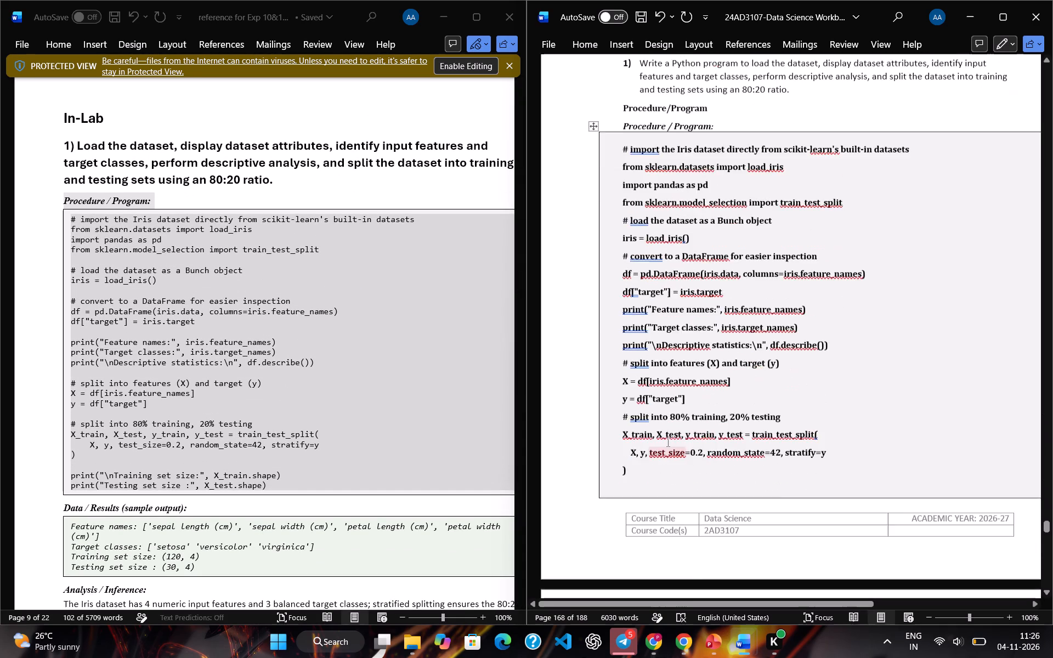
pyautogui.scroll(-11, 667, 442)
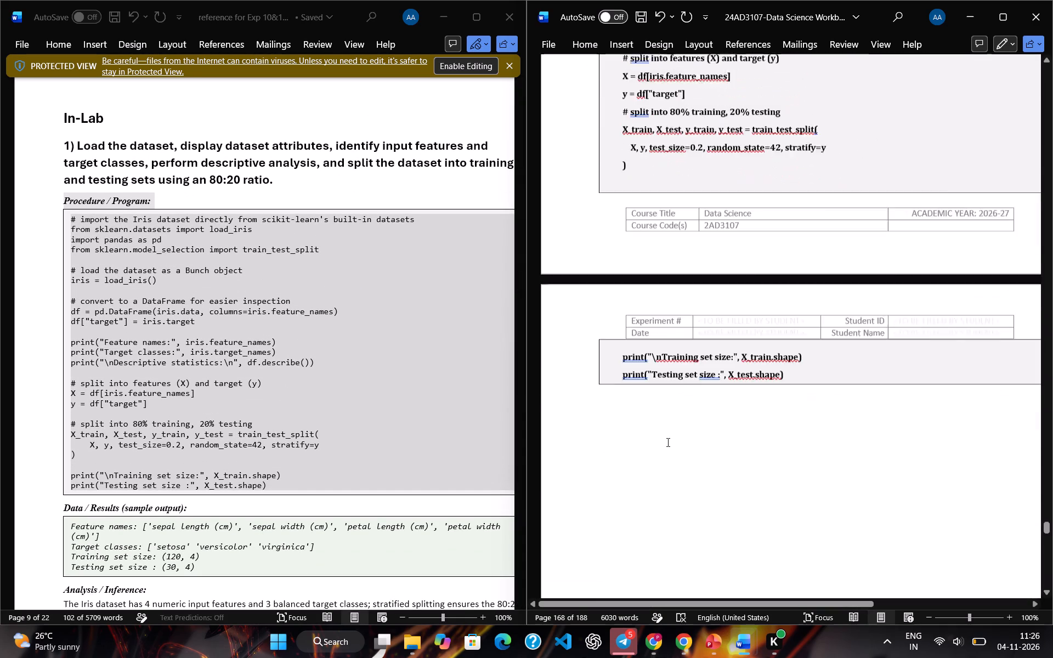
pyautogui.scroll(-15, 667, 442)
pyautogui.click(634, 342)
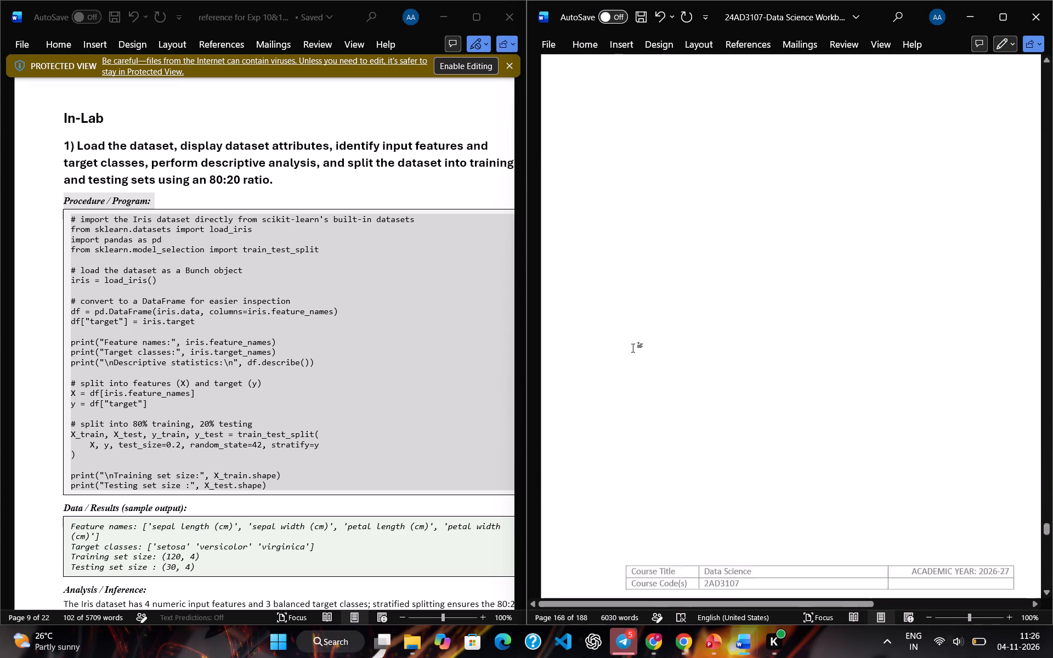
pyautogui.scroll(-8, 638, 358)
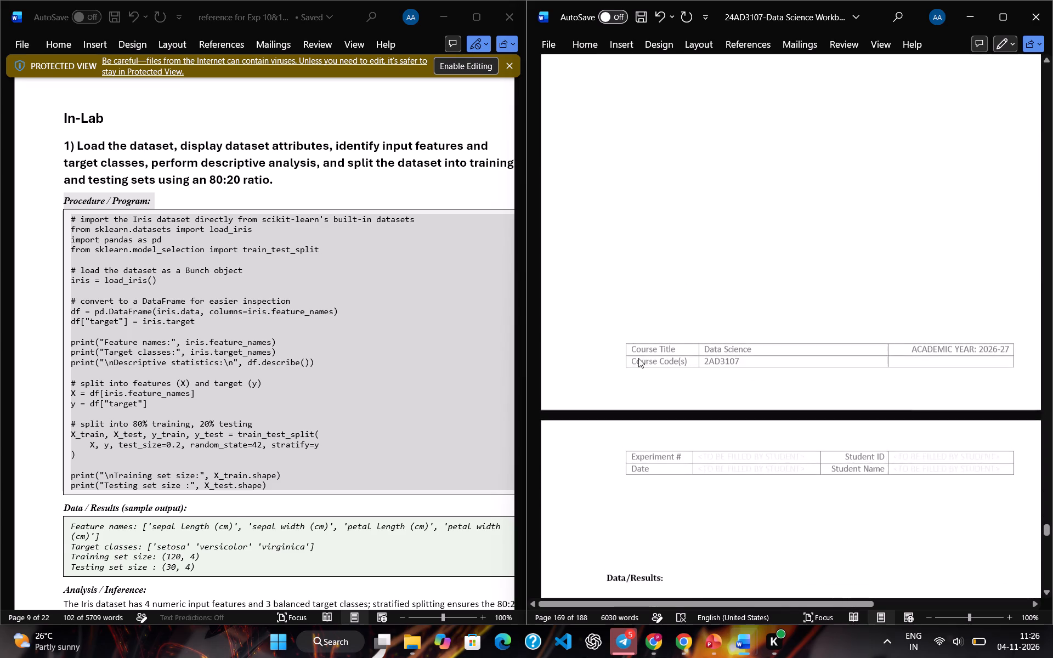
pyautogui.scroll(-4, 638, 358)
pyautogui.click(605, 445)
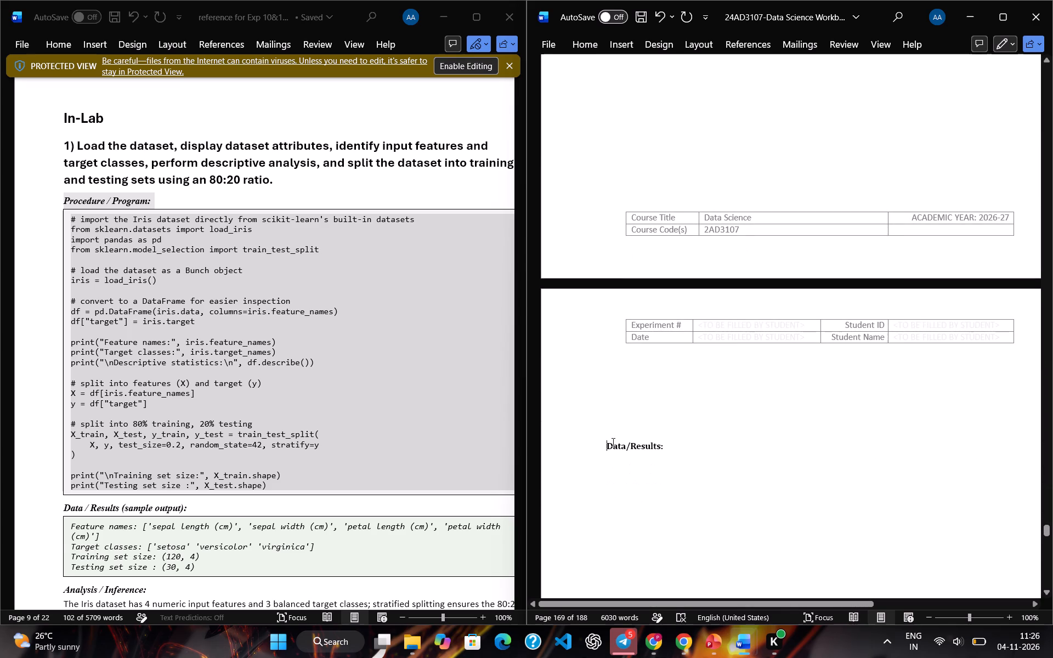
pyautogui.press('BackSpace')
pyautogui.press('BackSpace')
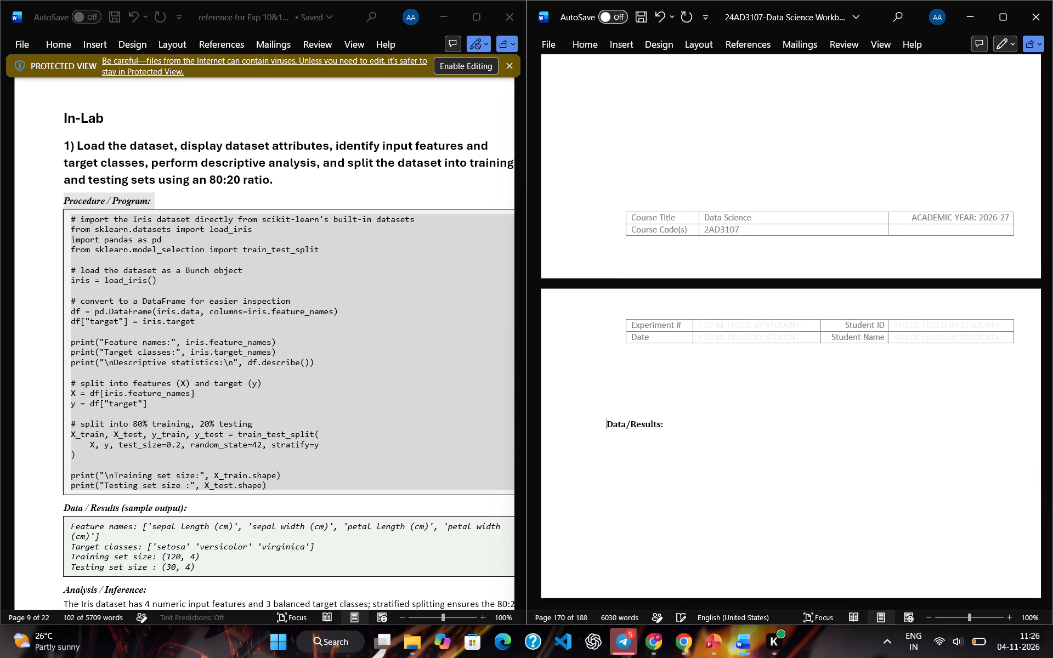
pyautogui.press('BackSpace')
pyautogui.press('BackSpace')
pyautogui.press('BackSpace')
pyautogui.press('BackSpace')
pyautogui.press('BackSpace')
pyautogui.press('BackSpace')
pyautogui.press('BackSpace')
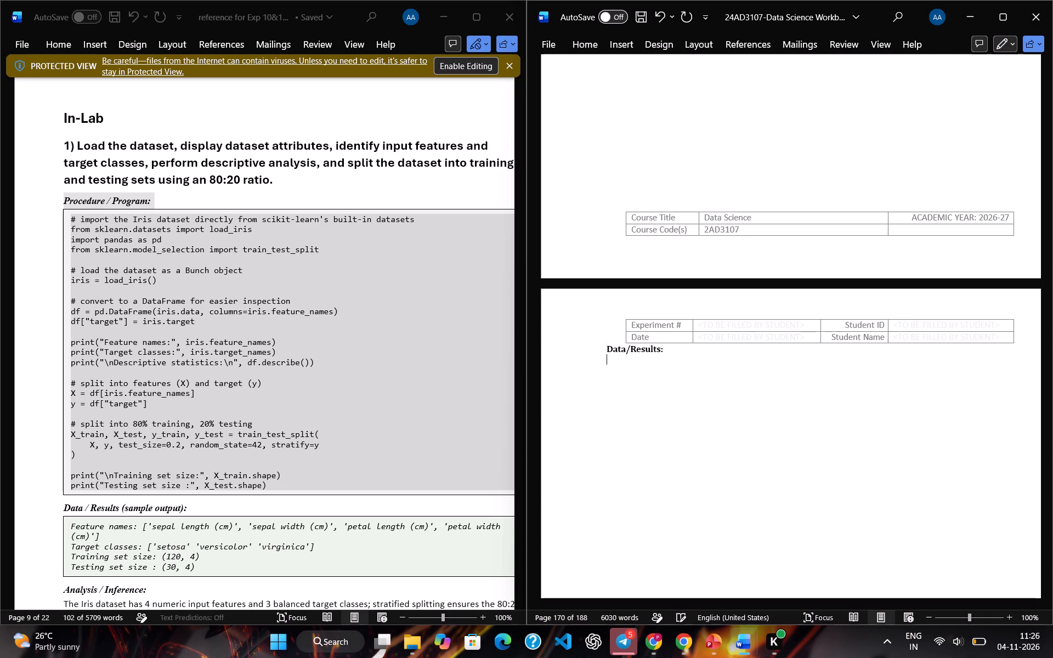
pyautogui.press('BackSpace')
# Examine the Data/Results and Analysis/Inference spacing and the right edge of the pasted code box in the workbook.
pyautogui.scroll(-1, 612, 441)
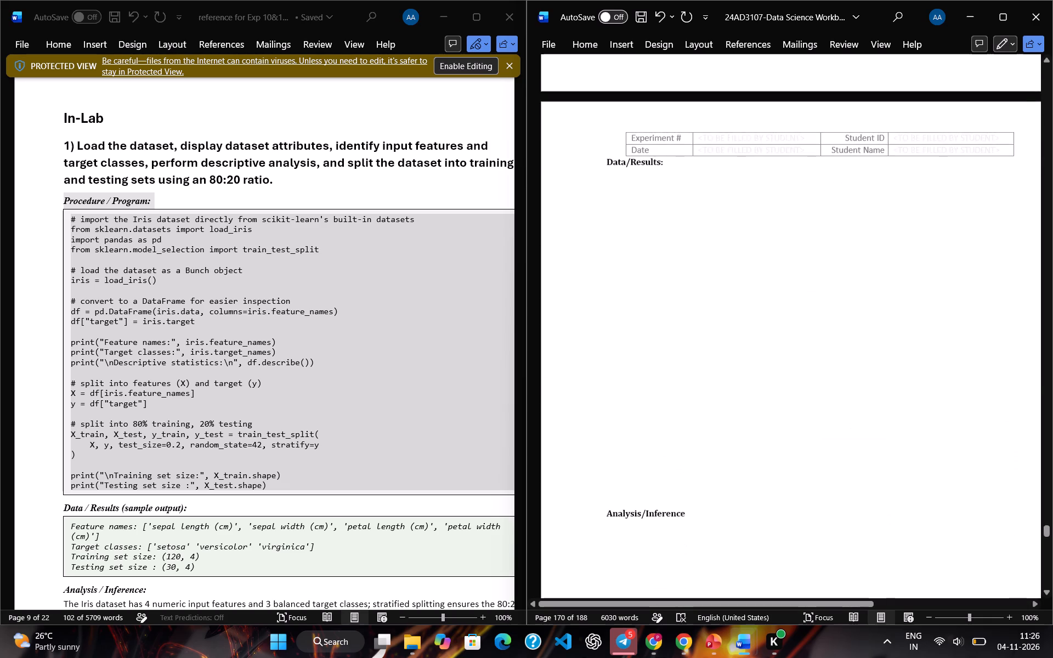
pyautogui.scroll(-1, 612, 441)
pyautogui.hscroll(1, 612, 441)
pyautogui.scroll(1, 612, 441)
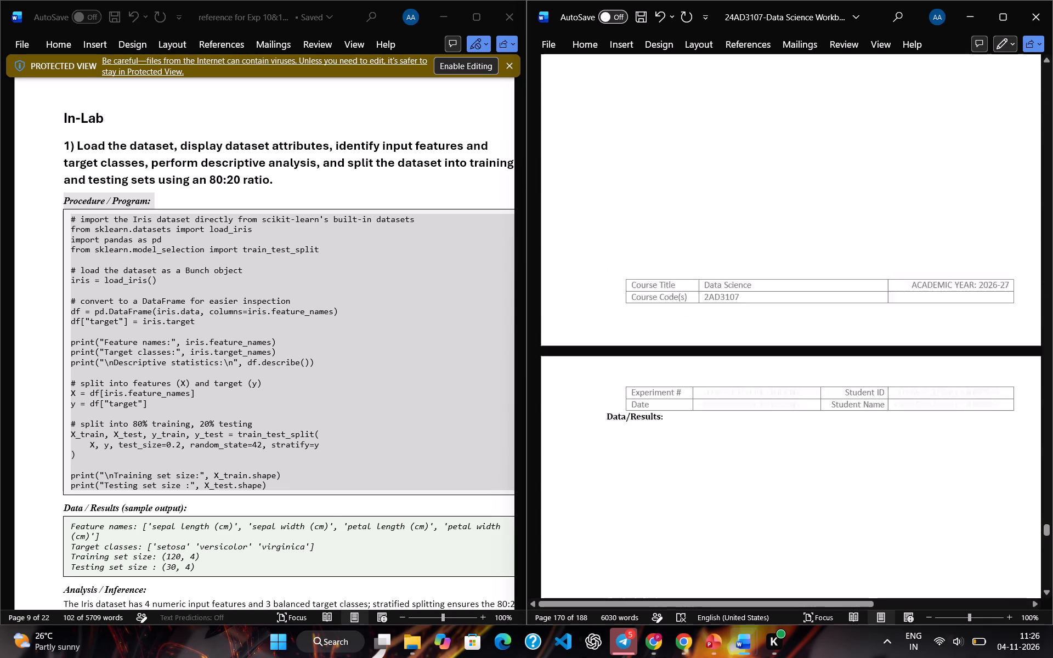
pyautogui.scroll(1, 612, 441)
pyautogui.hscroll(1, 612, 441)
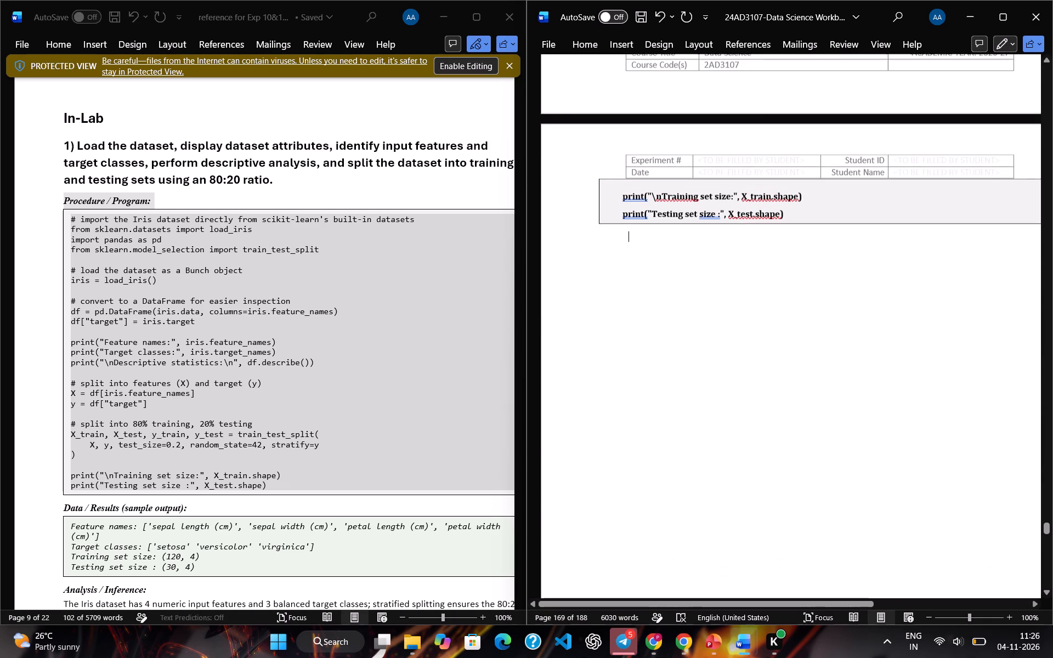
pyautogui.hscroll(2, 612, 441)
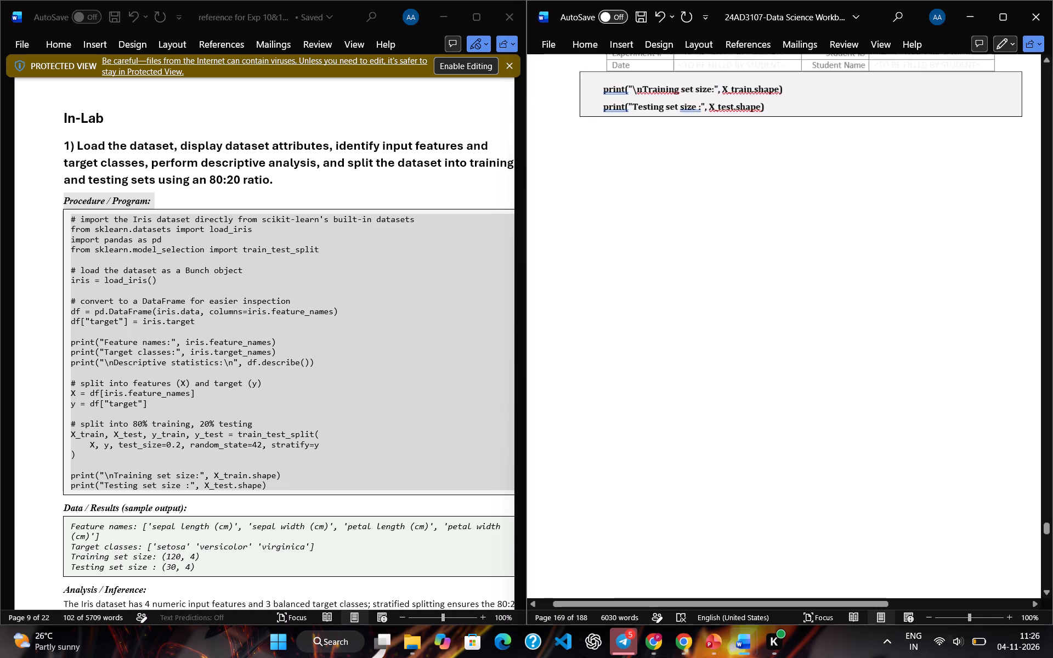
pyautogui.hscroll(1, 612, 441)
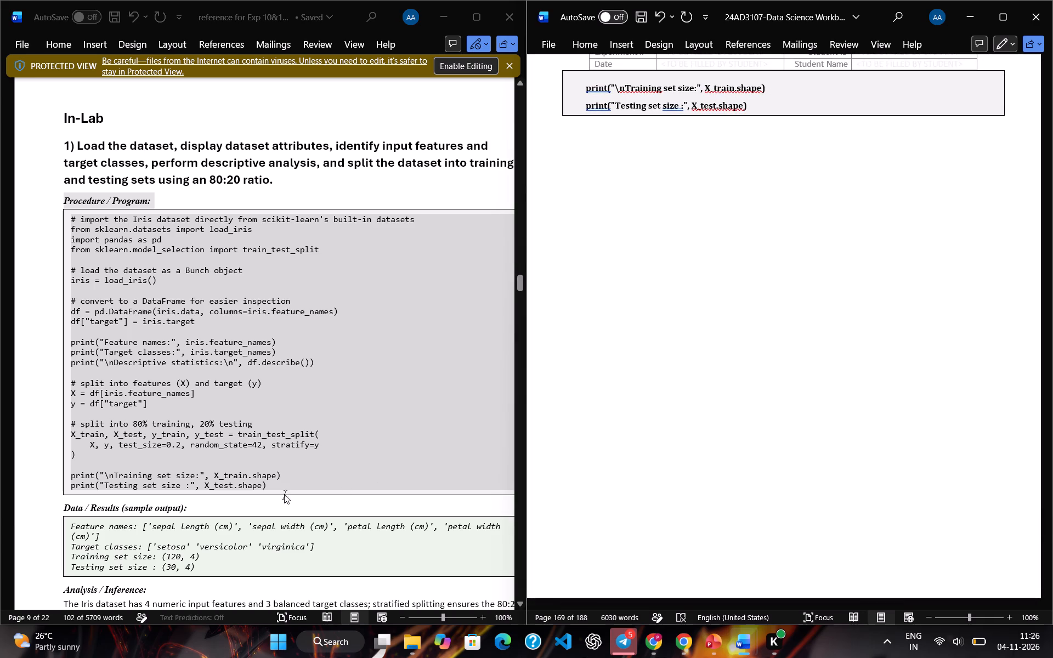
# Copy the complete Iris code of in-lab question 1, without its heading, from the reference document.
pyautogui.click(281, 485)
pyautogui.moveTo(276, 485); pyautogui.dragTo(250, 465)
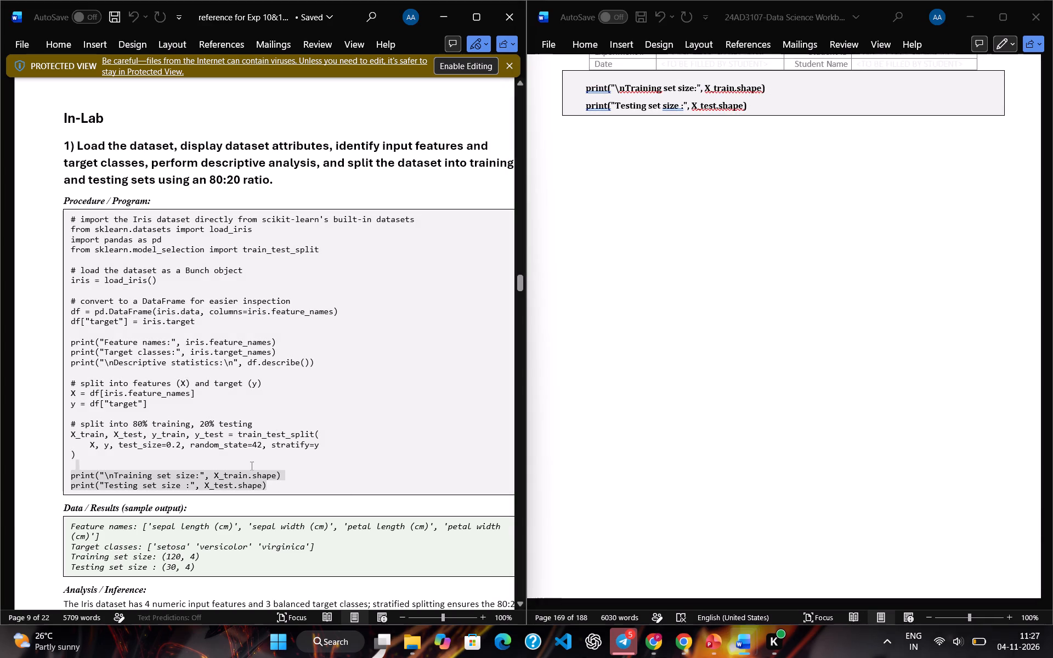
pyautogui.moveTo(250, 465); pyautogui.dragTo(78, 222)
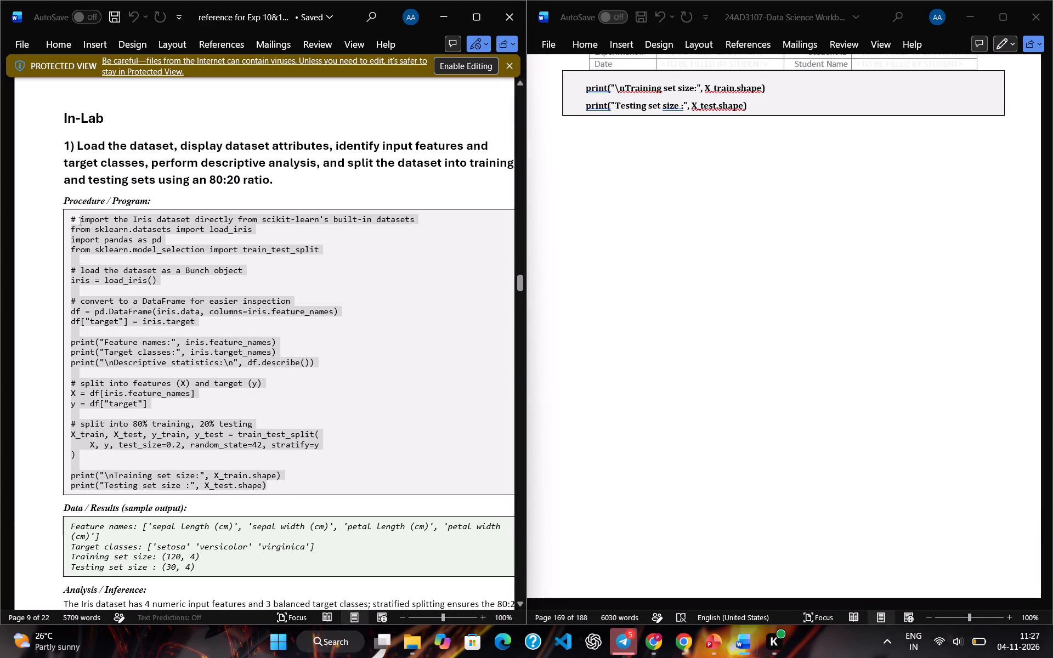
pyautogui.moveTo(78, 222); pyautogui.dragTo(73, 223)
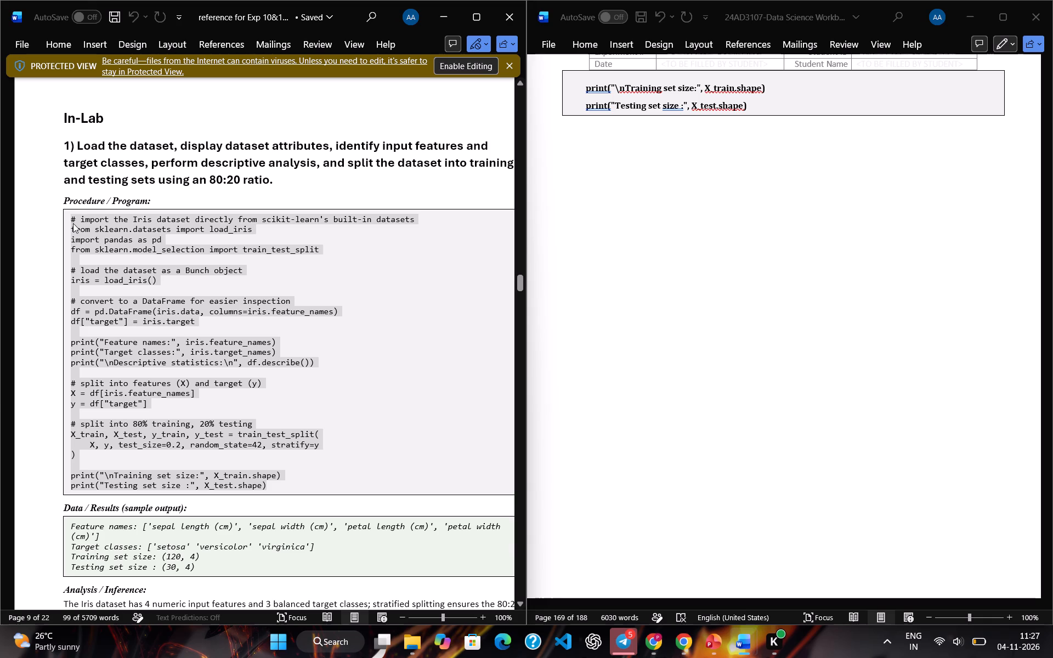
pyautogui.hotkey('ctrl', 'c')
# Switch to the Colab notebook, paste the copied Iris code into the empty last cell and run it.
pyautogui.click(689, 638)
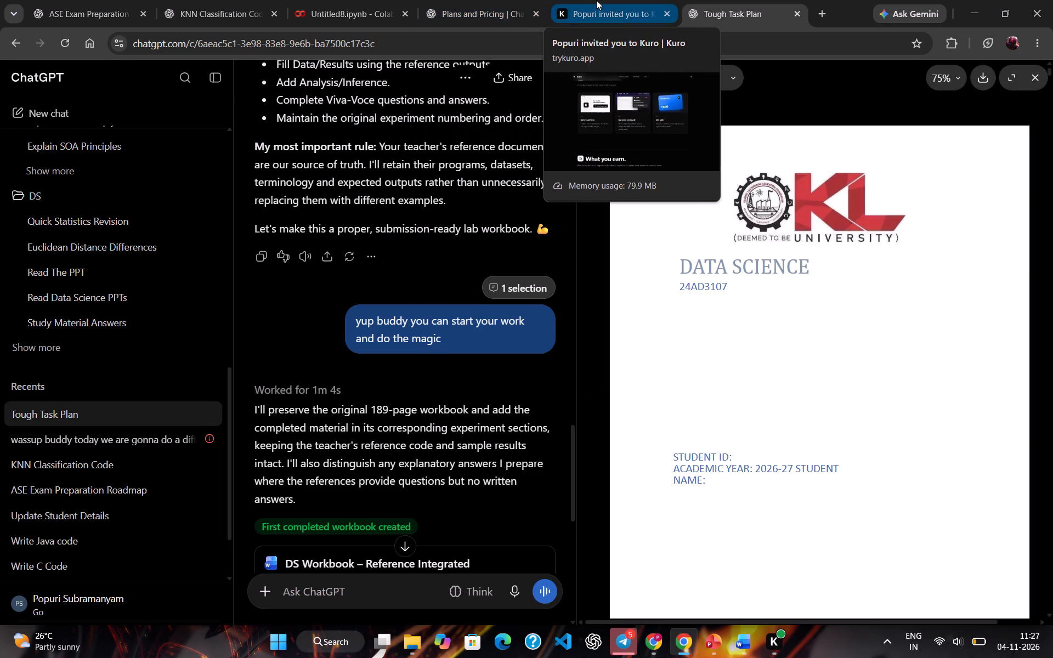
pyautogui.click(355, 0)
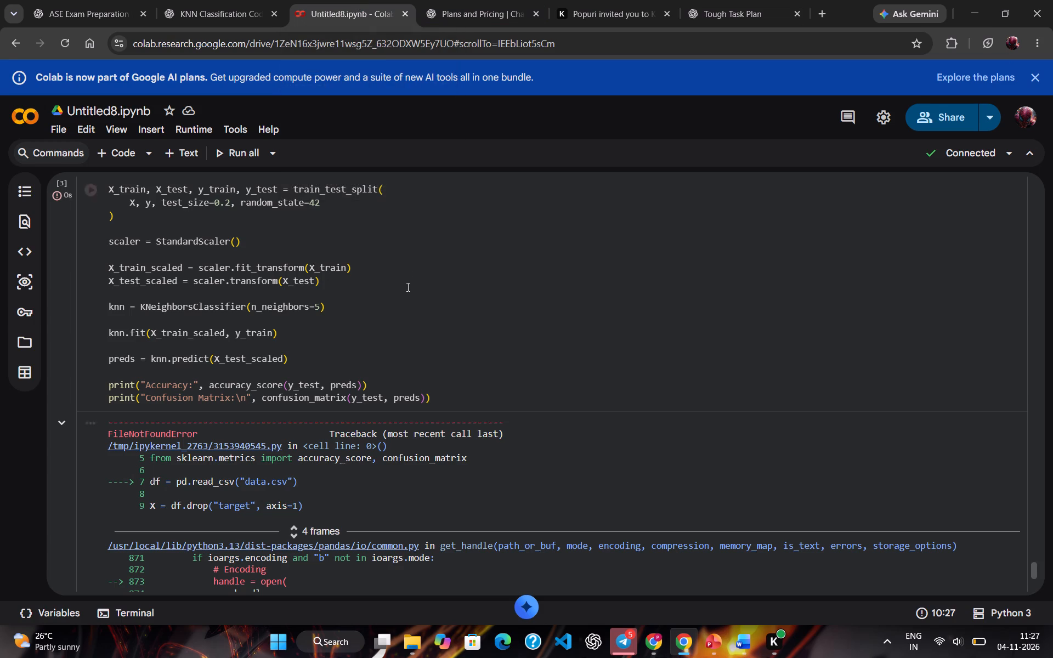
pyautogui.scroll(-6, 380, 303)
pyautogui.scroll(-10, 308, 305)
pyautogui.click(211, 258)
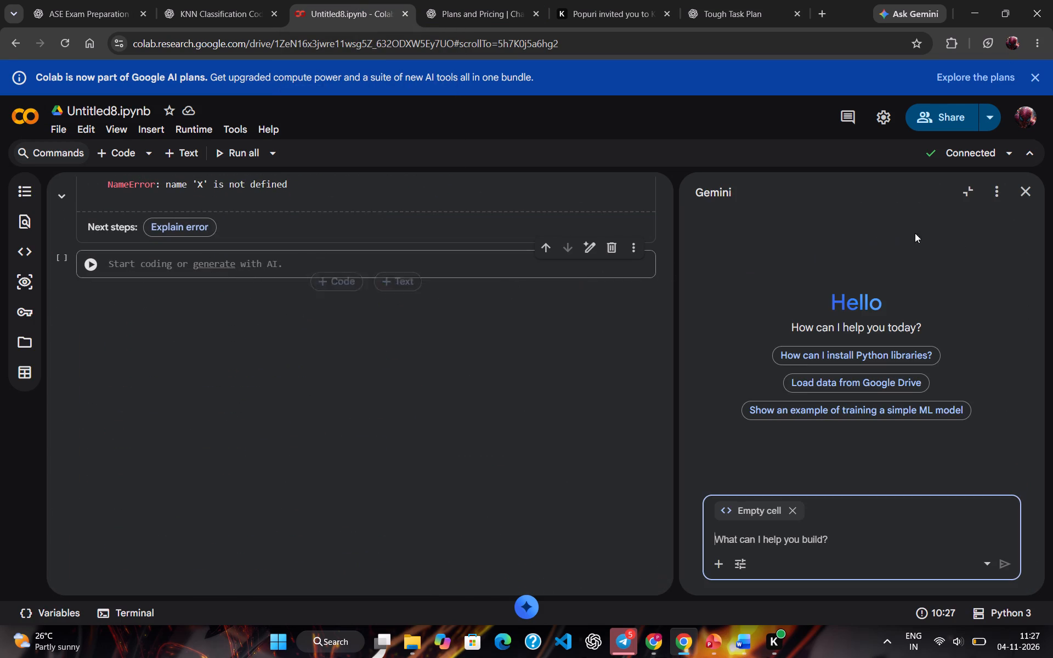
pyautogui.click(1018, 195)
pyautogui.click(462, 270)
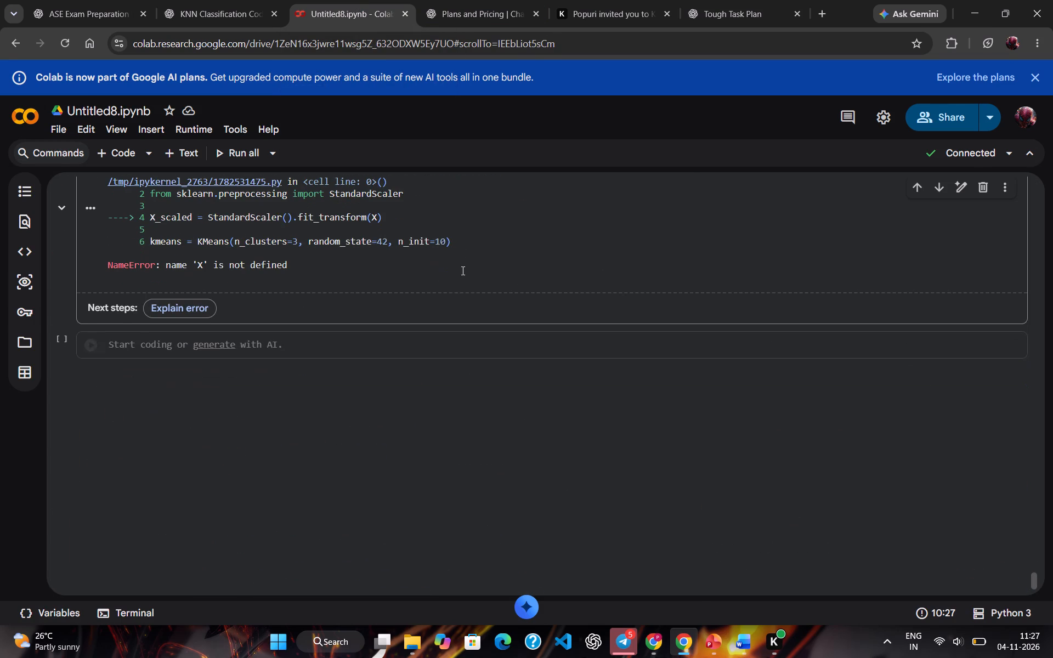
pyautogui.click(440, 338)
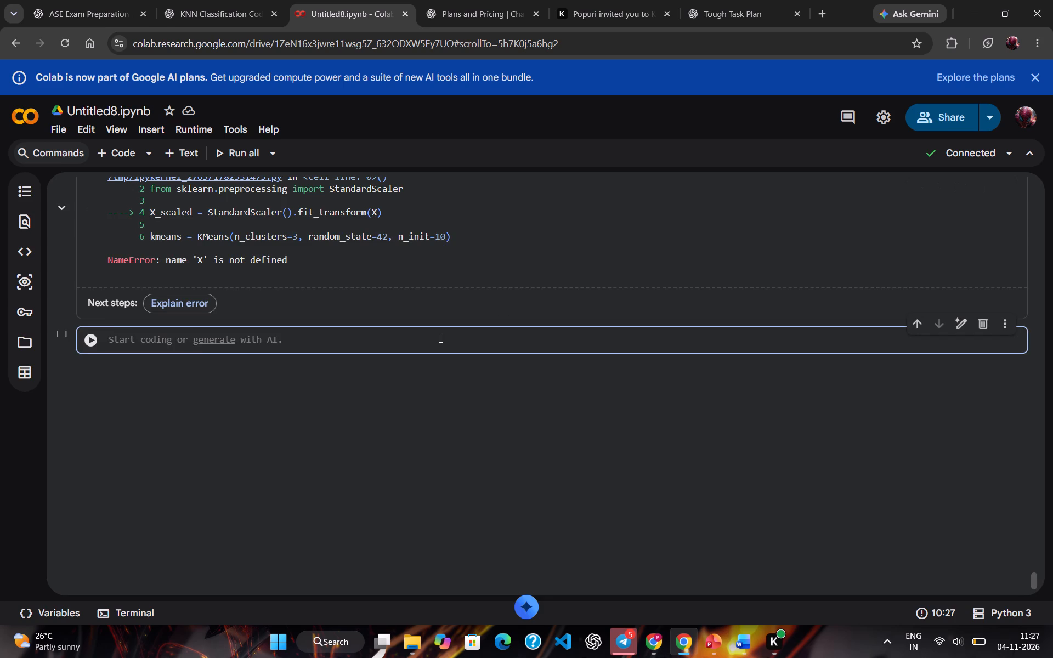
pyautogui.hotkey('ctrl', 'v')
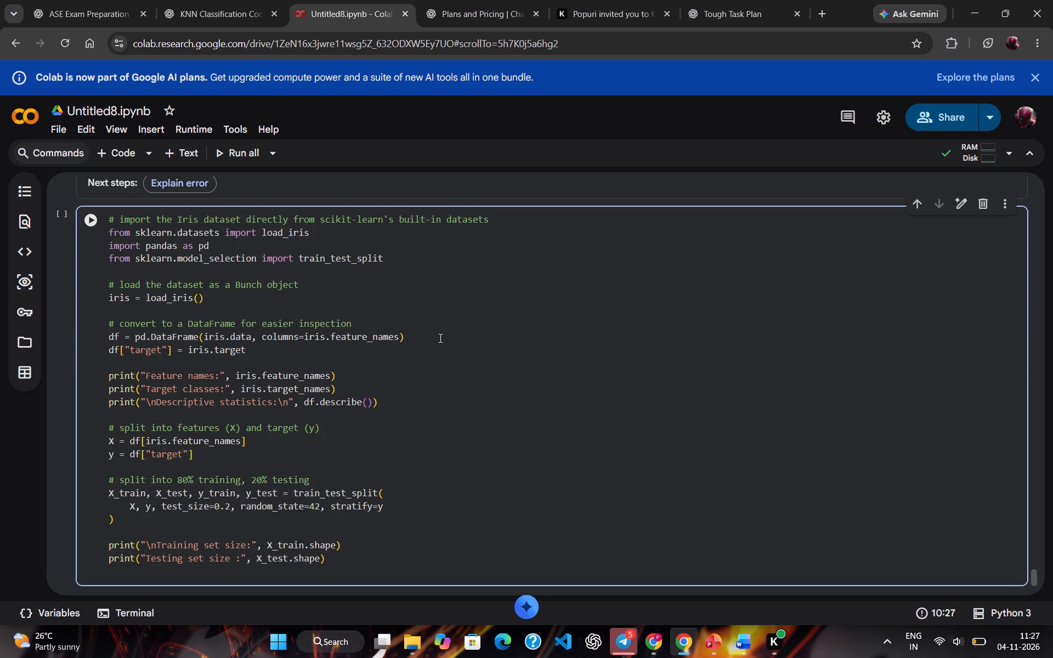
pyautogui.hotkey('shift', 'Return')
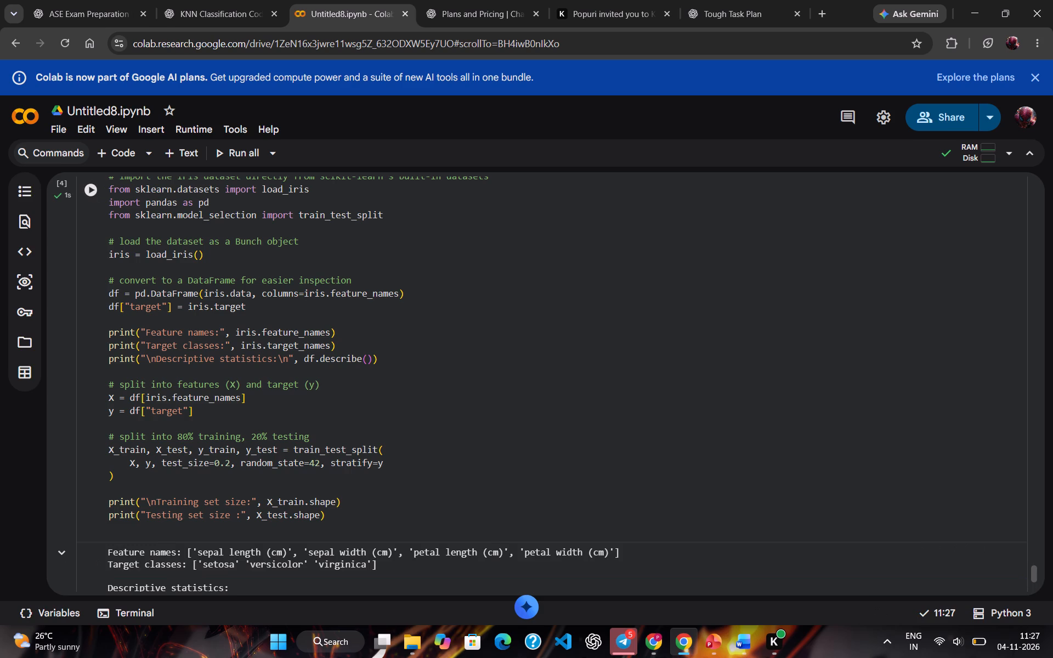
# Snip the end of the Iris code with the first descriptive statistics table in Colab and paste it below the workbook's code box.
pyautogui.scroll(-5, 439, 338)
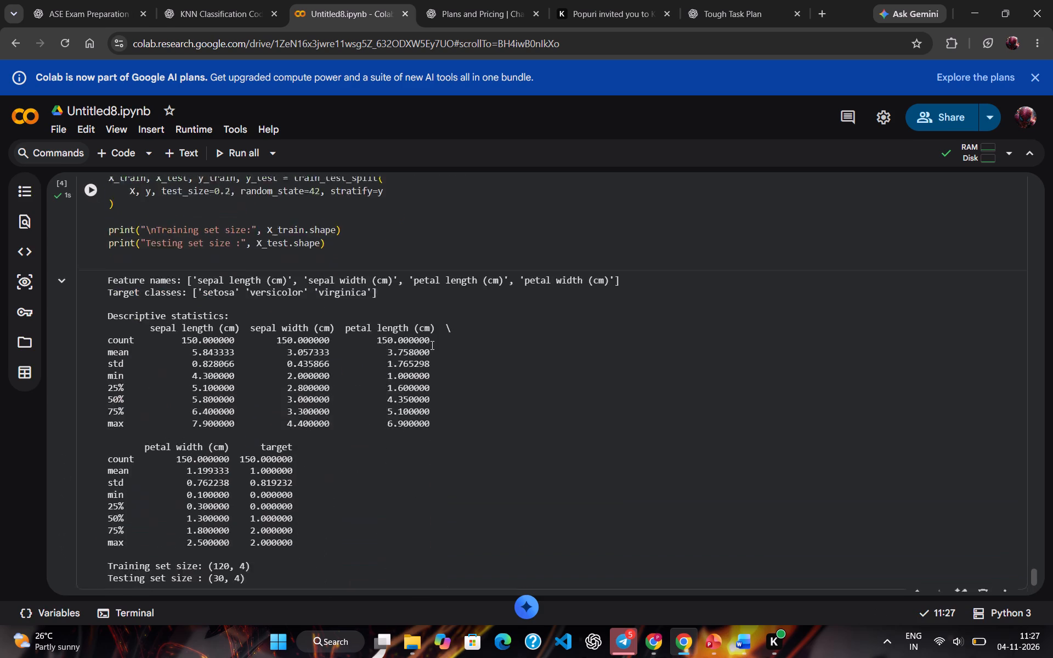
pyautogui.scroll(-1, 431, 345)
pyautogui.scroll(4, 431, 345)
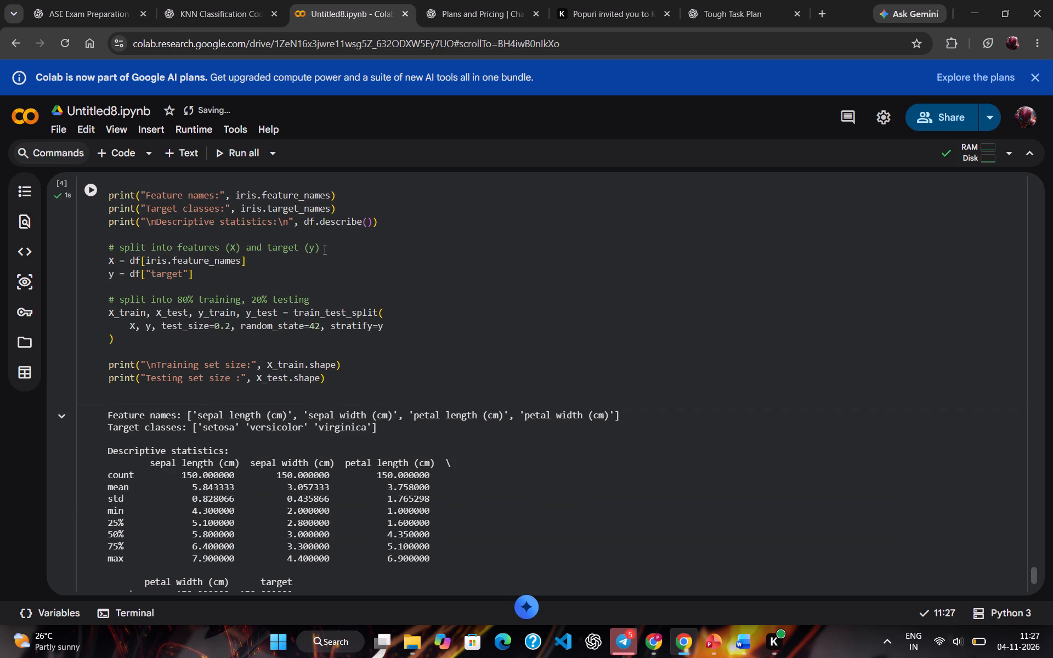
pyautogui.press('Print')
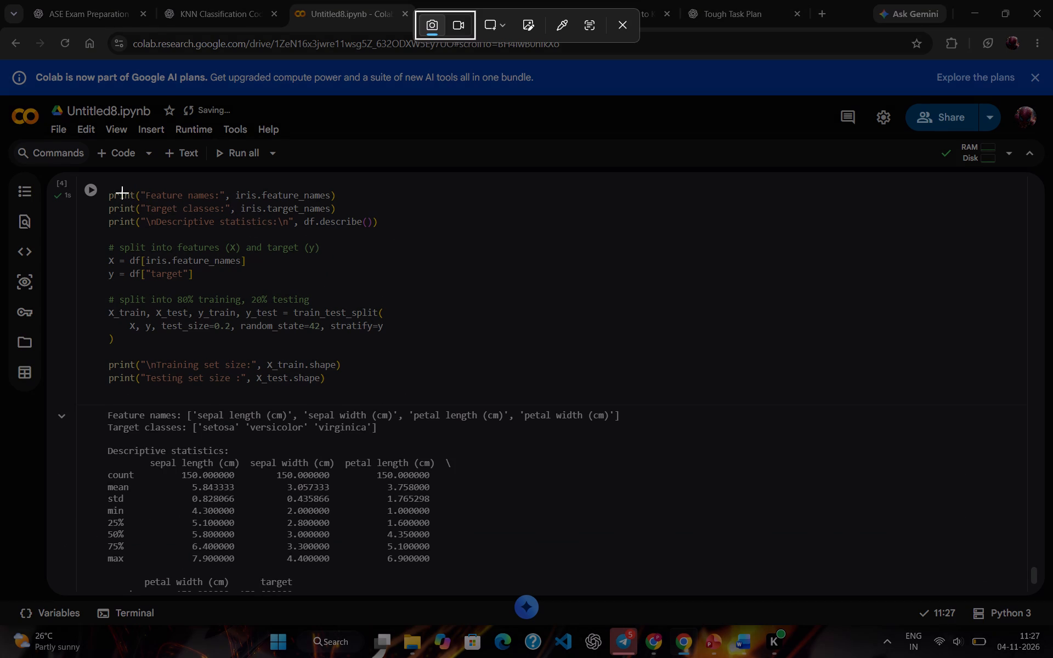
pyautogui.moveTo(104, 190); pyautogui.dragTo(529, 589)
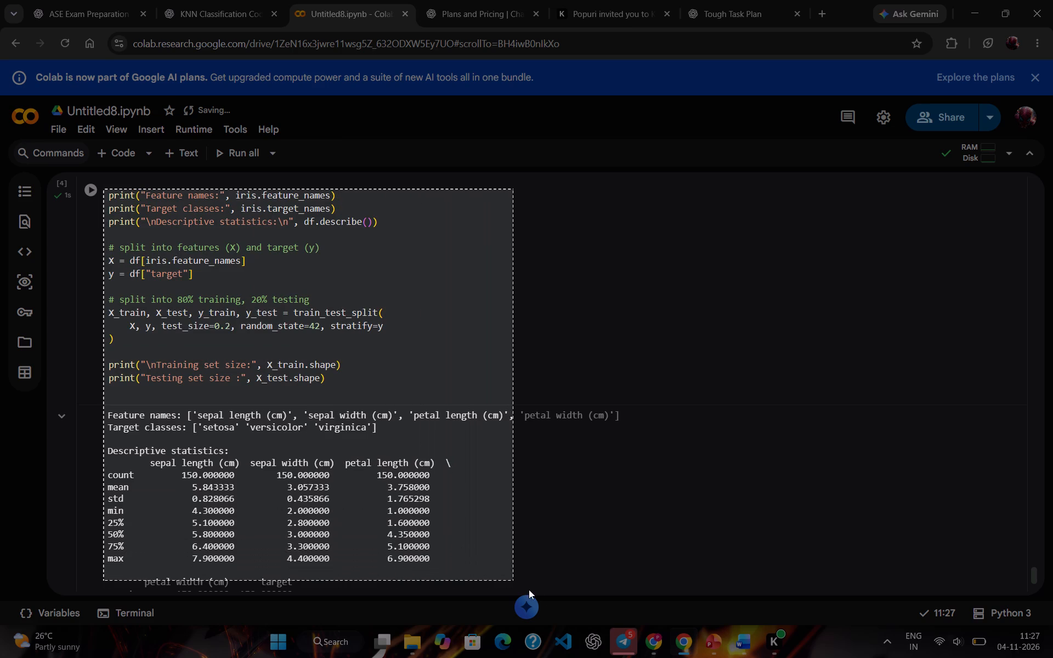
pyautogui.moveTo(529, 589); pyautogui.dragTo(626, 585)
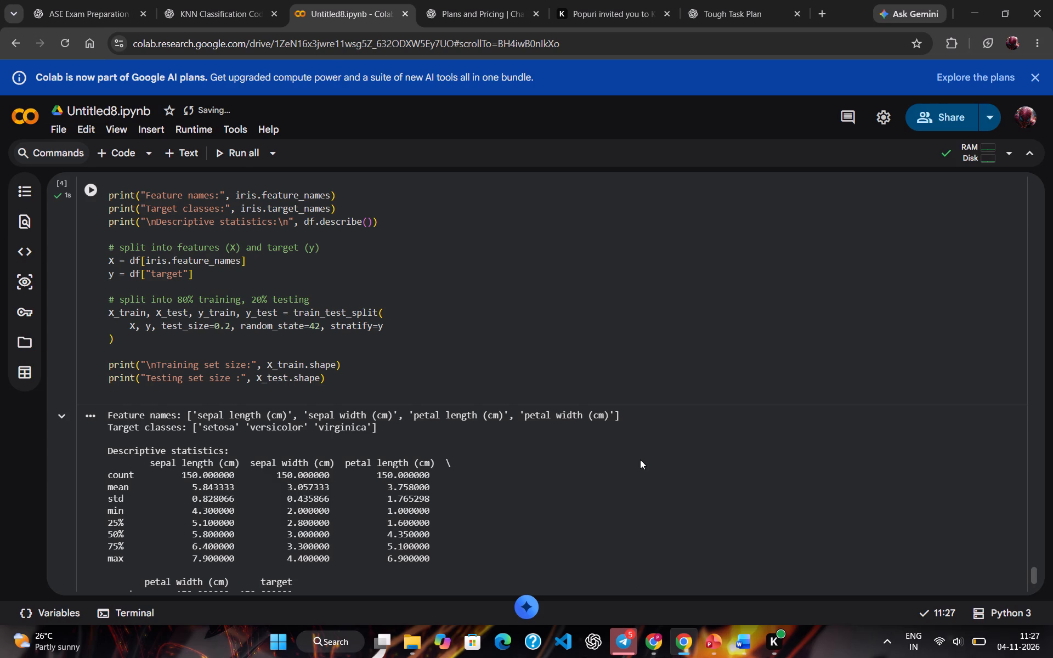
pyautogui.hotkey('alt', 'Tab')
pyautogui.click(603, 149)
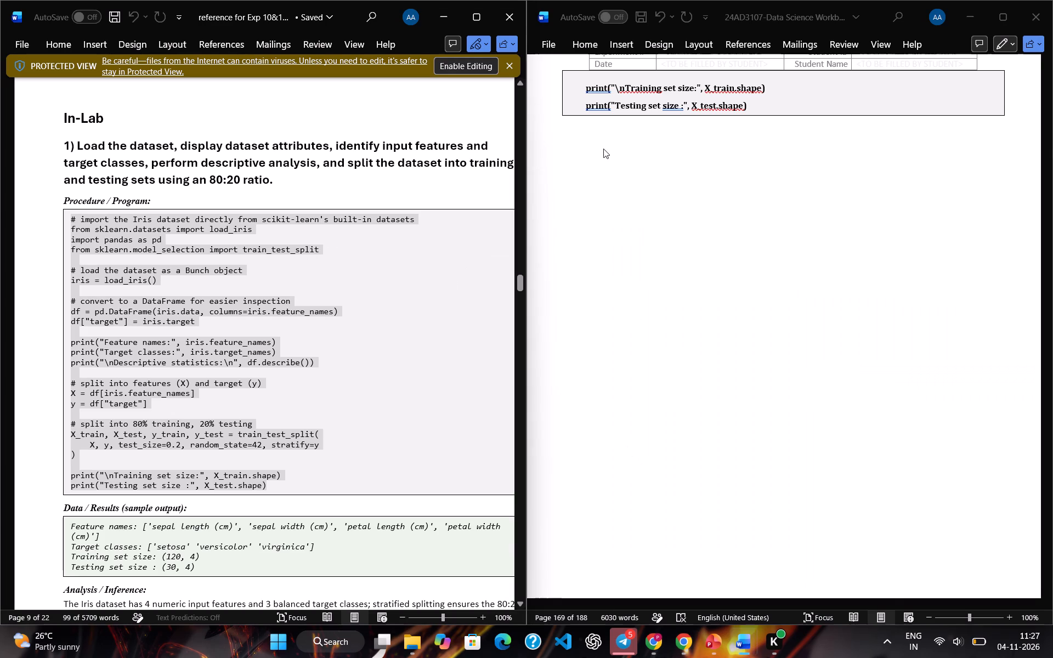
pyautogui.hotkey('ctrl', 'v')
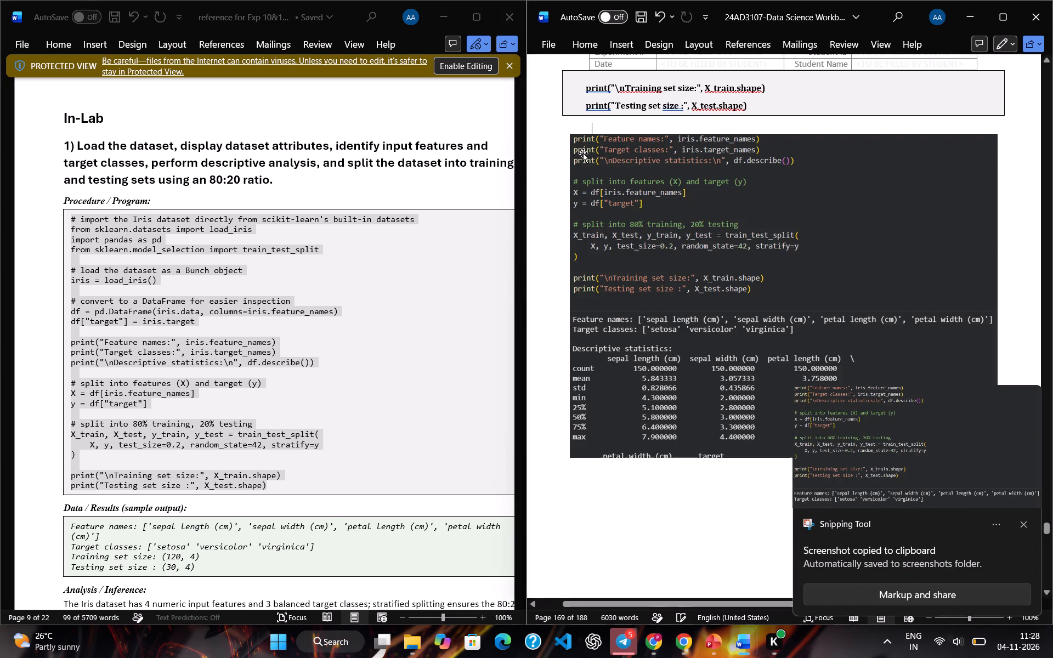
# Snip the rest of the Colab output, from the petal width and target table through the training and testing set sizes.
pyautogui.scroll(-9, 602, 302)
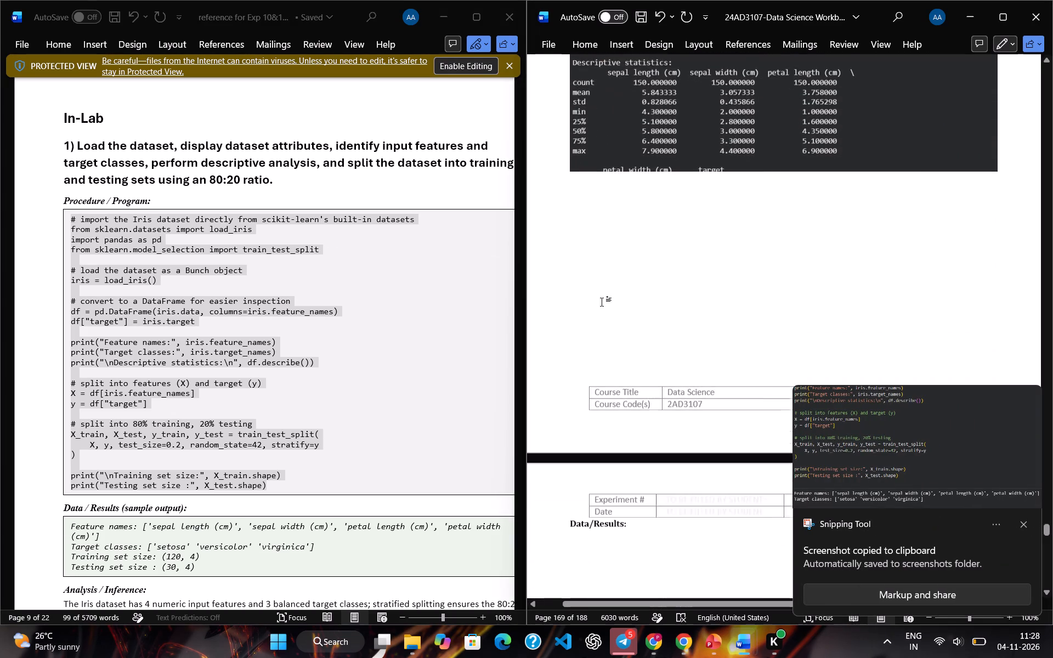
pyautogui.scroll(-6, 602, 302)
pyautogui.scroll(5, 602, 302)
pyautogui.hotkey('alt', 'Tab')
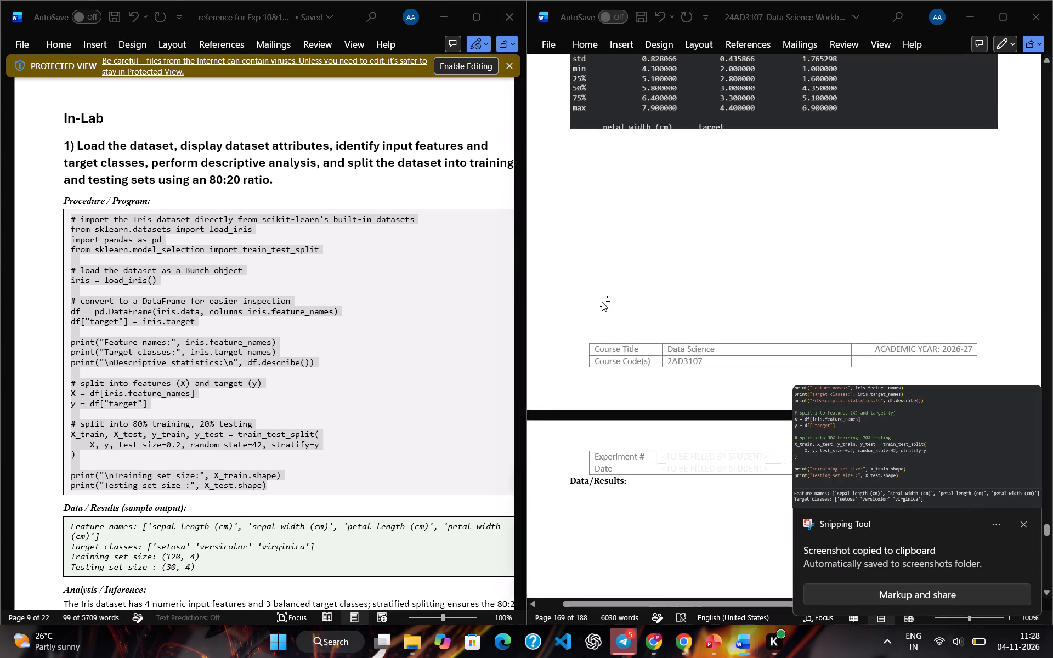
pyautogui.hotkey('alt', 'Tab')
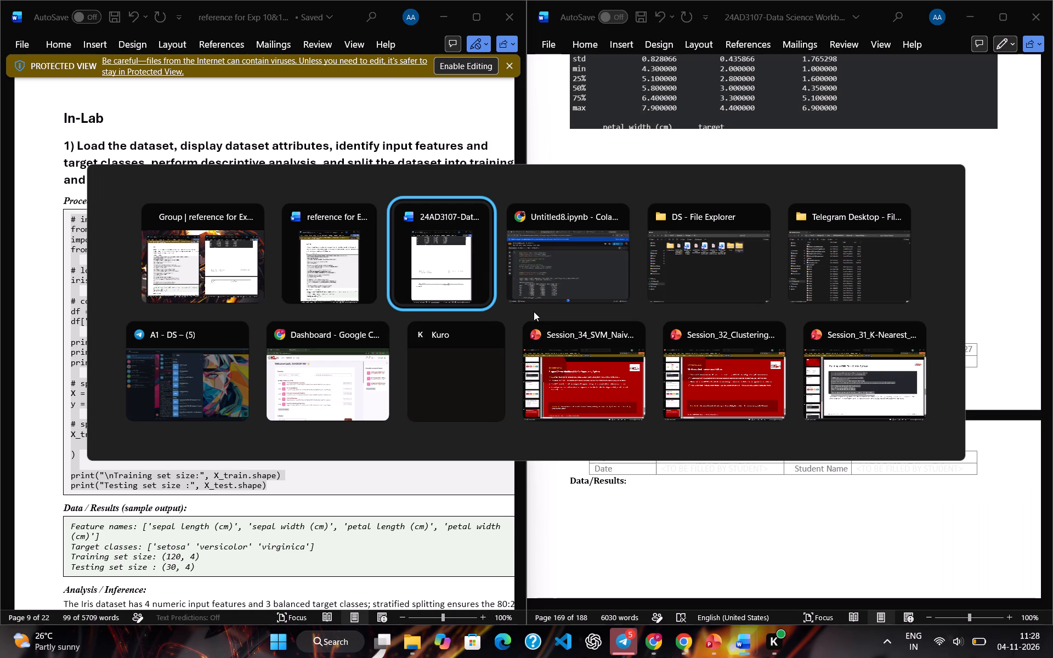
pyautogui.hotkey('alt', 'Tab')
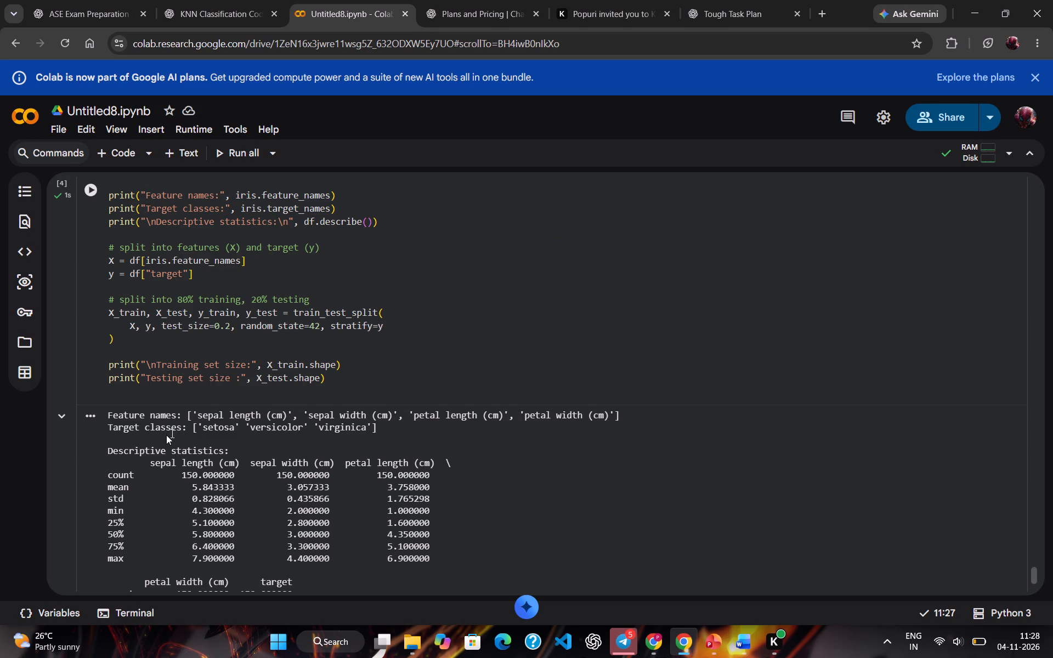
pyautogui.scroll(-3, 103, 407)
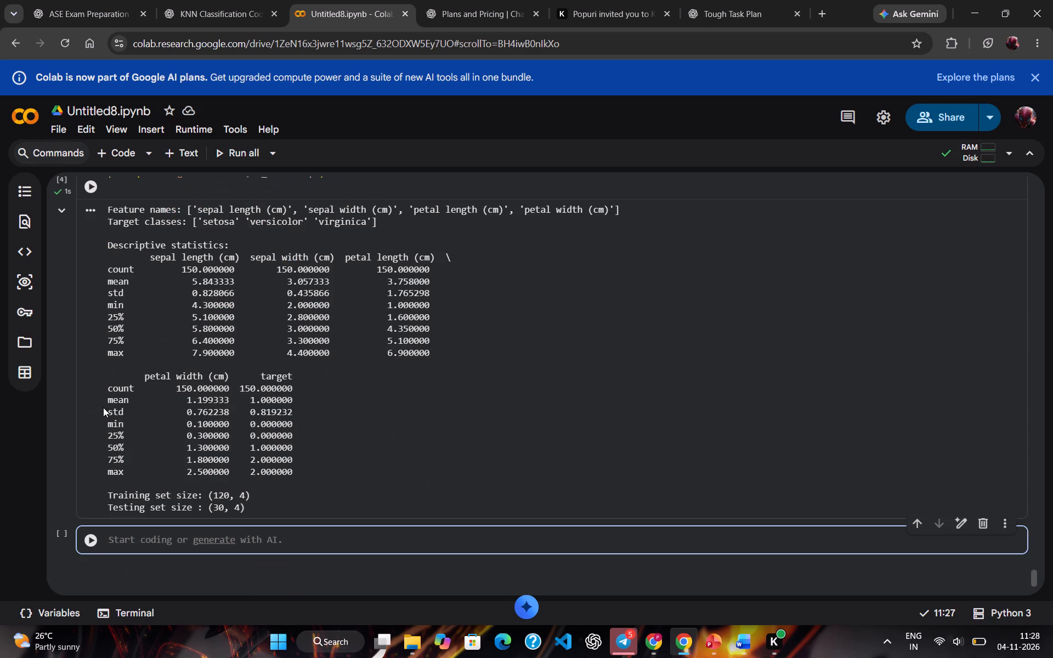
pyautogui.press('Print')
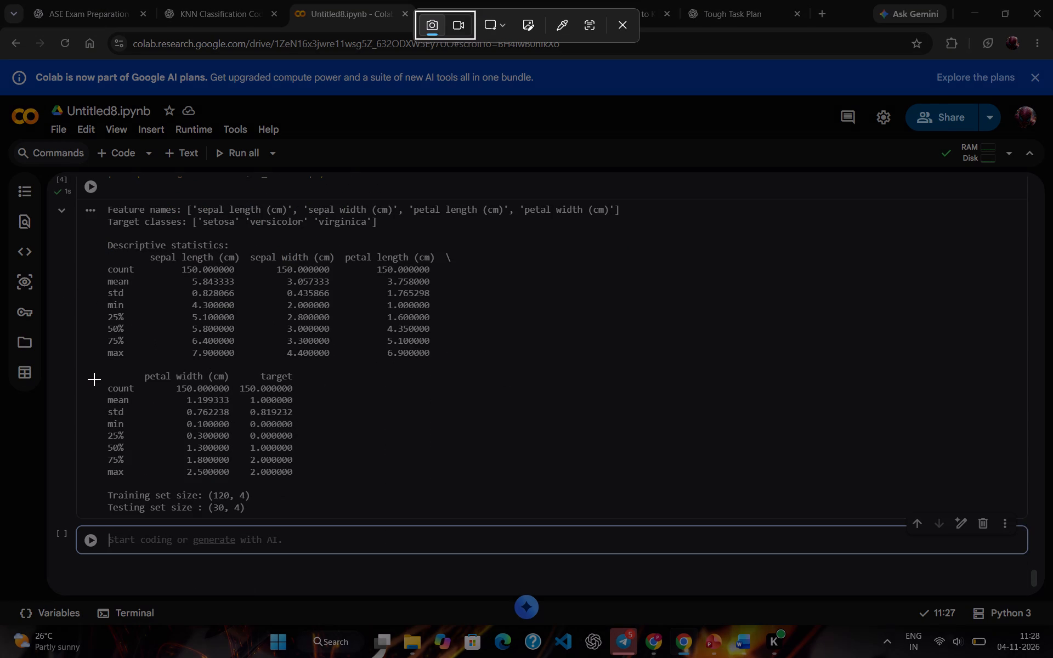
pyautogui.moveTo(93, 366); pyautogui.dragTo(327, 467)
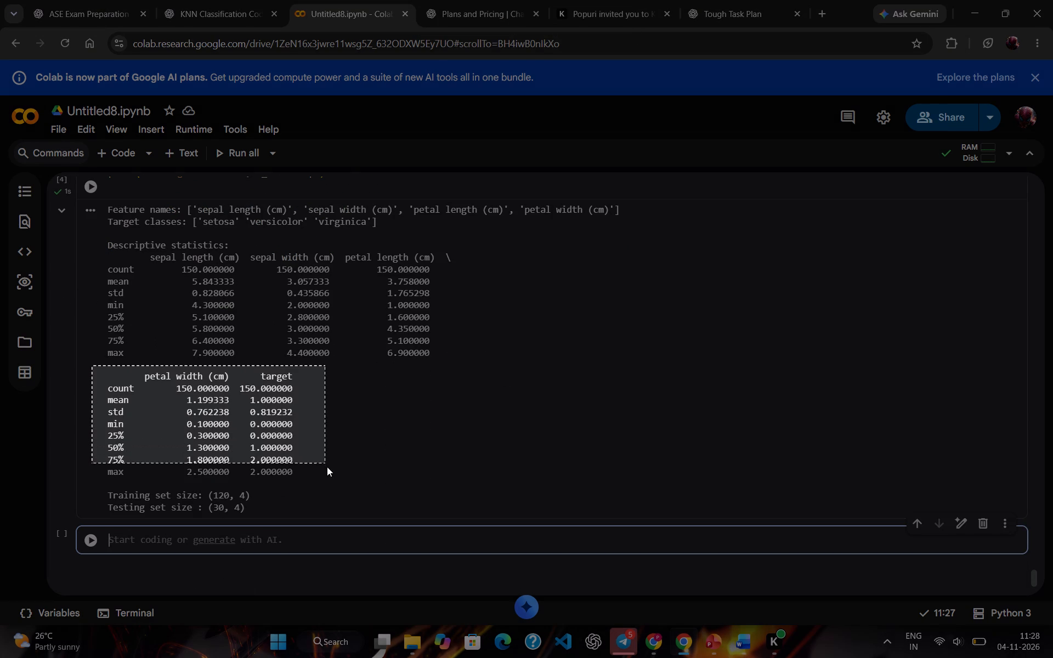
pyautogui.moveTo(327, 467); pyautogui.dragTo(332, 519)
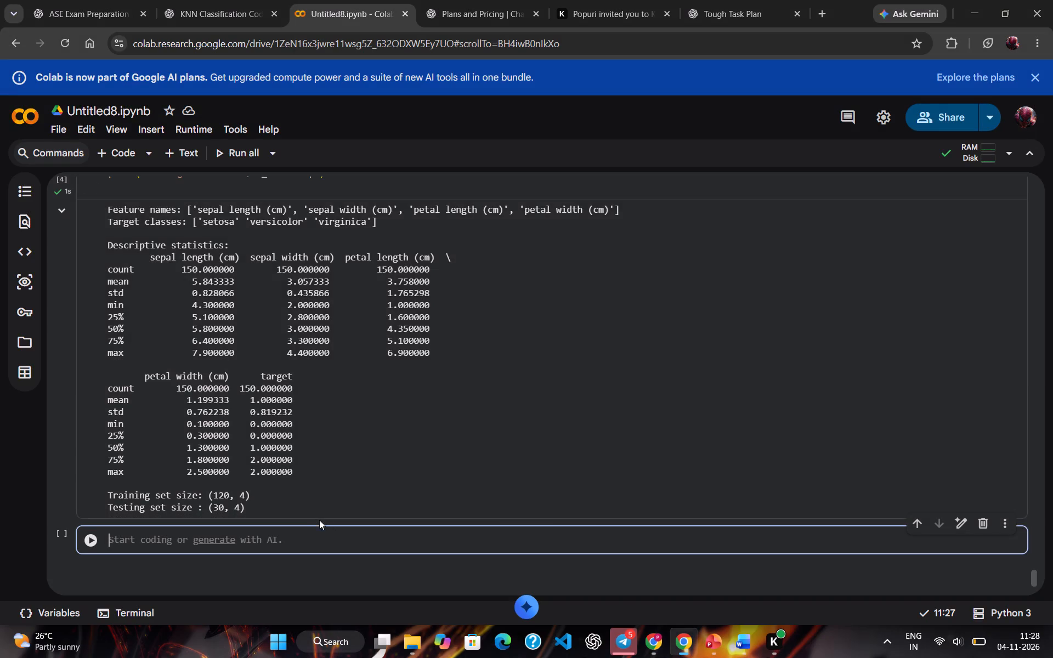
# Paste the second output snip into the workbook beneath the first screenshot, above the Data/Results page.
pyautogui.hotkey('alt', 'Tab')
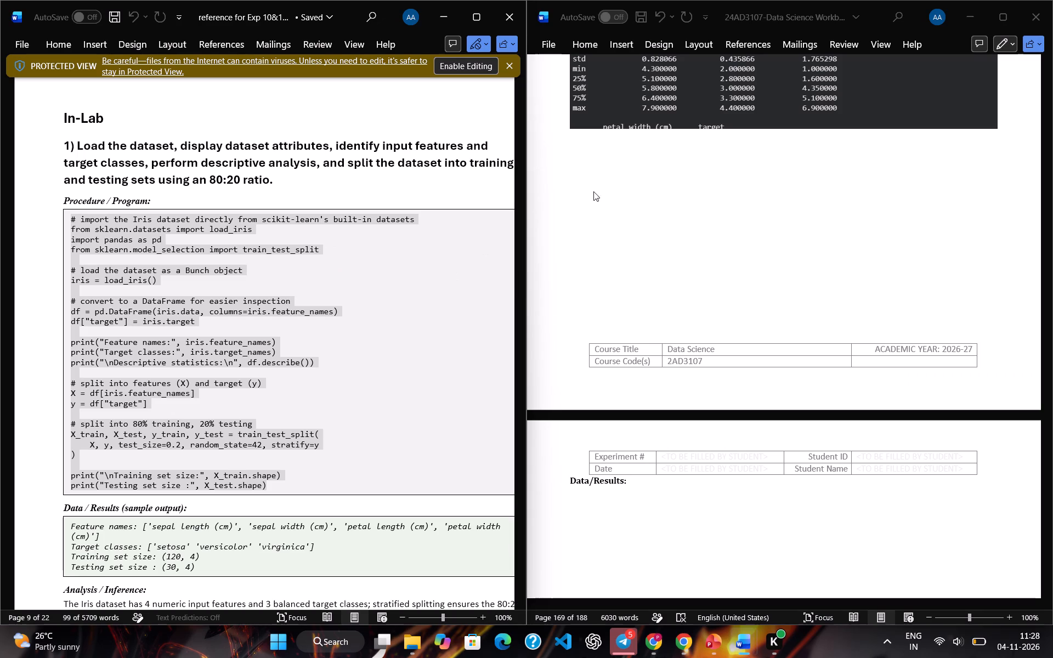
pyautogui.click(590, 151)
pyautogui.doubleClick(590, 151)
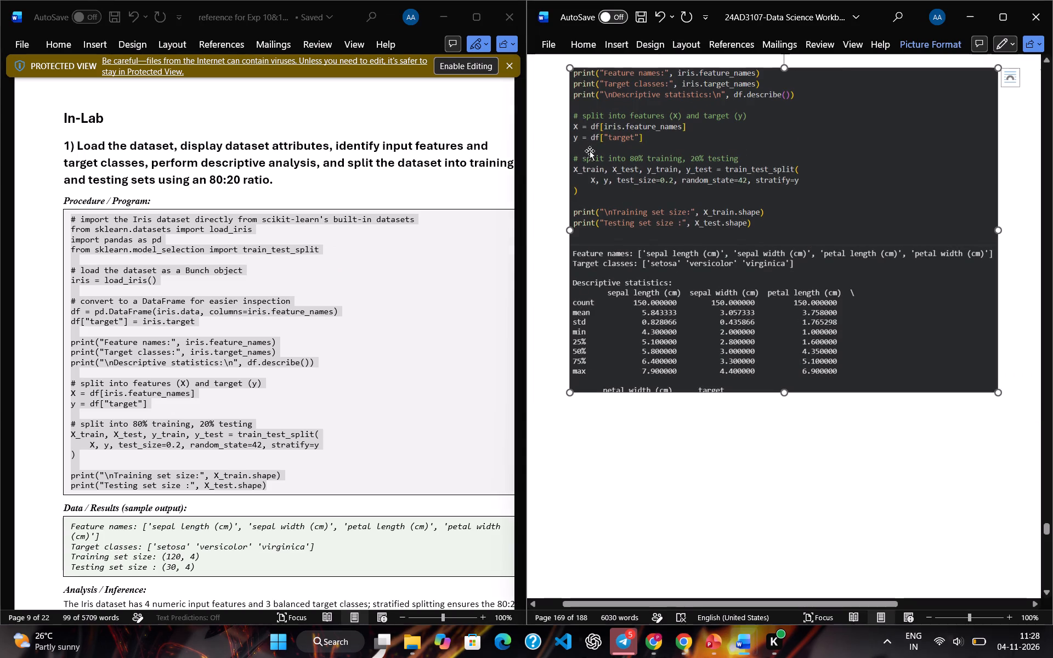
pyautogui.click(589, 434)
pyautogui.click(585, 419)
pyautogui.click(585, 419)
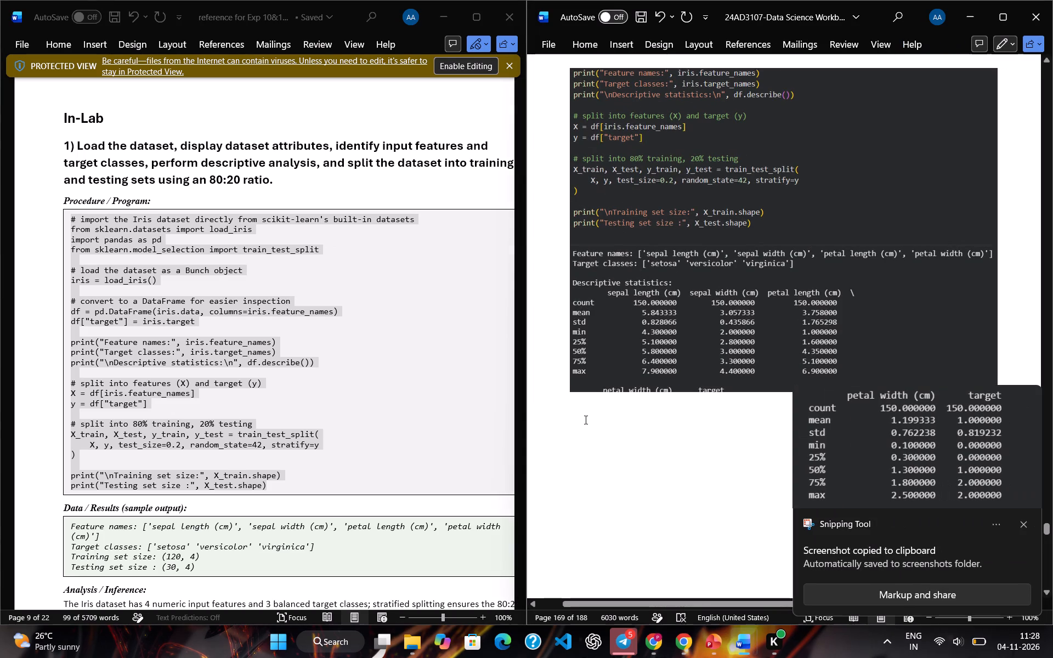
pyautogui.click(585, 419)
pyautogui.click(572, 423)
pyautogui.click(590, 423)
pyautogui.press('Down')
pyautogui.press('Up')
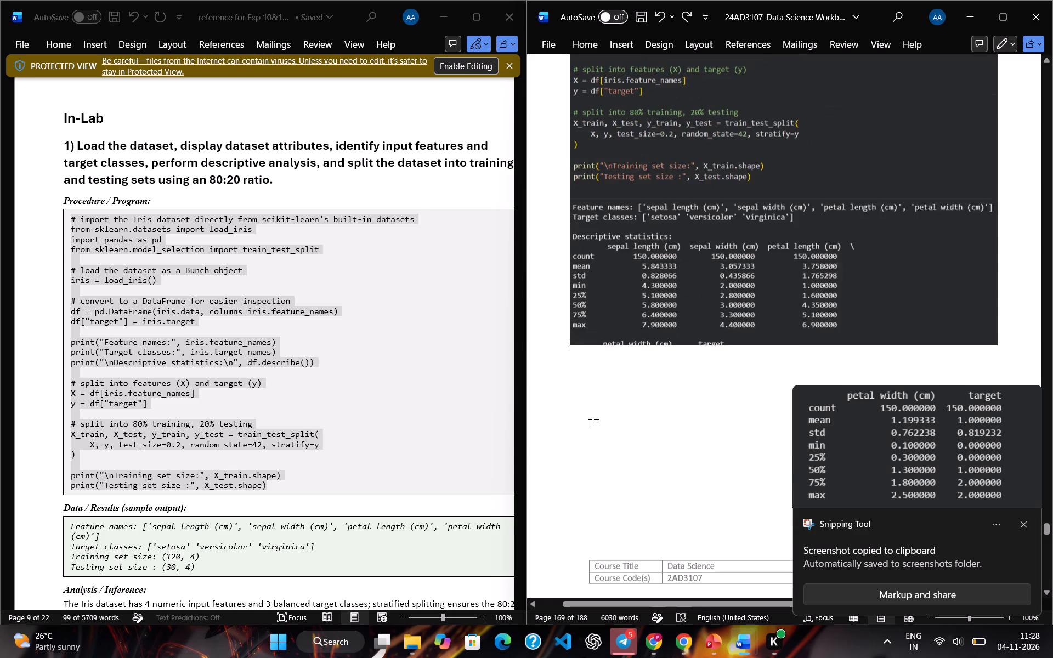
pyautogui.doubleClick(590, 423)
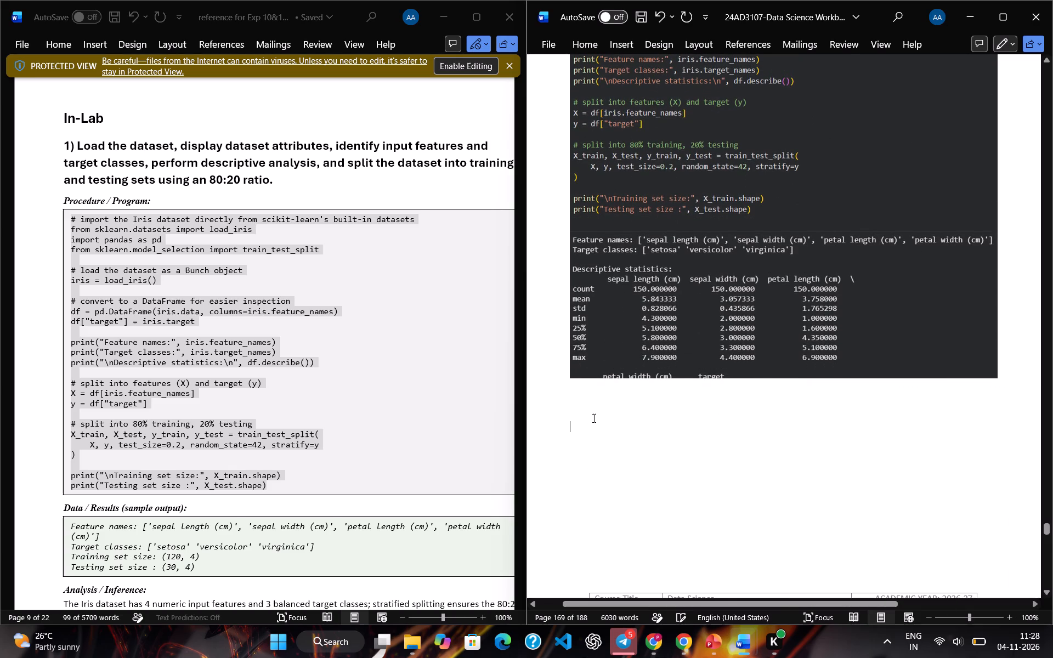
pyautogui.hotkey('ctrl', 'v')
# Copy in-lab question 1's Data / Results sample output, with its heading, from the reference and paste it under the workbook's Data/Results heading.
pyautogui.scroll(-9, 615, 422)
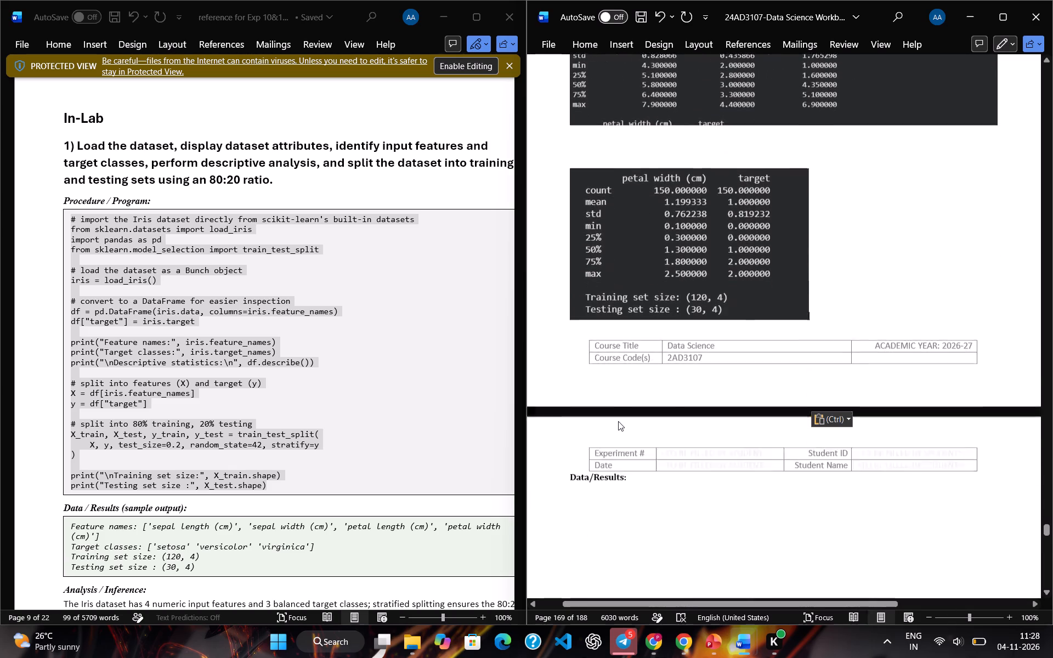
pyautogui.scroll(-9, 618, 421)
pyautogui.scroll(-4, 364, 450)
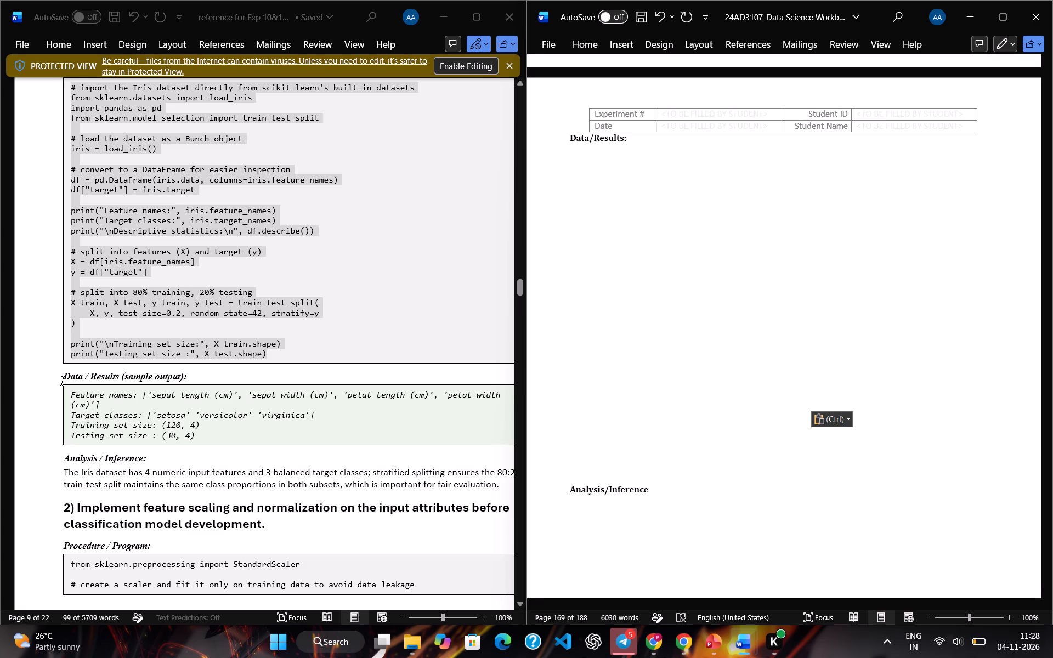
pyautogui.moveTo(62, 381); pyautogui.dragTo(206, 433)
pyautogui.hotkey('ctrl', 'c')
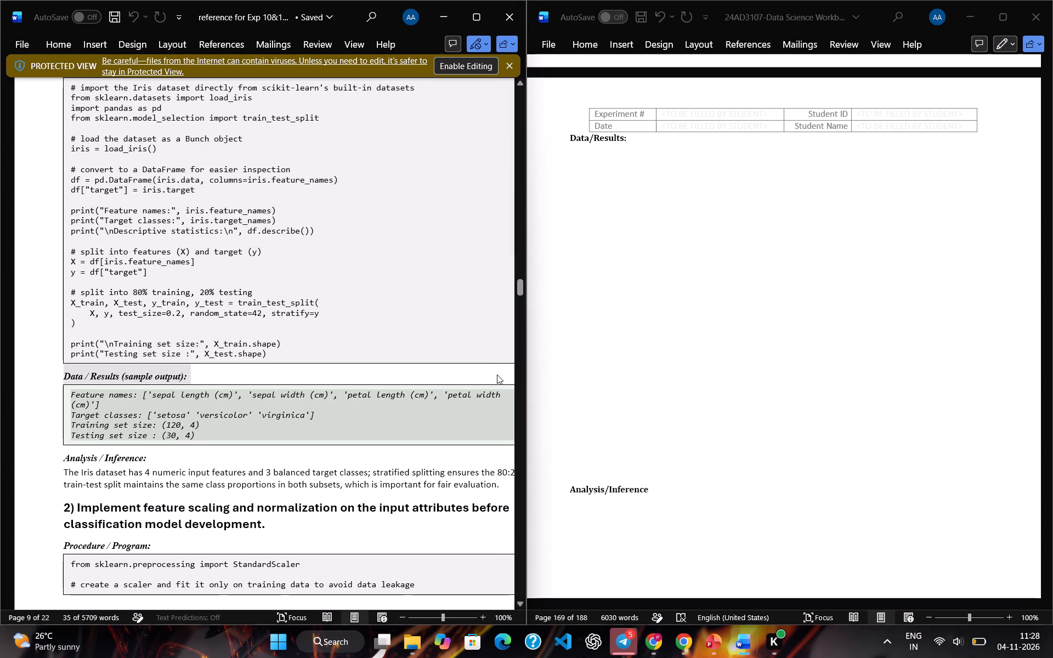
pyautogui.click(637, 144)
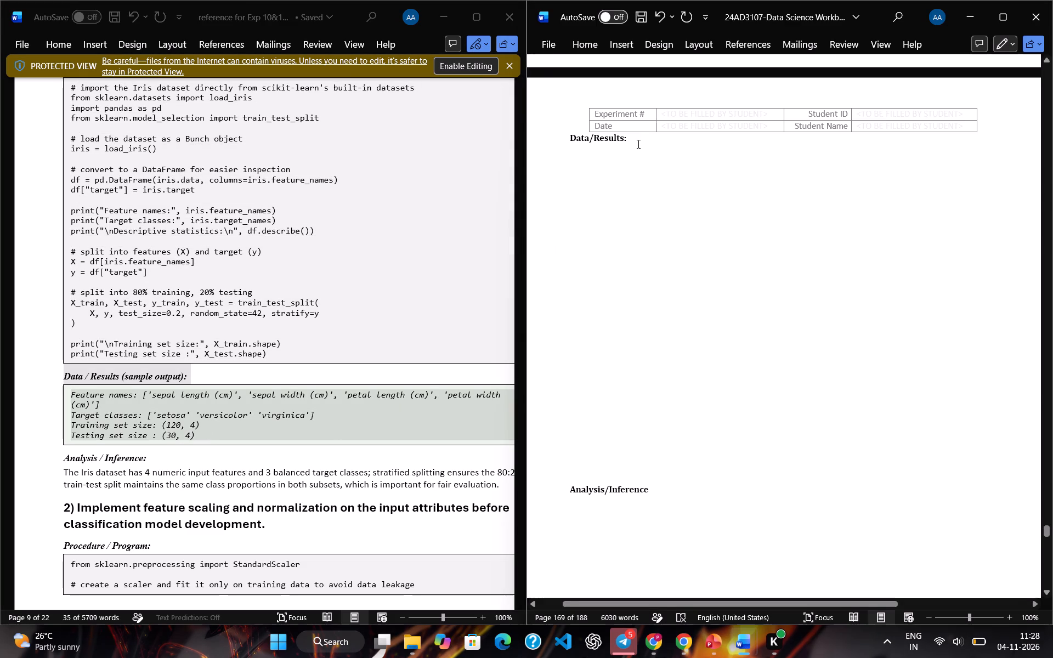
pyautogui.click(637, 144)
pyautogui.hotkey('ctrl', 'v')
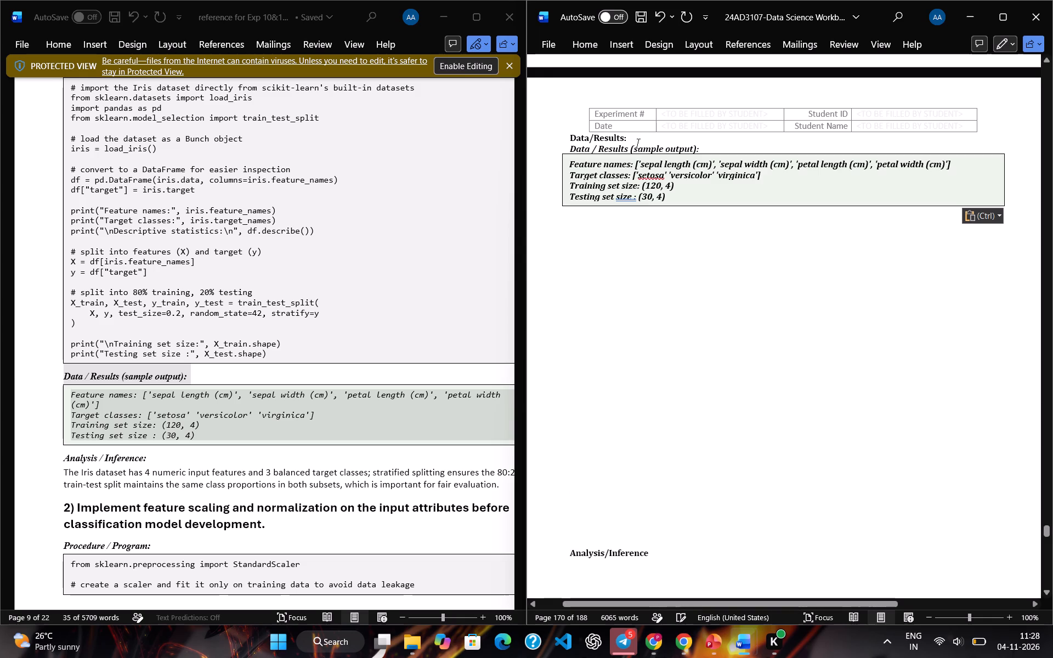
# Remove the surplus blank lines between question 1's pasted sample output and the workbook's Analysis/Inference heading.
pyautogui.press('Down')
pyautogui.press('Down')
pyautogui.press('Down')
pyautogui.press('Down')
pyautogui.press('Down')
pyautogui.press('Down')
pyautogui.press('Down')
pyautogui.press('Down')
pyautogui.press('Down')
pyautogui.press('Down')
pyautogui.press('Down')
pyautogui.press('Down')
pyautogui.press('Down')
pyautogui.press('Down')
pyautogui.press('Down')
pyautogui.press('Down')
pyautogui.press('Down')
pyautogui.press('Down')
pyautogui.press('Down')
pyautogui.press('Down')
pyautogui.press('Down')
pyautogui.press('Down')
pyautogui.press('Down')
pyautogui.press('Down')
pyautogui.press('Down')
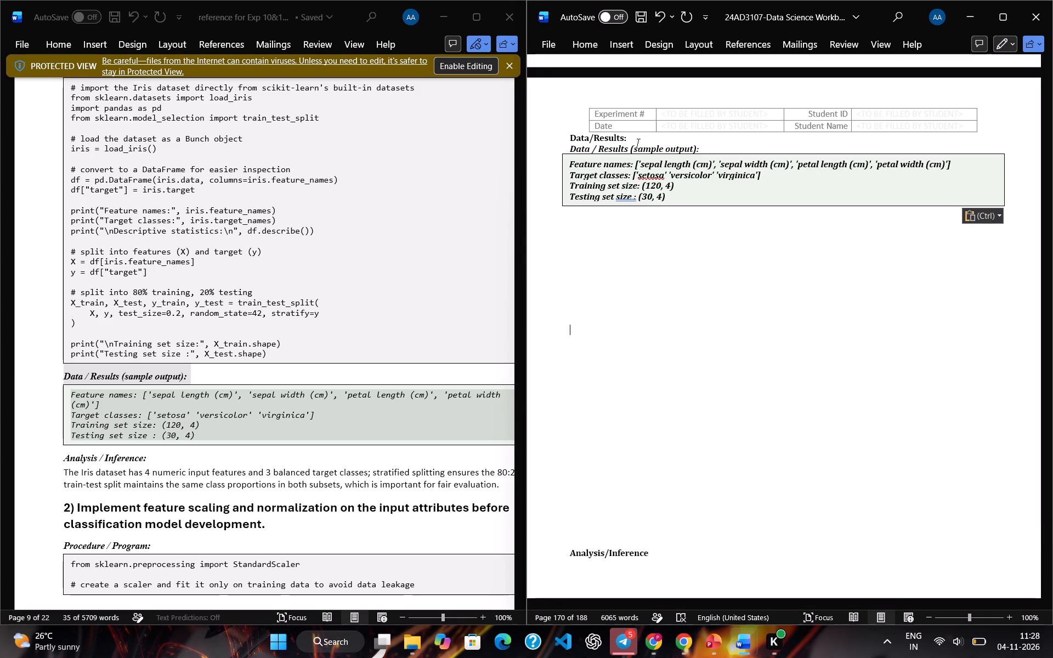
pyautogui.press('Down')
pyautogui.press('Down')
pyautogui.press('Down')
pyautogui.press('Down')
pyautogui.press('Down')
pyautogui.press('BackSpace')
pyautogui.press('BackSpace')
pyautogui.press('BackSpace')
pyautogui.press('BackSpace')
pyautogui.press('BackSpace')
pyautogui.press('BackSpace')
pyautogui.press('BackSpace')
pyautogui.press('BackSpace')
pyautogui.press('BackSpace')
pyautogui.press('BackSpace')
pyautogui.press('BackSpace')
pyautogui.press('BackSpace')
pyautogui.press('BackSpace')
pyautogui.press('BackSpace')
pyautogui.press('BackSpace')
pyautogui.press('BackSpace')
pyautogui.press('BackSpace')
pyautogui.press('BackSpace')
pyautogui.press('BackSpace')
pyautogui.press('BackSpace')
pyautogui.press('BackSpace')
pyautogui.press('BackSpace')
pyautogui.press('BackSpace')
pyautogui.press('BackSpace')
pyautogui.press('BackSpace')
pyautogui.press('BackSpace')
pyautogui.press('BackSpace')
pyautogui.press('BackSpace')
pyautogui.press('BackSpace')
pyautogui.press('BackSpace')
pyautogui.press('BackSpace')
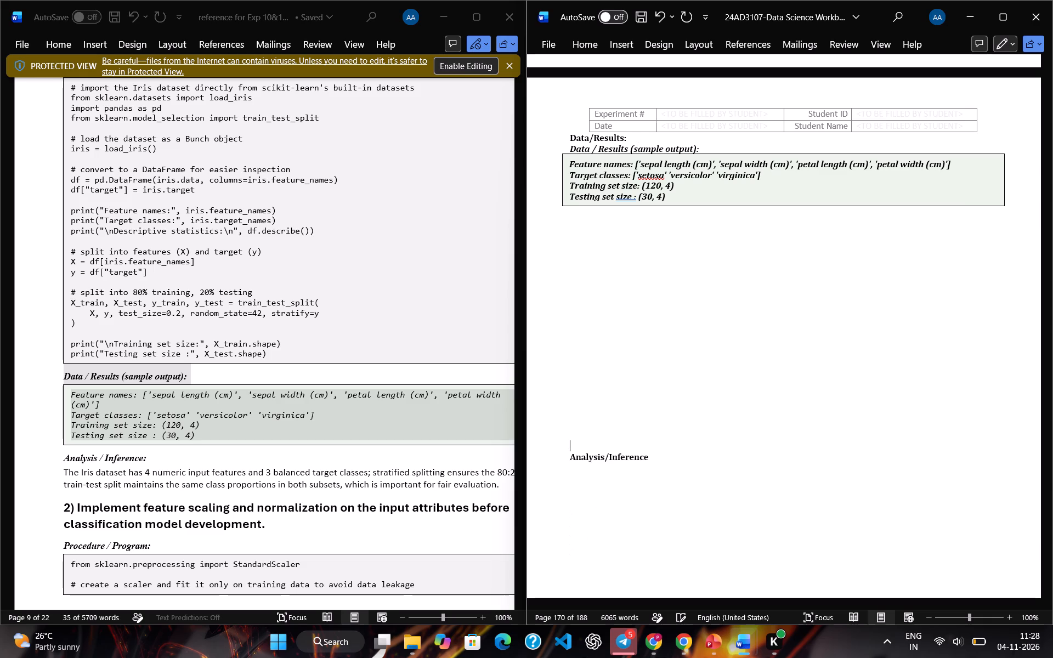
pyautogui.press('BackSpace')
pyautogui.press('BackSpace')
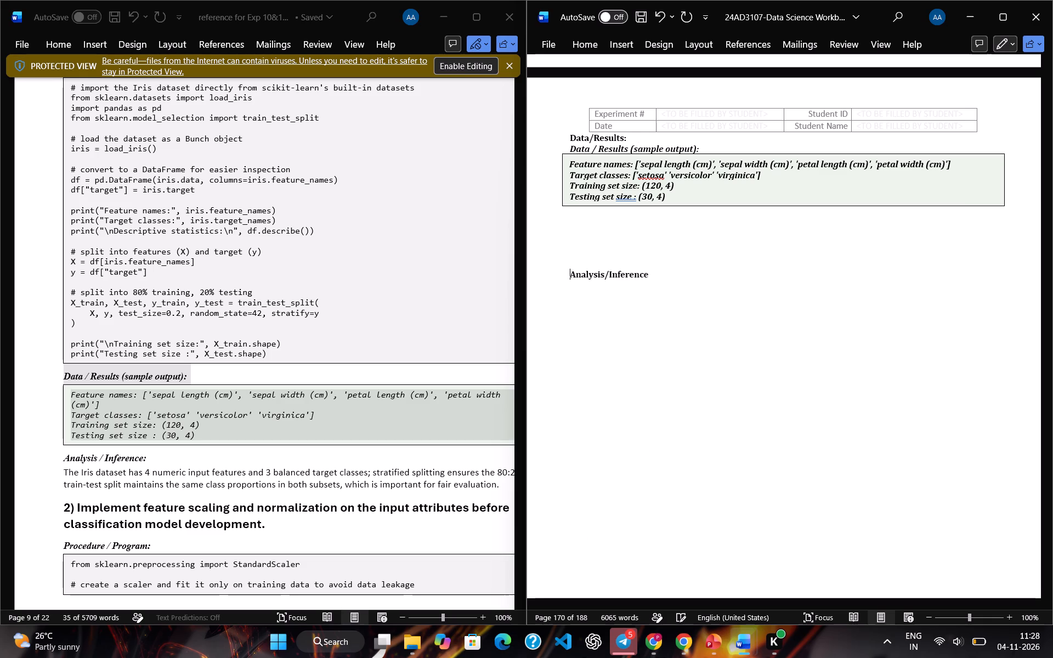
pyautogui.press('BackSpace')
pyautogui.press('BackSpace')
pyautogui.press('BackSpace')
pyautogui.press('BackSpace')
pyautogui.press('BackSpace')
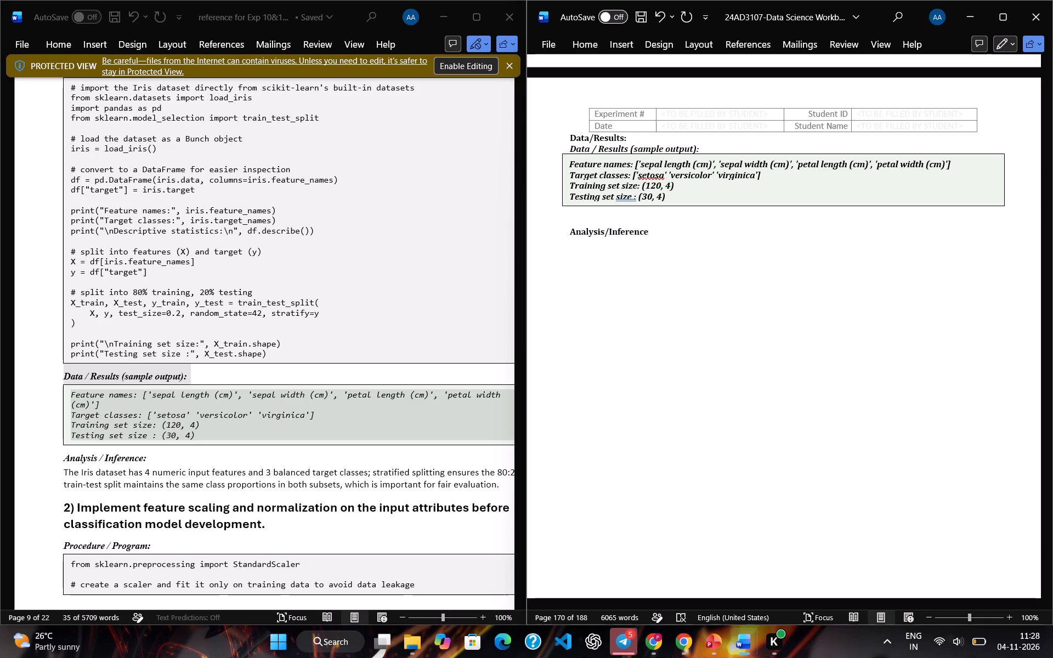
# Delete the blank lines above question 2 on feature scaling and normalization so it starts near the top of its page.
pyautogui.scroll(-2, 637, 144)
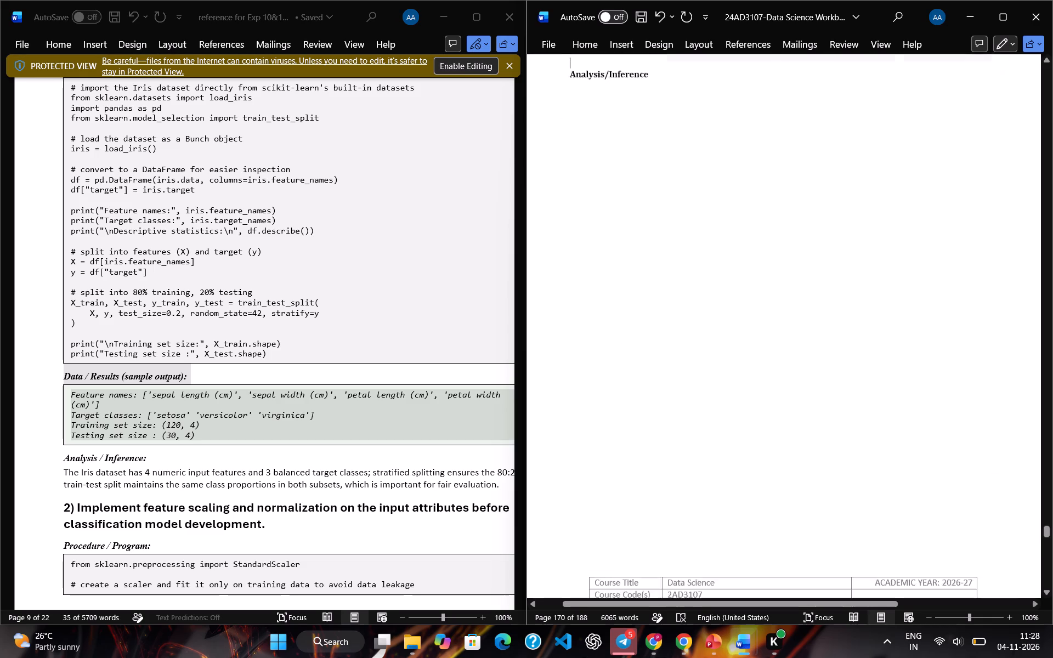
pyautogui.scroll(-5, 637, 144)
pyautogui.scroll(1, 637, 144)
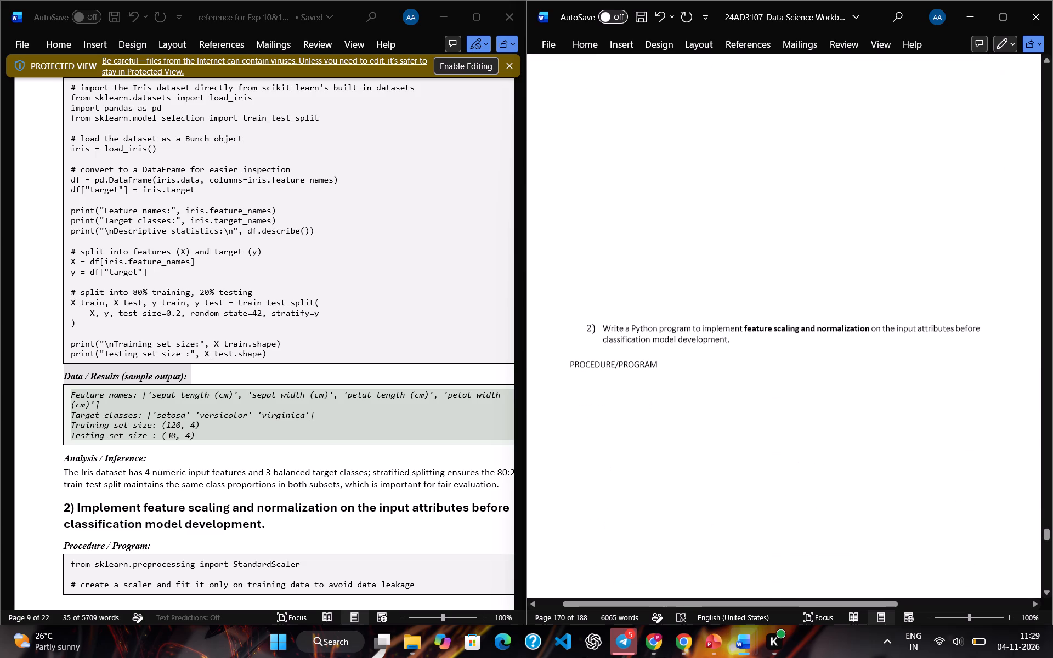
pyautogui.scroll(1, 637, 144)
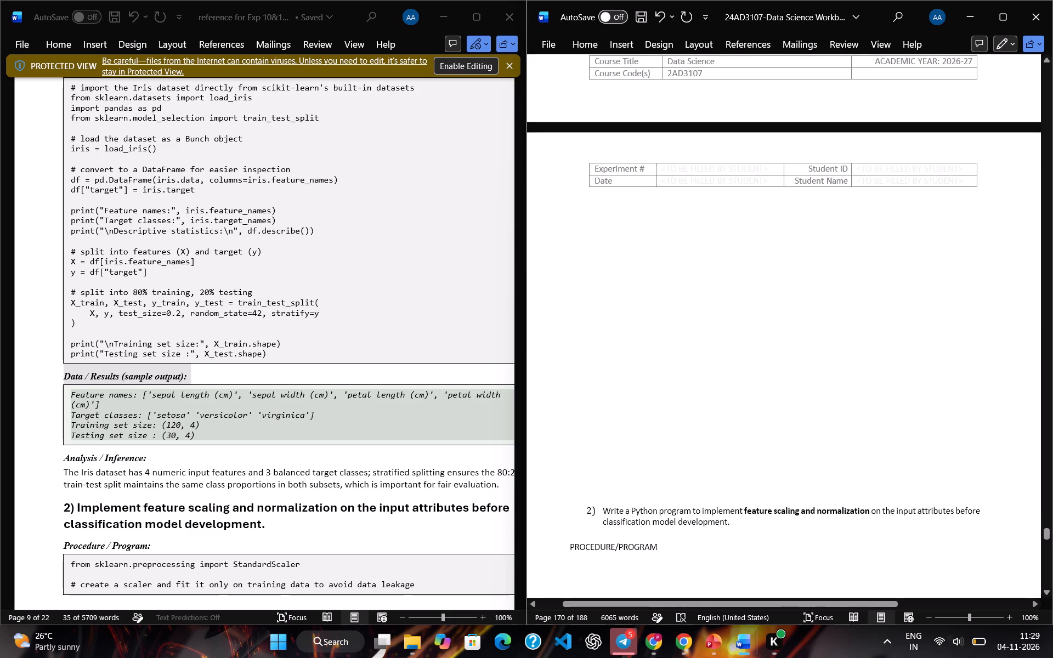
pyautogui.click(584, 509)
pyautogui.click(584, 509)
pyautogui.press('Left')
pyautogui.press('Left')
pyautogui.press('BackSpace')
pyautogui.press('BackSpace')
pyautogui.press('BackSpace')
pyautogui.press('BackSpace')
pyautogui.press('BackSpace')
pyautogui.press('BackSpace')
pyautogui.press('BackSpace')
pyautogui.press('BackSpace')
pyautogui.press('BackSpace')
pyautogui.press('BackSpace')
pyautogui.press('BackSpace')
pyautogui.press('BackSpace')
pyautogui.press('BackSpace')
pyautogui.press('BackSpace')
pyautogui.press('BackSpace')
pyautogui.press('BackSpace')
pyautogui.press('BackSpace')
pyautogui.press('BackSpace')
pyautogui.press('BackSpace')
pyautogui.press('BackSpace')
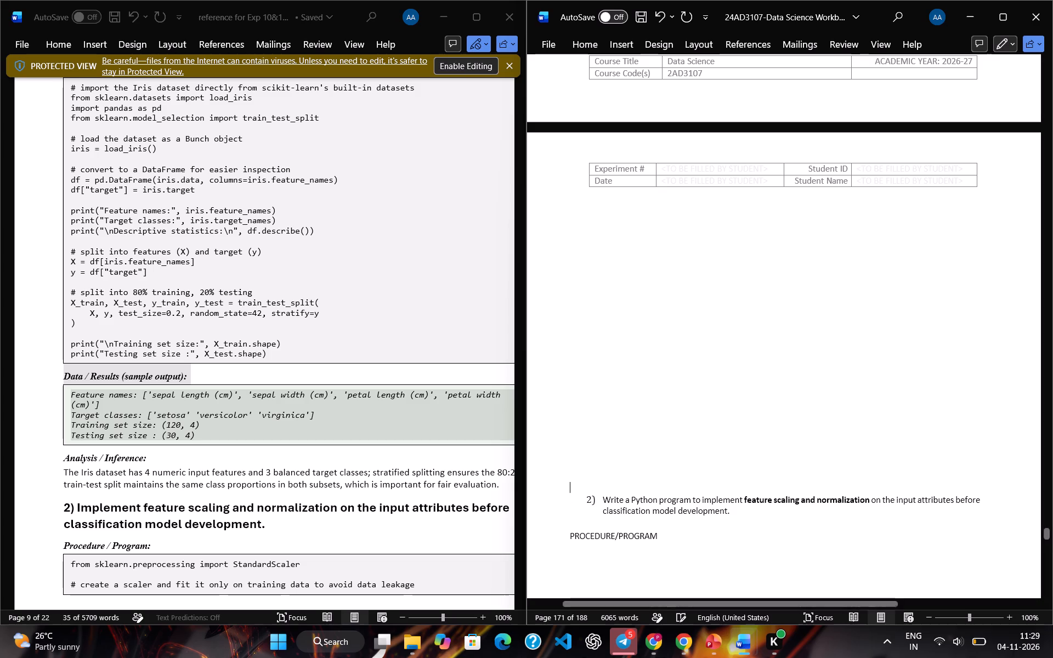
pyautogui.press('BackSpace')
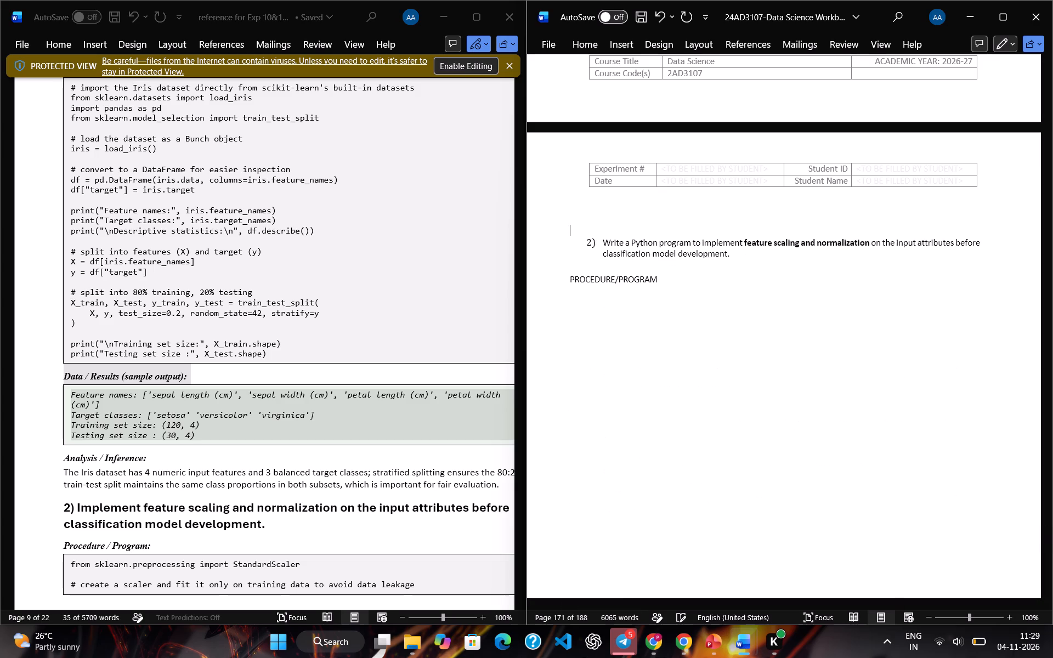
pyautogui.press('BackSpace')
pyautogui.press('BackSpace')
pyautogui.press('BackSpace')
pyautogui.press('BackSpace')
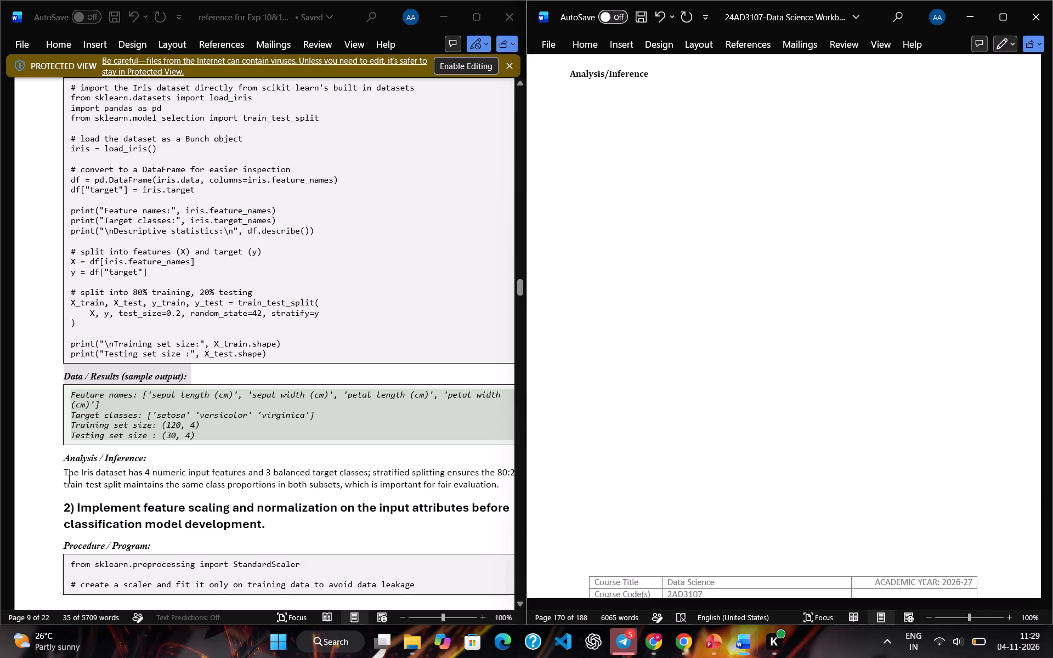
# Copy question 1's Analysis / Inference heading and paragraph from the reference and paste them below the workbook's Analysis/Inference heading.
pyautogui.moveTo(61, 460); pyautogui.dragTo(158, 471)
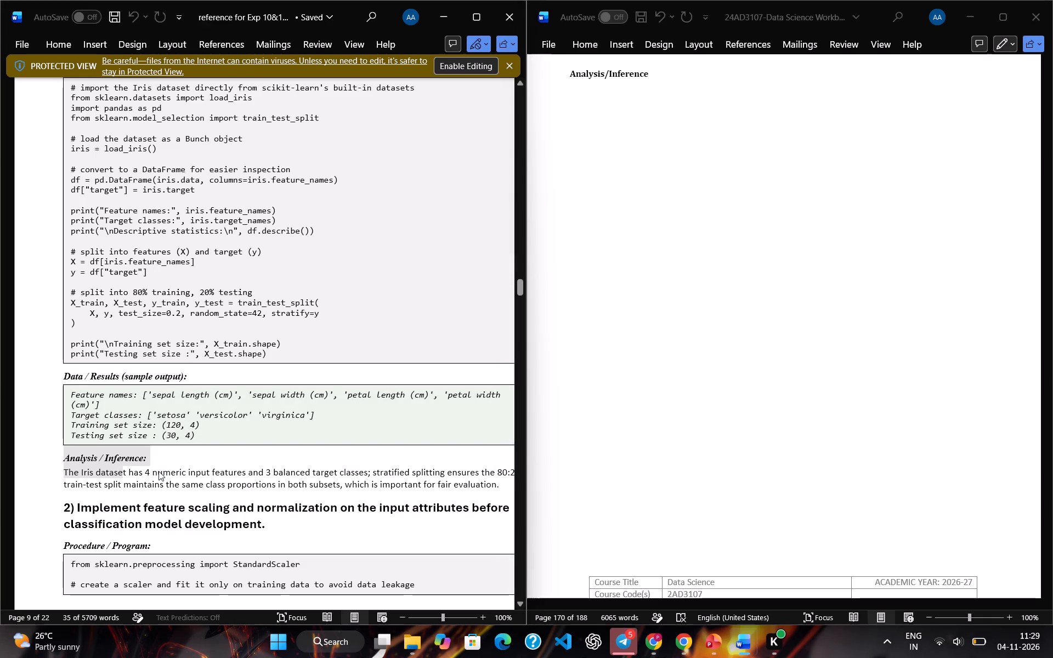
pyautogui.moveTo(158, 471); pyautogui.dragTo(496, 491)
pyautogui.hotkey('ctrl', 'c')
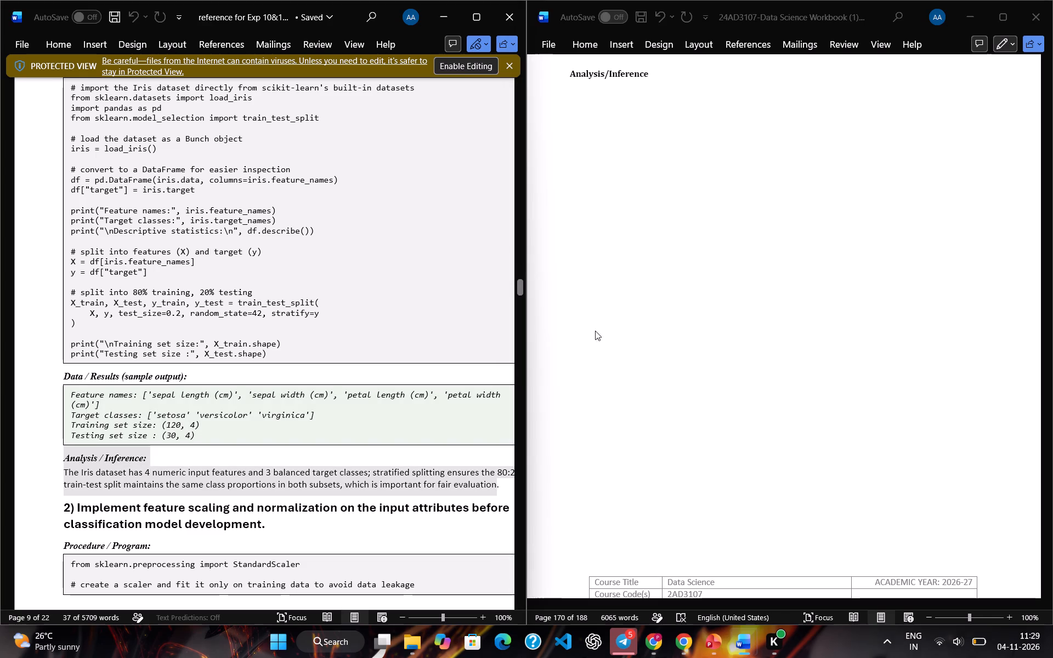
pyautogui.click(656, 81)
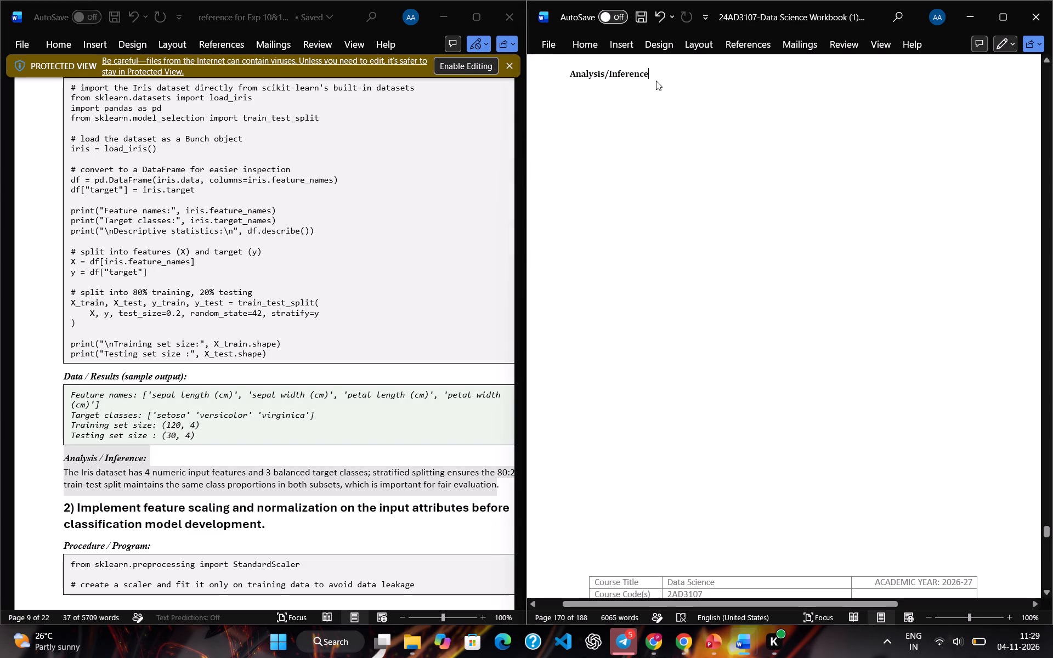
pyautogui.press('Return')
pyautogui.press('Return')
pyautogui.press('Return')
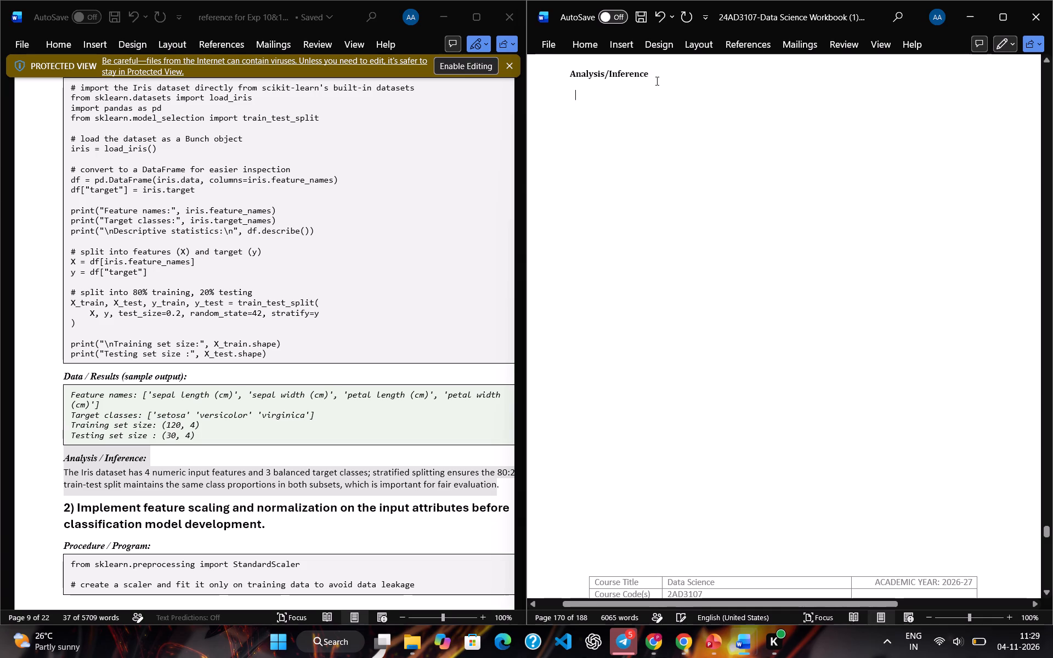
pyautogui.hotkey('ctrl', 'v')
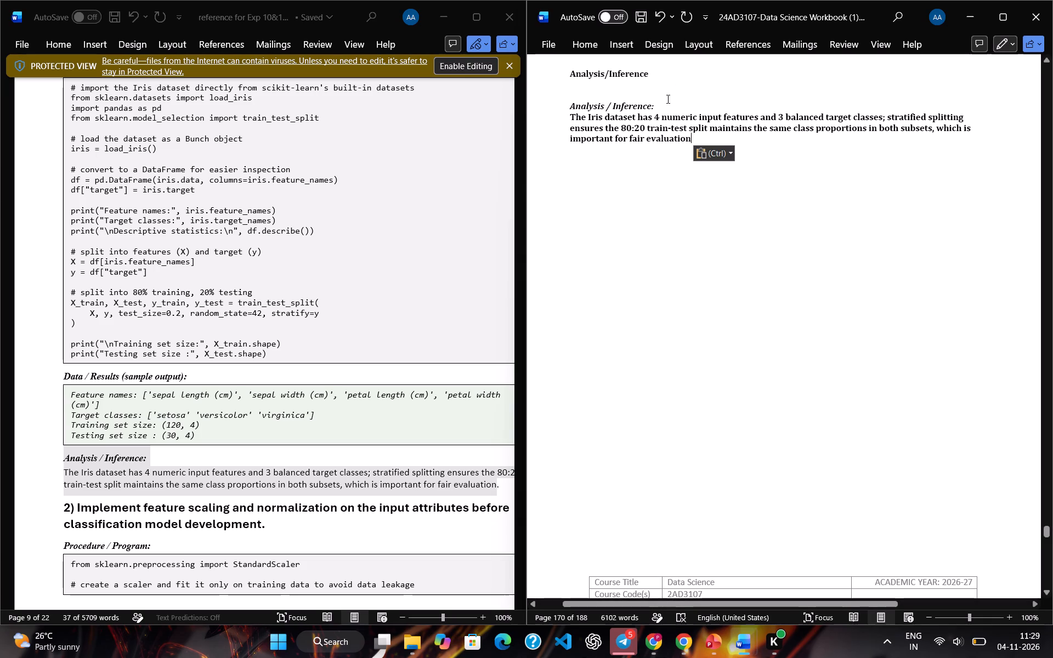
# Delete the duplicate italic "Analysis / Inference:" heading above the pasted Iris inference paragraph.
pyautogui.moveTo(664, 101); pyautogui.dragTo(666, 95)
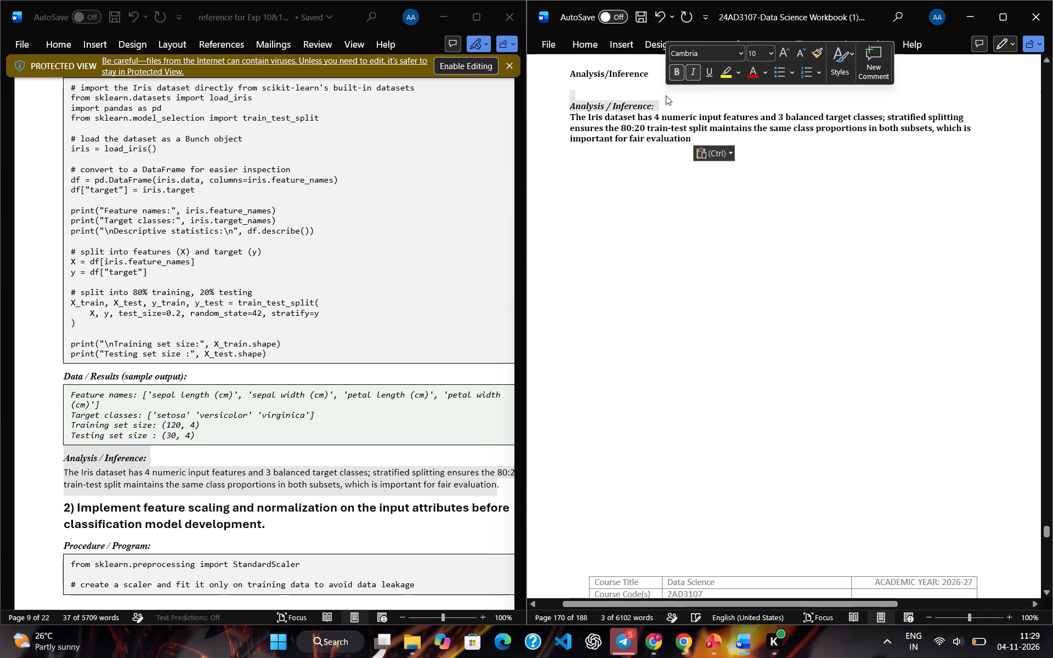
pyautogui.press('BackSpace')
# Copy question 2's Procedure / Program heading and StandardScaler code from the reference and paste them under the workbook's PROCEDURE/PROGRAM heading.
pyautogui.scroll(-4, 676, 184)
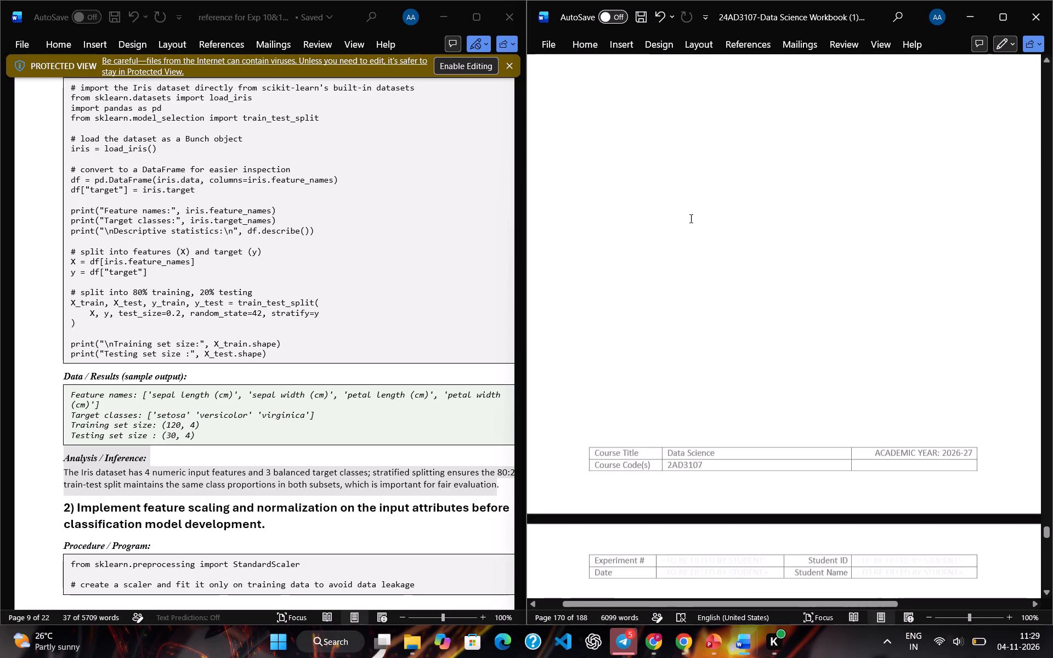
pyautogui.scroll(-15, 691, 218)
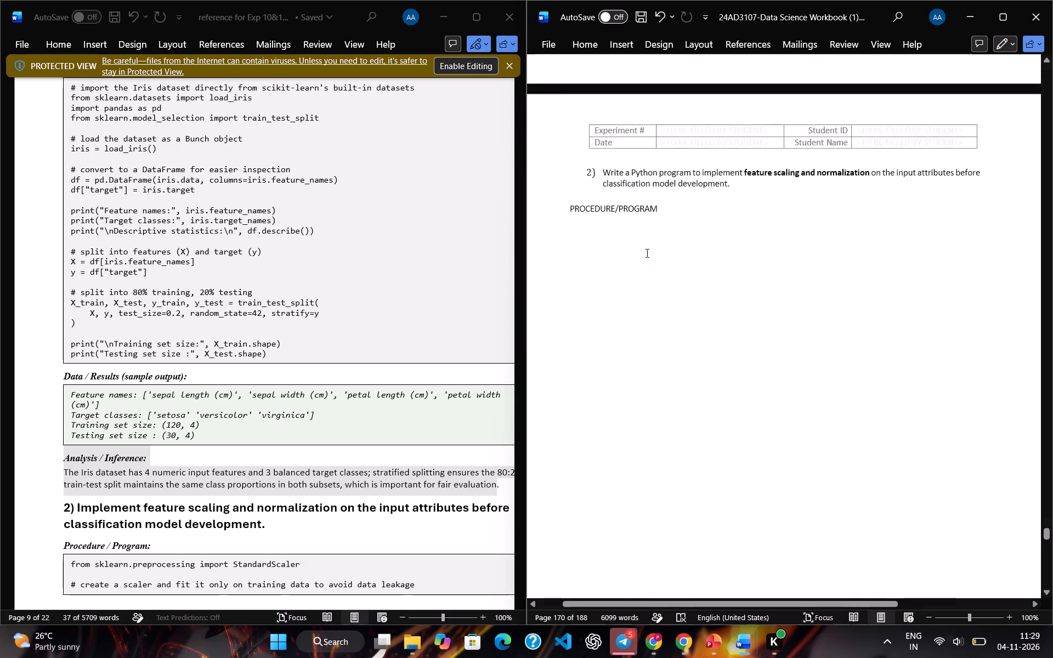
pyautogui.scroll(-3, 634, 259)
pyautogui.scroll(-7, 319, 340)
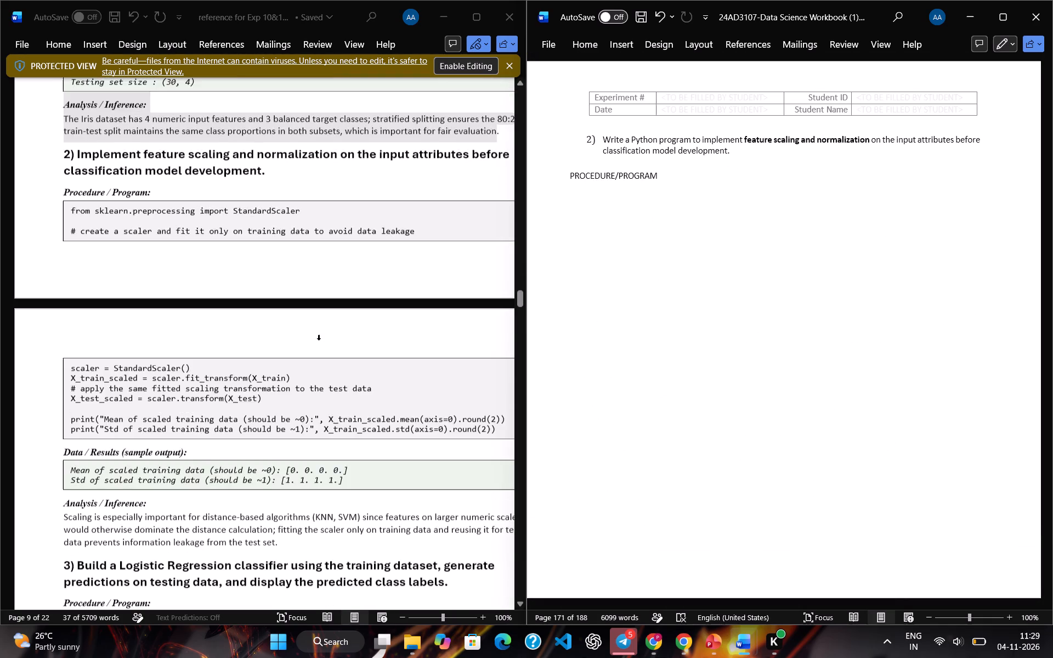
pyautogui.scroll(-2, 319, 340)
pyautogui.scroll(1, 319, 340)
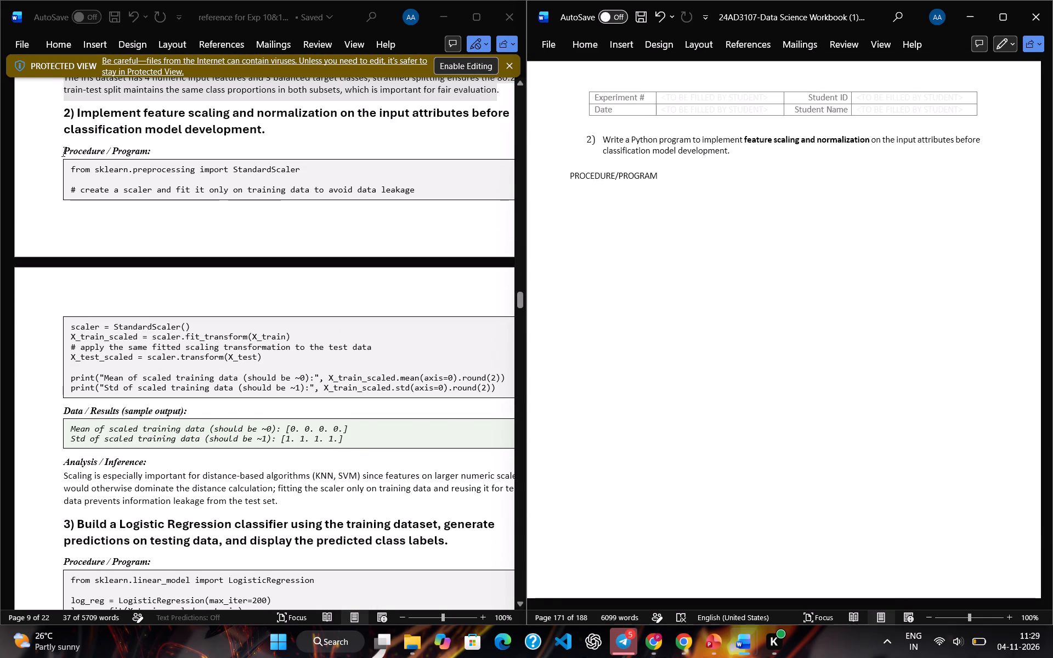
pyautogui.moveTo(64, 152); pyautogui.dragTo(397, 380)
pyautogui.hotkey('ctrl', 'c')
pyautogui.click(607, 217)
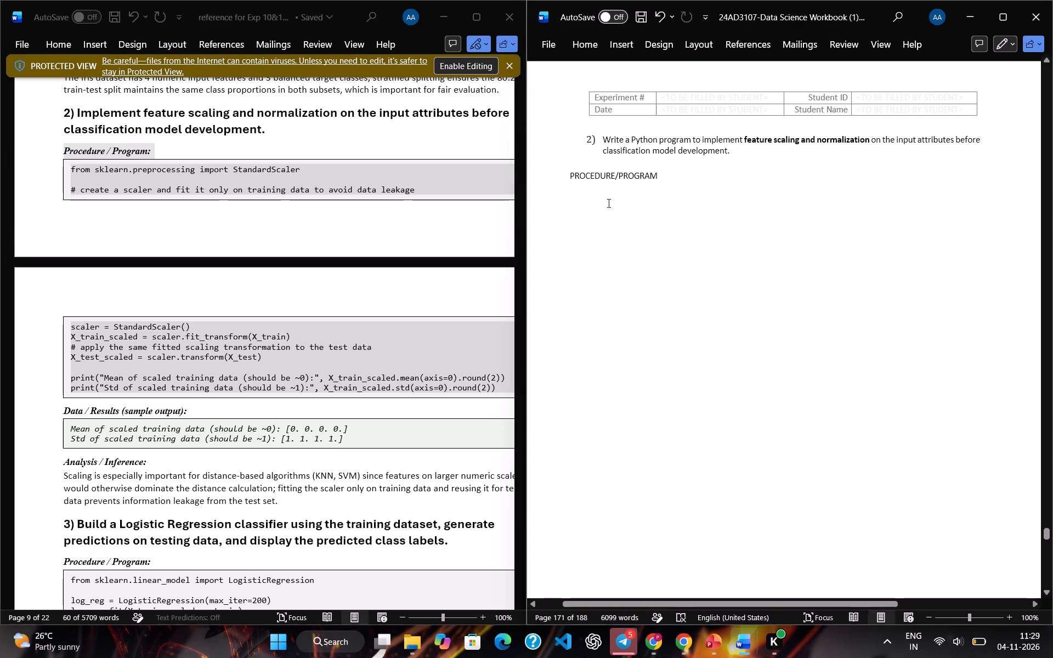
pyautogui.click(586, 194)
pyautogui.press('End')
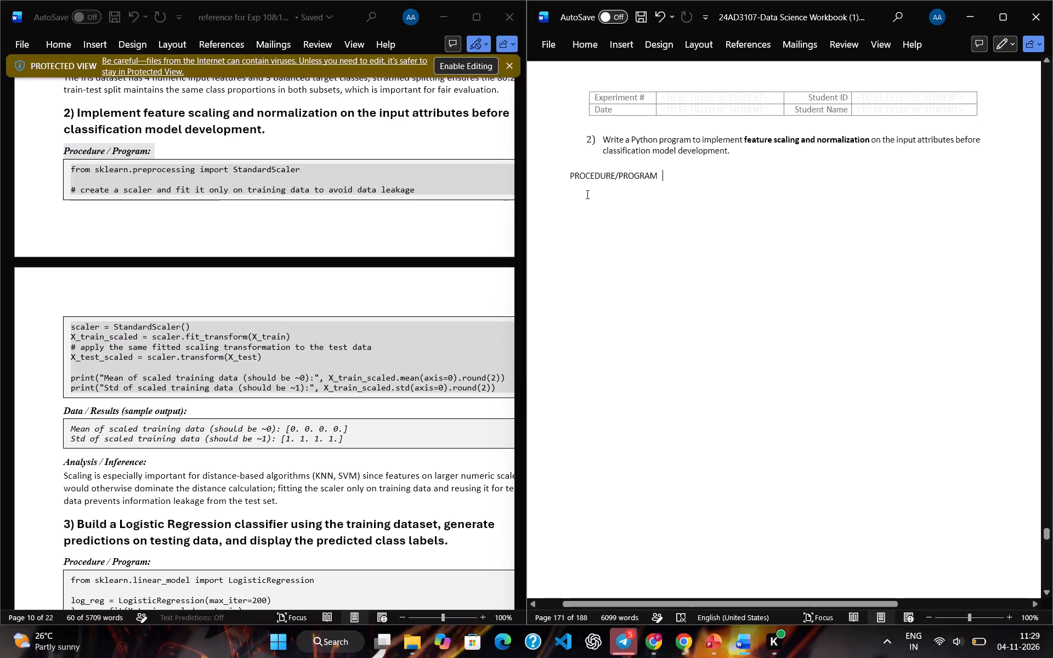
pyautogui.press('Return')
pyautogui.hotkey('ctrl', 'v')
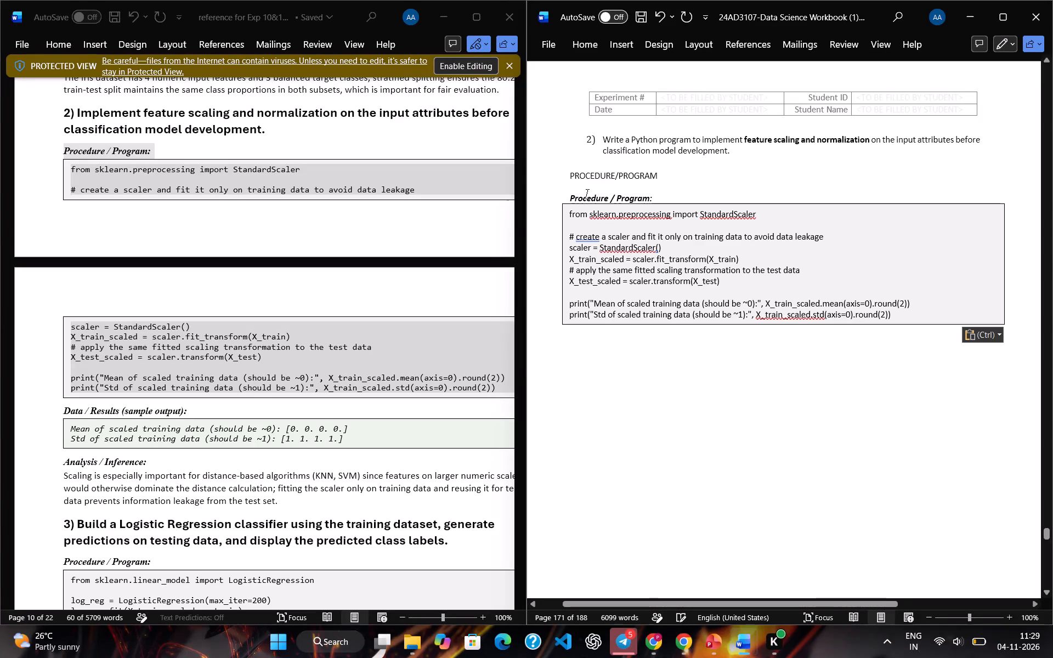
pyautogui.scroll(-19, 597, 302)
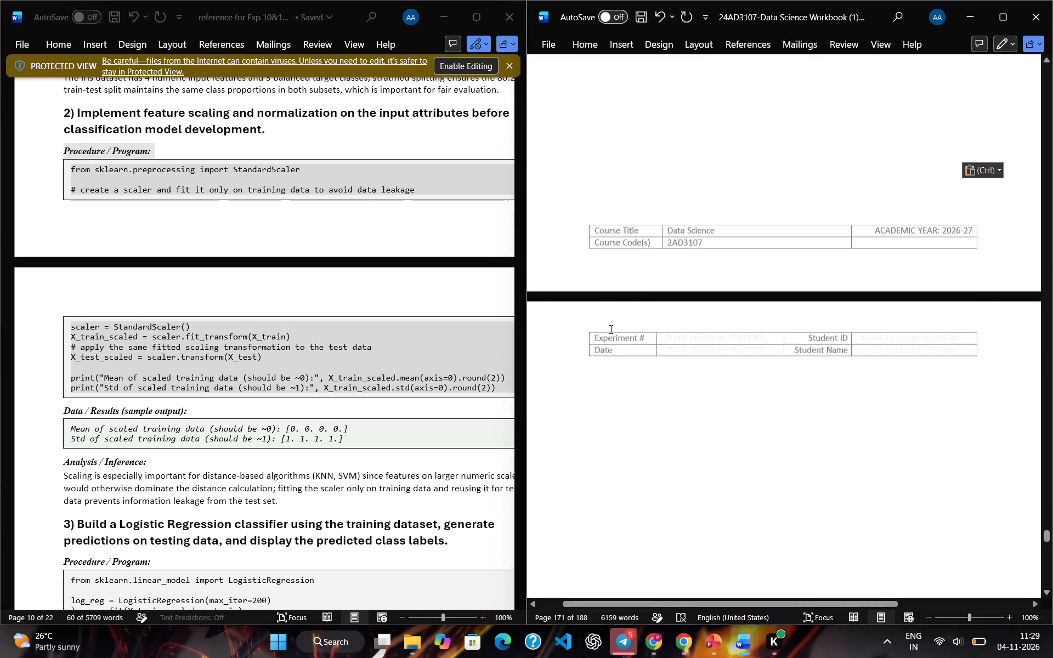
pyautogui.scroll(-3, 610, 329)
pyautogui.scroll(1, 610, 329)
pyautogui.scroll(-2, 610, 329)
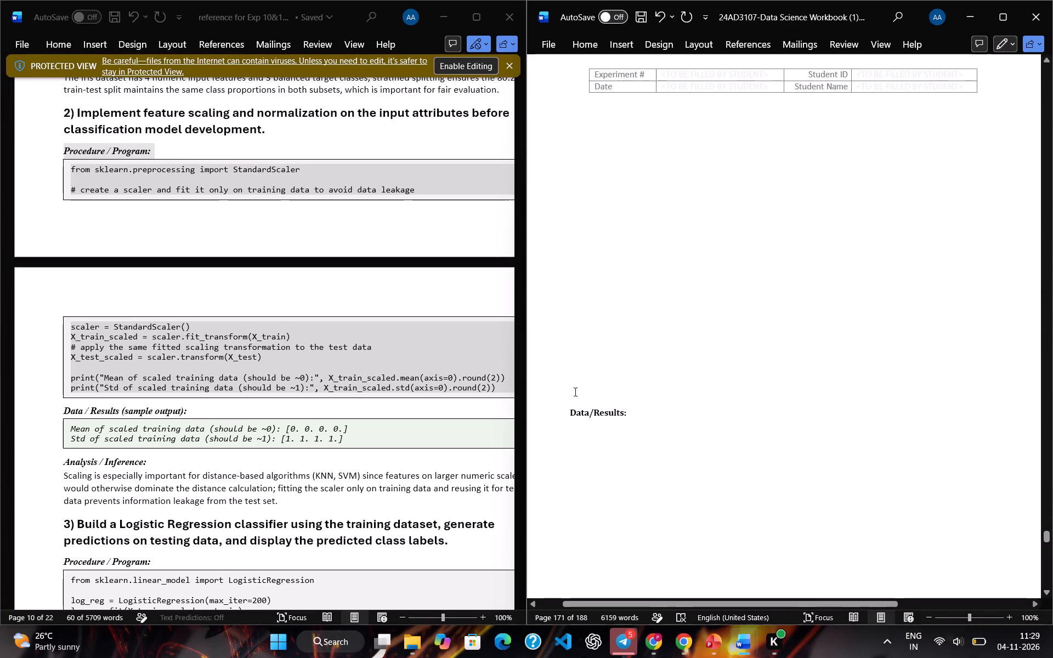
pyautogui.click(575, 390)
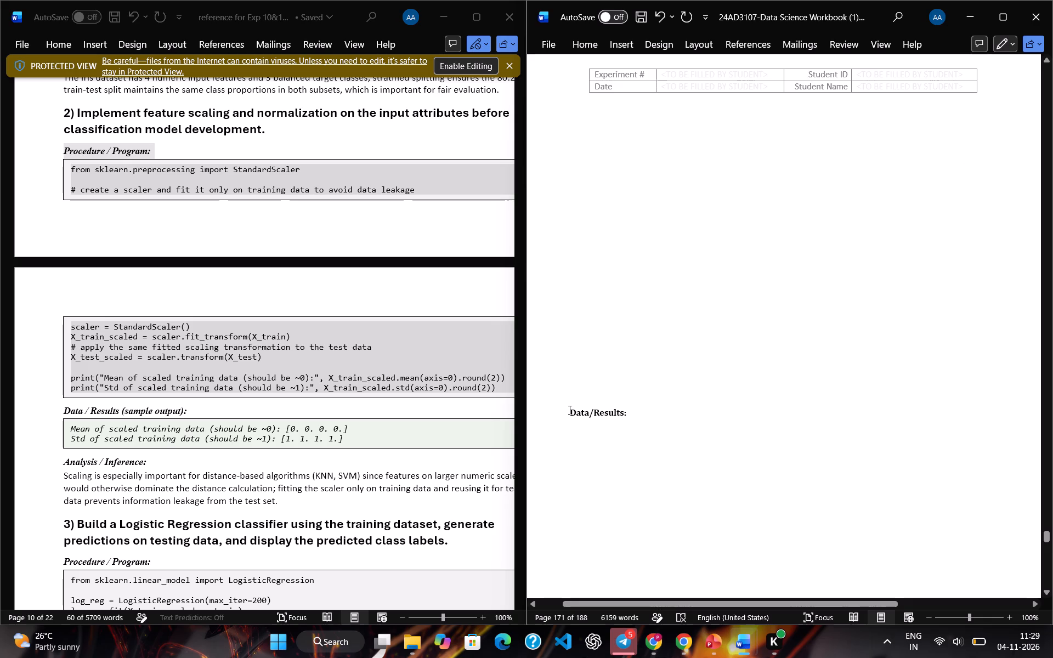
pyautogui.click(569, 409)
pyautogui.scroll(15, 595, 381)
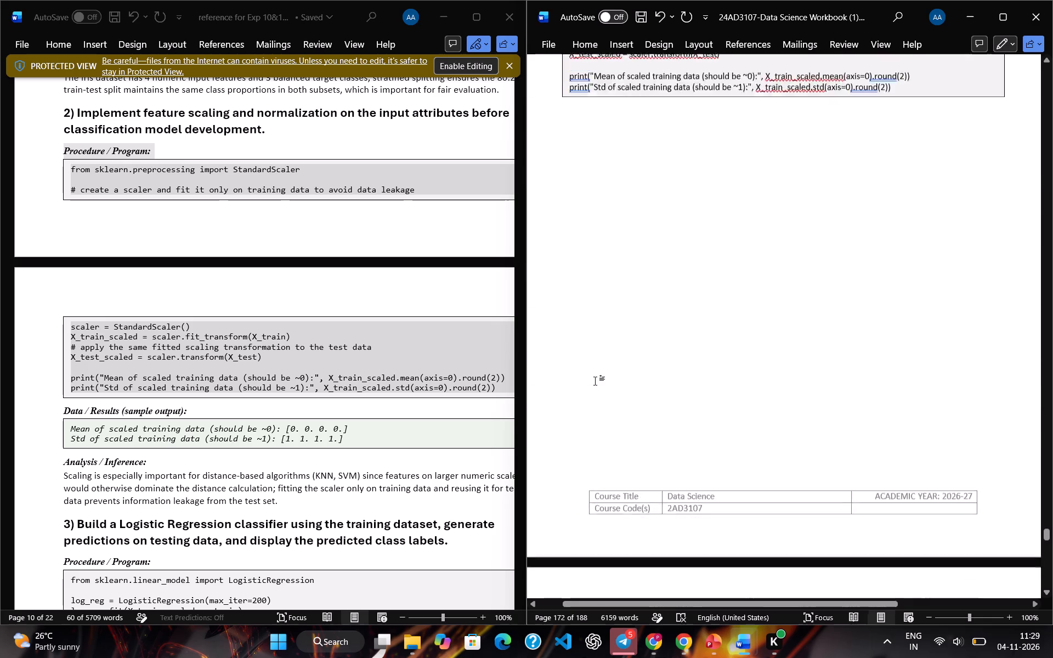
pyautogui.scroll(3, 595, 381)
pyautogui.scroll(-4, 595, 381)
# Copy question 2's StandardScaler code from the reference and run it in a new cell of the Colab notebook.
pyautogui.click(388, 380)
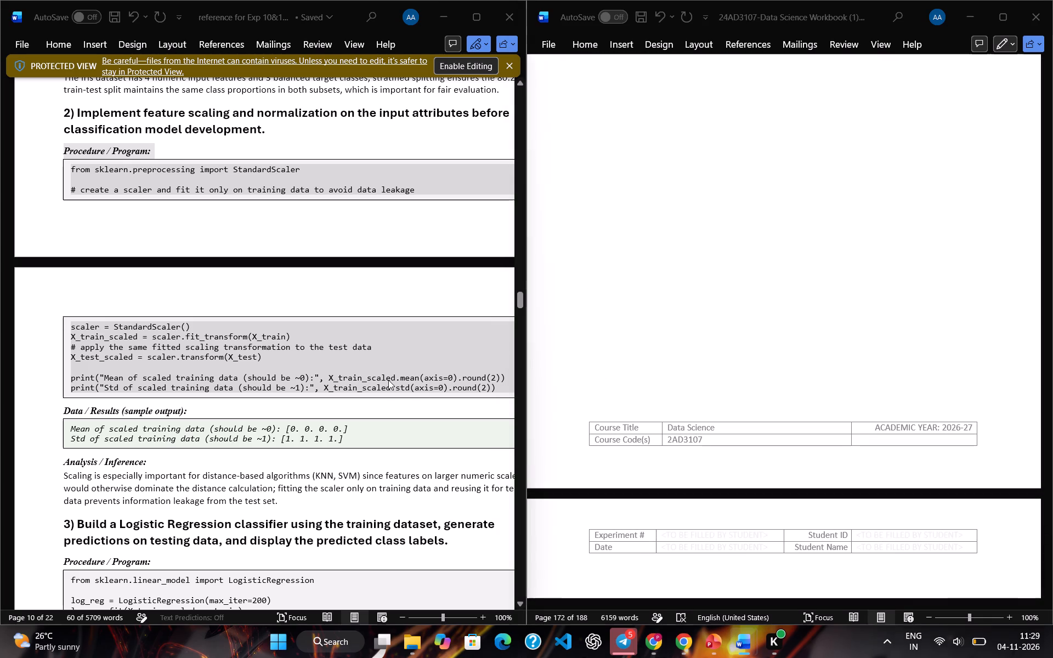
pyautogui.moveTo(71, 168); pyautogui.dragTo(137, 269)
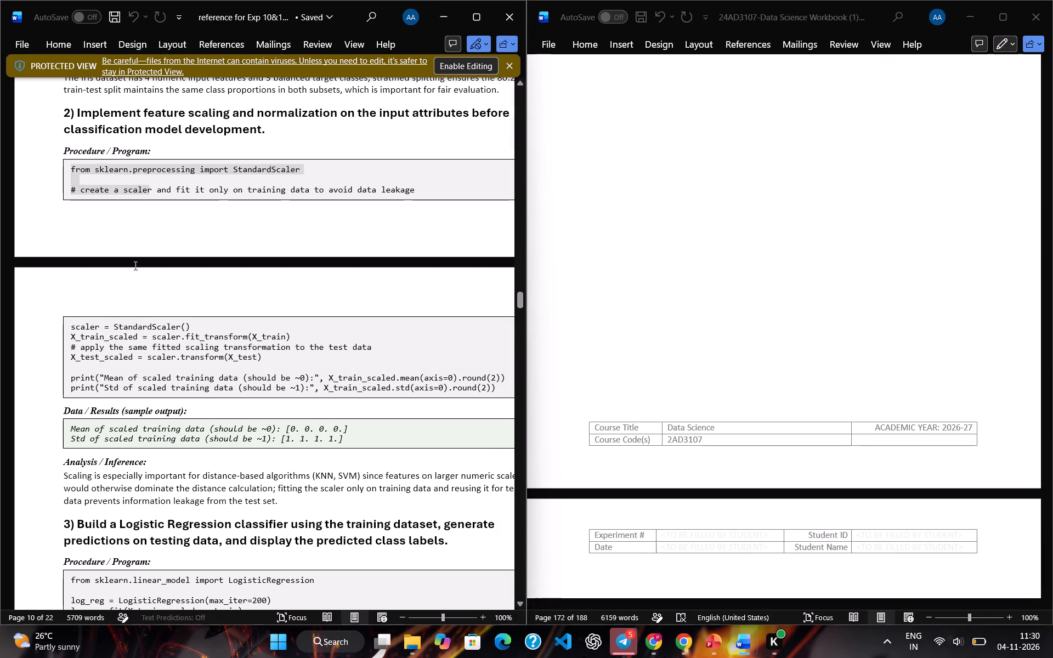
pyautogui.moveTo(137, 269); pyautogui.dragTo(485, 386)
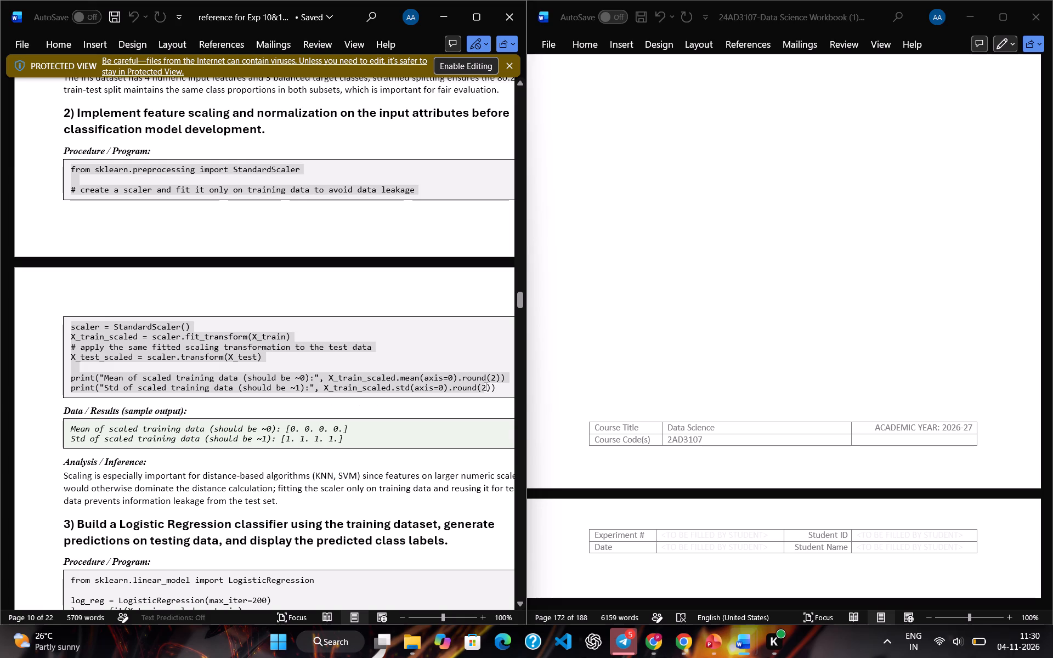
pyautogui.moveTo(485, 386); pyautogui.dragTo(495, 388)
pyautogui.hotkey('ctrl', 'c')
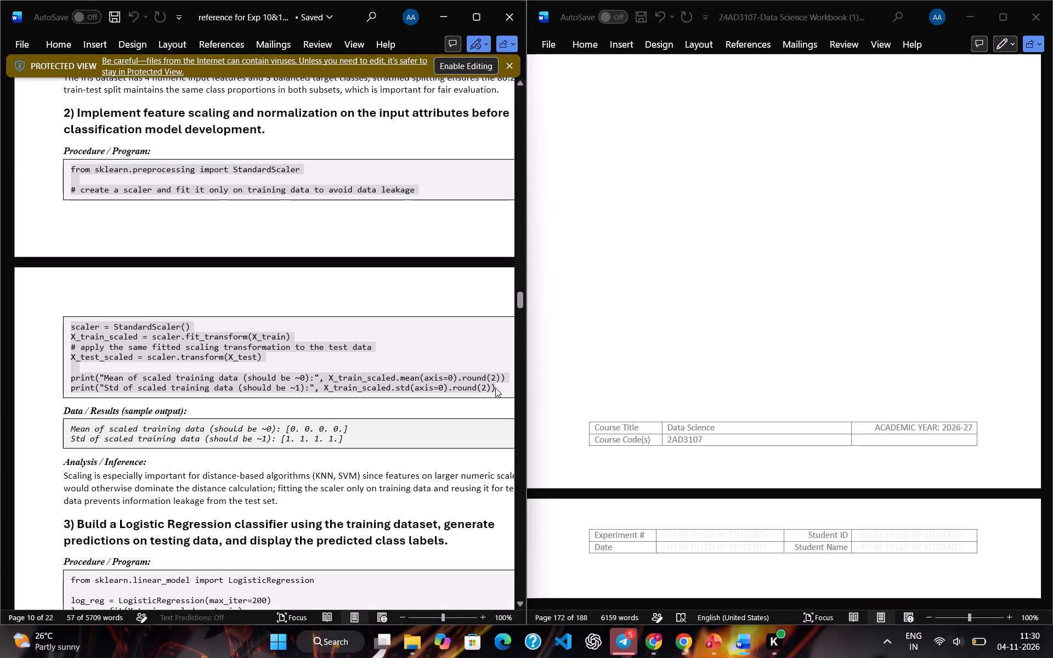
pyautogui.click(679, 644)
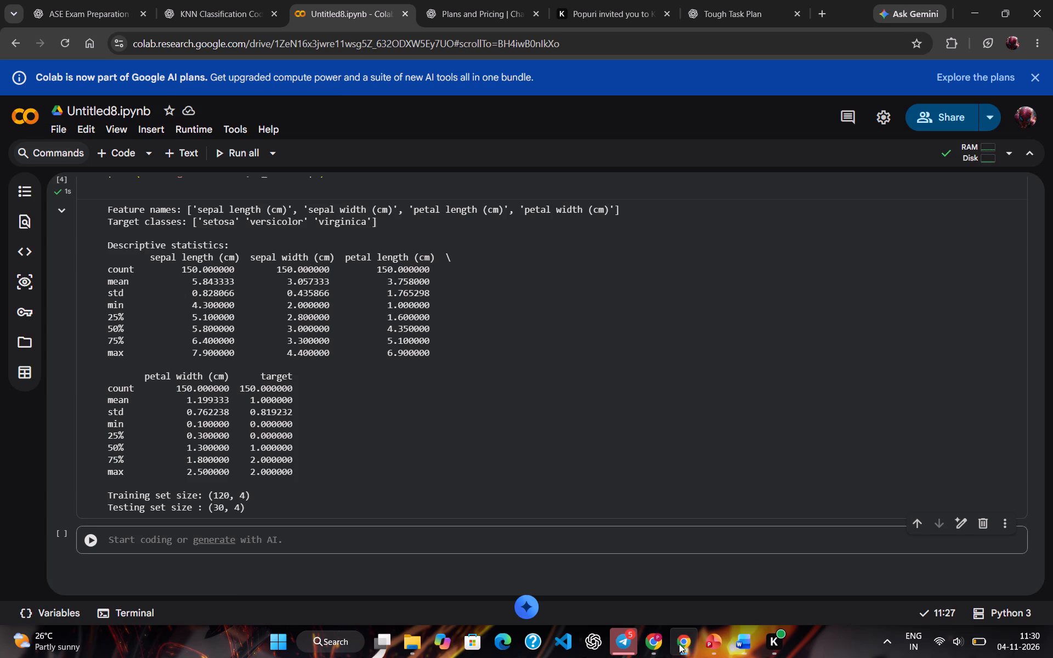
pyautogui.hotkey('ctrl', 'v')
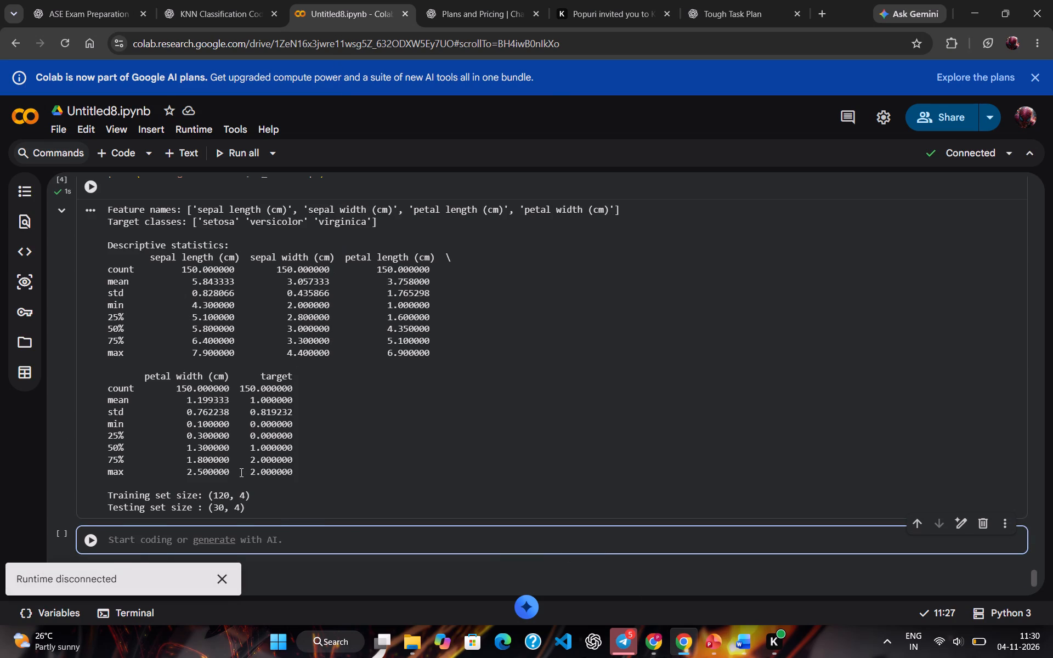
pyautogui.hotkey('shift', 'Return')
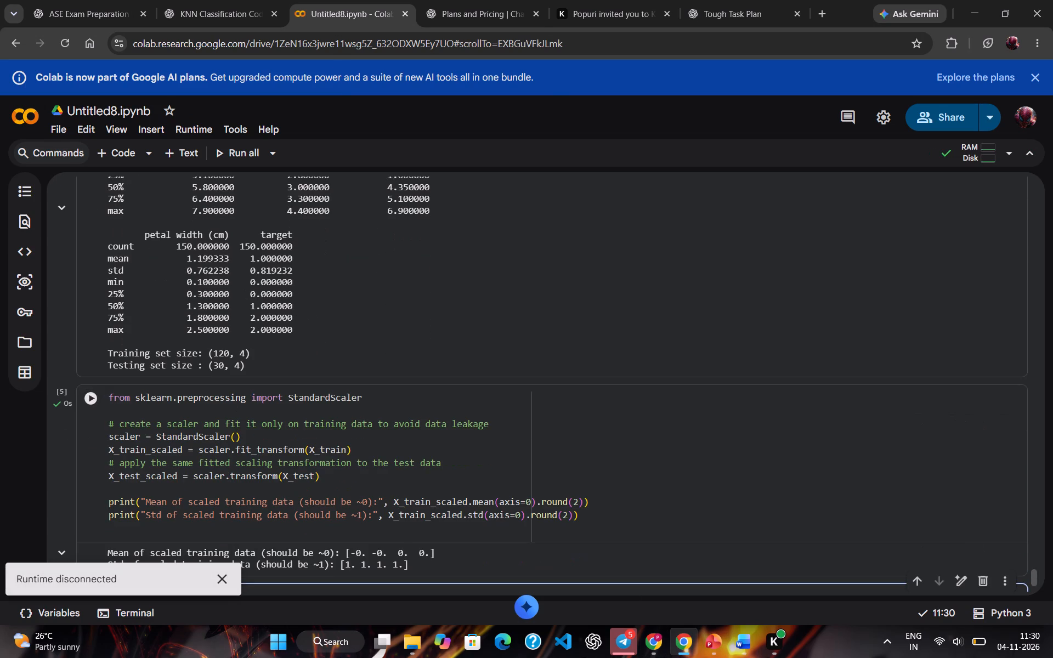
# Capture a screenshot of the StandardScaler cell together with its scaled mean and standard deviation output.
pyautogui.scroll(-2, 240, 472)
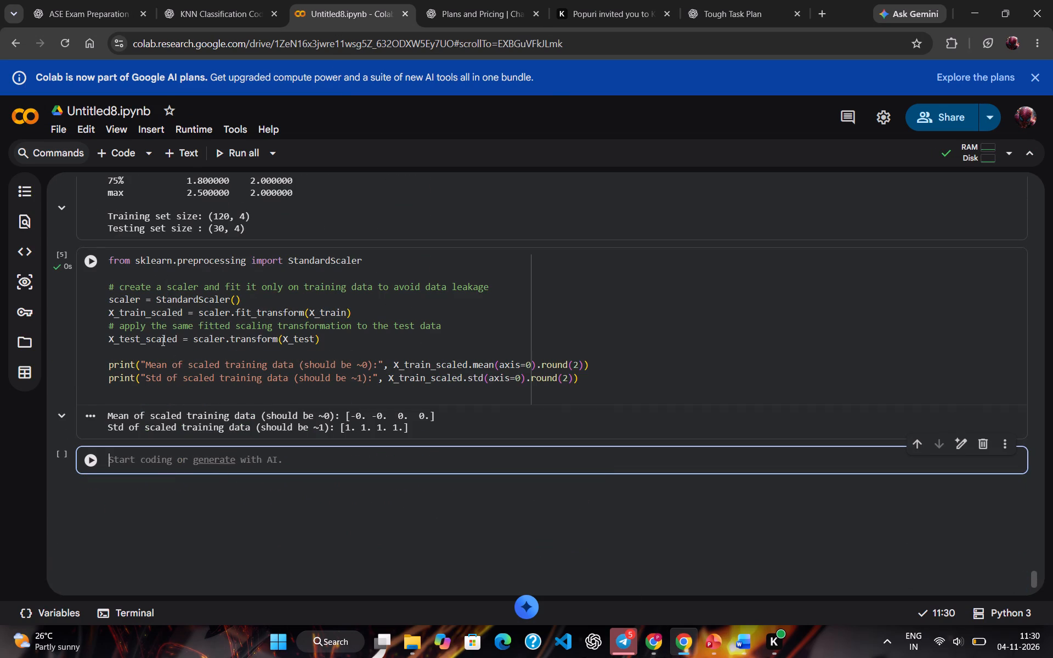
pyautogui.press('Print')
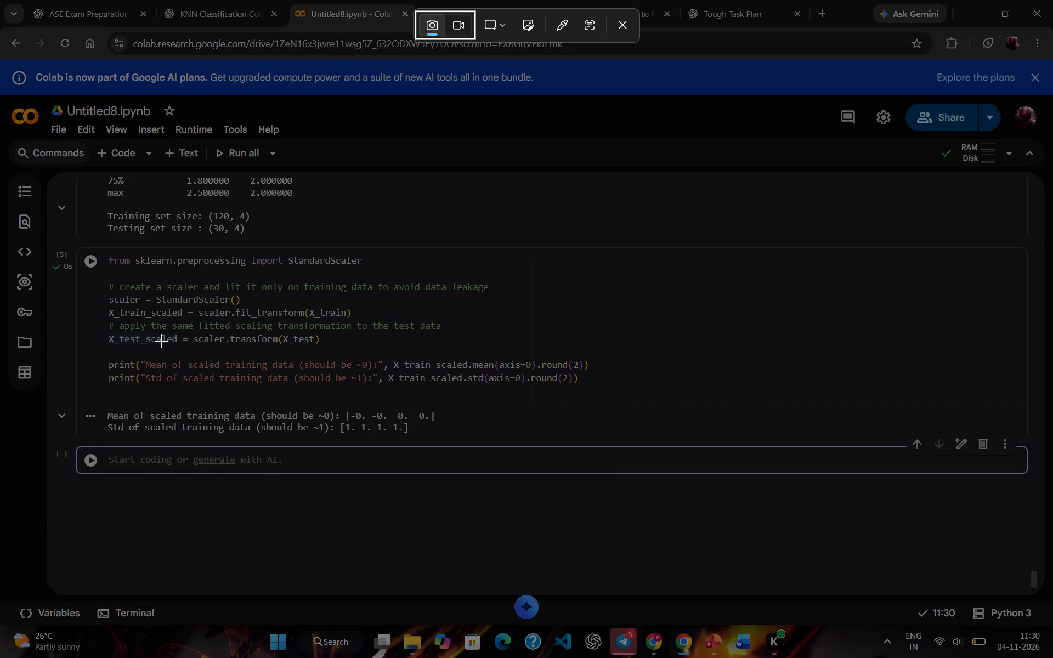
pyautogui.moveTo(103, 254); pyautogui.dragTo(282, 325)
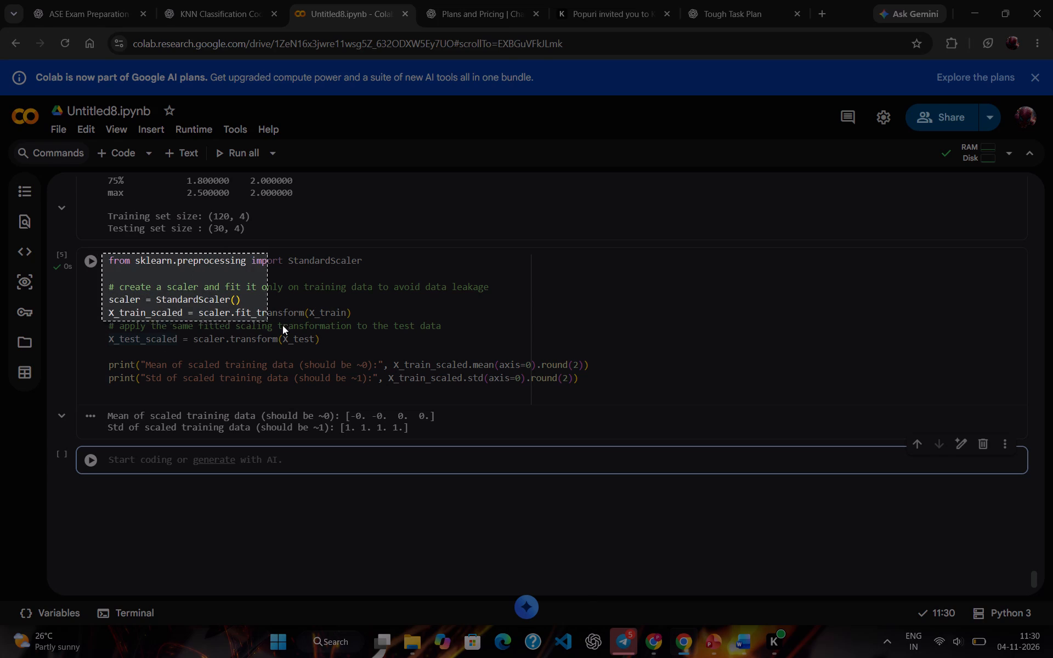
pyautogui.moveTo(282, 325); pyautogui.dragTo(622, 441)
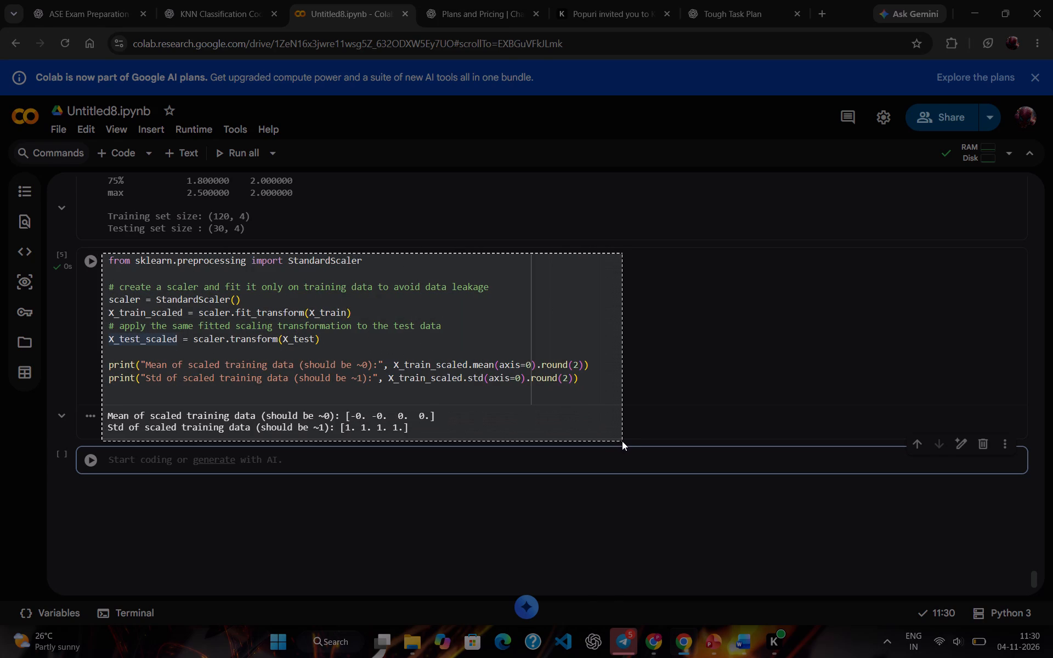
pyautogui.moveTo(622, 441); pyautogui.dragTo(622, 440)
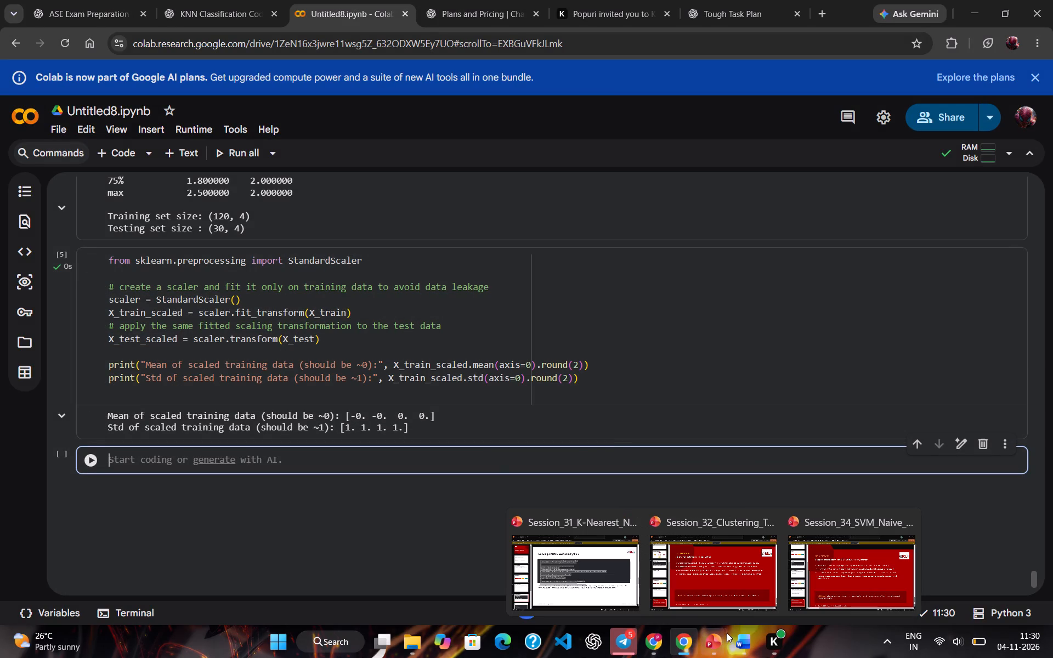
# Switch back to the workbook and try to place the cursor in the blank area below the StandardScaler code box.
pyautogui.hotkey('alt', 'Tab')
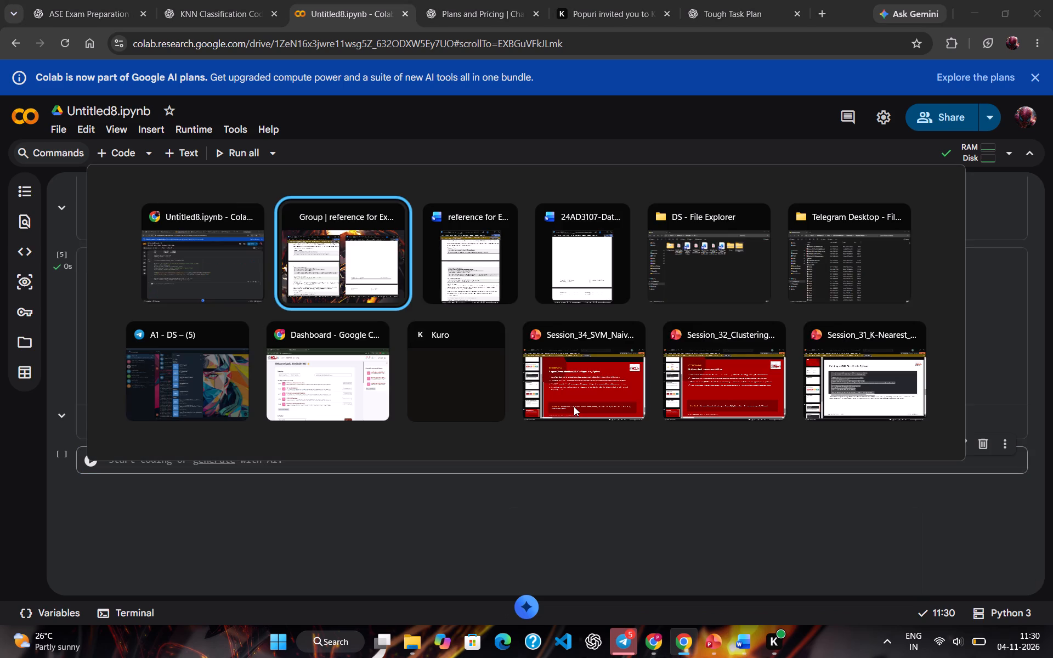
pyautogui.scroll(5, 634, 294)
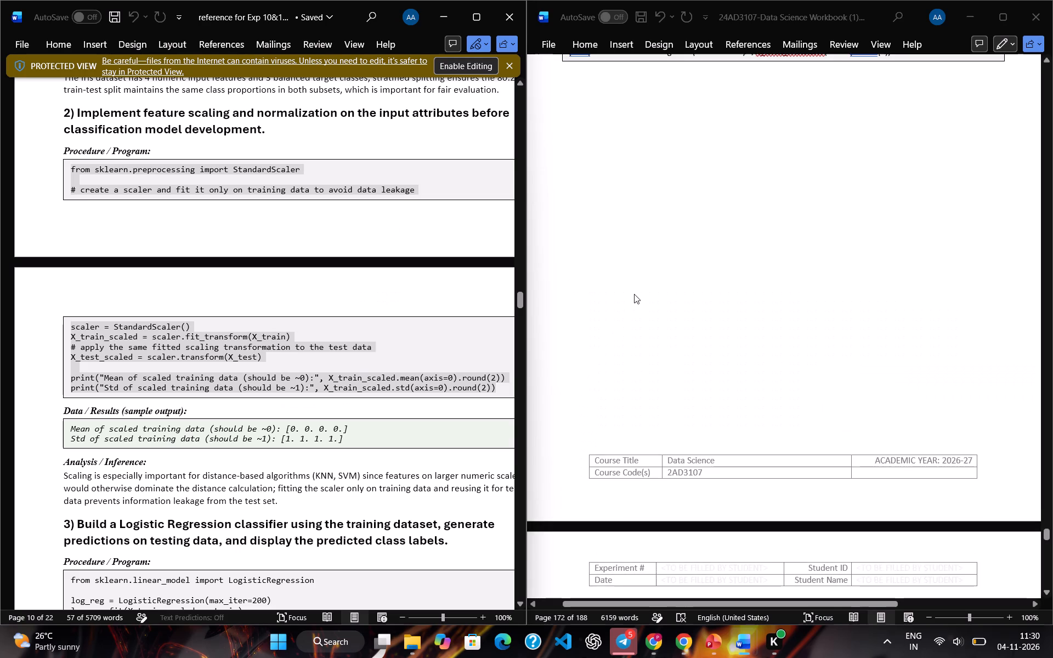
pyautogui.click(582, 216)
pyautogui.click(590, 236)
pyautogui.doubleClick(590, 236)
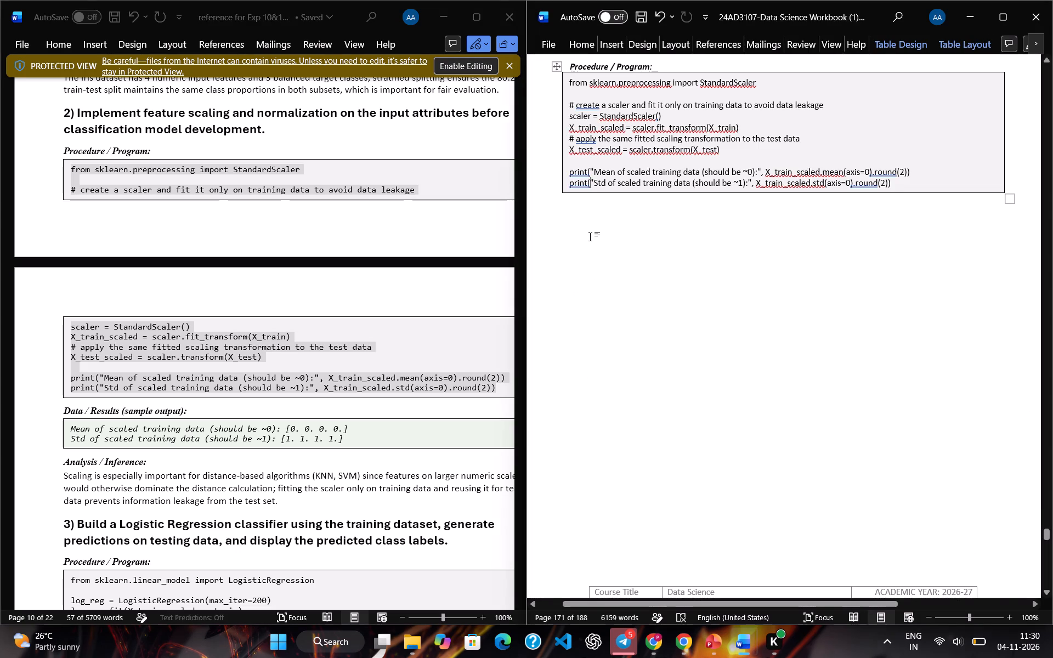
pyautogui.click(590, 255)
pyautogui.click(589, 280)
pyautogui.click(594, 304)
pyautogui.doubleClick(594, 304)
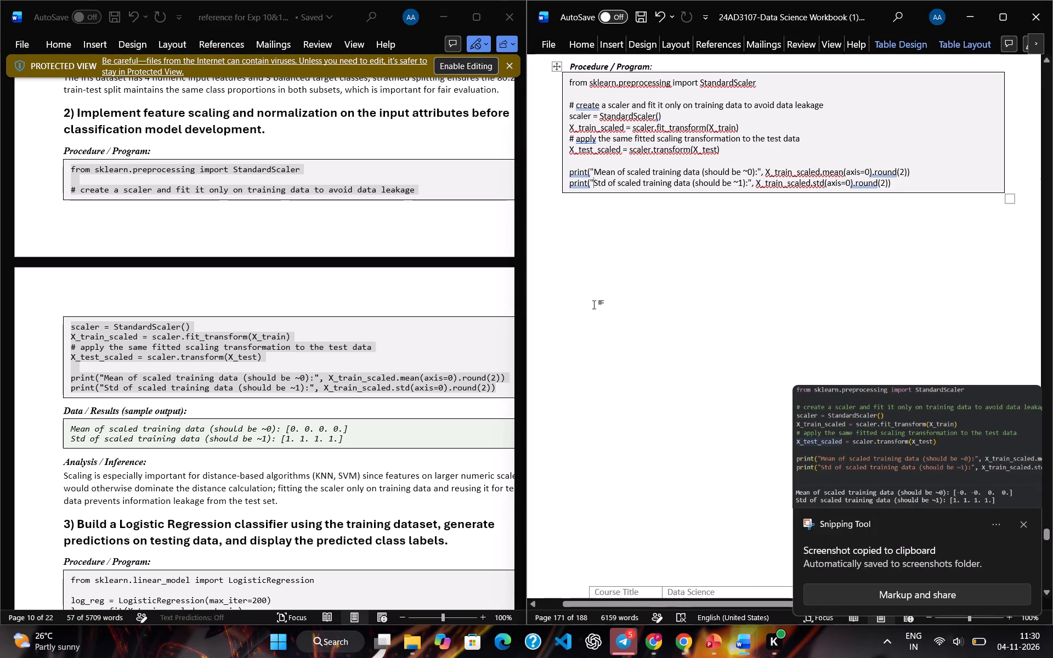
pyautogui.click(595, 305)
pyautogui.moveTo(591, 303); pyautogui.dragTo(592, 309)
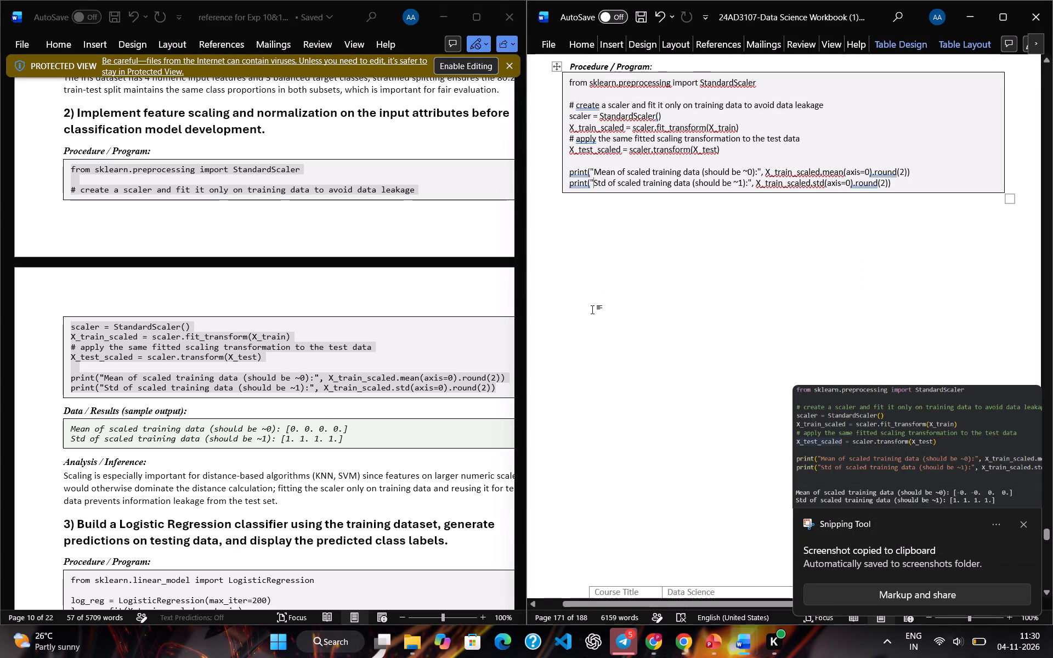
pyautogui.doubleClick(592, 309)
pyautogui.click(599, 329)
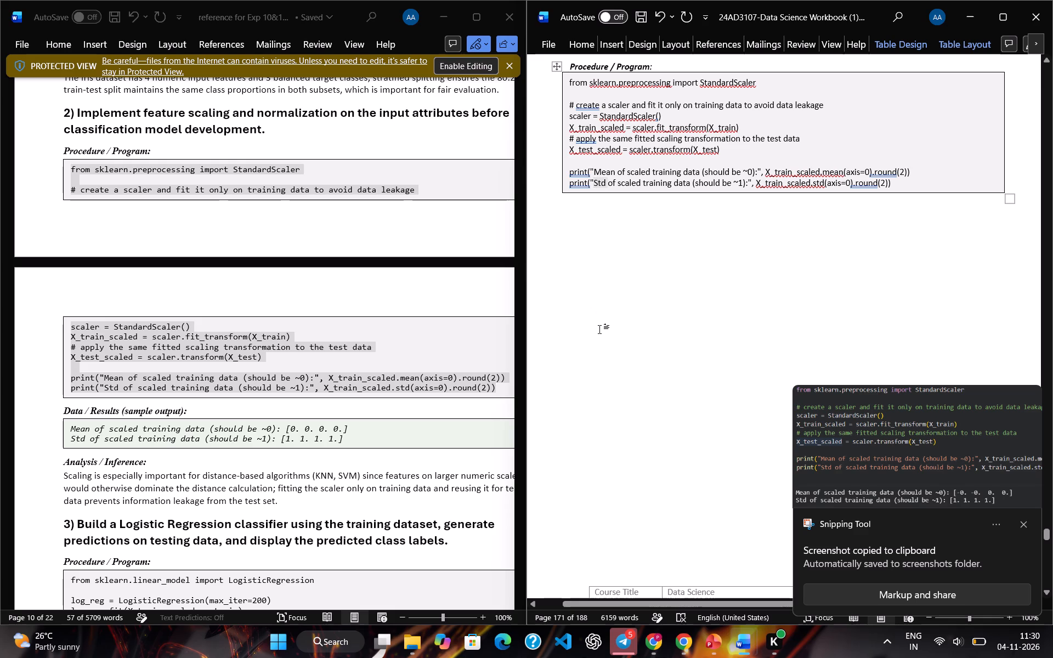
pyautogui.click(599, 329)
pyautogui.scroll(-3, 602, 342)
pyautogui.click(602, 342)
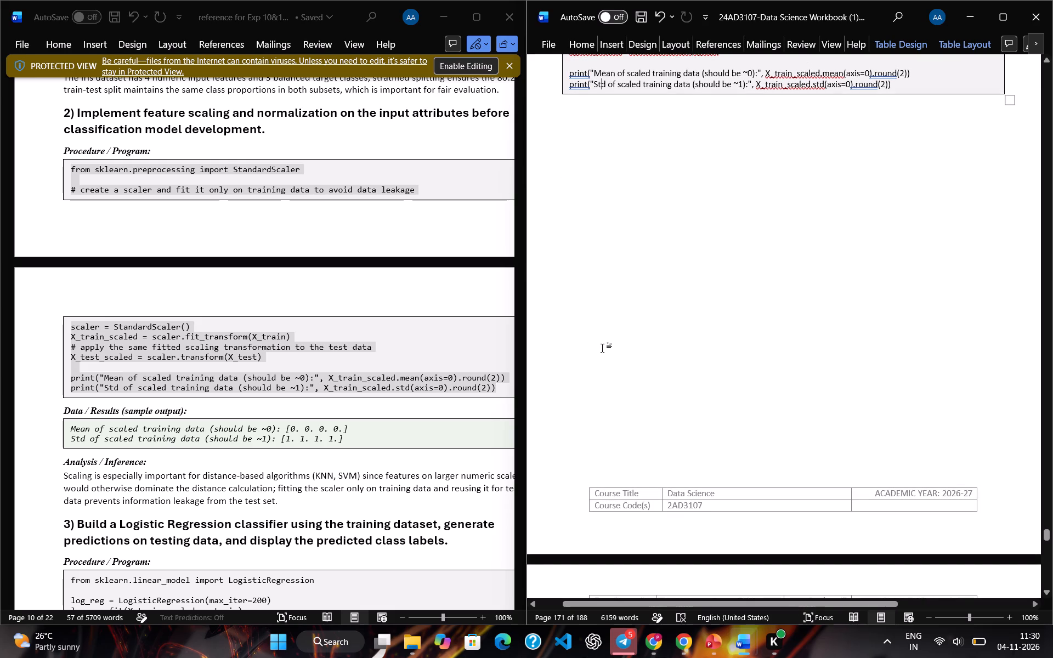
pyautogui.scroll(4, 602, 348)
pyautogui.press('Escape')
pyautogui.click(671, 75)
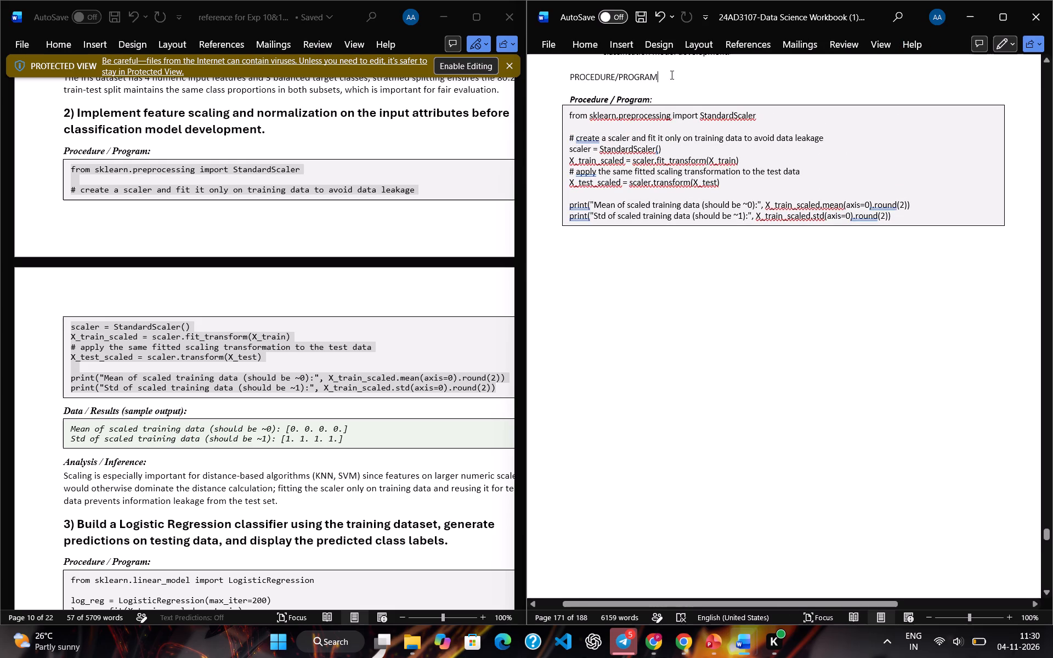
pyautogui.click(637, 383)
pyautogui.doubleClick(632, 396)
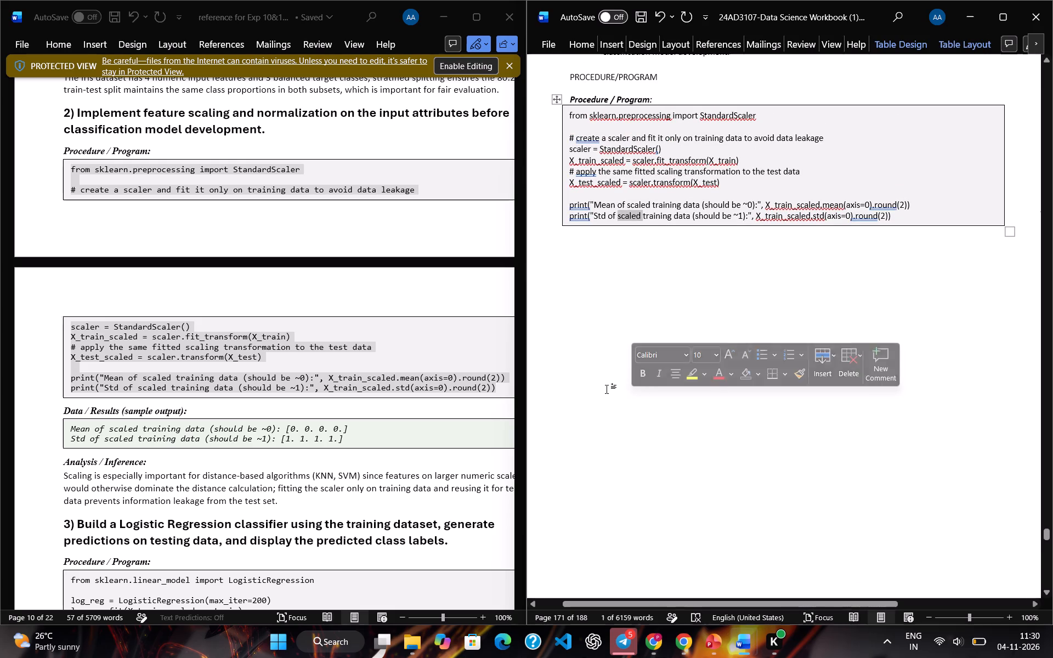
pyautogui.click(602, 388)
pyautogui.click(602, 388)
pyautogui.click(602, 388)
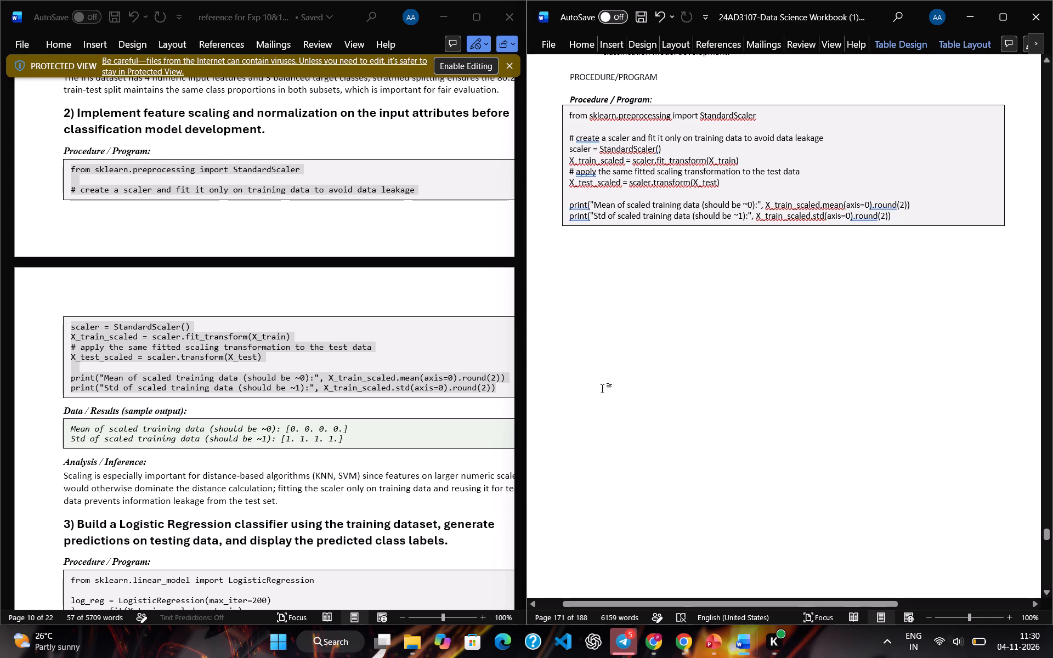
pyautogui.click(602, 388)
# Delete the blank lines above question 2's Data/Results heading so it starts directly below the page header.
pyautogui.scroll(-14, 602, 388)
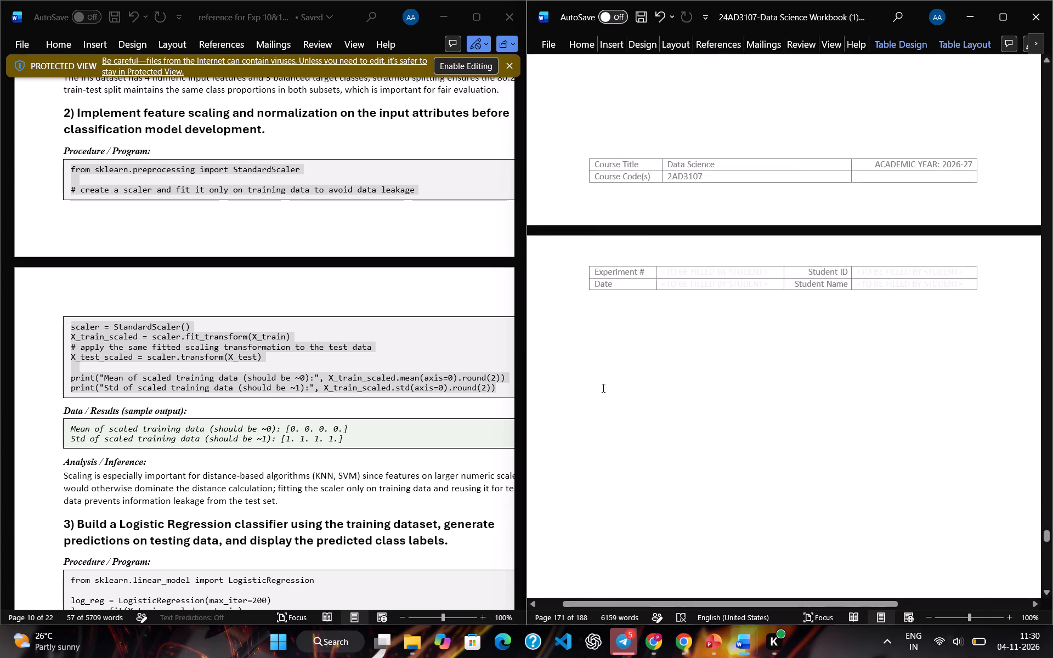
pyautogui.scroll(-6, 602, 388)
pyautogui.click(600, 367)
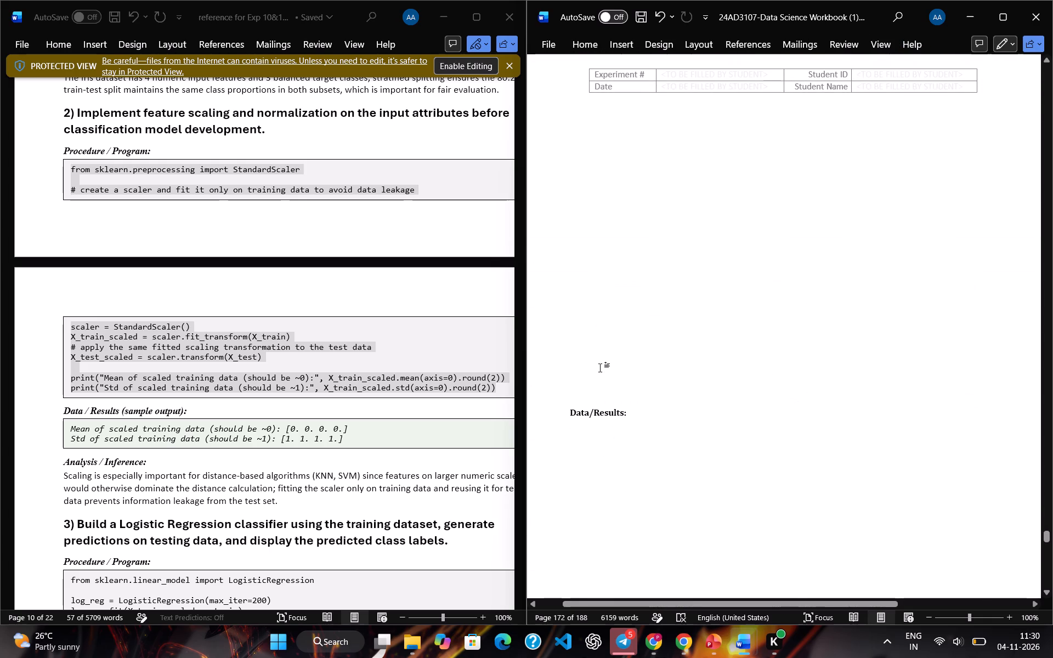
pyautogui.press('Down')
pyautogui.press('Down')
pyautogui.press('Down')
pyautogui.press('Down')
pyautogui.press('BackSpace')
pyautogui.press('BackSpace')
pyautogui.press('BackSpace')
pyautogui.press('BackSpace')
pyautogui.press('BackSpace')
pyautogui.press('BackSpace')
pyautogui.press('BackSpace')
pyautogui.press('BackSpace')
pyautogui.press('BackSpace')
pyautogui.press('BackSpace')
pyautogui.press('BackSpace')
pyautogui.press('BackSpace')
pyautogui.press('BackSpace')
pyautogui.press('BackSpace')
pyautogui.press('BackSpace')
pyautogui.press('BackSpace')
pyautogui.press('BackSpace')
pyautogui.press('BackSpace')
pyautogui.press('BackSpace')
pyautogui.press('BackSpace')
pyautogui.press('BackSpace')
pyautogui.press('BackSpace')
pyautogui.press('BackSpace')
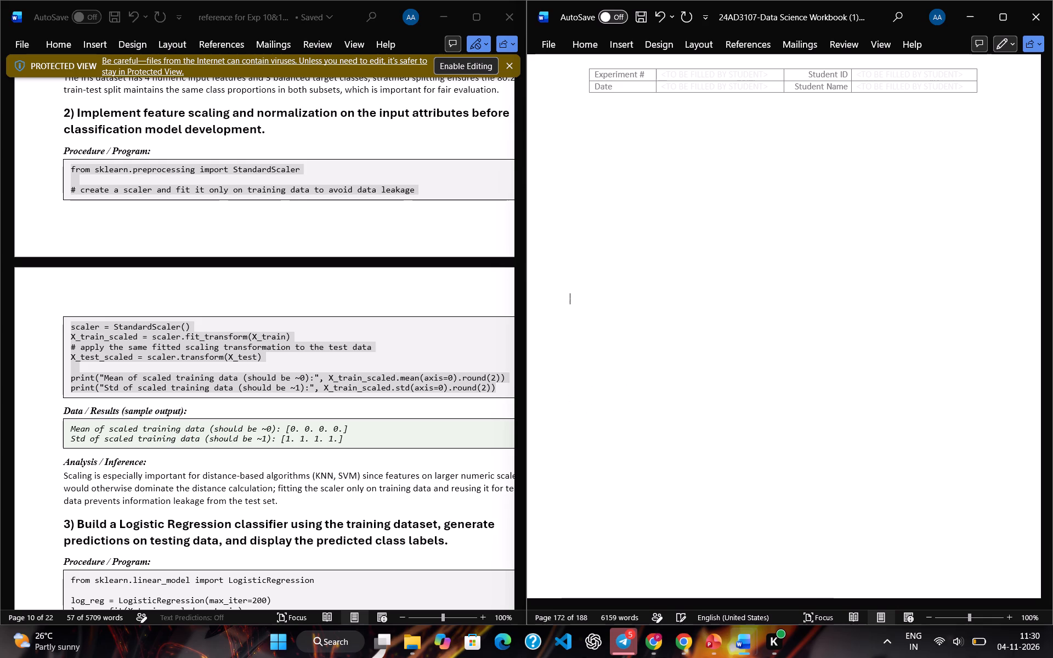
pyautogui.press('BackSpace')
pyautogui.press('BackSpace')
pyautogui.press('BackSpace')
pyautogui.press('BackSpace')
pyautogui.press('BackSpace')
pyautogui.press('BackSpace')
pyautogui.press('BackSpace')
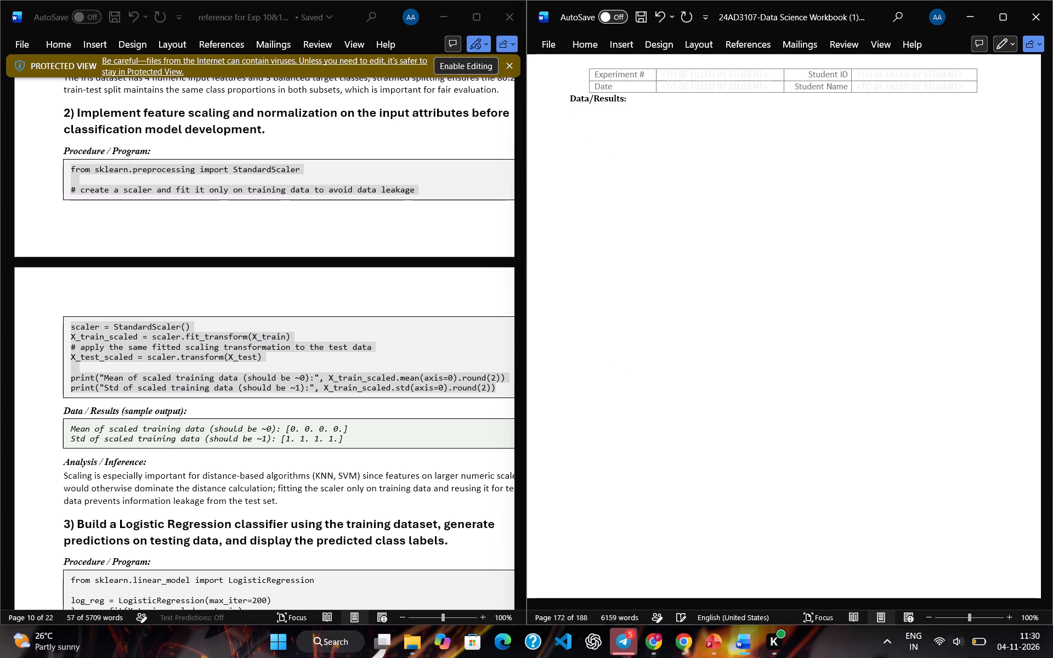
pyautogui.press('BackSpace')
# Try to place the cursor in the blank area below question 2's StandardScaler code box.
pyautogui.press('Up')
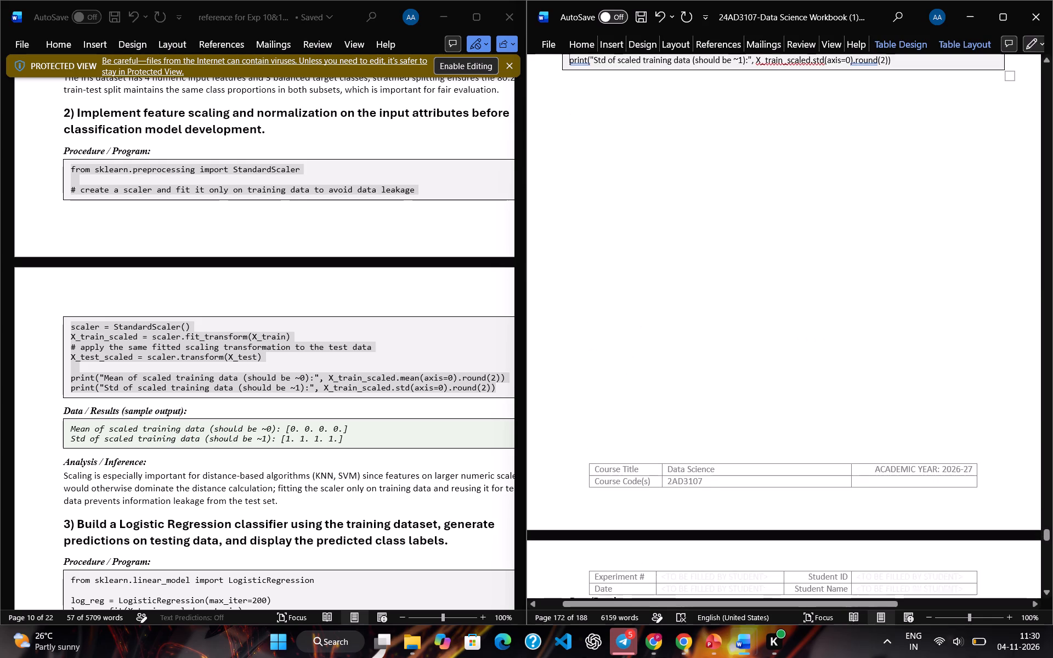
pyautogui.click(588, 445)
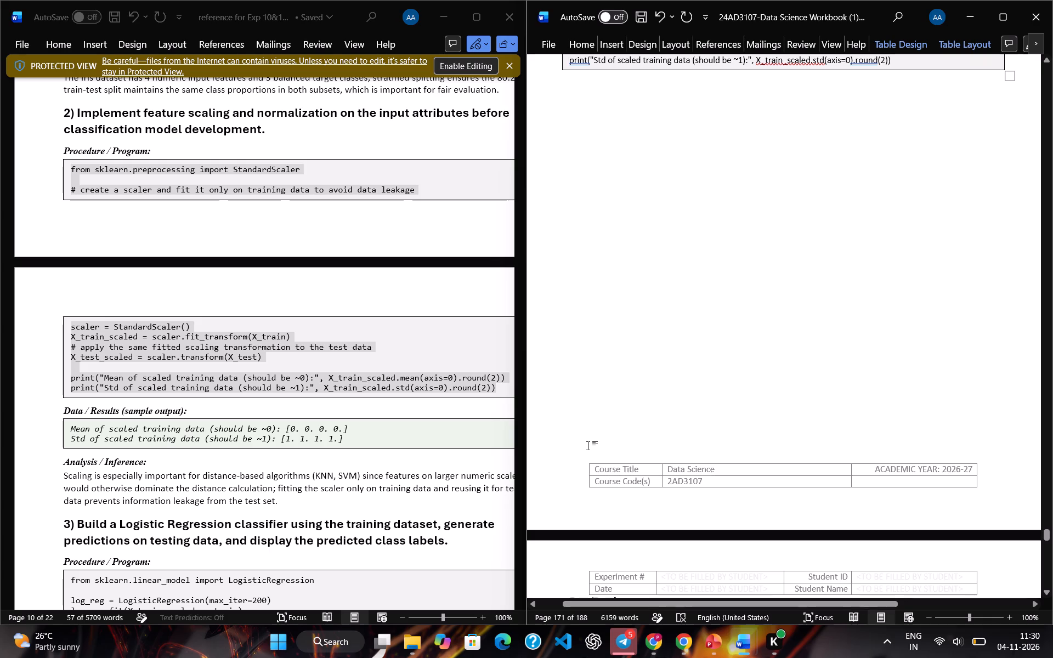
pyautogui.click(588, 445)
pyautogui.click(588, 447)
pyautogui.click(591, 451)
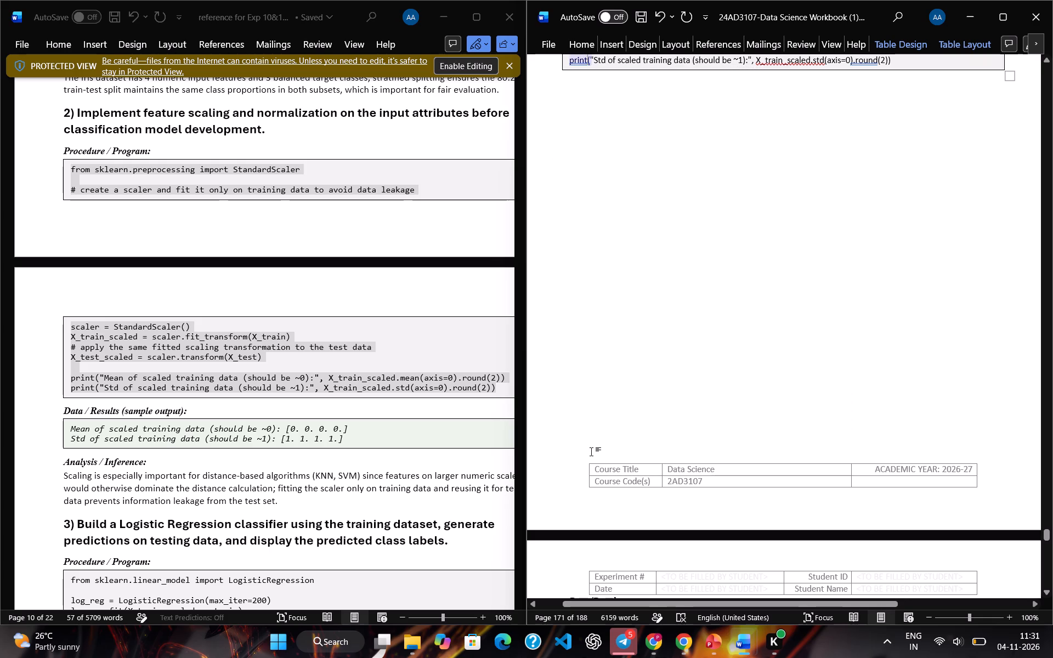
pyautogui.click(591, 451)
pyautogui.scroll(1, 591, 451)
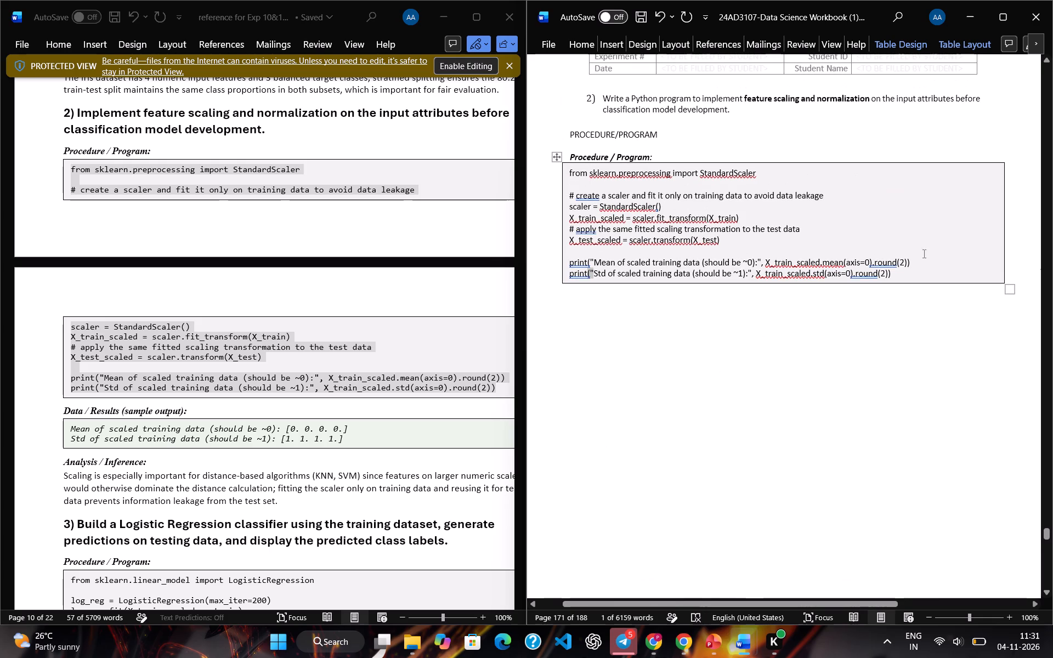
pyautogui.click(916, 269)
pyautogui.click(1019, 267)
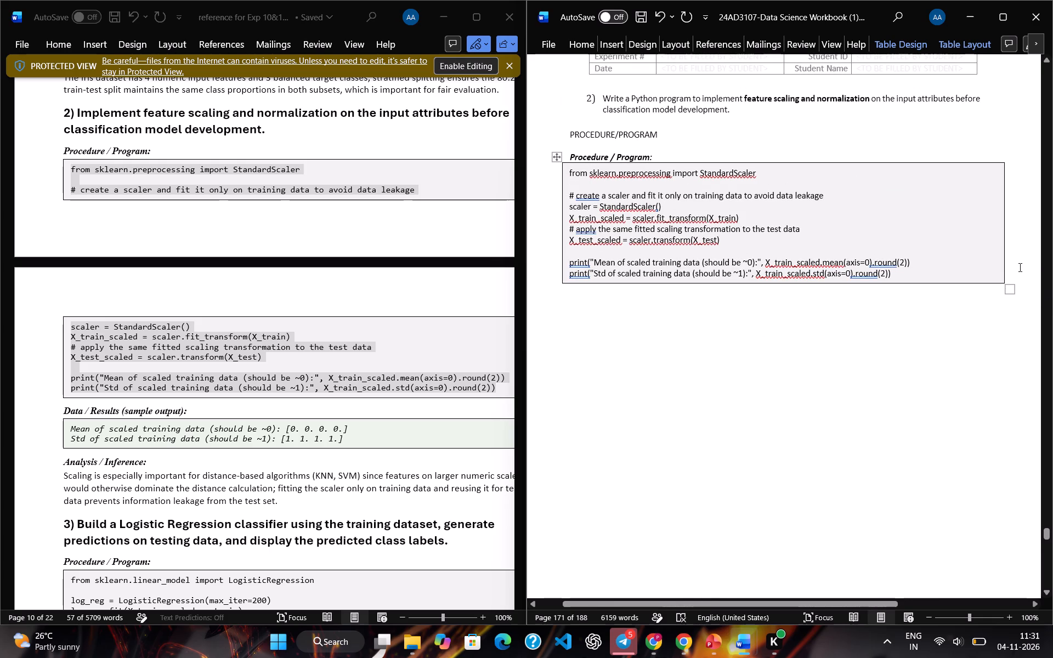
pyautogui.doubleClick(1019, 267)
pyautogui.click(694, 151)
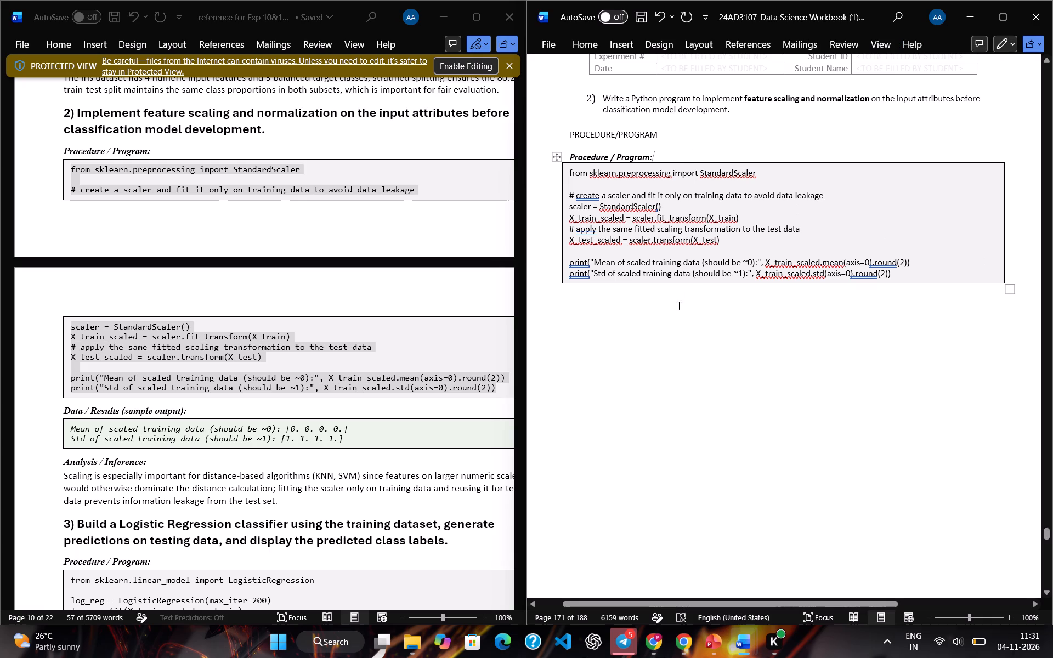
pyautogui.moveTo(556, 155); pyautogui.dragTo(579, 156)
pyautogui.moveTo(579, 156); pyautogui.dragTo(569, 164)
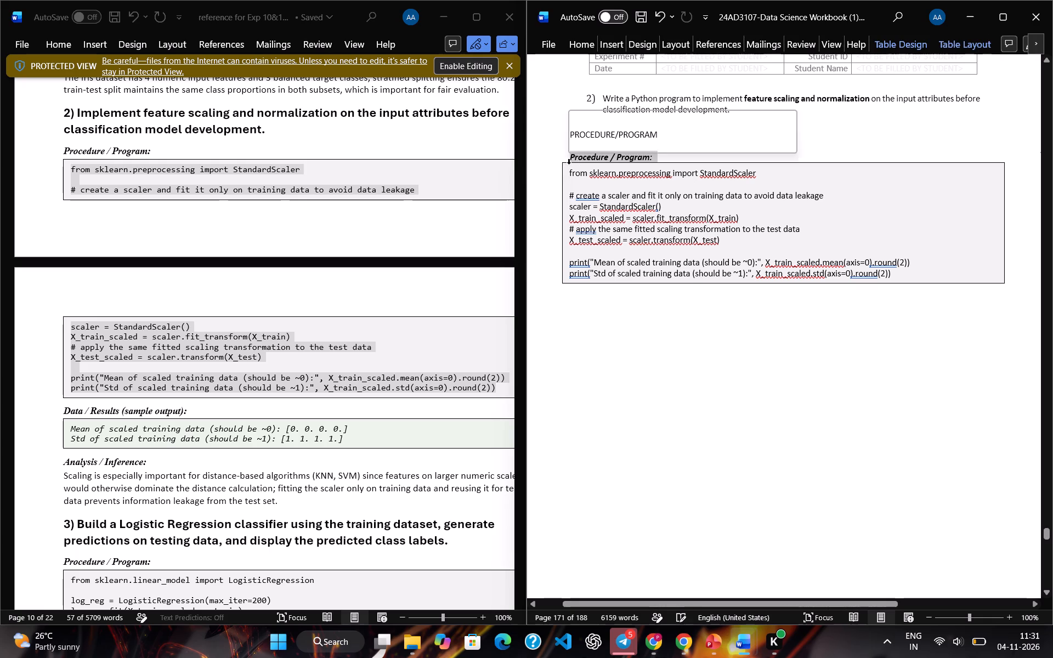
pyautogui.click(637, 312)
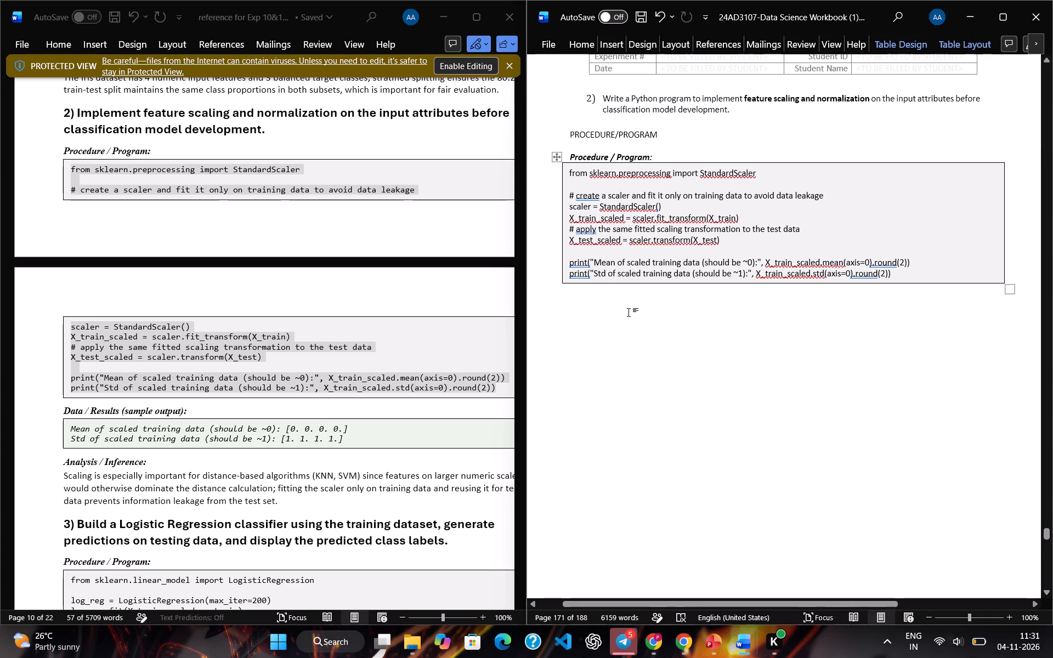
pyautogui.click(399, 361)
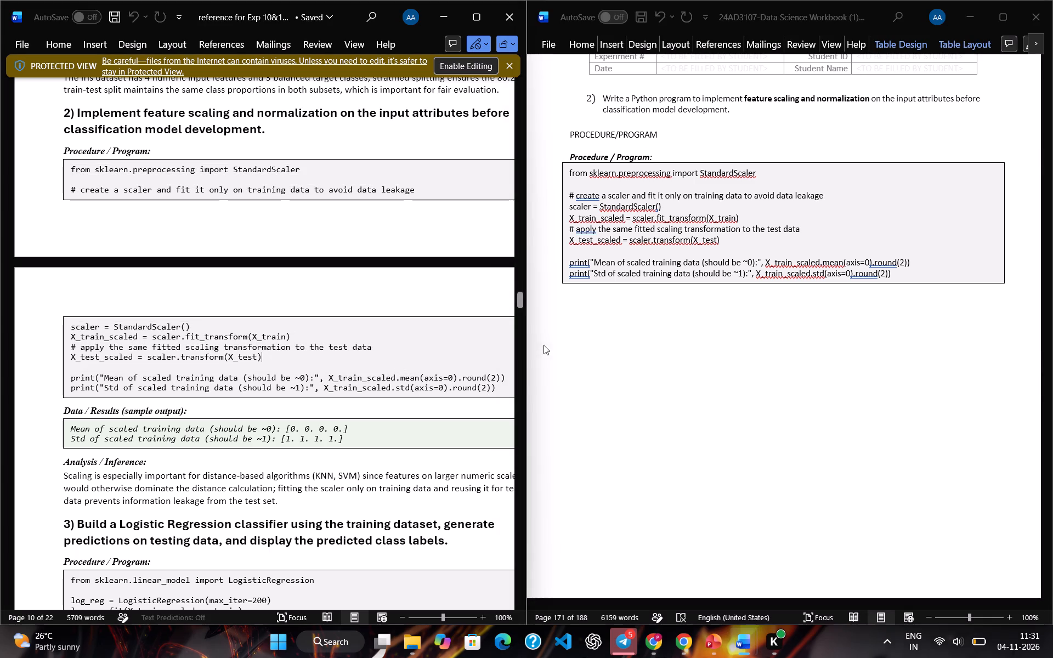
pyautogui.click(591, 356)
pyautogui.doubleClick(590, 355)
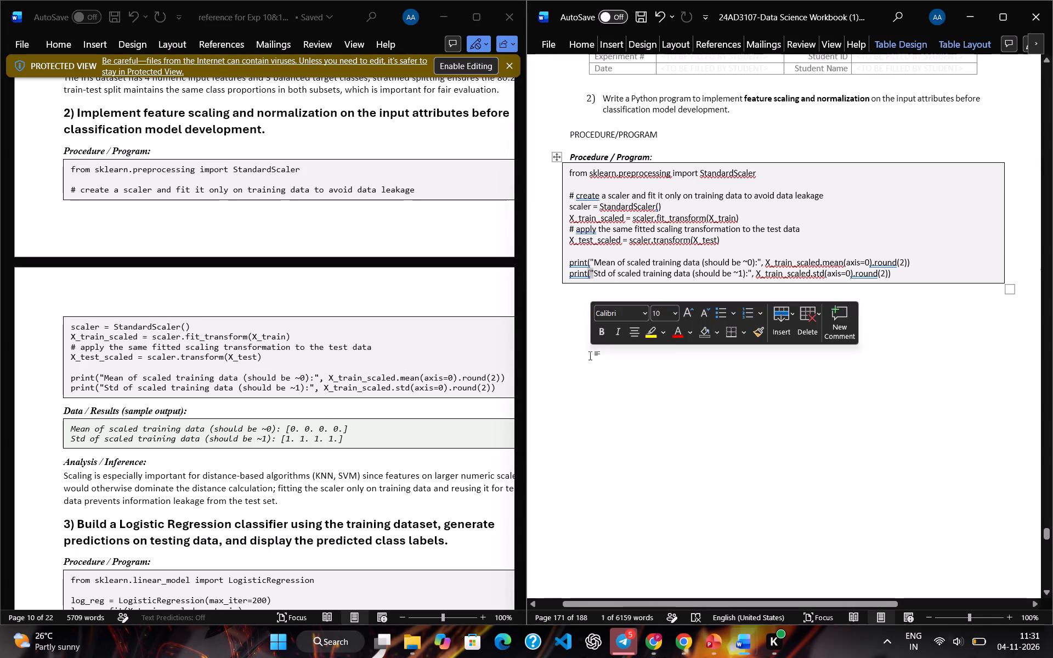
# Add an empty line at the end of question 2's code, after the scaled standard deviation print statement.
pyautogui.press('Right')
pyautogui.press('Right')
pyautogui.press('Right')
pyautogui.press('Right')
pyautogui.press('Right')
pyautogui.press('Right')
pyautogui.press('Right')
pyautogui.press('Right')
pyautogui.press('Right')
pyautogui.press('Right')
pyautogui.press('Right')
pyautogui.press('Right')
pyautogui.press('Right')
pyautogui.press('Right')
pyautogui.press('Right')
pyautogui.press('Right')
pyautogui.press('Right')
pyautogui.press('Right')
pyautogui.press('Right')
pyautogui.press('Right')
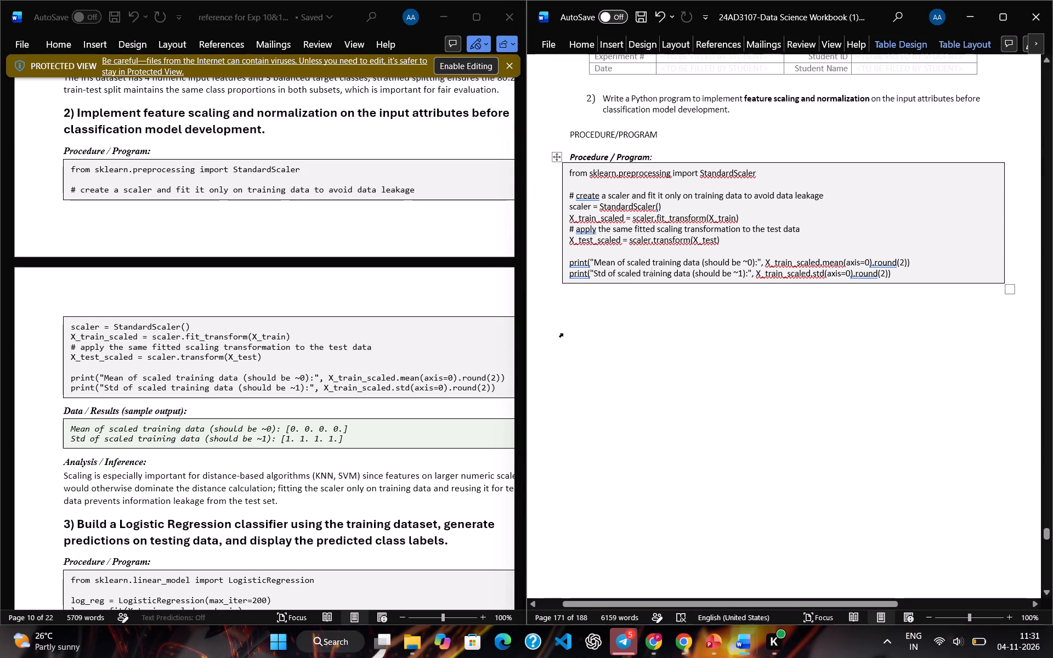
pyautogui.press('End')
pyautogui.press('Return')
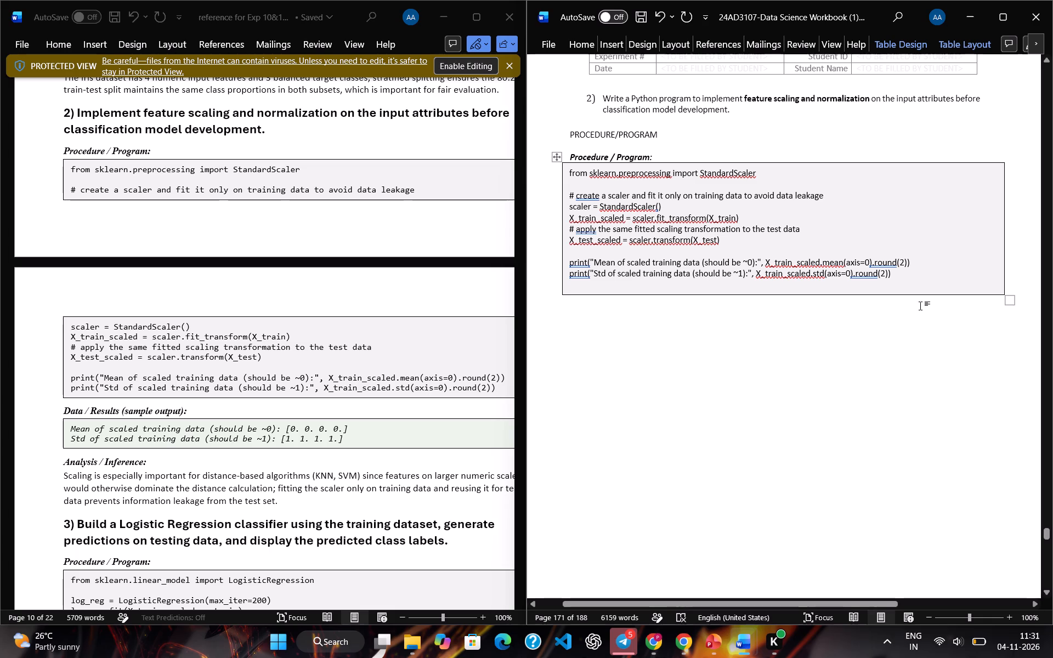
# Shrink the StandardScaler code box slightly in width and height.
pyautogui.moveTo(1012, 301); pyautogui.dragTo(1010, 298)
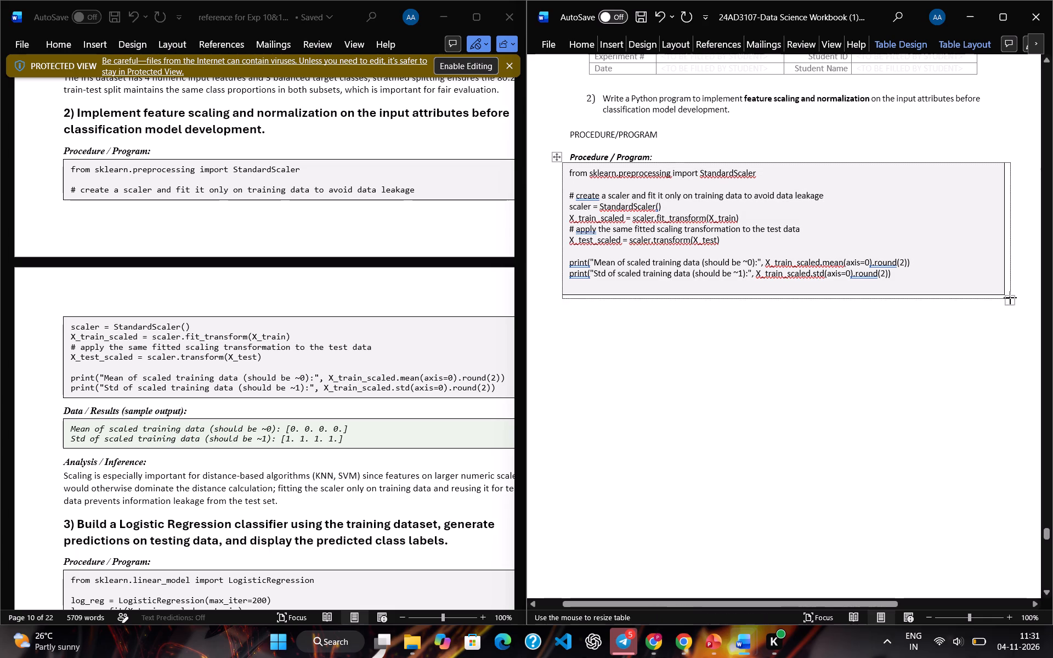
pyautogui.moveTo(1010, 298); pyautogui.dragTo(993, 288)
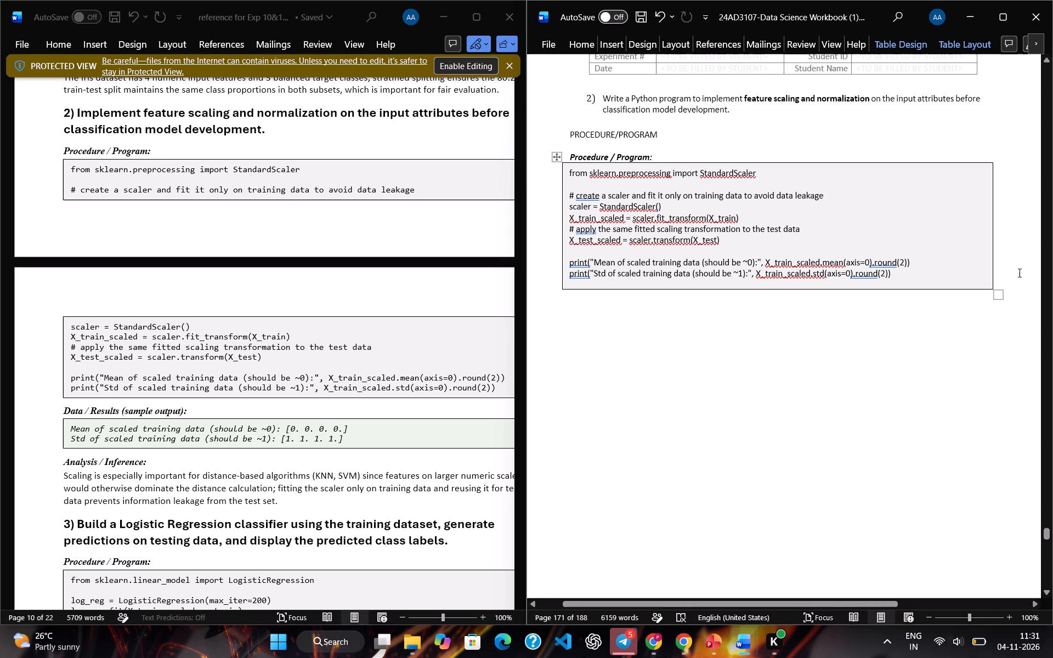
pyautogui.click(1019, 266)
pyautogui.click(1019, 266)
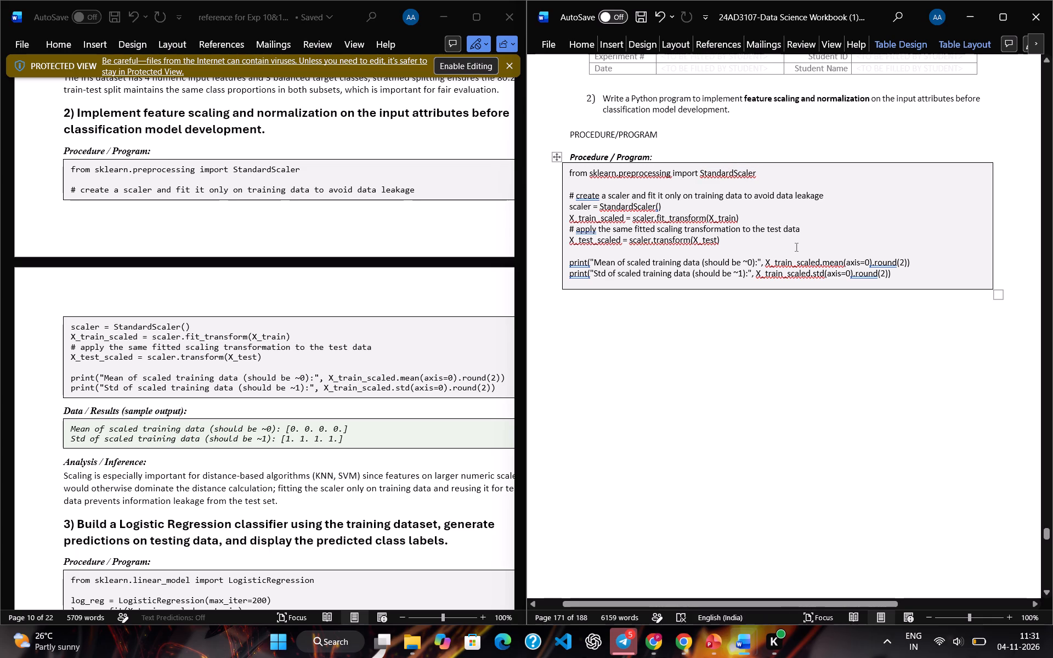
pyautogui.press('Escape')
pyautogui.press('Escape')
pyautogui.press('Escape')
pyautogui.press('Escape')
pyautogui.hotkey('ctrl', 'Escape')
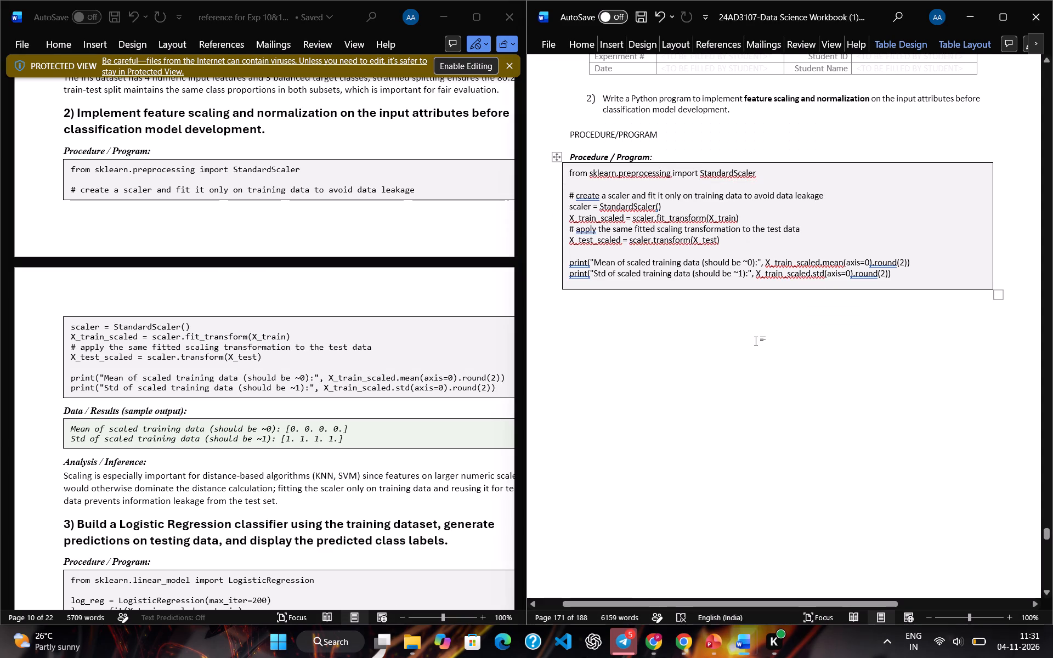
# Paste the captured Colab screenshot of the StandardScaler cell and output below the code in question 2's code box.
pyautogui.click(756, 341)
pyautogui.hotkey('ctrl', 'v')
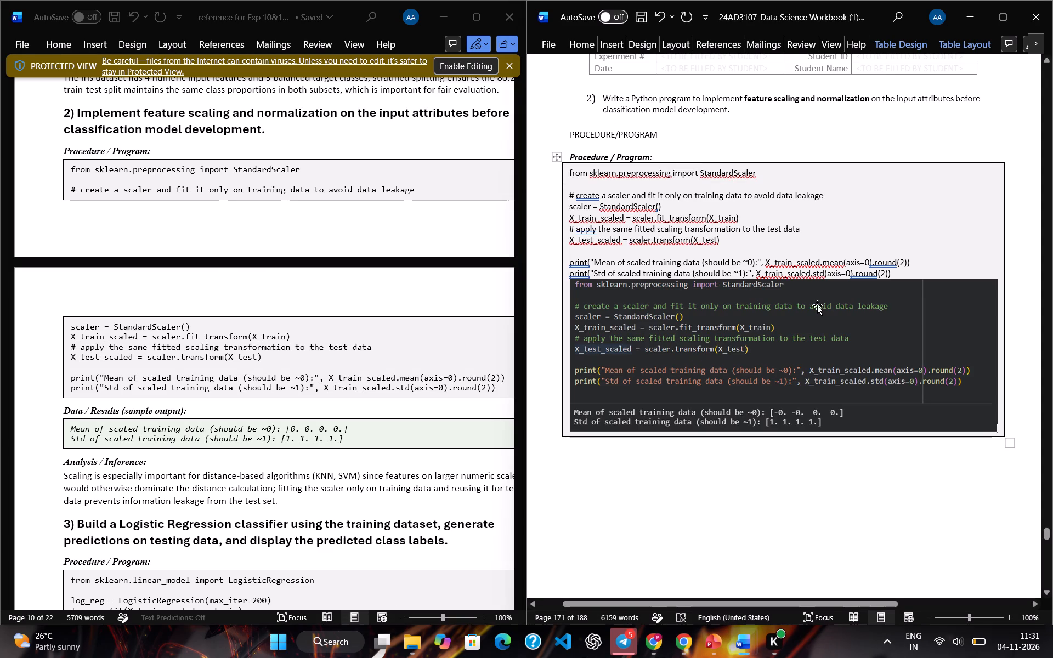
# Insert seven blank lines between question 2's code text and the pasted screenshot.
pyautogui.click(914, 276)
pyautogui.press('Return')
pyautogui.press('Return')
pyautogui.press('Return')
pyautogui.press('Return')
pyautogui.press('Return')
pyautogui.press('Return')
pyautogui.press('Return')
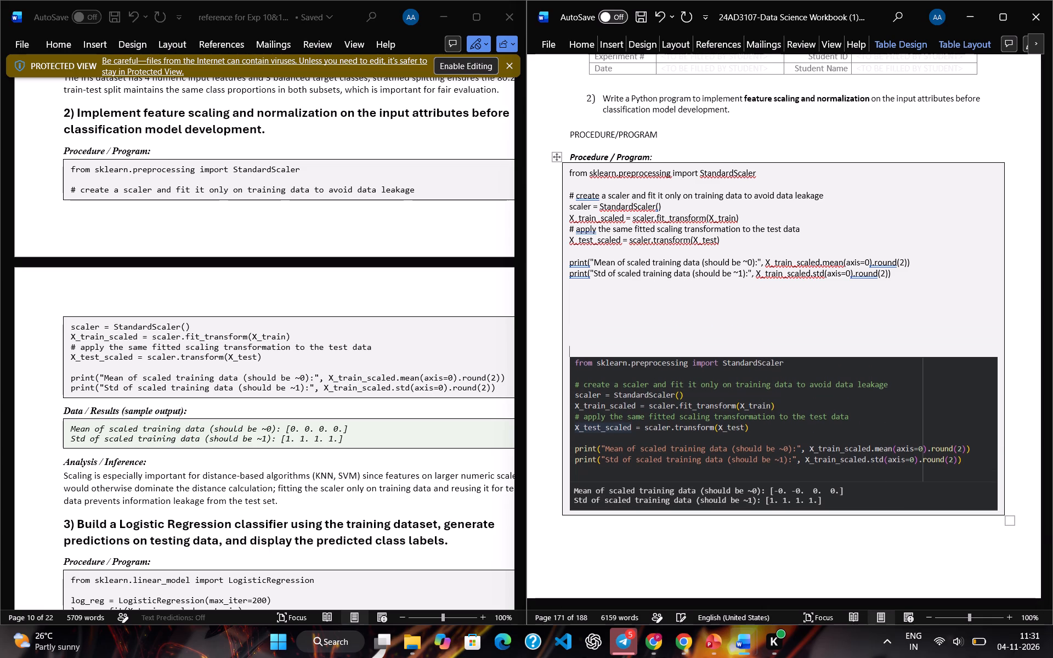
# Add a blank line in the empty area under question 2's Data/Results heading.
pyautogui.scroll(-1, 892, 506)
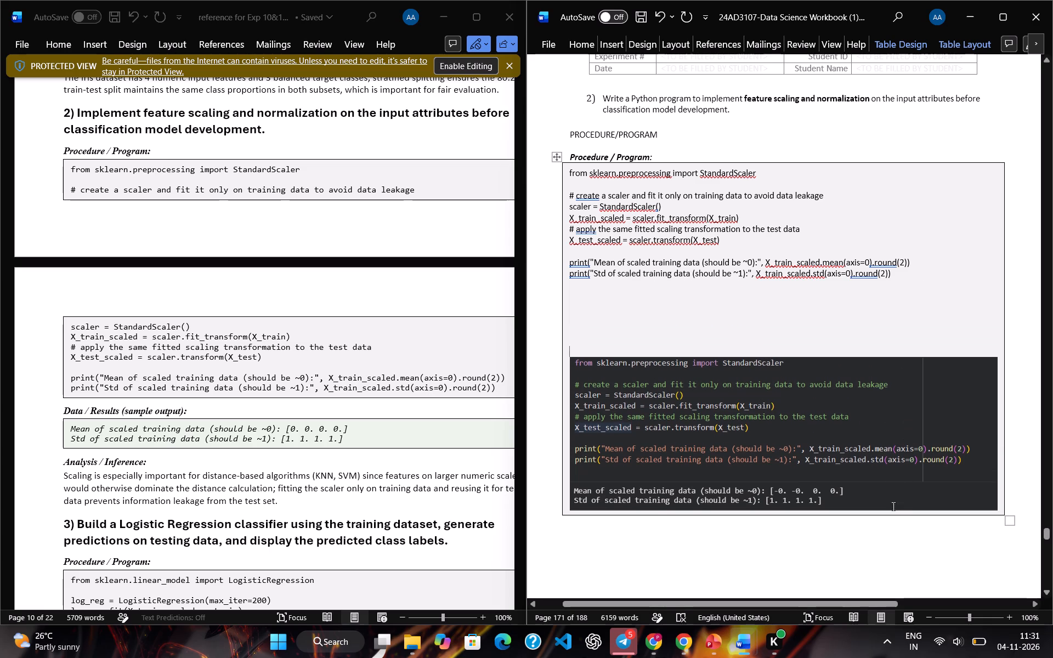
pyautogui.scroll(-4, 892, 506)
pyautogui.click(743, 394)
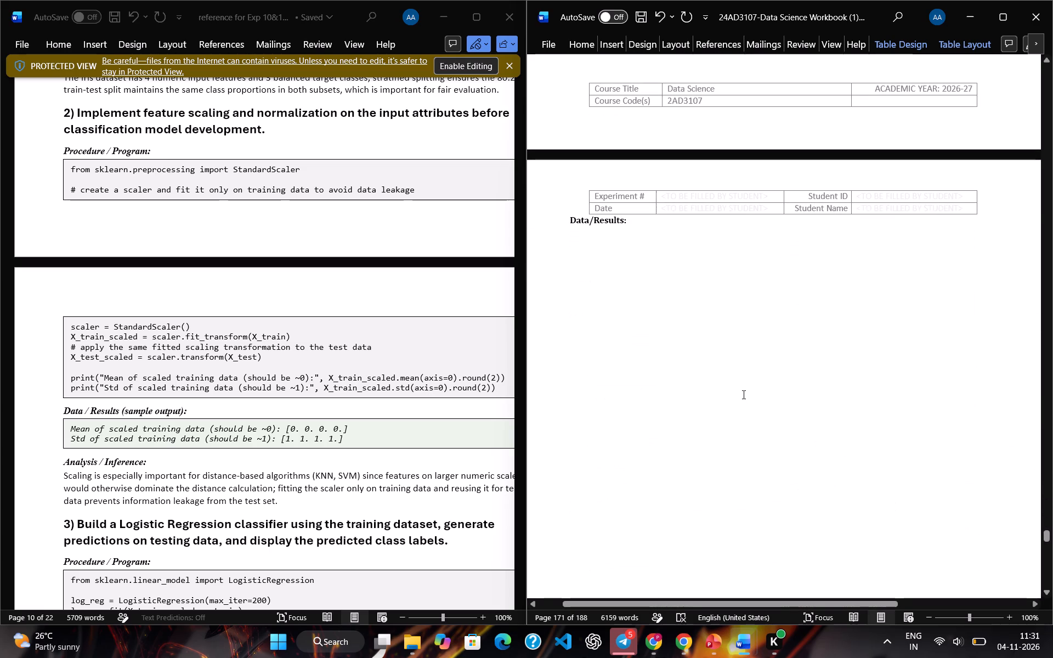
pyautogui.press('Return')
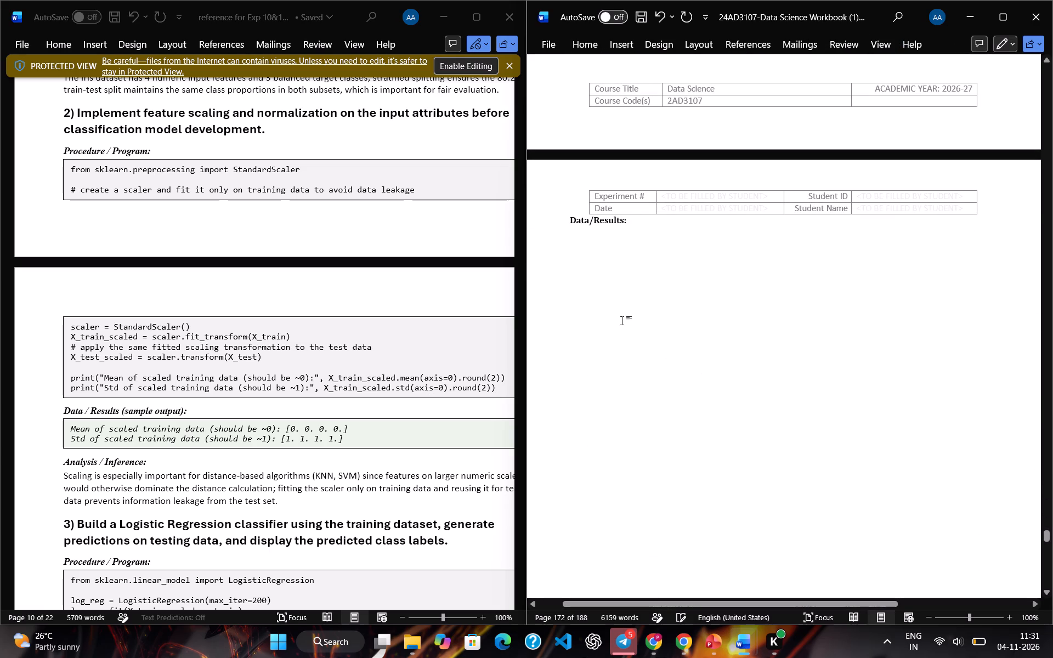
# Copy question 2's Data/Results heading and its sample mean and standard deviation output from the reference document.
pyautogui.scroll(-9, 700, 320)
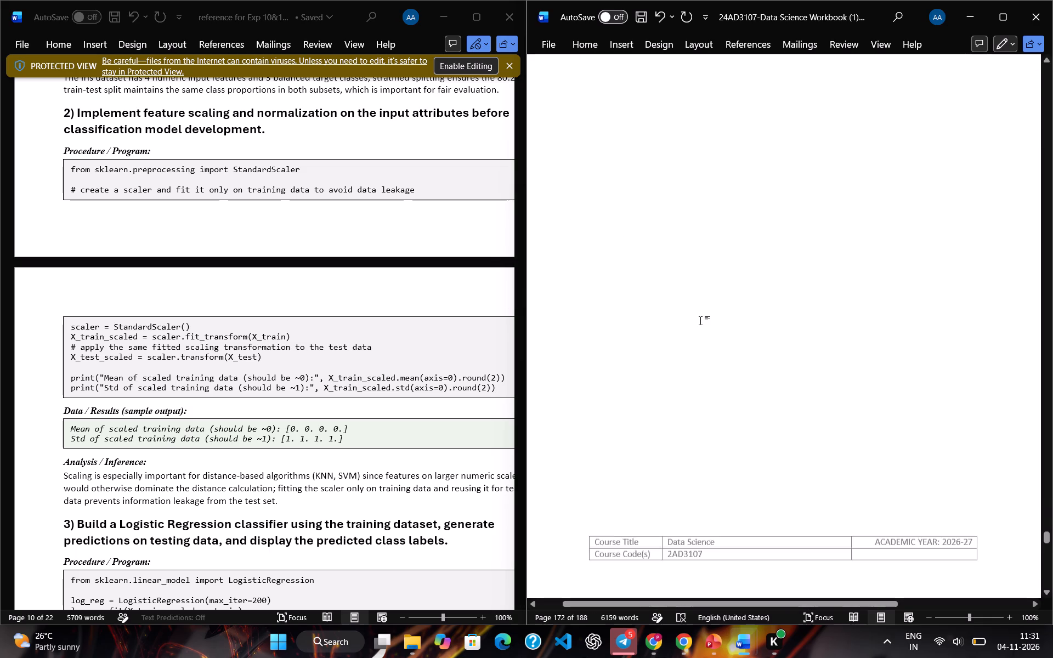
pyautogui.scroll(-7, 700, 320)
pyautogui.scroll(-1, 525, 322)
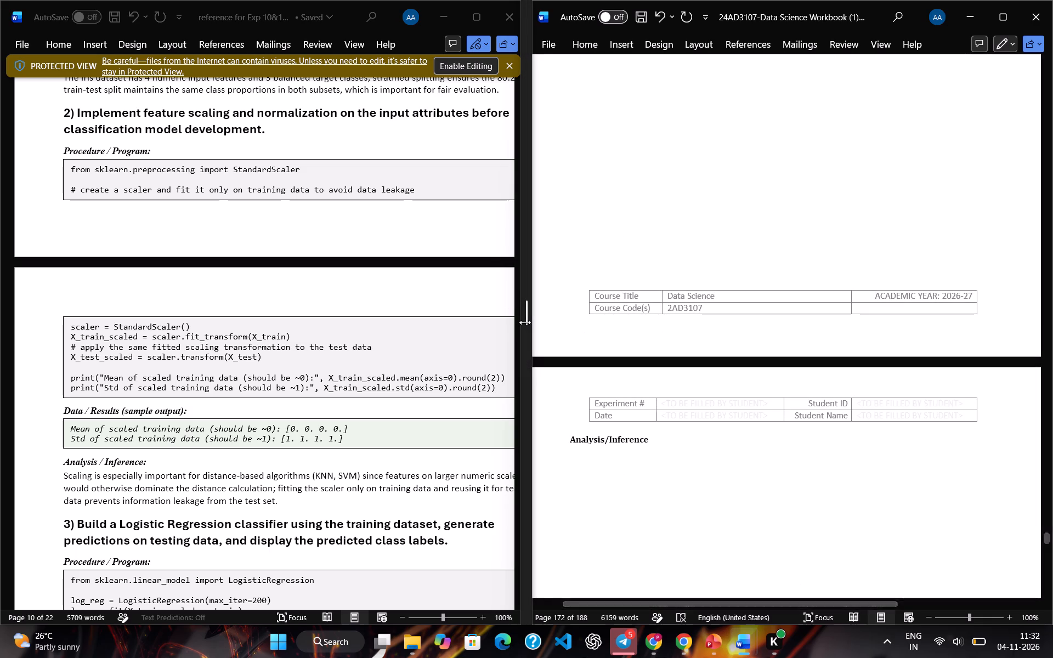
pyautogui.scroll(-2, 525, 322)
pyautogui.scroll(5, 524, 321)
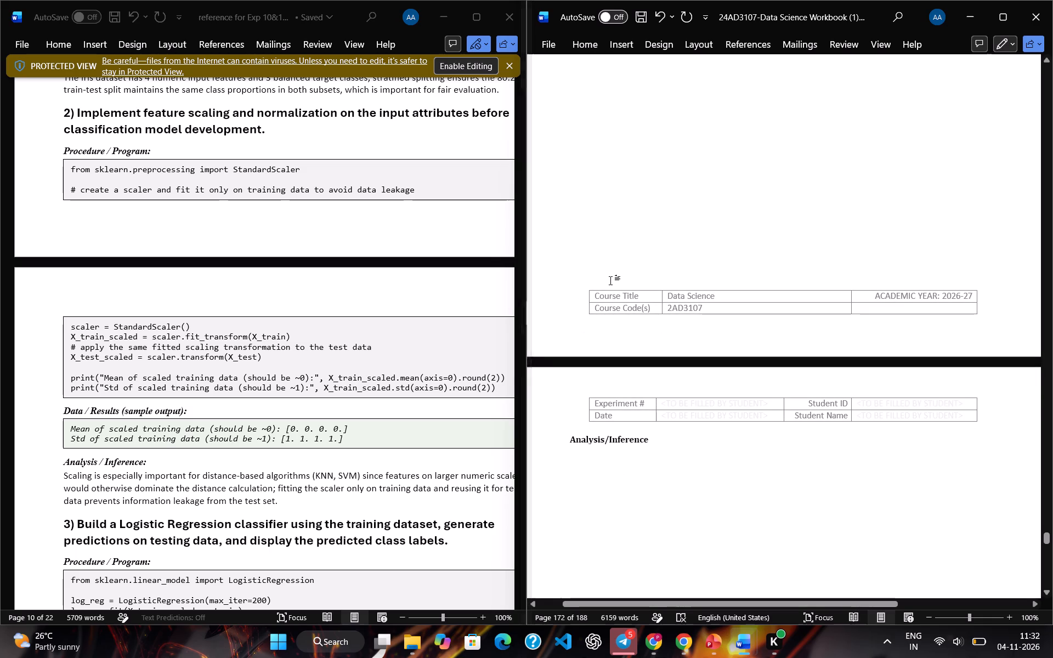
pyautogui.scroll(9, 610, 280)
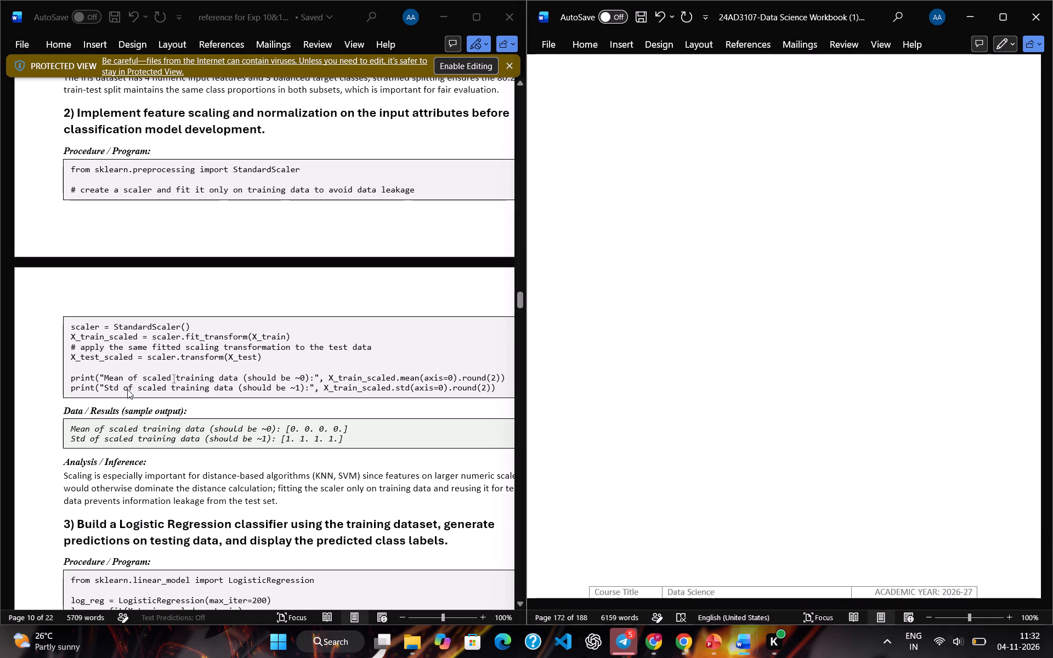
pyautogui.moveTo(65, 407); pyautogui.dragTo(356, 440)
pyautogui.hotkey('ctrl', 'c')
# Delete the Analysis/Inference heading and the empty space before it, following question 2's Data/Results section in the workbook.
pyautogui.scroll(9, 430, 319)
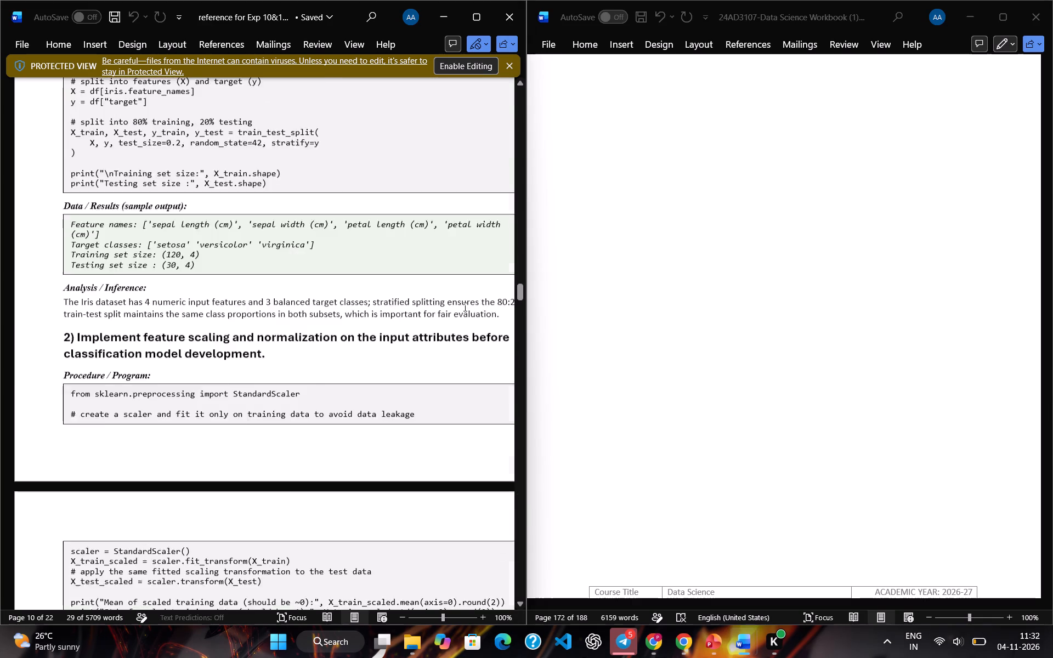
pyautogui.scroll(11, 464, 307)
pyautogui.scroll(13, 466, 307)
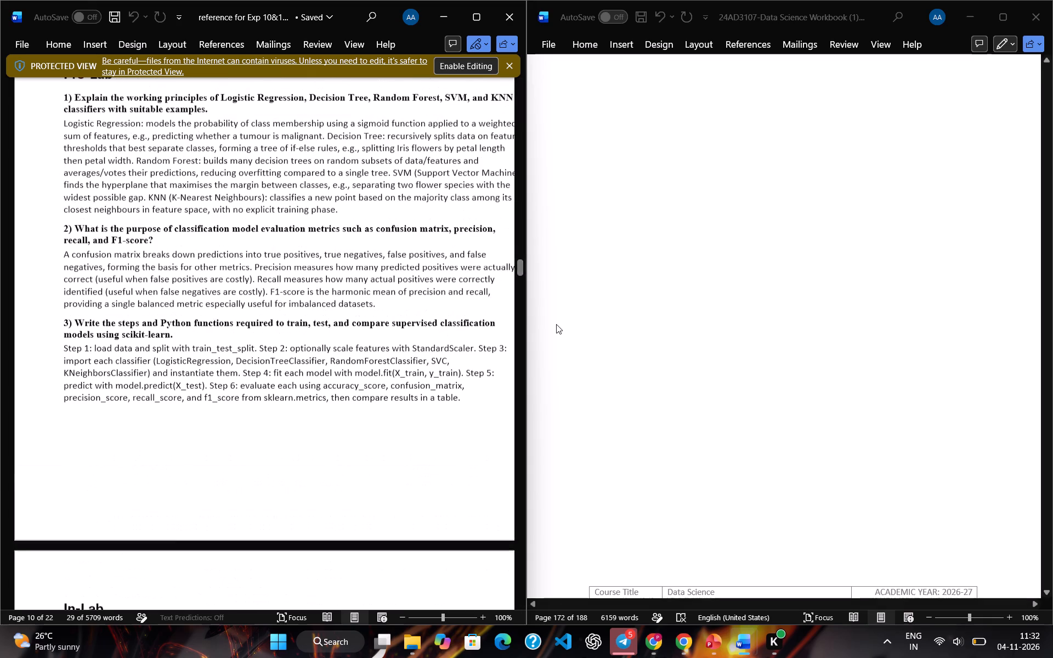
pyautogui.scroll(6, 665, 348)
pyautogui.scroll(-16, 462, 339)
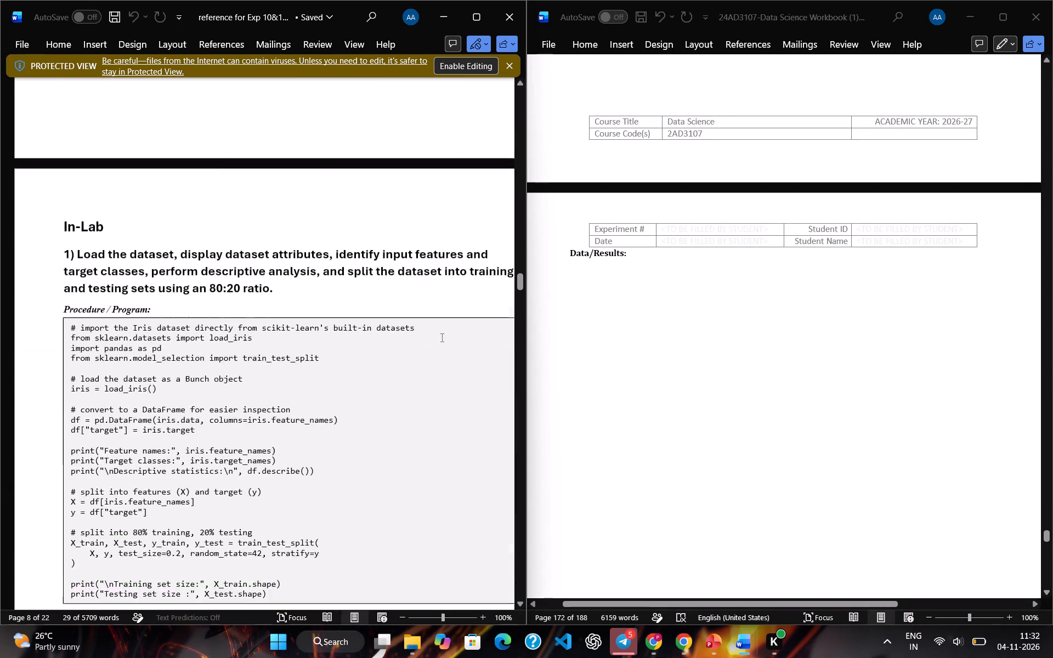
pyautogui.scroll(-18, 682, 395)
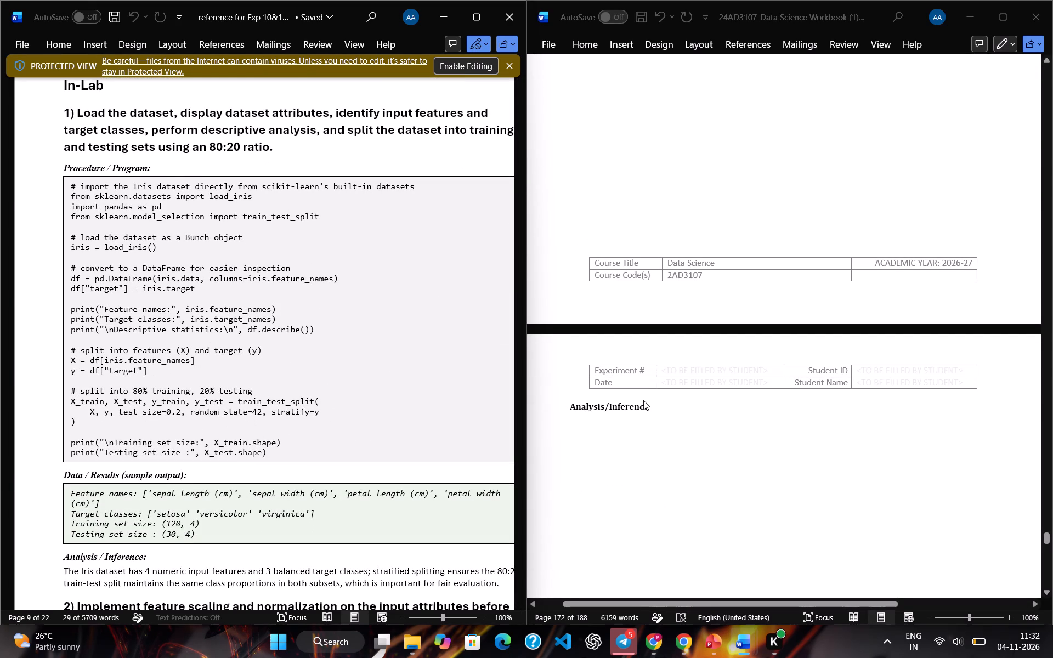
pyautogui.moveTo(646, 400); pyautogui.dragTo(652, 404)
pyautogui.moveTo(652, 404); pyautogui.dragTo(611, 409)
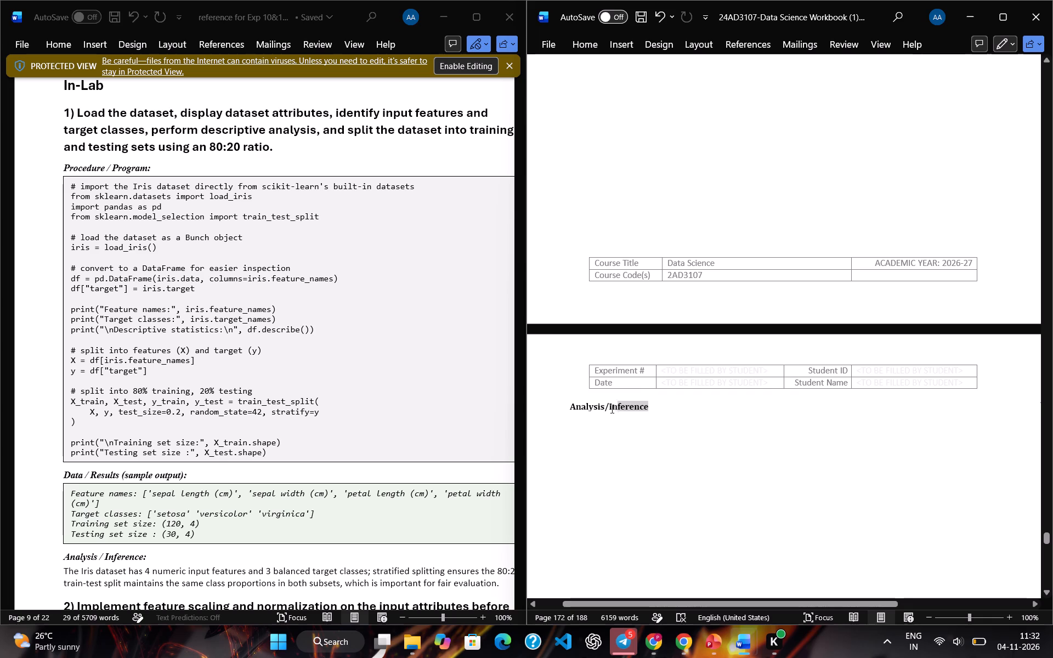
pyautogui.moveTo(611, 409); pyautogui.dragTo(567, 409)
pyautogui.press('BackSpace')
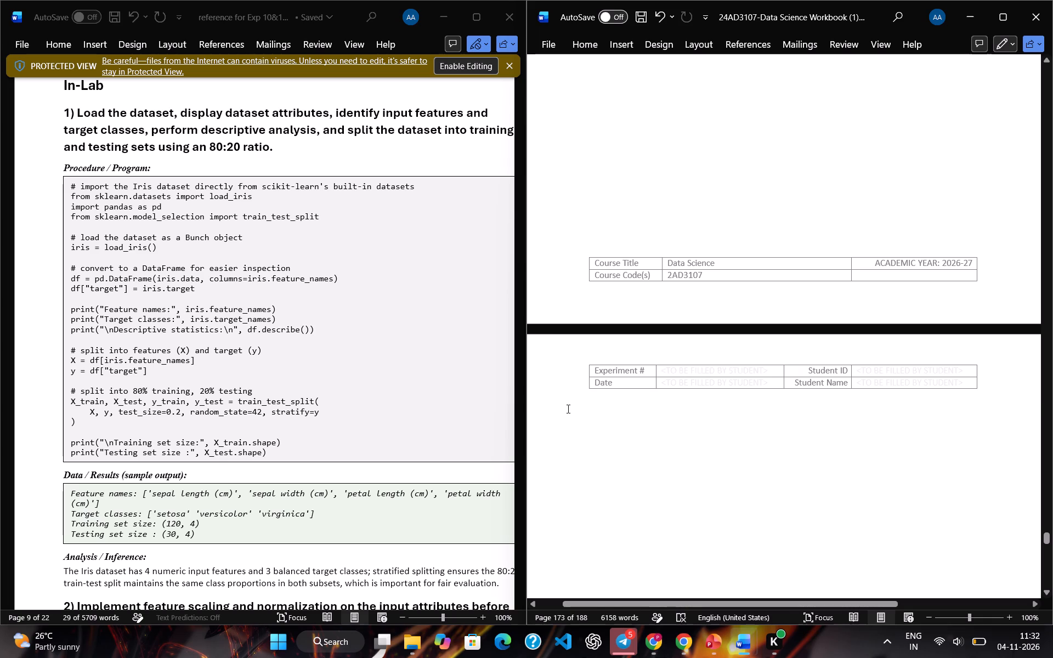
pyautogui.press('BackSpace')
pyautogui.press('BackSpace')
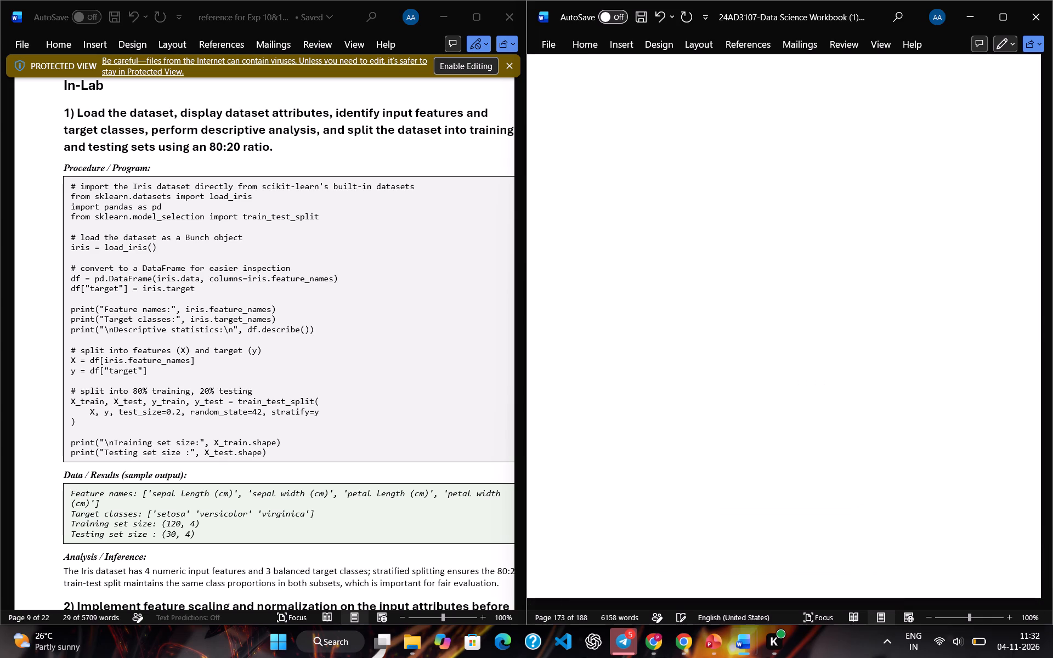
# Paste the copied sample mean and standard deviation output under question 2's Data/Results heading in the workbook.
pyautogui.scroll(-4, 567, 409)
pyautogui.scroll(2, 567, 409)
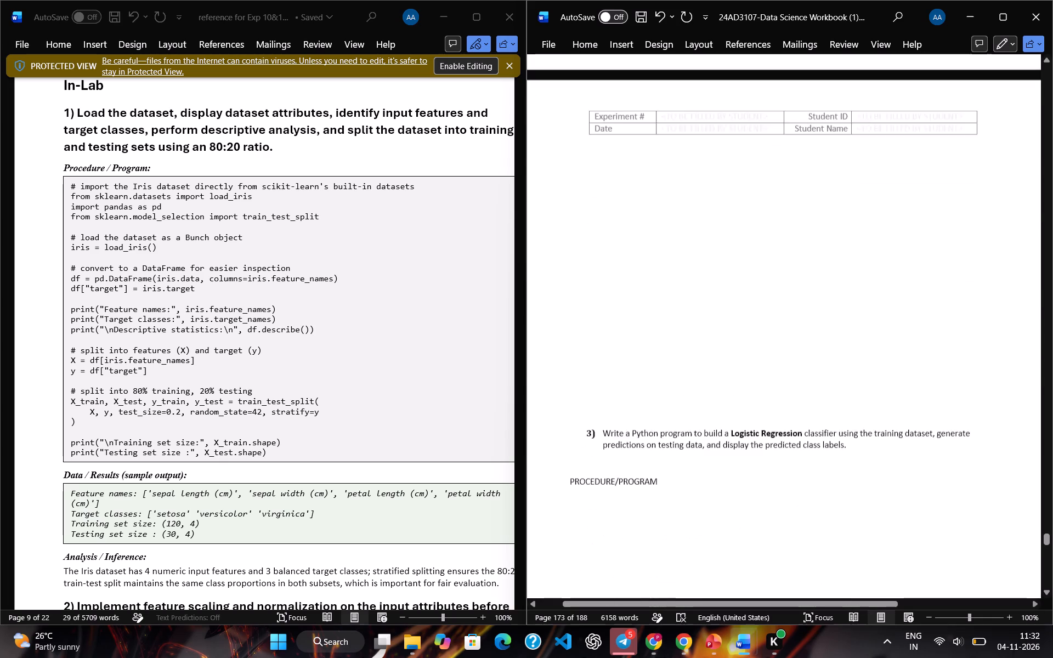
pyautogui.scroll(5, 567, 409)
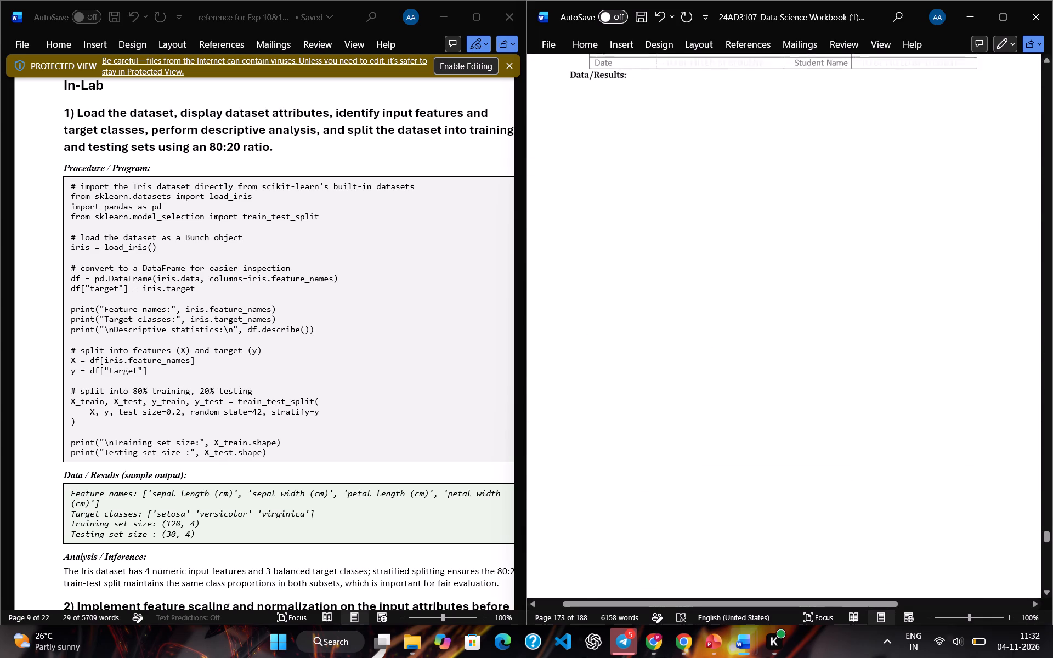
pyautogui.hotkey('ctrl', 'v')
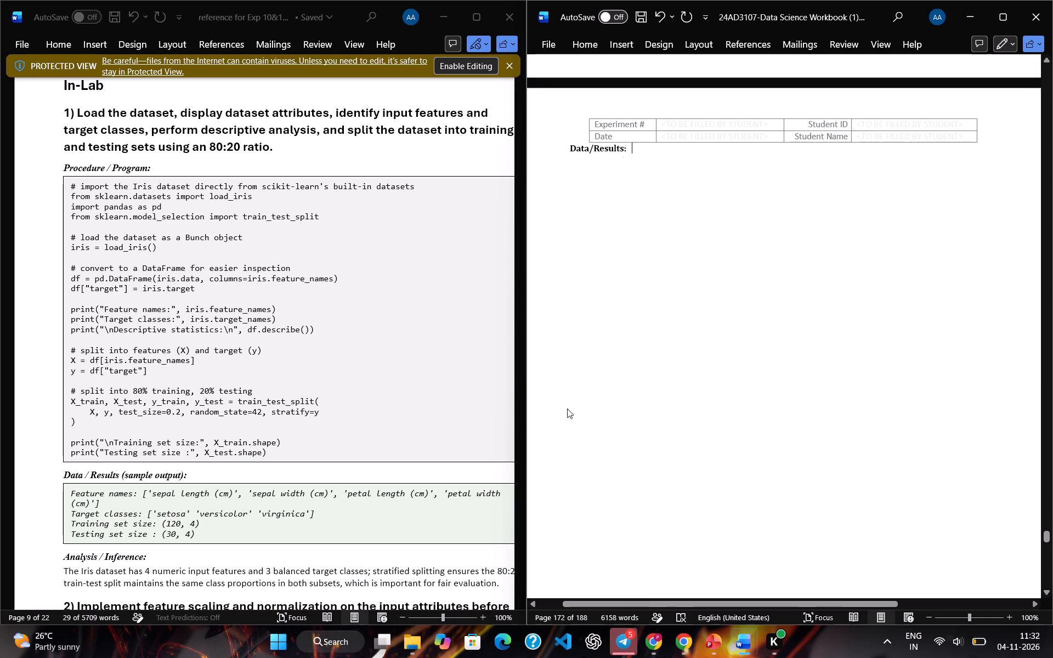
# Copy question 1's Analysis/Inference heading and its Iris dataset paragraph from the reference document.
pyautogui.scroll(-2, 362, 436)
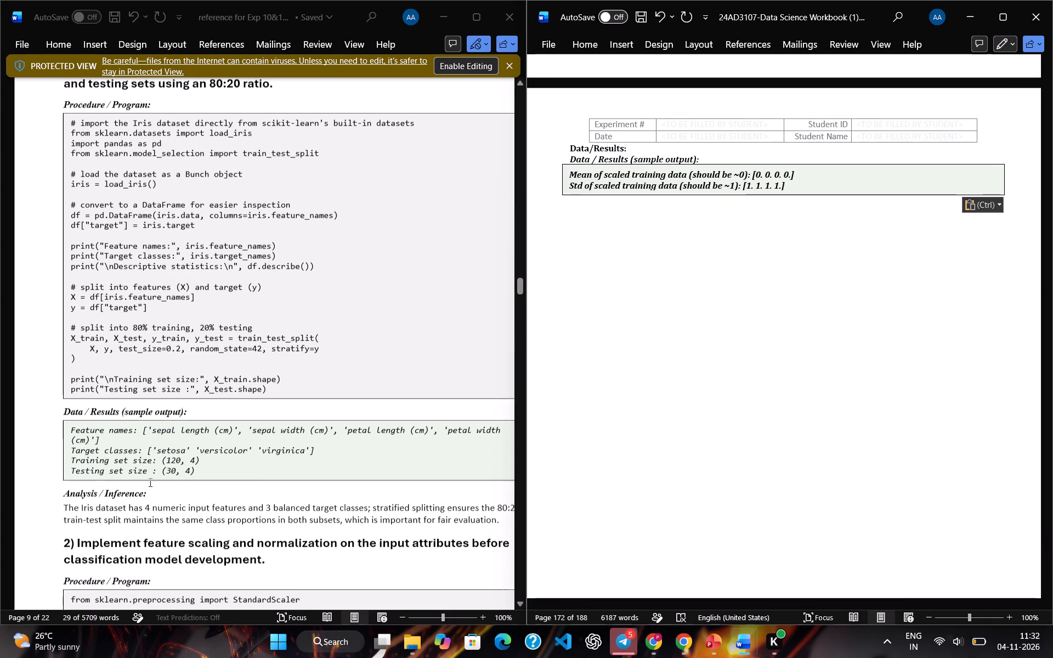
pyautogui.moveTo(62, 487); pyautogui.dragTo(502, 524)
pyautogui.hotkey('ctrl', 'c')
# Insert a blank line between the workbook's Data/Results heading and the pasted sample output heading.
pyautogui.click(597, 297)
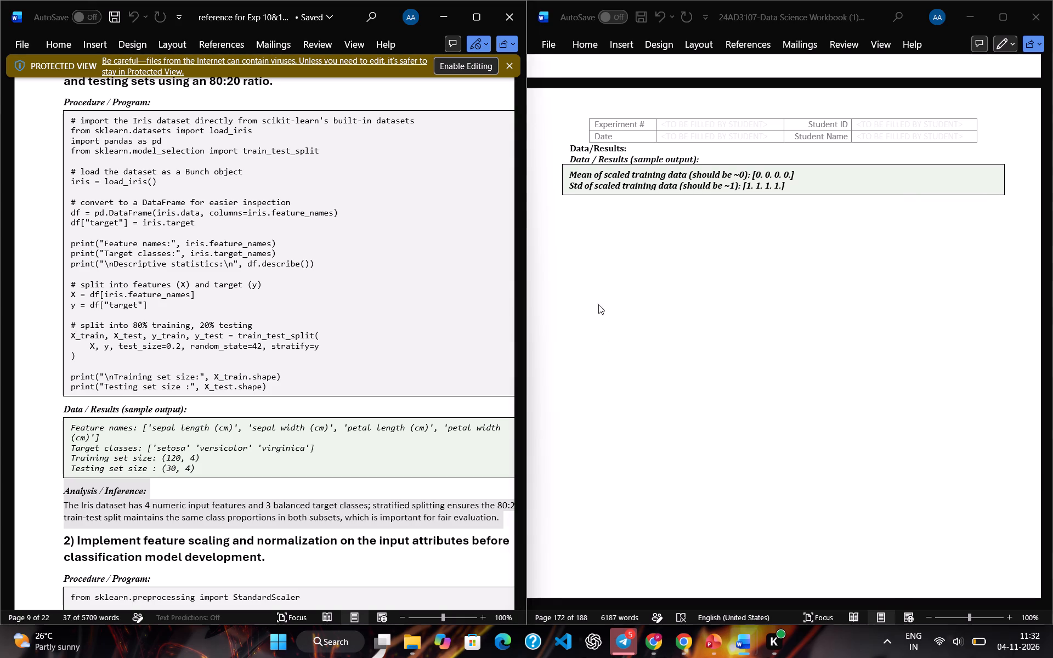
pyautogui.click(596, 239)
pyautogui.doubleClick(596, 239)
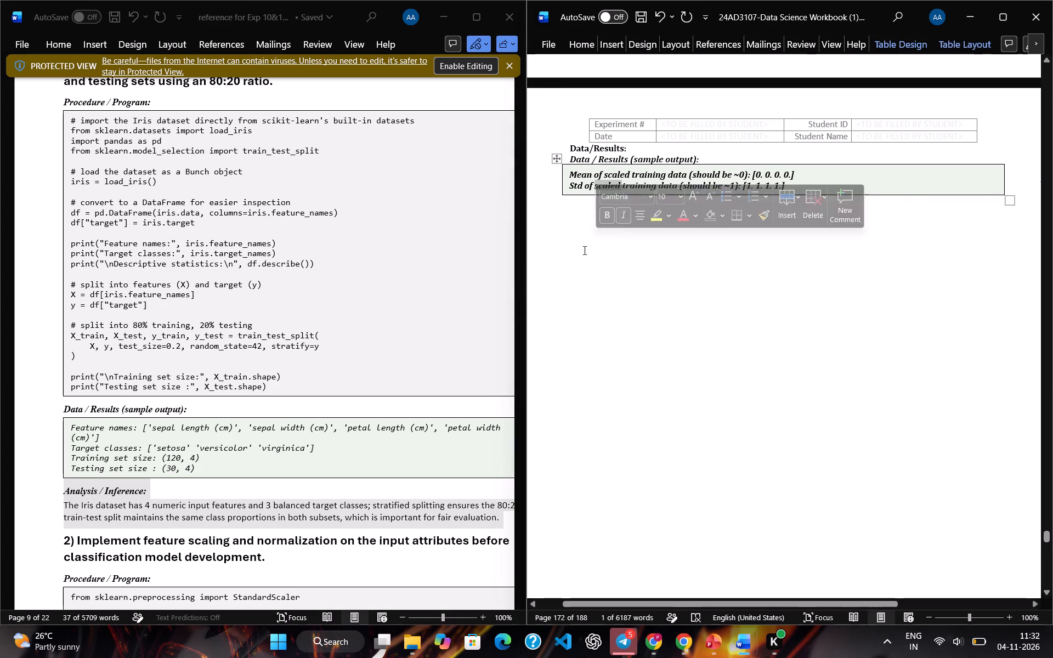
pyautogui.click(579, 252)
pyautogui.click(651, 157)
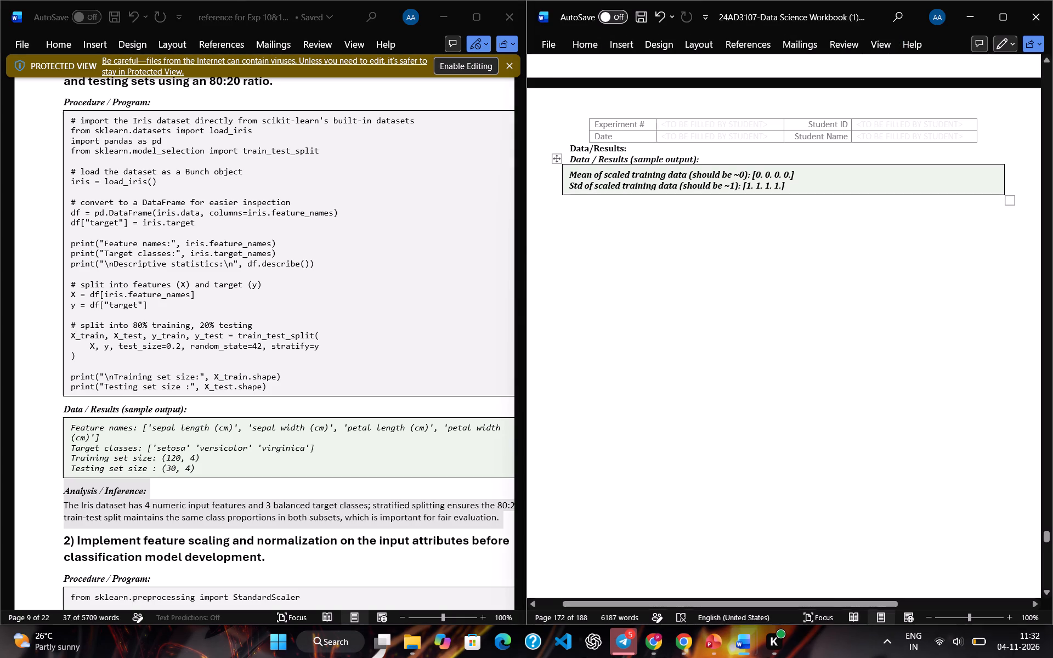
pyautogui.doubleClick(629, 152)
pyautogui.click(636, 148)
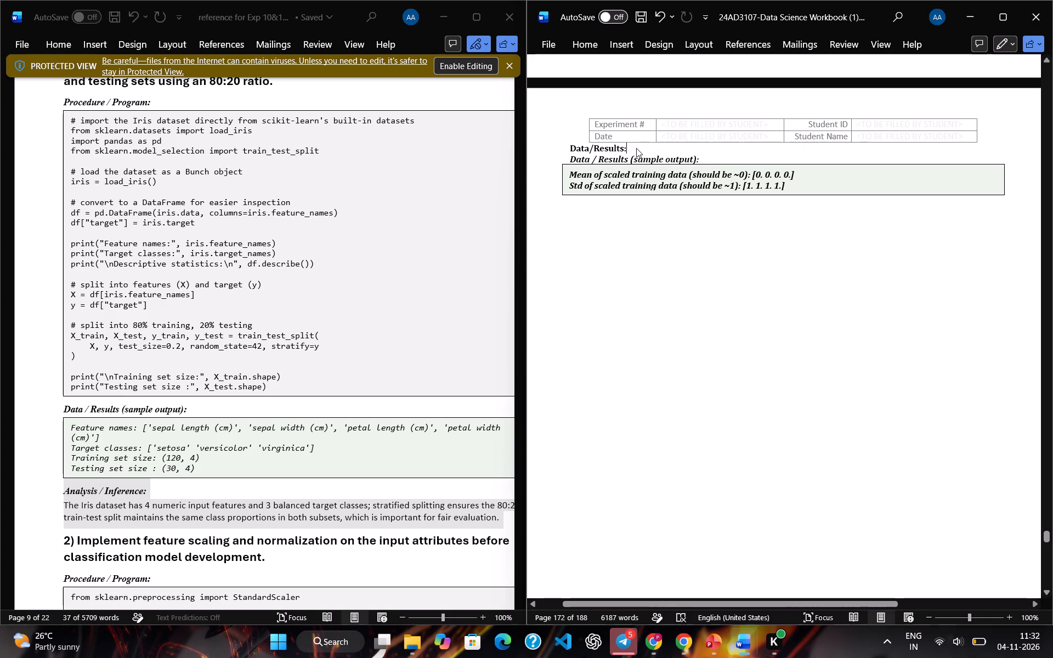
pyautogui.press('Return')
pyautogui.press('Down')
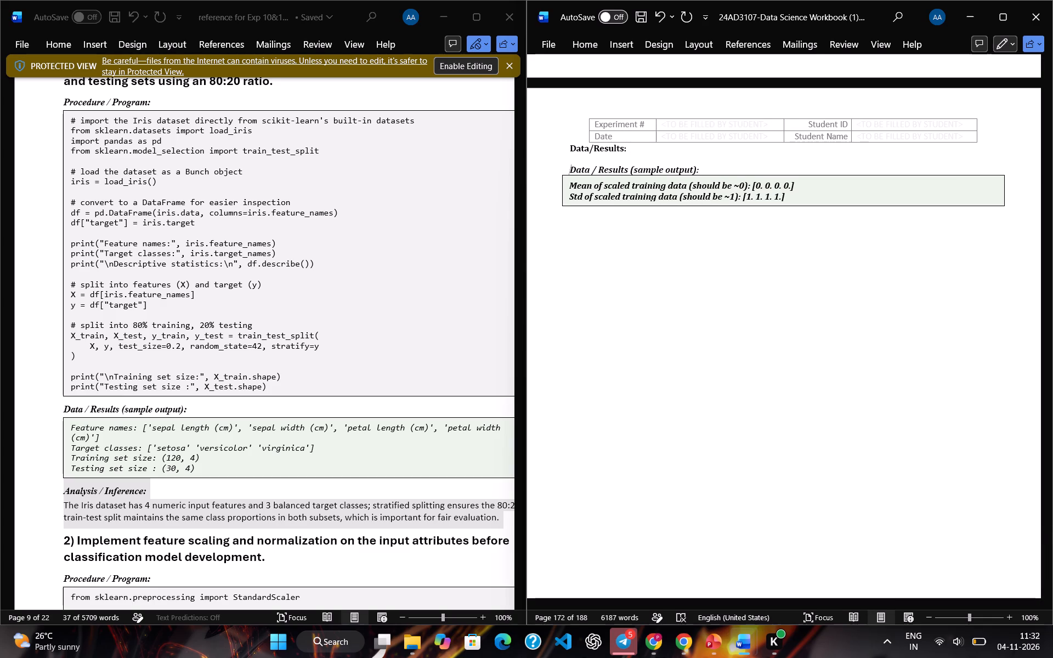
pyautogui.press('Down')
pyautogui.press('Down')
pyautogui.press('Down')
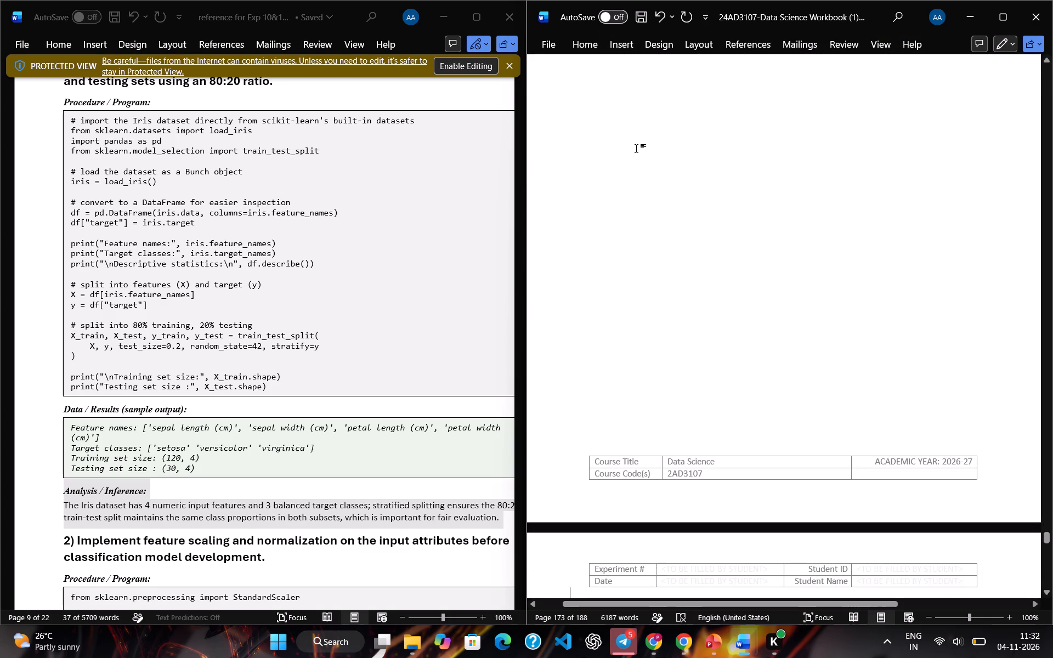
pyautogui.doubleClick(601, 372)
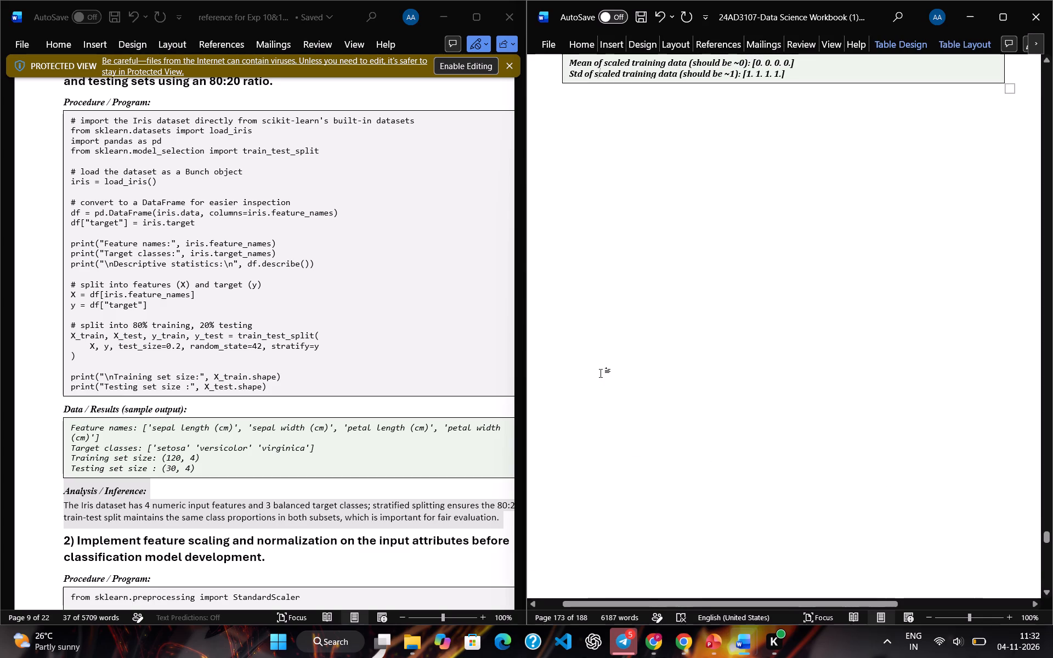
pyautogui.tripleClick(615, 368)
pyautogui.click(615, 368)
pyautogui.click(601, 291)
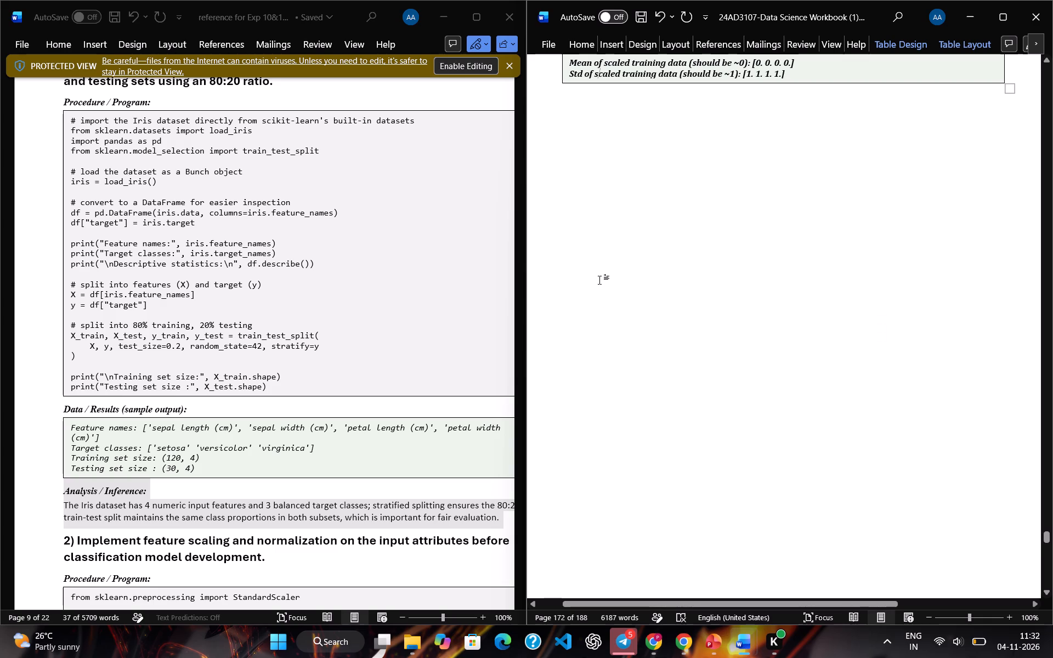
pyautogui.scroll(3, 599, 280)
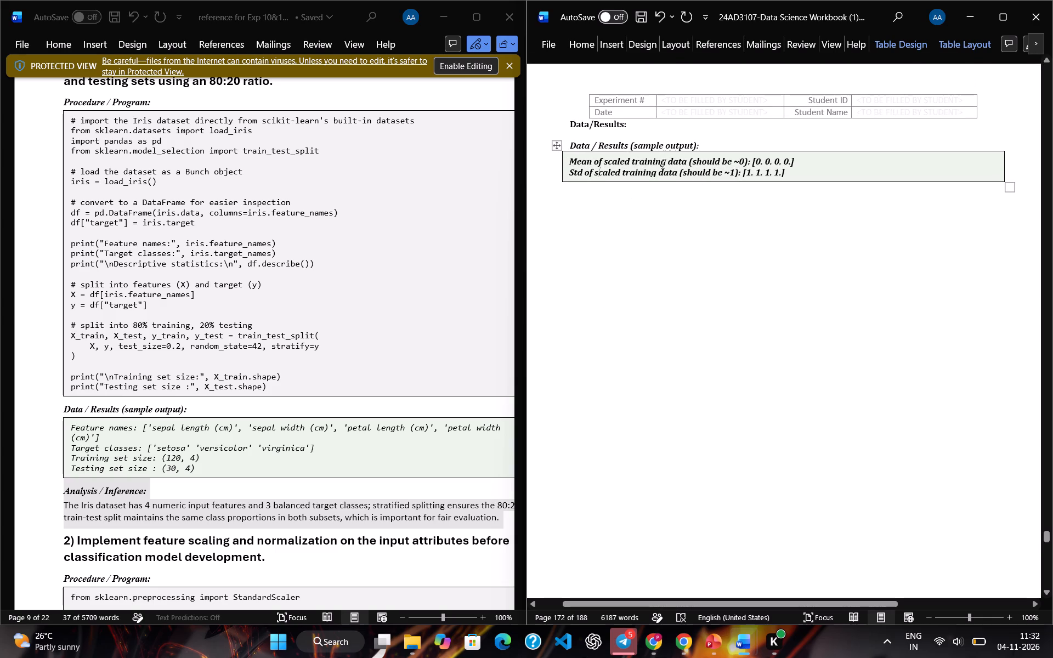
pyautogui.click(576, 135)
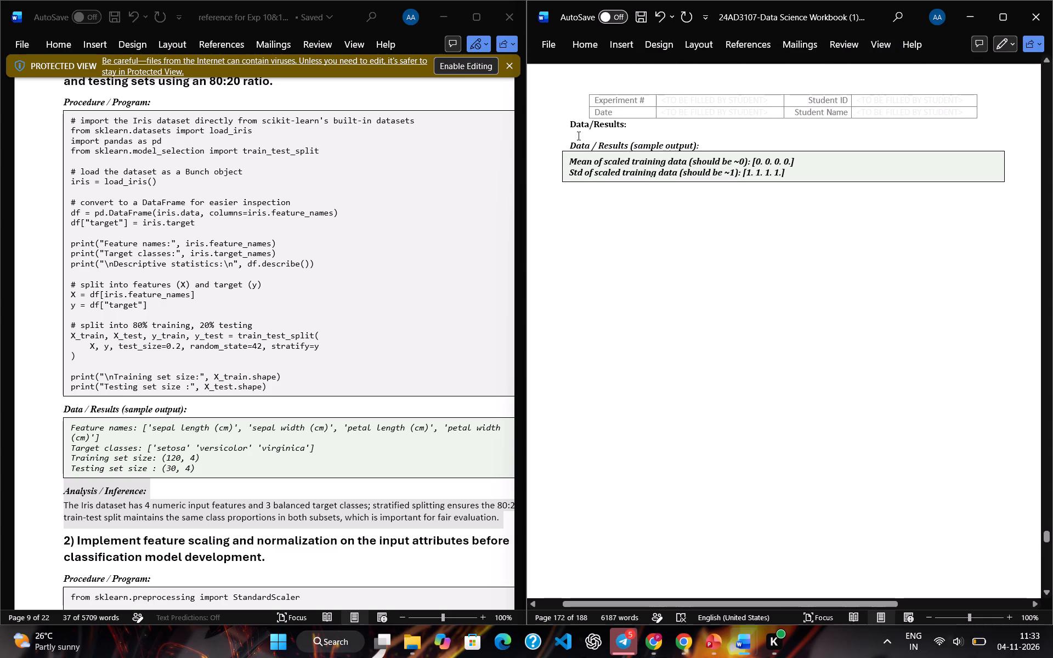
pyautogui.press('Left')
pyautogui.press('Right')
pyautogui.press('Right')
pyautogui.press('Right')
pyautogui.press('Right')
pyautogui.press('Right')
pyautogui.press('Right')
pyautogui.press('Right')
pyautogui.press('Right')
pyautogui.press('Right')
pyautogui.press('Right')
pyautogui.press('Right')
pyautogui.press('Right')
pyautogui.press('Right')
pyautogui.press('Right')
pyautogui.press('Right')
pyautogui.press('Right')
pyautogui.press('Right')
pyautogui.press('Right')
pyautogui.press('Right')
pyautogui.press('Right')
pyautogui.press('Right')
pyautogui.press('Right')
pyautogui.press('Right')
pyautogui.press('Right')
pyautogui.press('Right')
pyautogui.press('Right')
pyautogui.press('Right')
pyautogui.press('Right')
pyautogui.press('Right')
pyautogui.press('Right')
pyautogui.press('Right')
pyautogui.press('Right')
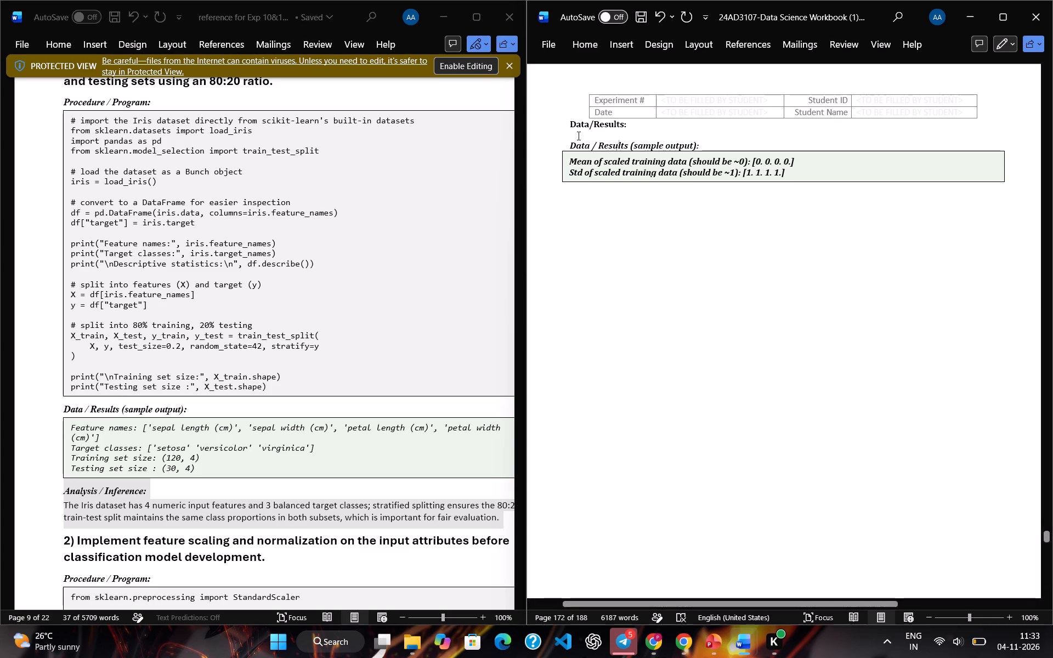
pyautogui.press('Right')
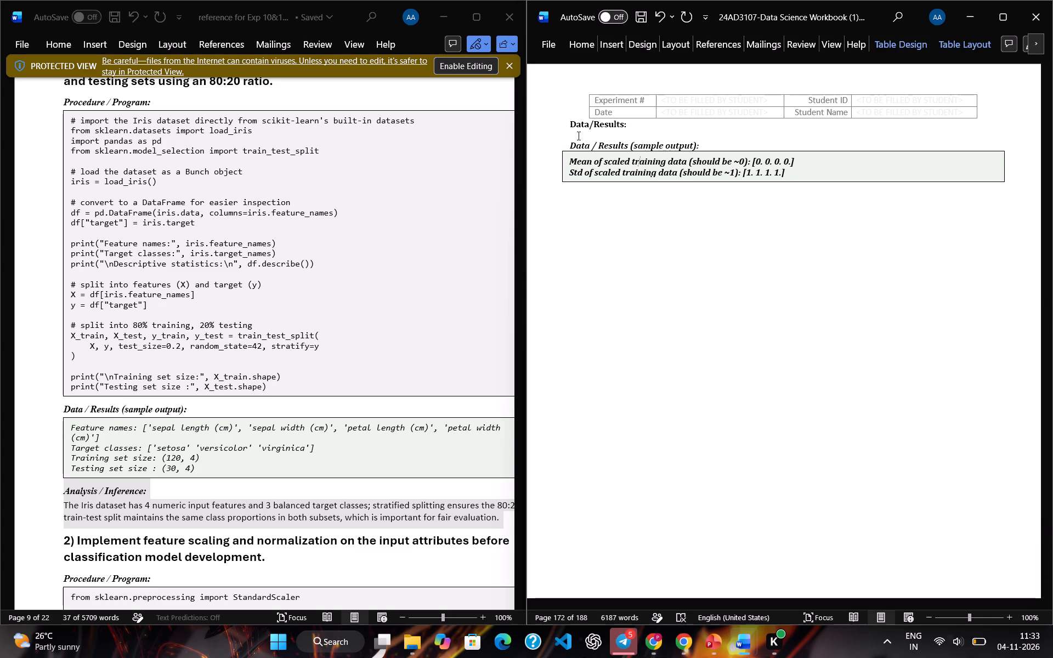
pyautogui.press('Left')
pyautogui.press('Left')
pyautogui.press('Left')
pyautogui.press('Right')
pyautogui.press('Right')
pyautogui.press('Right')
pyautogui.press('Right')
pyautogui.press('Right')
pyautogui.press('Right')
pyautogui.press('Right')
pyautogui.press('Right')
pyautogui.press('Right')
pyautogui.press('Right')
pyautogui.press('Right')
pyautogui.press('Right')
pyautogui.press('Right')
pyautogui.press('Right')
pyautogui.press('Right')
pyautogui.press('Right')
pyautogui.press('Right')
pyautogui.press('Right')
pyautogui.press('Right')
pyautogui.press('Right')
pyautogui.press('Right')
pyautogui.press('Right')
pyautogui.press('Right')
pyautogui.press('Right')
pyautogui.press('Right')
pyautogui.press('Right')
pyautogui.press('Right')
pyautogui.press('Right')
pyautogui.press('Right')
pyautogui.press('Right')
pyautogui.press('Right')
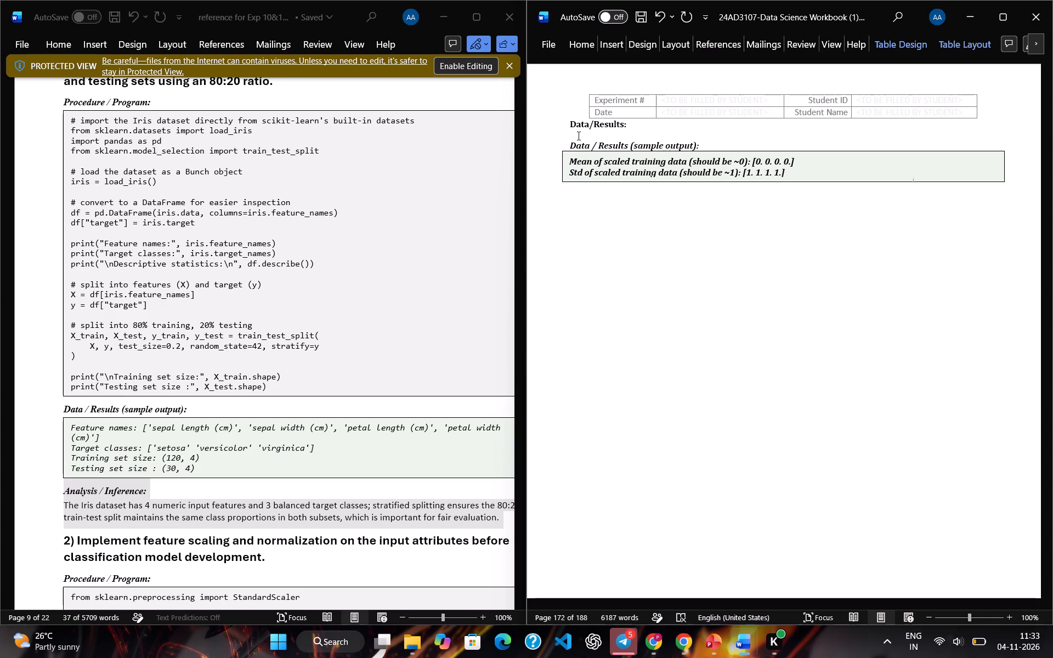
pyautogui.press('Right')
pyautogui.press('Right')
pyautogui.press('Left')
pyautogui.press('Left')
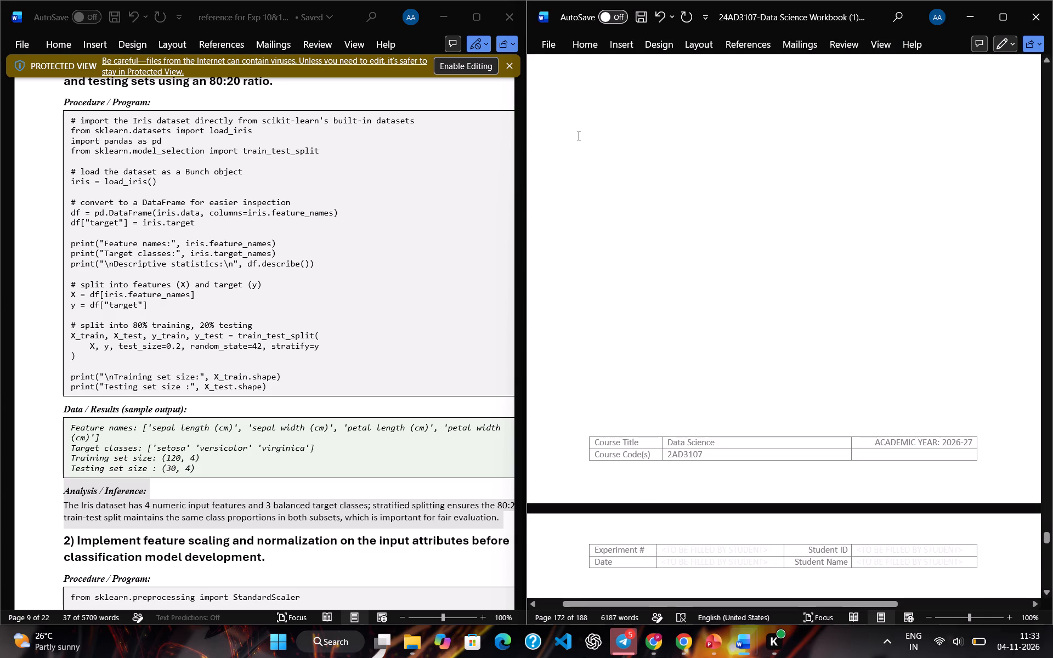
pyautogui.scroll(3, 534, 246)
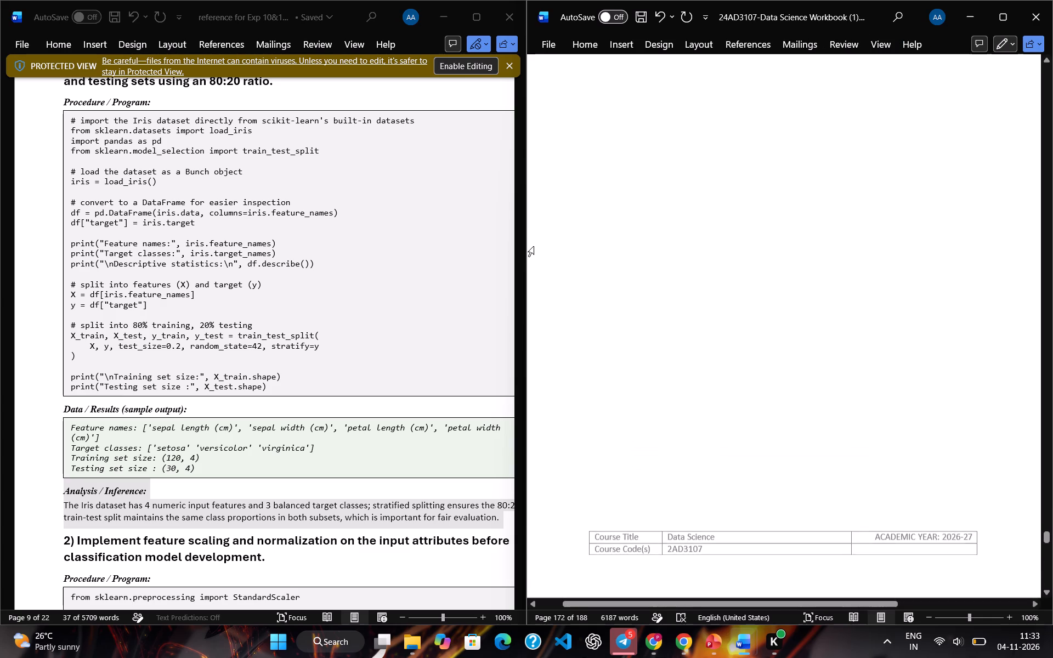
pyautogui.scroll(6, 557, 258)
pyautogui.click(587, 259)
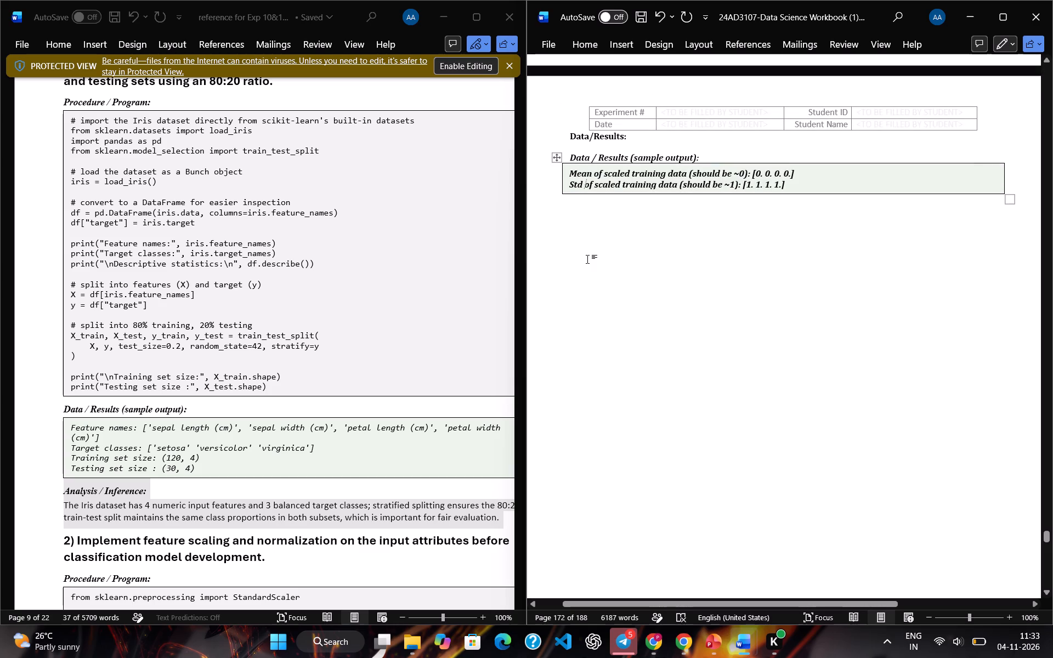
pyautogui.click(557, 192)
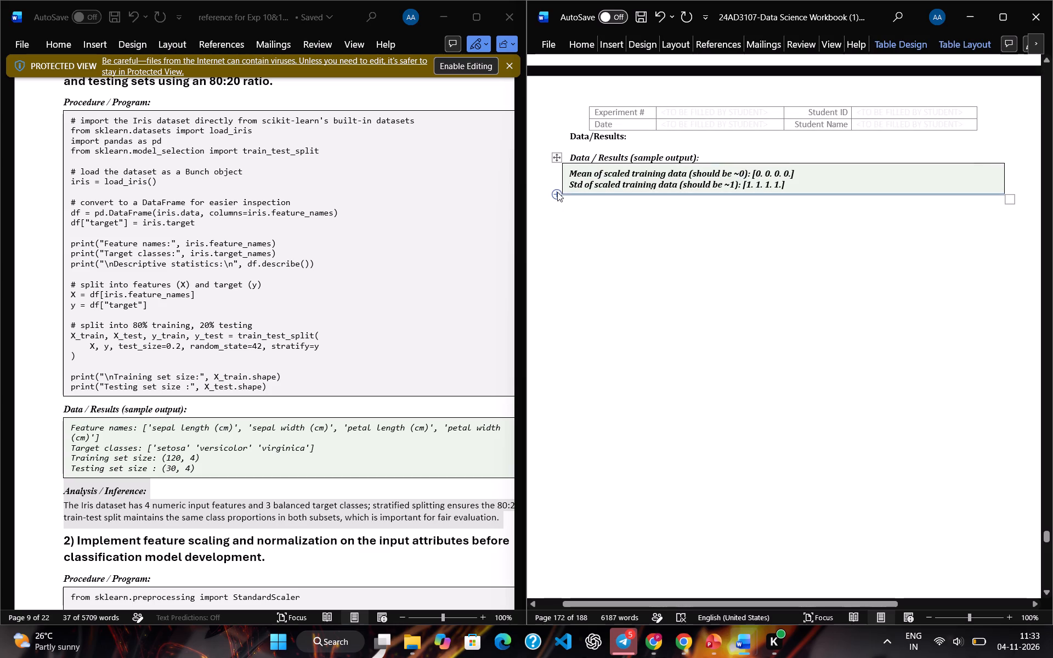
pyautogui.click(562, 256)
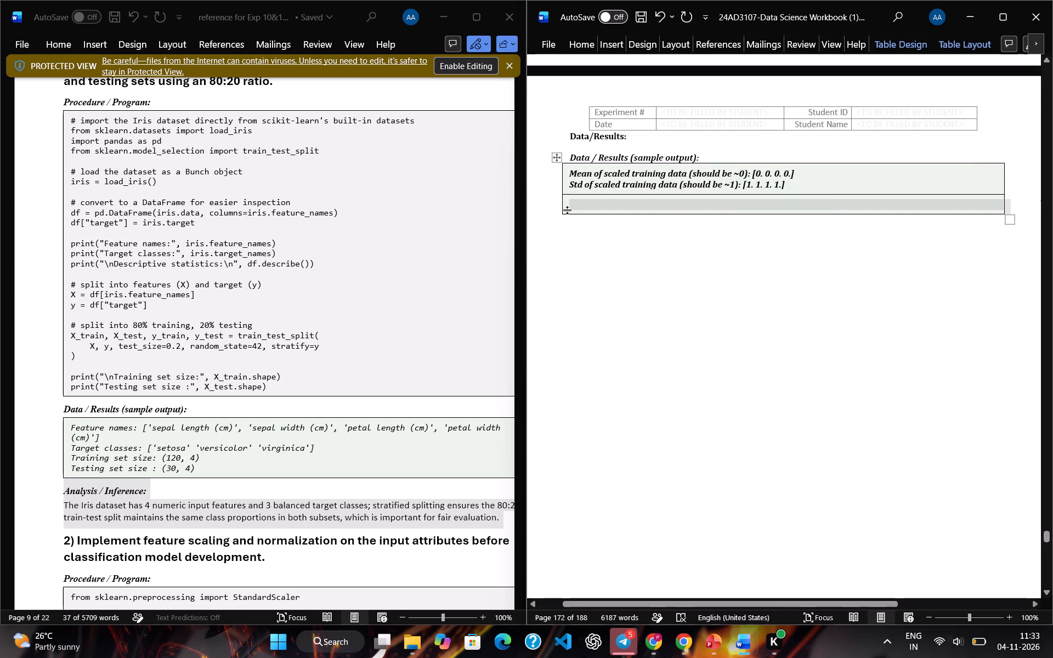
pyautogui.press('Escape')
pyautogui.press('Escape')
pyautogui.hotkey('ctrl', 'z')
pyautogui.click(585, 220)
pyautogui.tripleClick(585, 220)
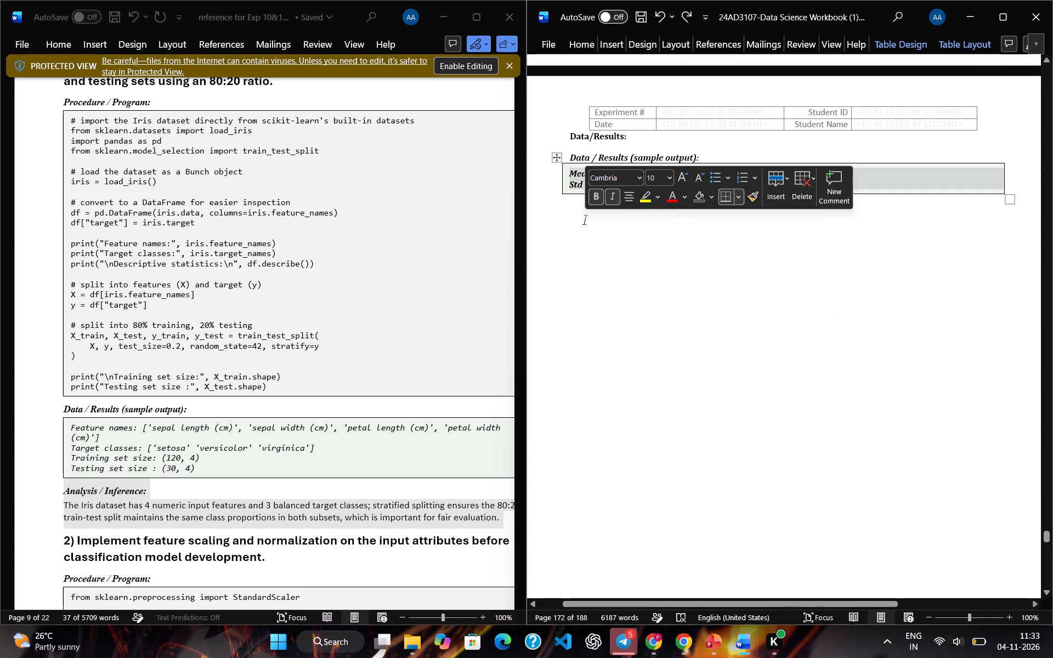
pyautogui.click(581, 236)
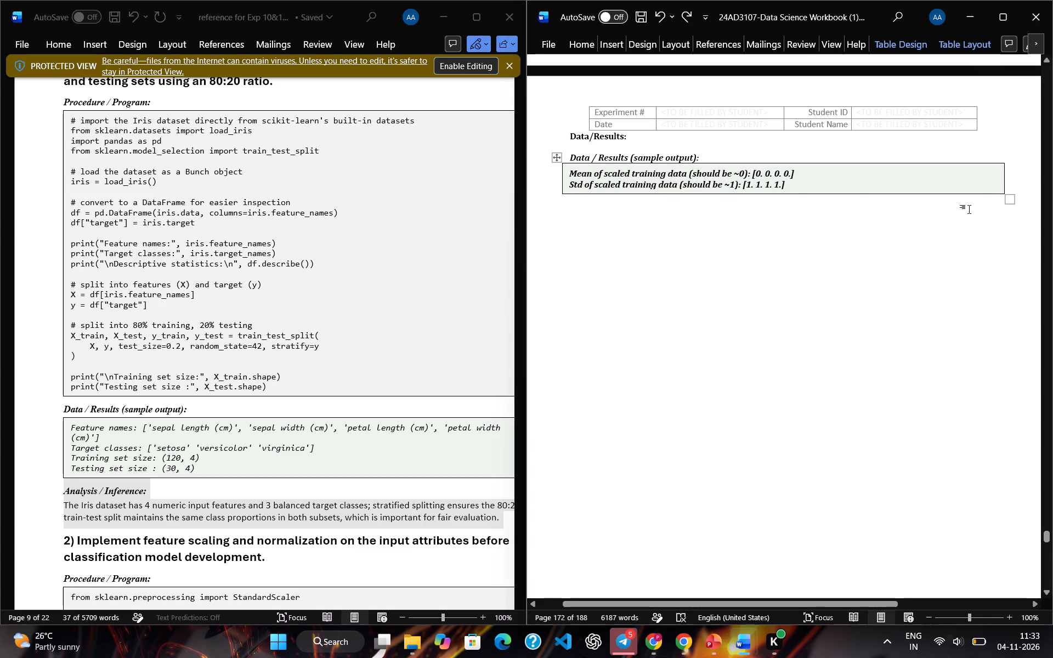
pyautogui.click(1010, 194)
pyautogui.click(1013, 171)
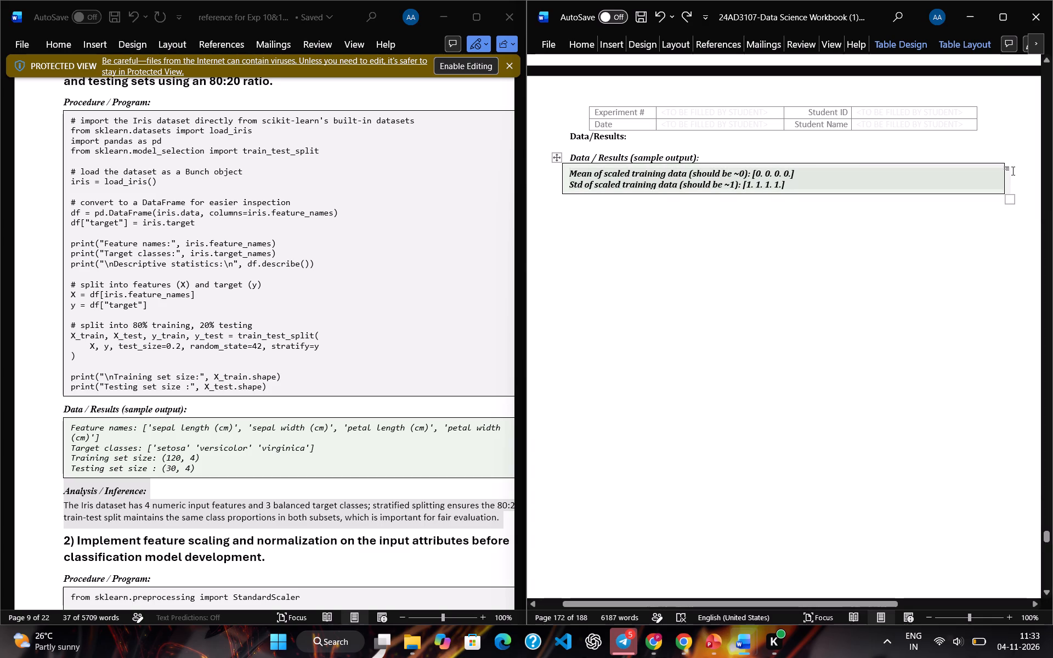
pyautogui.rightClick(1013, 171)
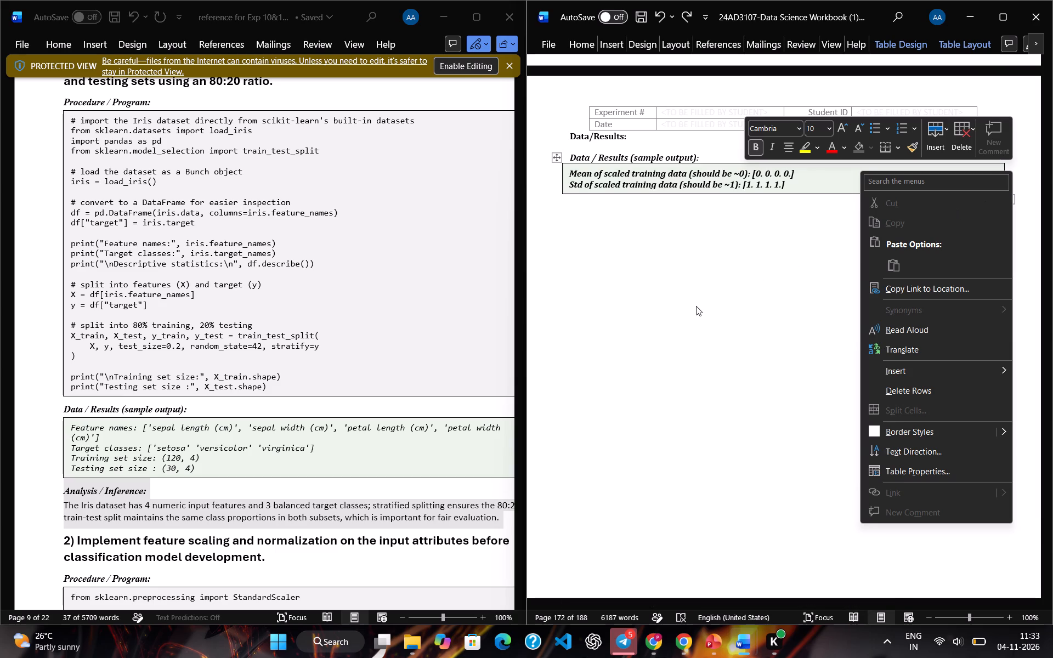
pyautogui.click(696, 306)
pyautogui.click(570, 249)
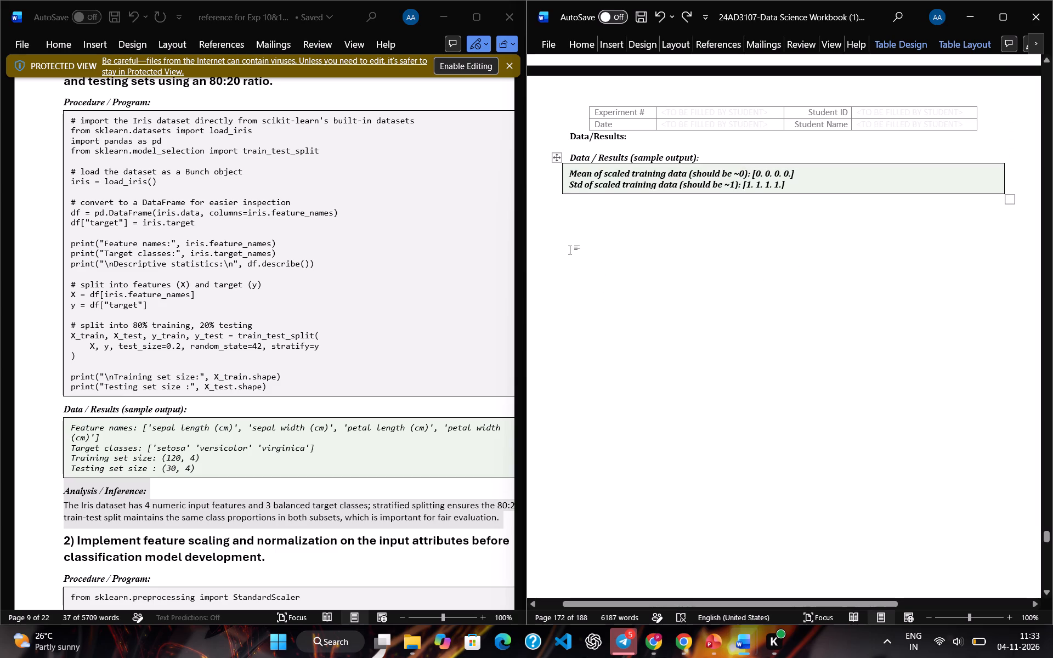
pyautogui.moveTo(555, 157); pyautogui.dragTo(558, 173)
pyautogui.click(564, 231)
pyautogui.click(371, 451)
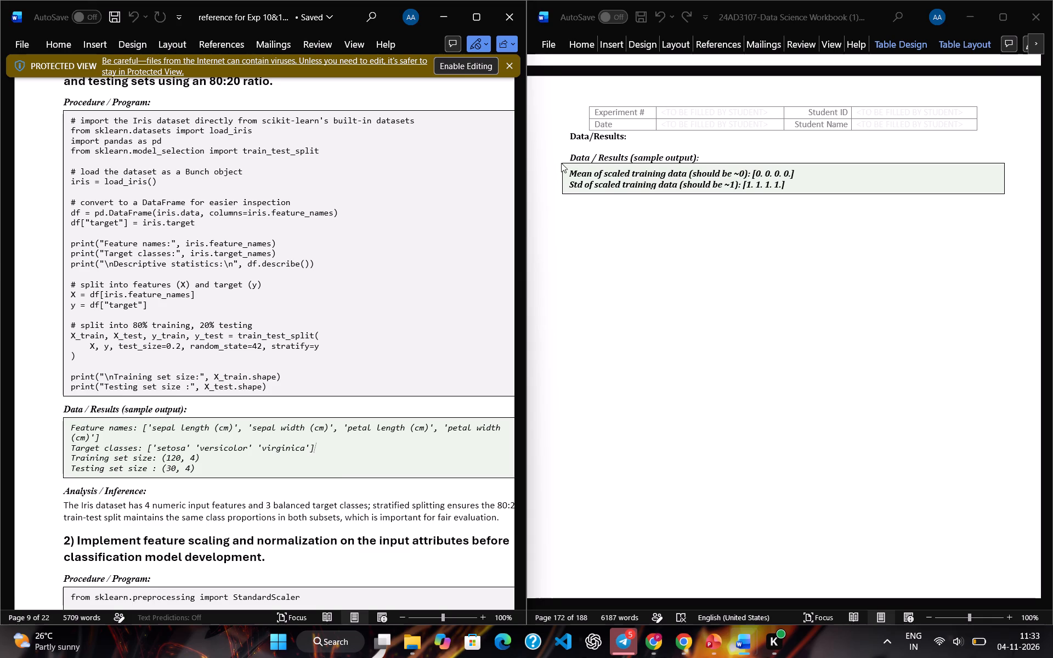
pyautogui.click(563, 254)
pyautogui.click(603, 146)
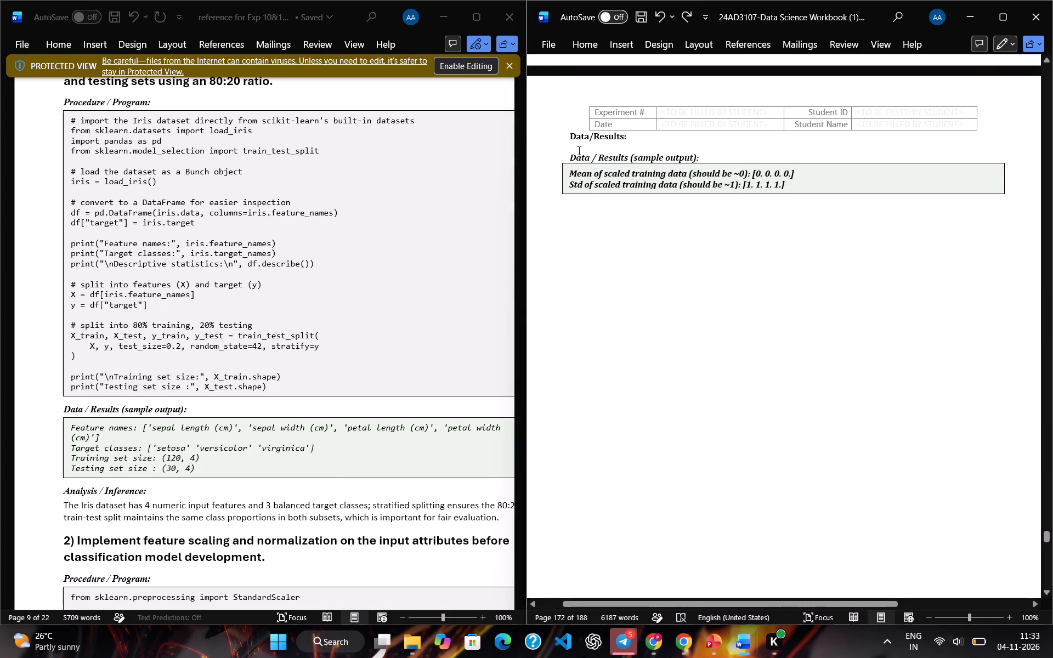
# Undo the pasted mean and standard deviation sample output under the workbook's Data/Results heading.
pyautogui.hotkey('ctrl', 'z')
pyautogui.hotkey('ctrl', 'z')
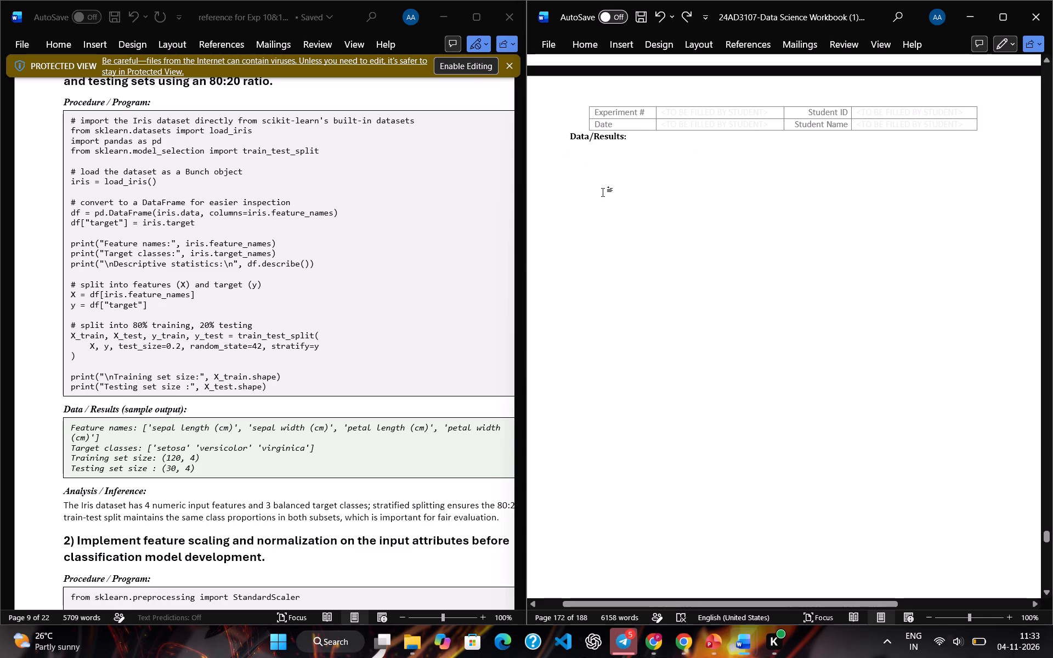
# Delete all the empty space between question 2's Data/Results heading and question 3 in the workbook.
pyautogui.press('Down')
pyautogui.press('Up')
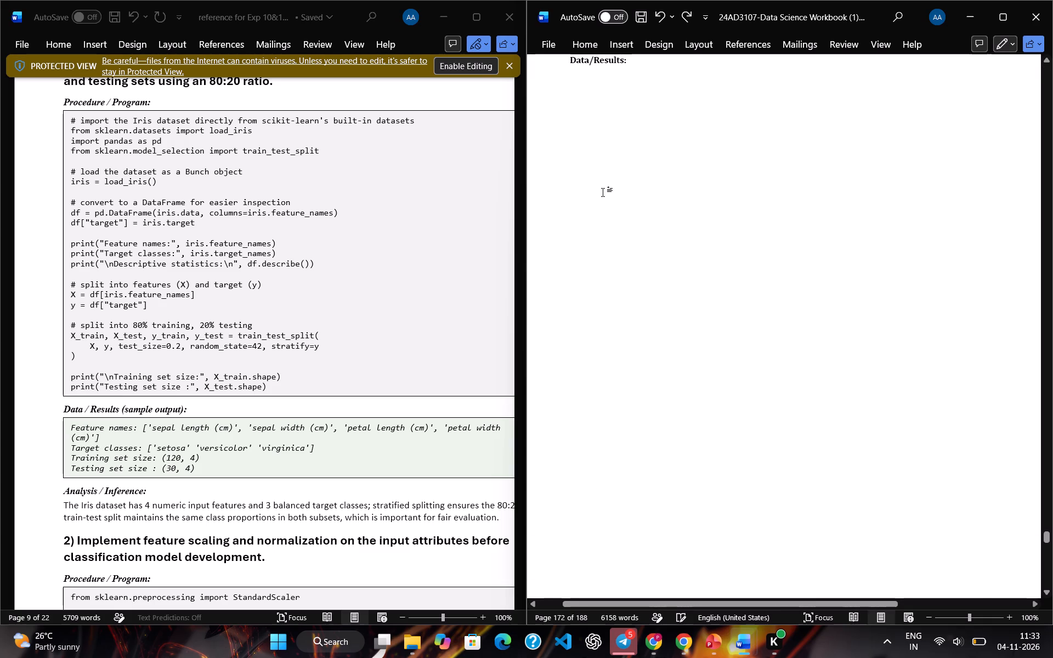
pyautogui.scroll(-2, 603, 192)
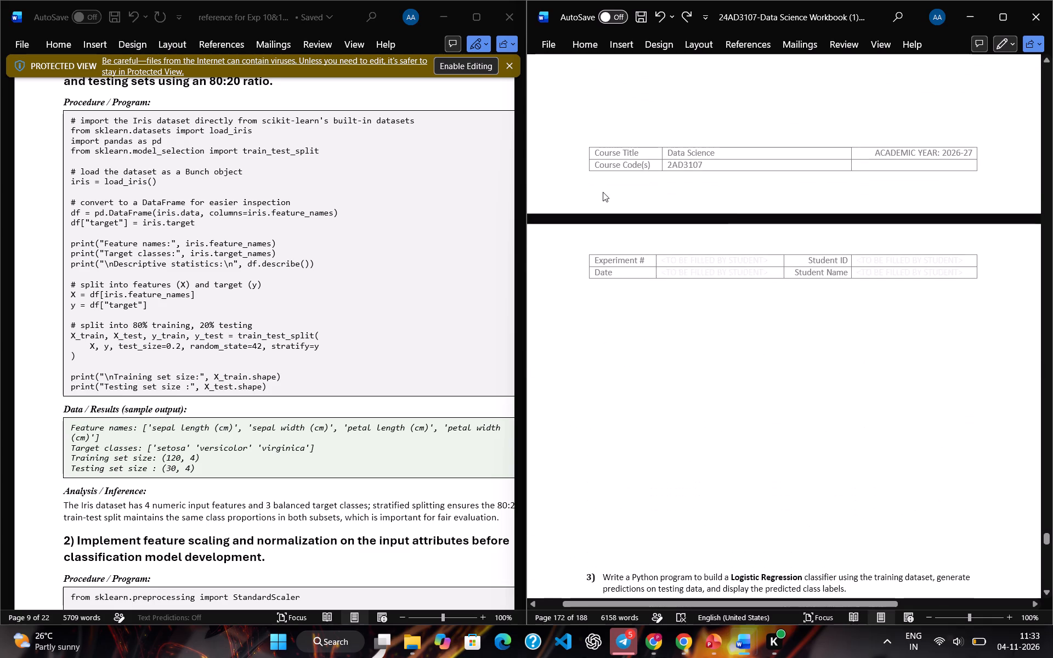
pyautogui.click(587, 577)
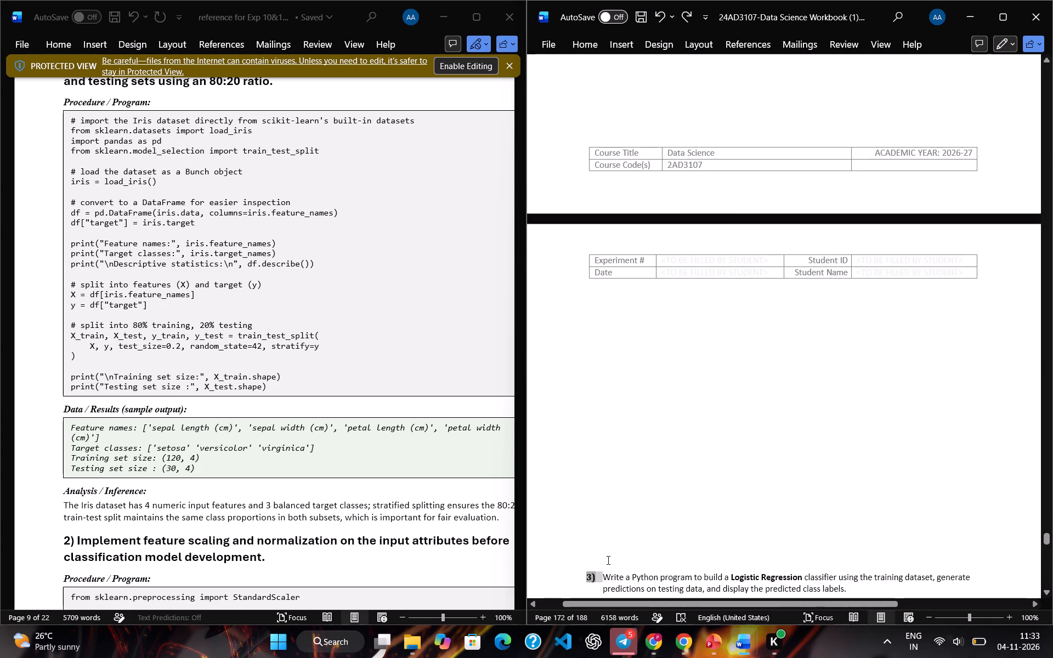
pyautogui.click(606, 560)
pyautogui.press('BackSpace')
pyautogui.press('BackSpace')
pyautogui.press('BackSpace')
pyautogui.press('BackSpace')
pyautogui.press('BackSpace')
pyautogui.press('BackSpace')
pyautogui.press('BackSpace')
pyautogui.press('BackSpace')
pyautogui.press('BackSpace')
pyautogui.press('BackSpace')
pyautogui.press('BackSpace')
pyautogui.press('BackSpace')
pyautogui.press('BackSpace')
pyautogui.press('BackSpace')
pyautogui.press('BackSpace')
pyautogui.press('BackSpace')
pyautogui.press('BackSpace')
pyautogui.press('BackSpace')
pyautogui.press('BackSpace')
pyautogui.press('BackSpace')
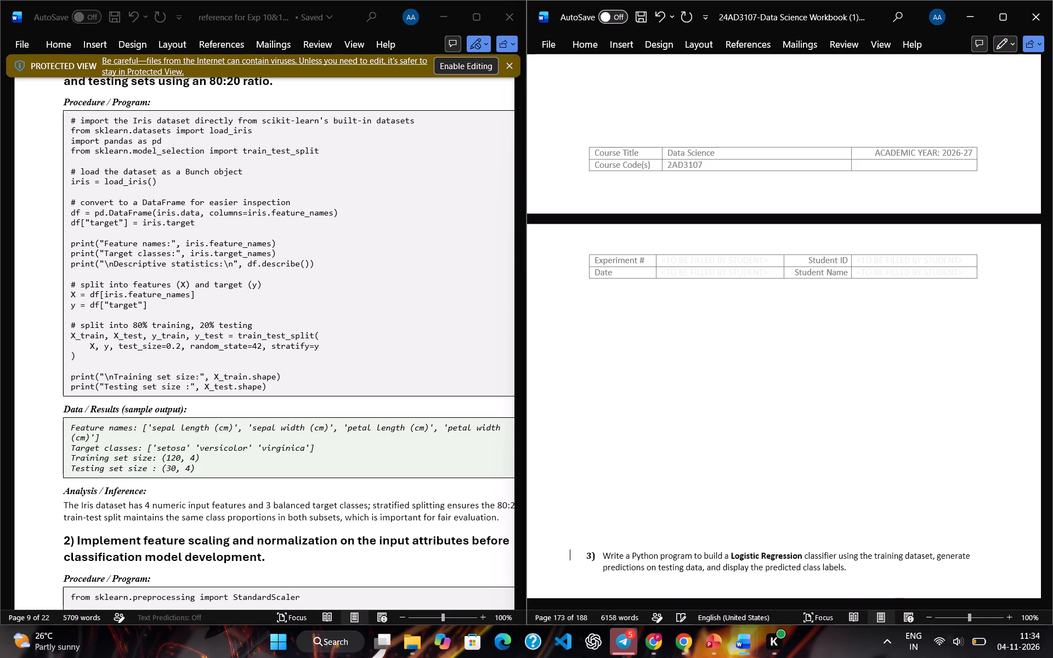
pyautogui.press('BackSpace')
pyautogui.press('BackSpace')
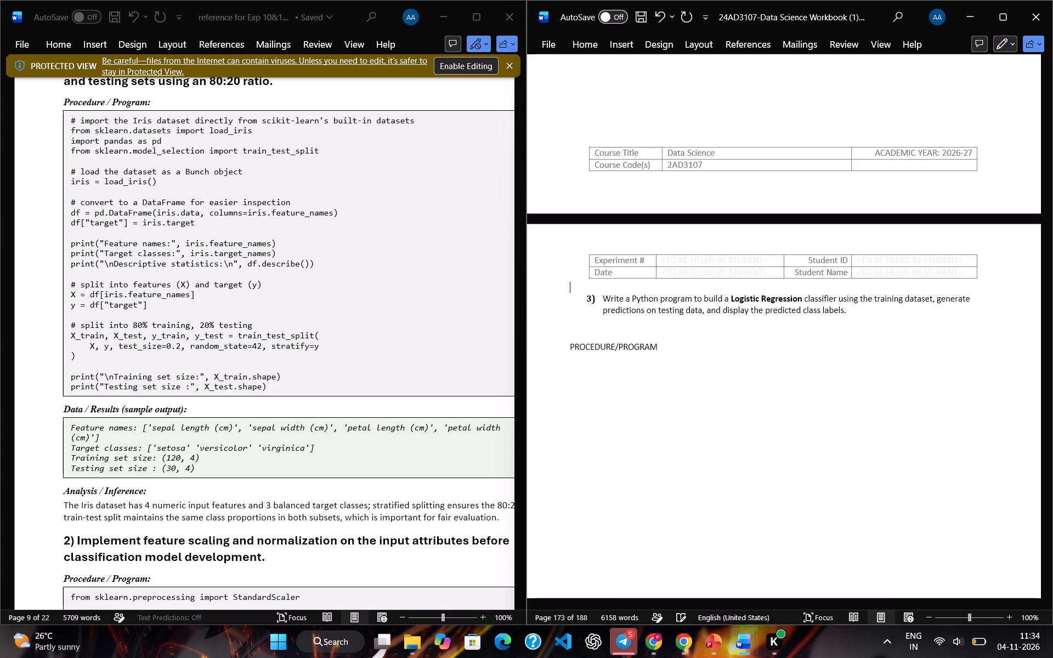
pyautogui.press('BackSpace')
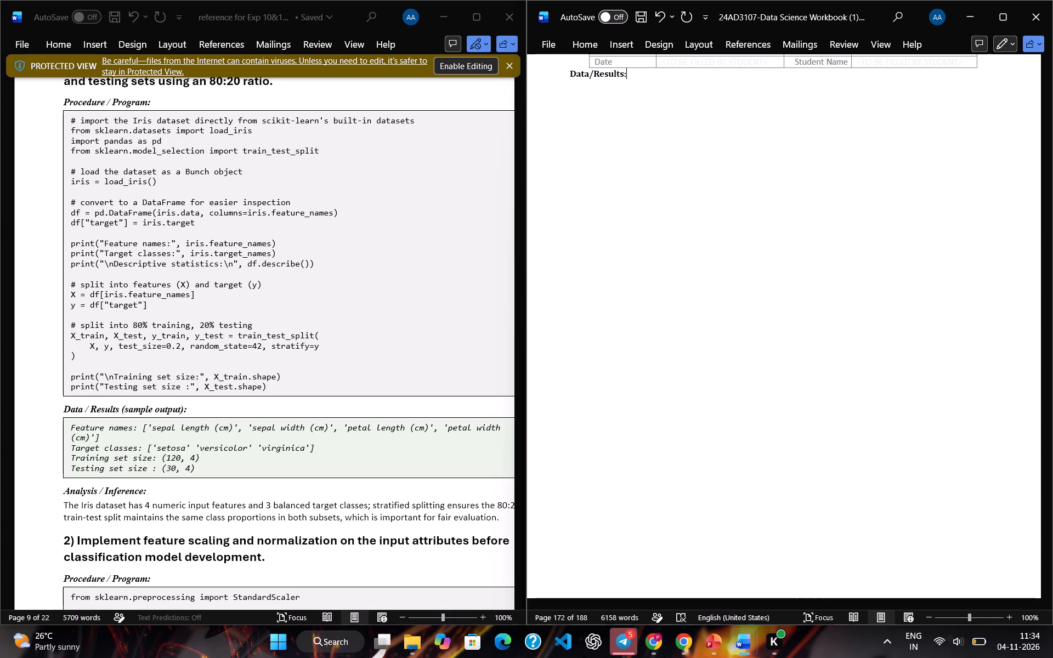
# Insert 18 new lines after the workbook's Data/Results heading to make room for the results and analysis.
pyautogui.press('Return')
pyautogui.press('Return')
pyautogui.press('Return')
pyautogui.press('Return')
pyautogui.press('Return')
pyautogui.press('Return')
pyautogui.press('Return')
pyautogui.press('Return')
pyautogui.press('Return')
pyautogui.press('Return')
pyautogui.press('Return')
pyautogui.press('Return')
pyautogui.press('Return')
pyautogui.press('Return')
pyautogui.press('Return')
pyautogui.press('Return')
pyautogui.press('Return')
pyautogui.press('Return')
# Copy question 1's Analysis/Inference heading and Iris dataset paragraph from the reference into the blank space below the workbook's Data/Results heading.
pyautogui.moveTo(61, 491); pyautogui.dragTo(445, 530)
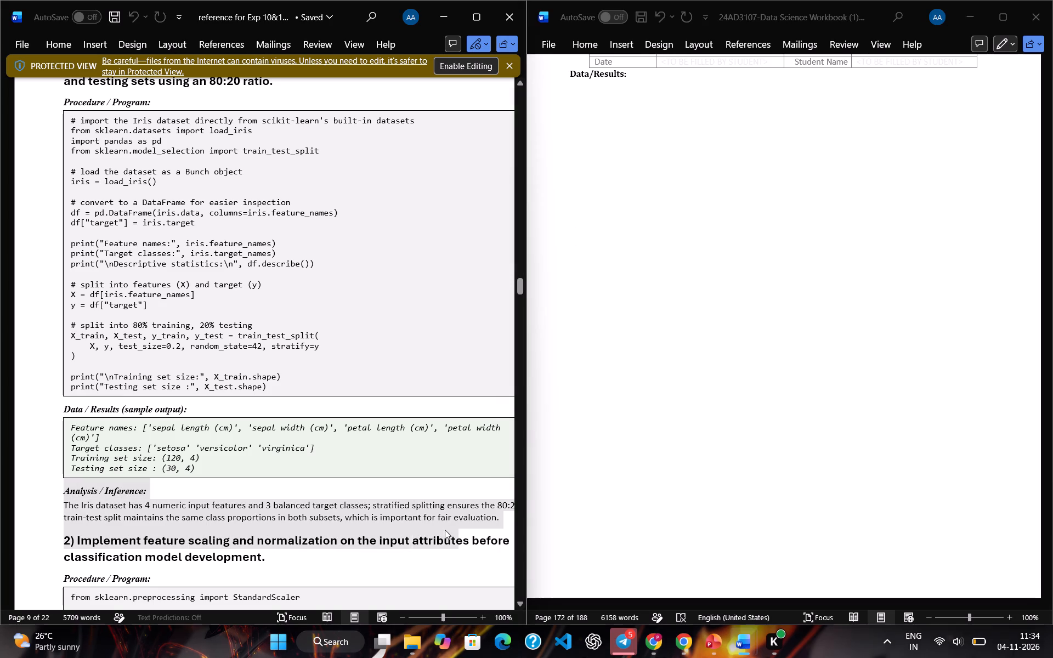
pyautogui.moveTo(445, 530); pyautogui.dragTo(479, 519)
pyautogui.hotkey('ctrl', 'c')
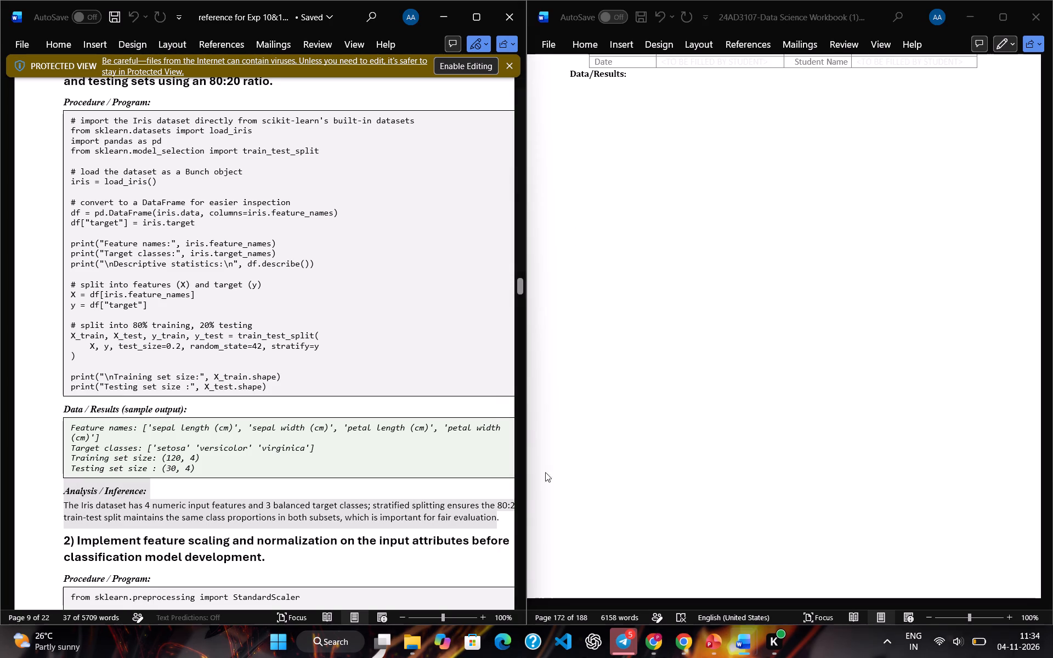
pyautogui.click(585, 344)
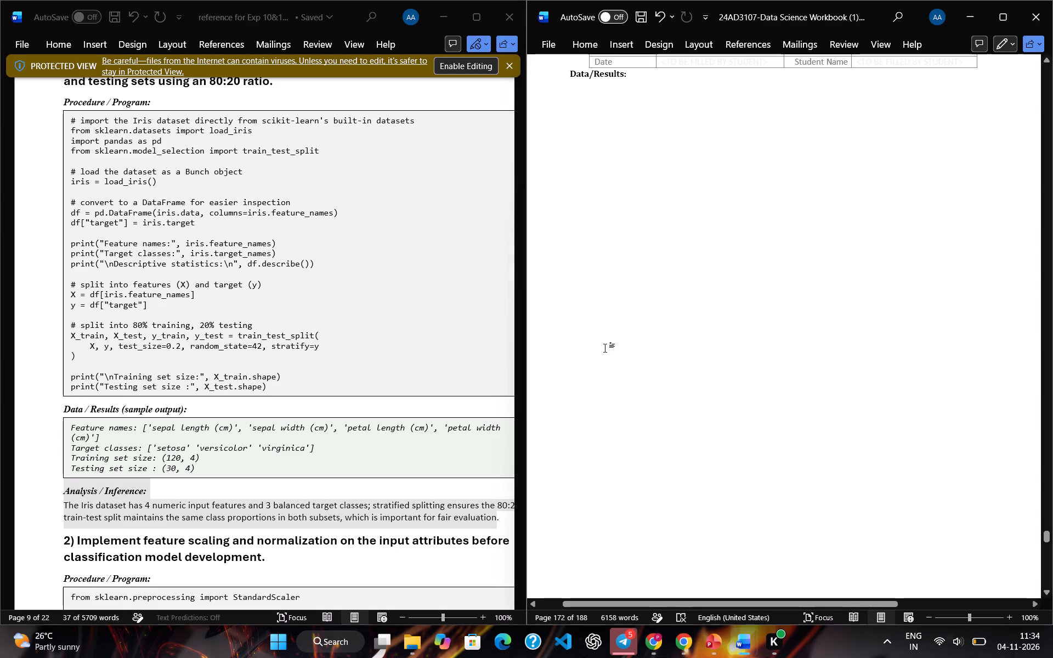
pyautogui.hotkey('ctrl', 'v')
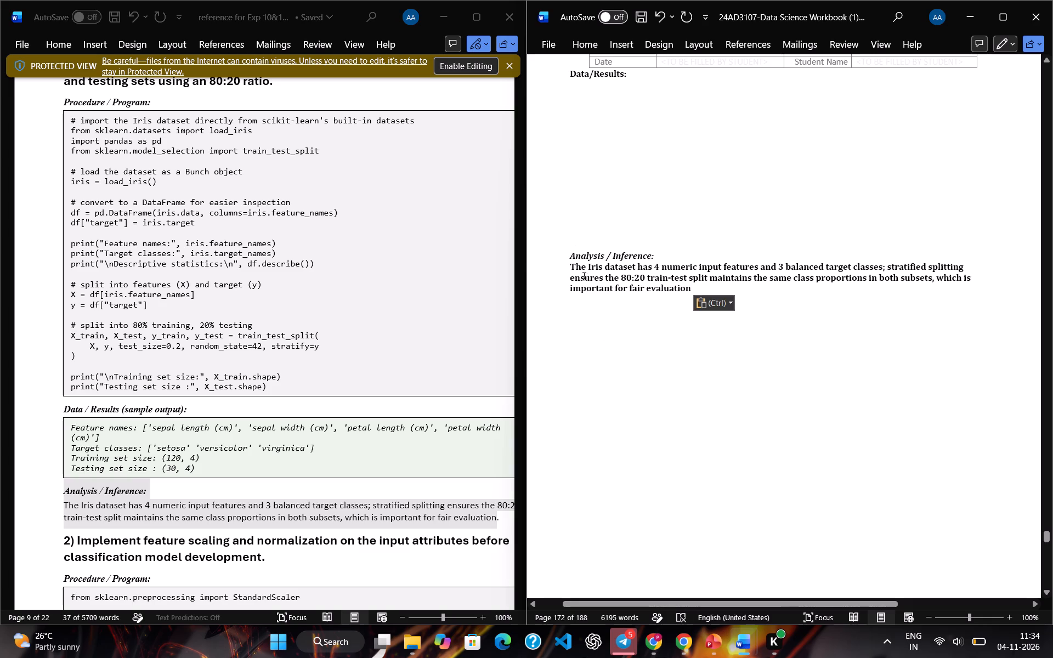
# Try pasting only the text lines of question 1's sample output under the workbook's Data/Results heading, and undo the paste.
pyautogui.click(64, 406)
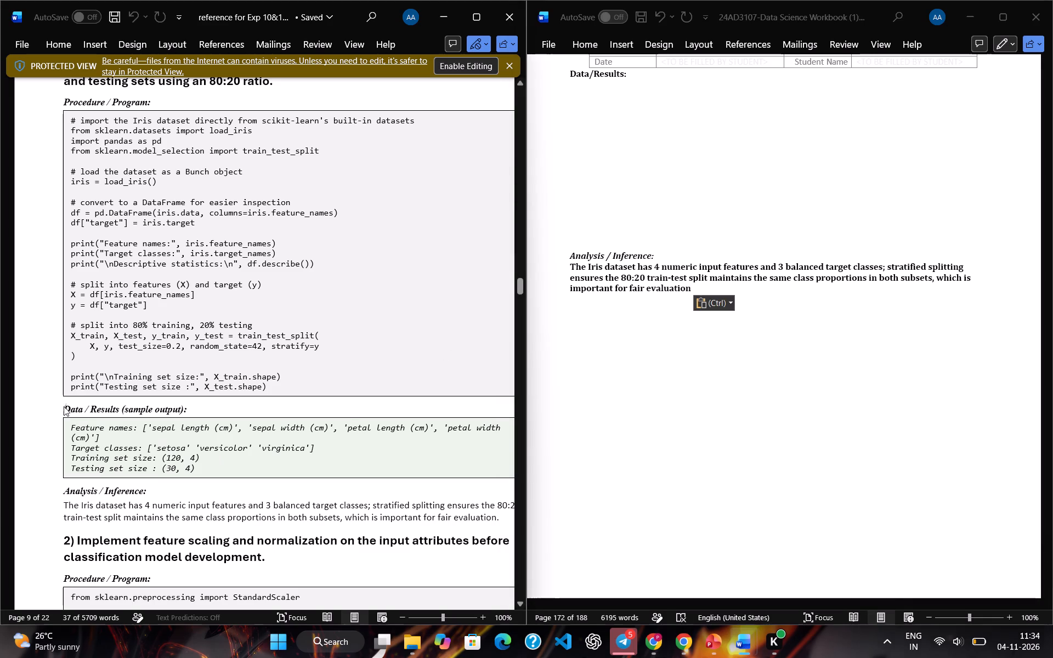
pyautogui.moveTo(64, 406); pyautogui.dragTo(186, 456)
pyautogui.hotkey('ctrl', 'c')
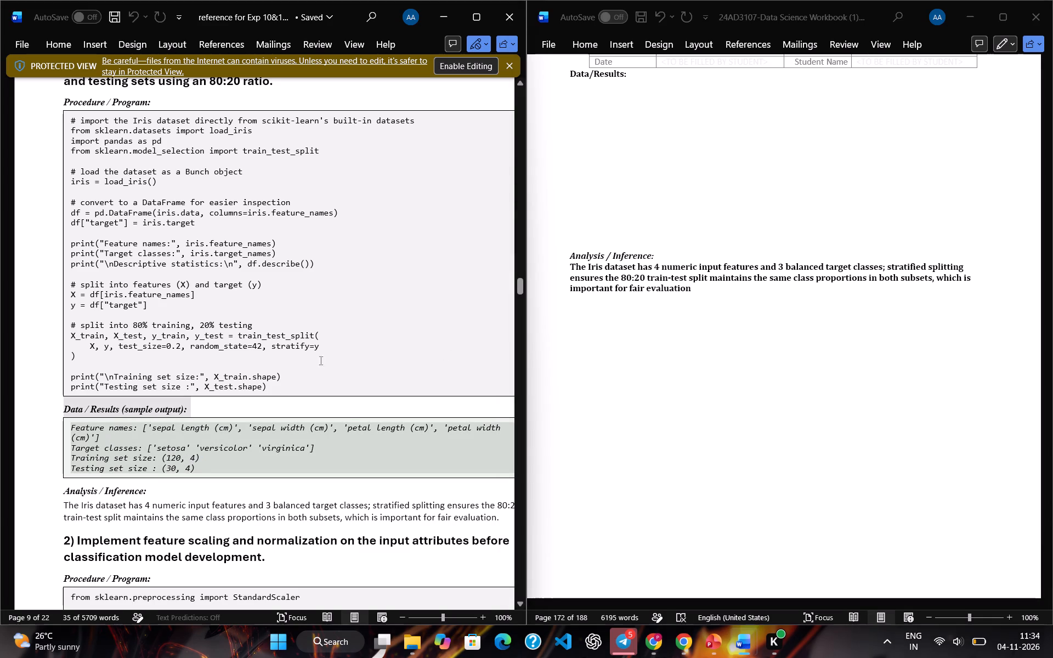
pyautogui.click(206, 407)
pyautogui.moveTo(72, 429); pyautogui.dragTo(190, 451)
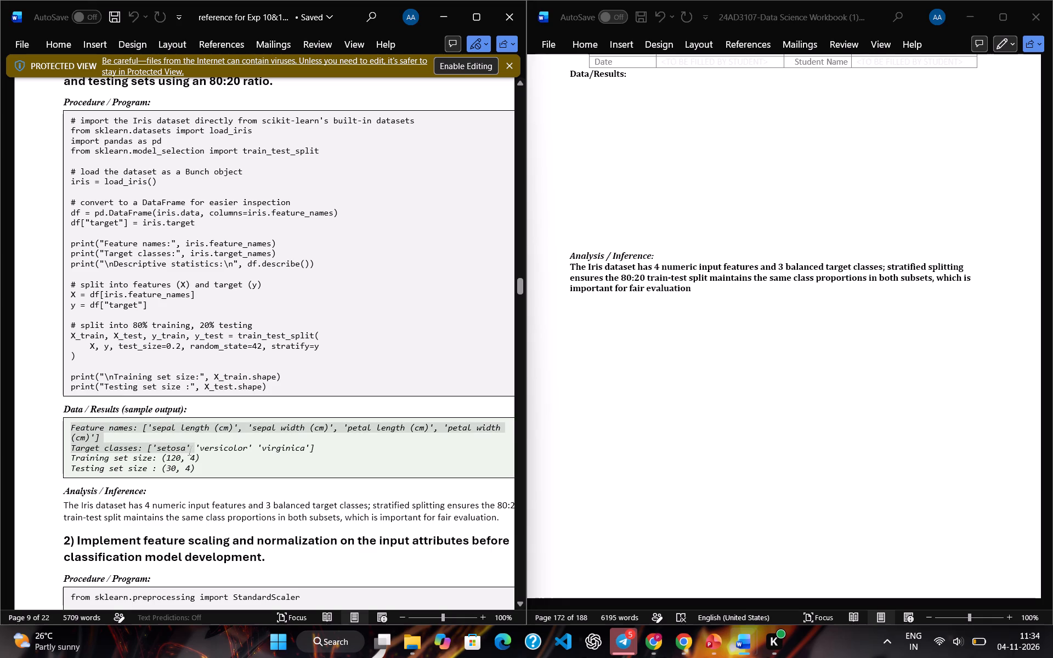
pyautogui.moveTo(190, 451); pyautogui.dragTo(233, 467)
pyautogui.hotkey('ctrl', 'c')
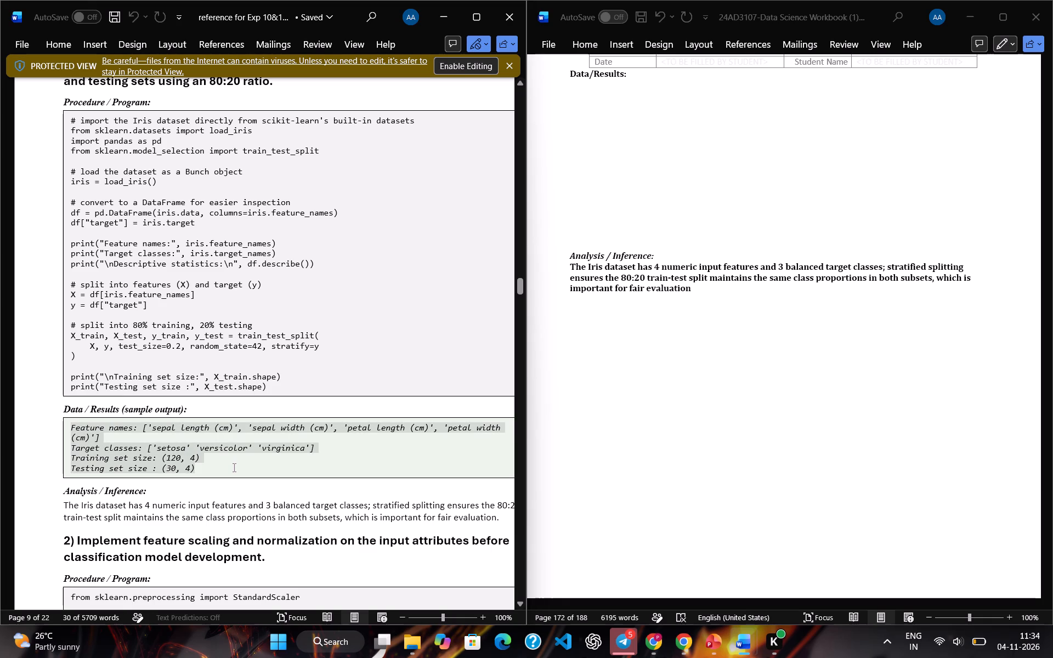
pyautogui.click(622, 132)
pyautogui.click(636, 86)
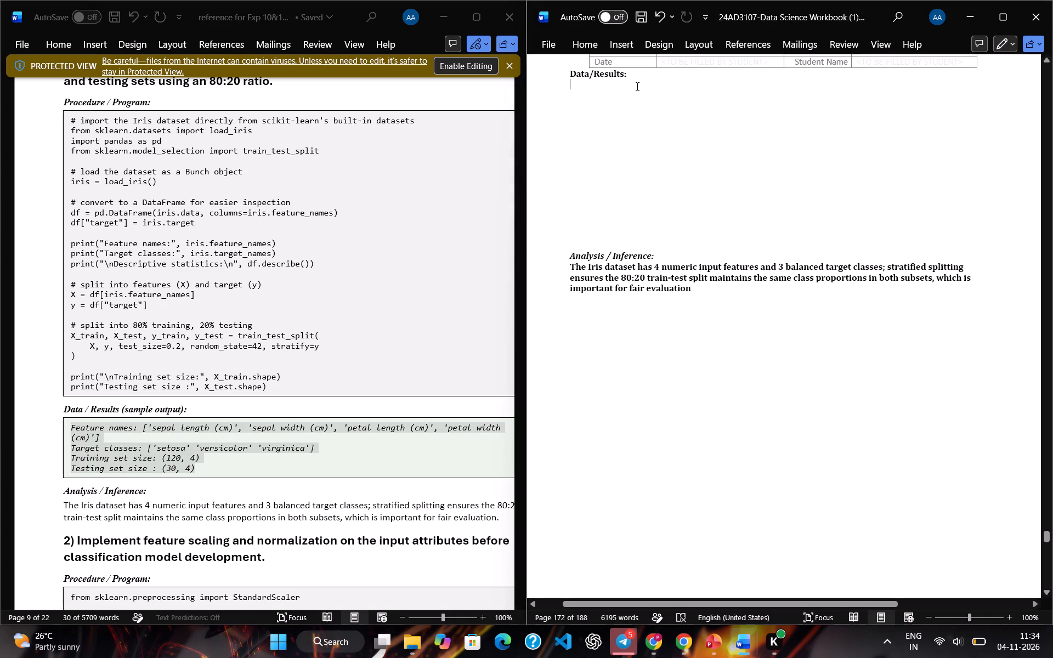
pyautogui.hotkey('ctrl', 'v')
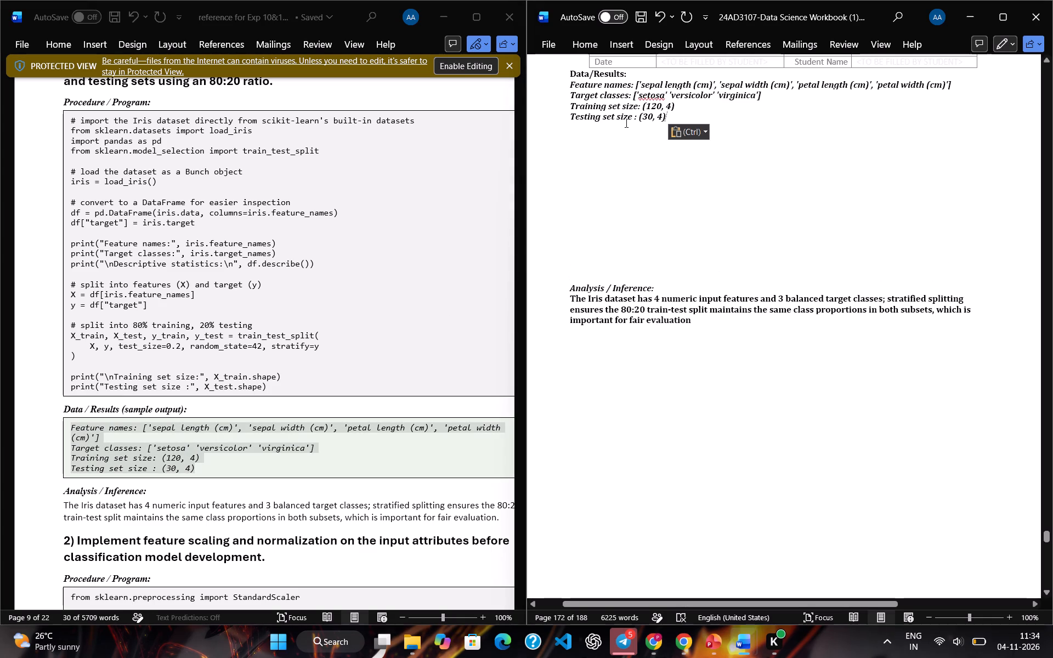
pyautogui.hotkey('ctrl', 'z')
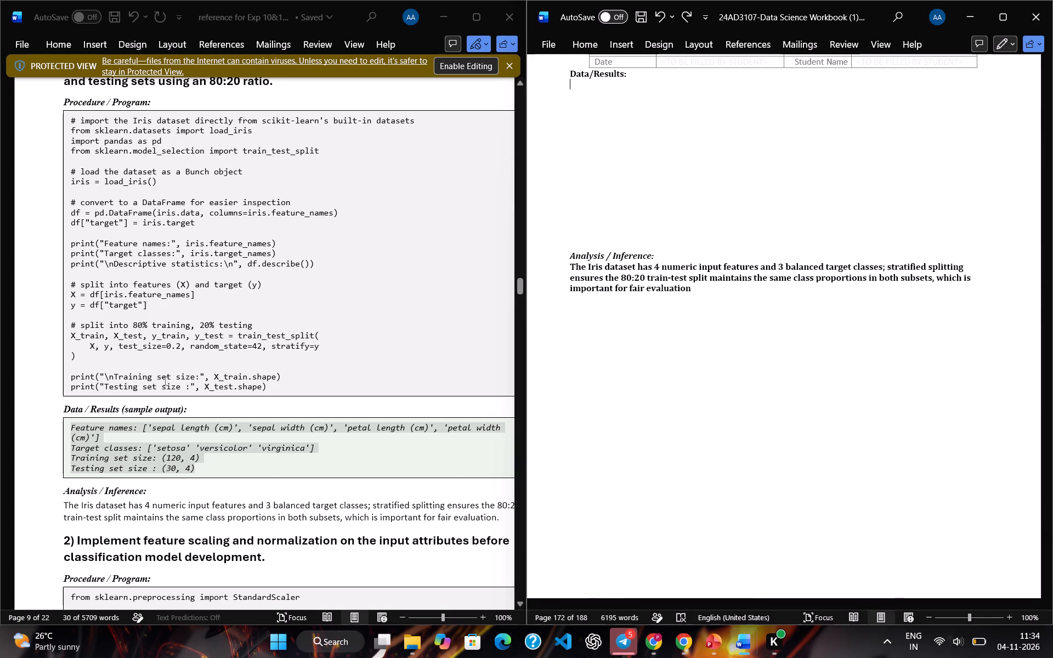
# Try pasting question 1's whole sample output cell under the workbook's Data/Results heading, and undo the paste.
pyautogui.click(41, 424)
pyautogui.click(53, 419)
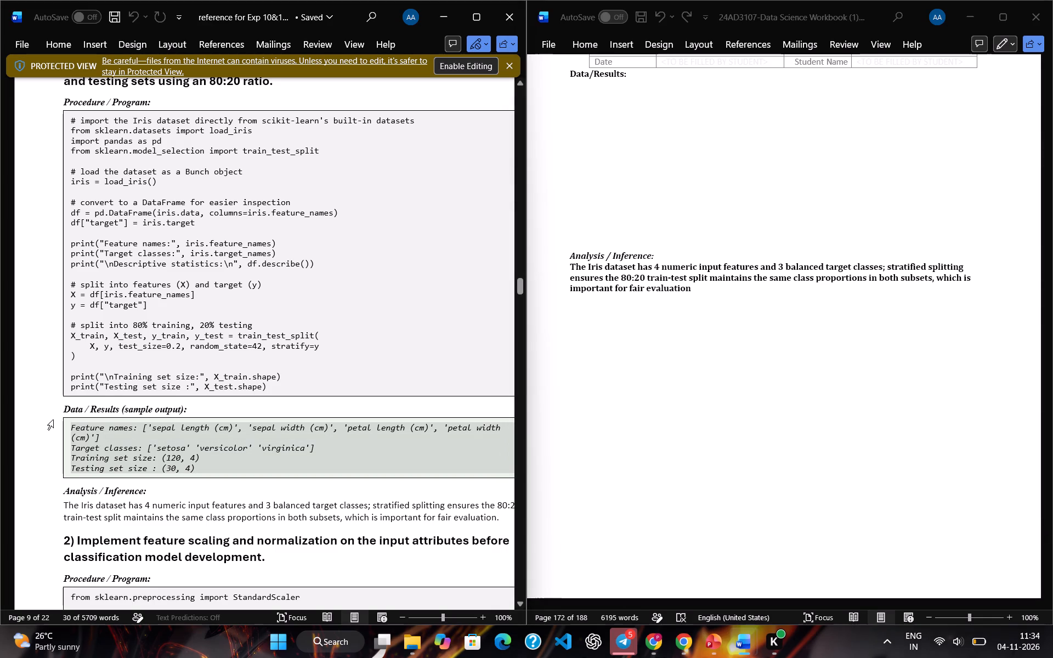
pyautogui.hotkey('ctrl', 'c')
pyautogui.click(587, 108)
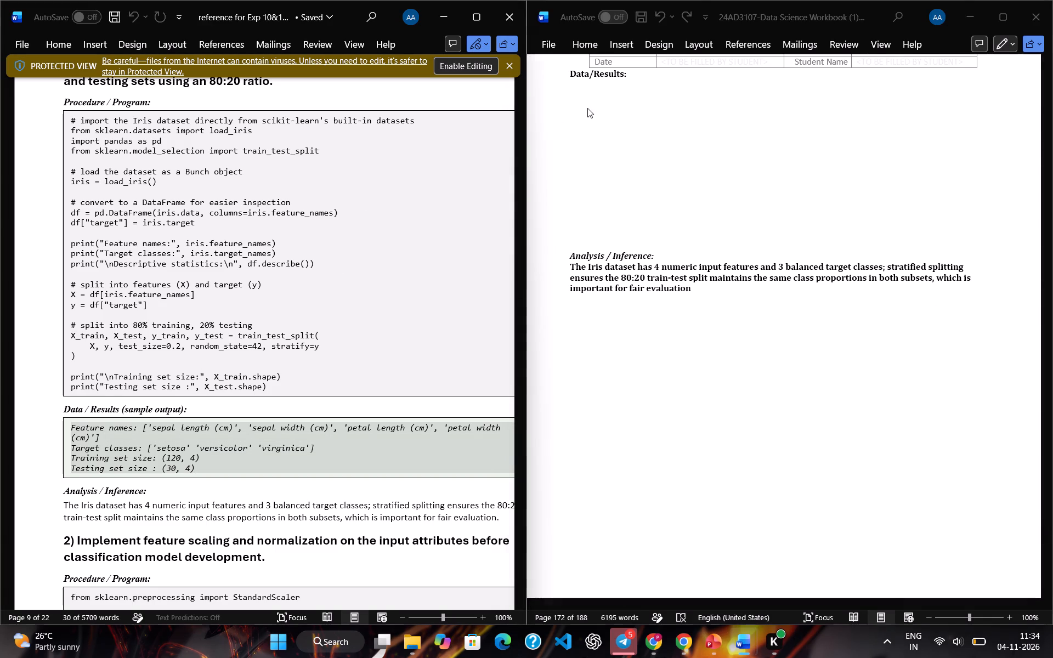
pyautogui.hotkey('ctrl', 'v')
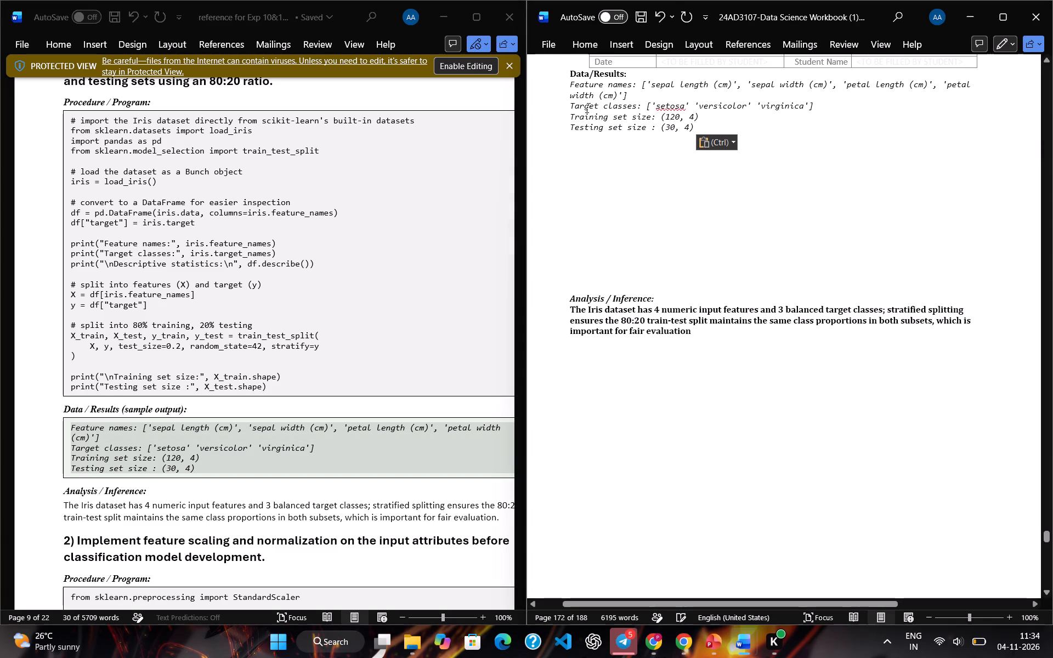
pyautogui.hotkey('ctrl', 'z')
# Copy question 1's sample output heading together with its output box from the reference and paste them under the workbook's Data/Results heading.
pyautogui.click(262, 409)
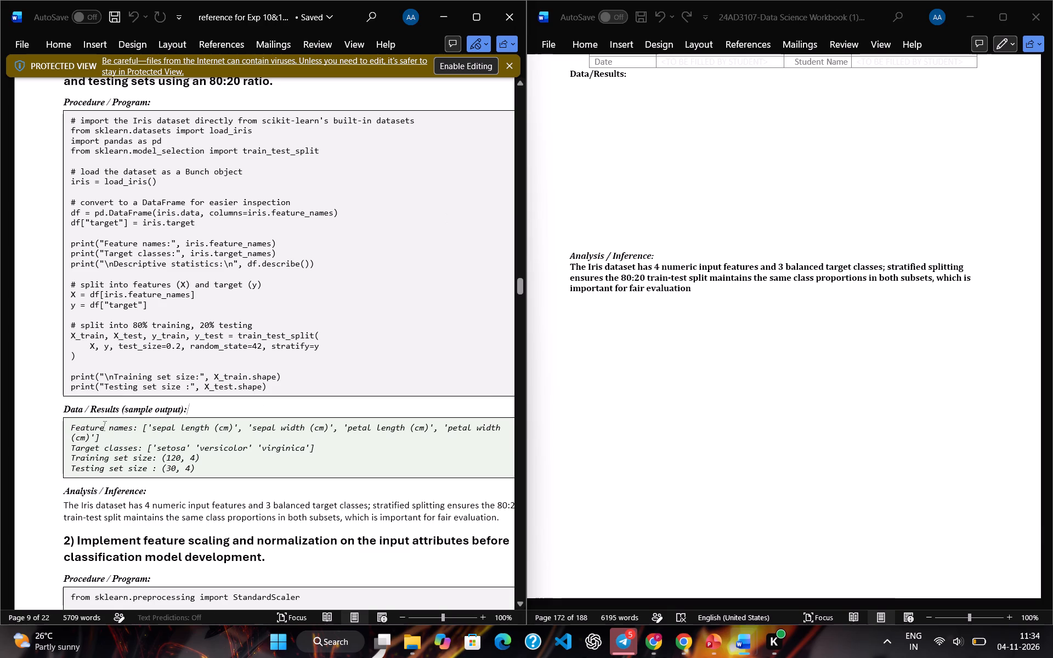
pyautogui.moveTo(62, 422); pyautogui.dragTo(235, 472)
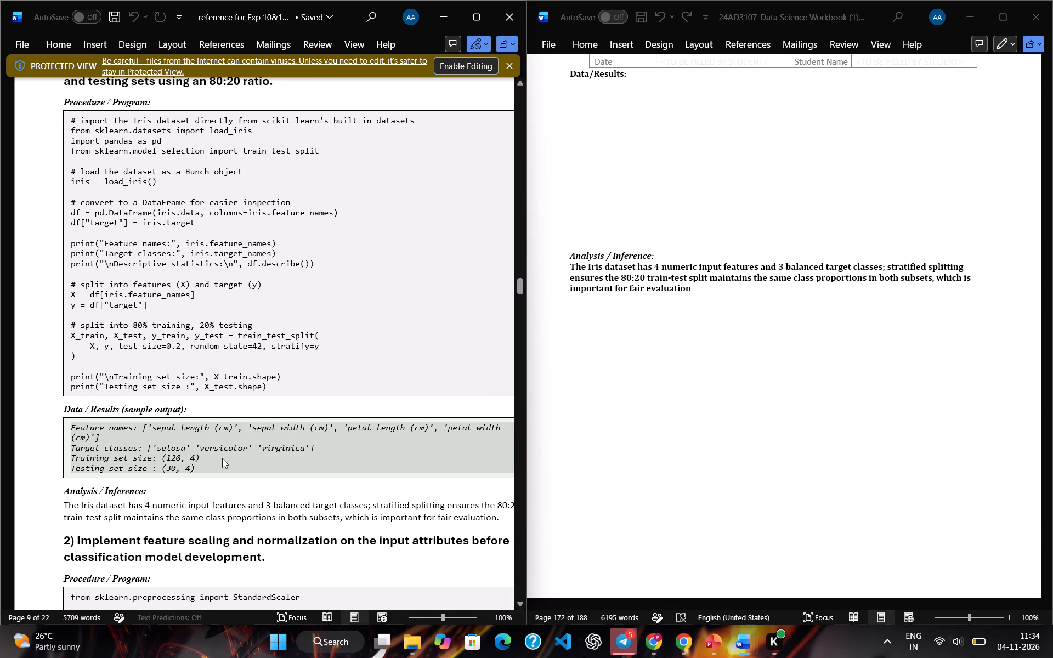
pyautogui.click(65, 407)
pyautogui.moveTo(64, 409); pyautogui.dragTo(265, 452)
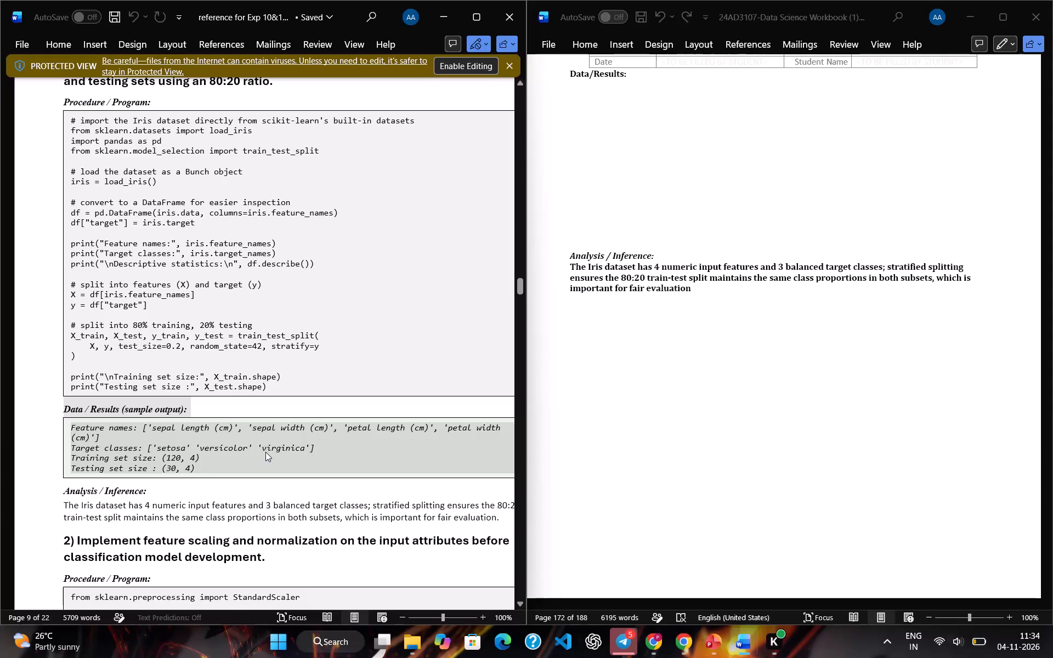
pyautogui.hotkey('ctrl', 'c')
pyautogui.click(633, 88)
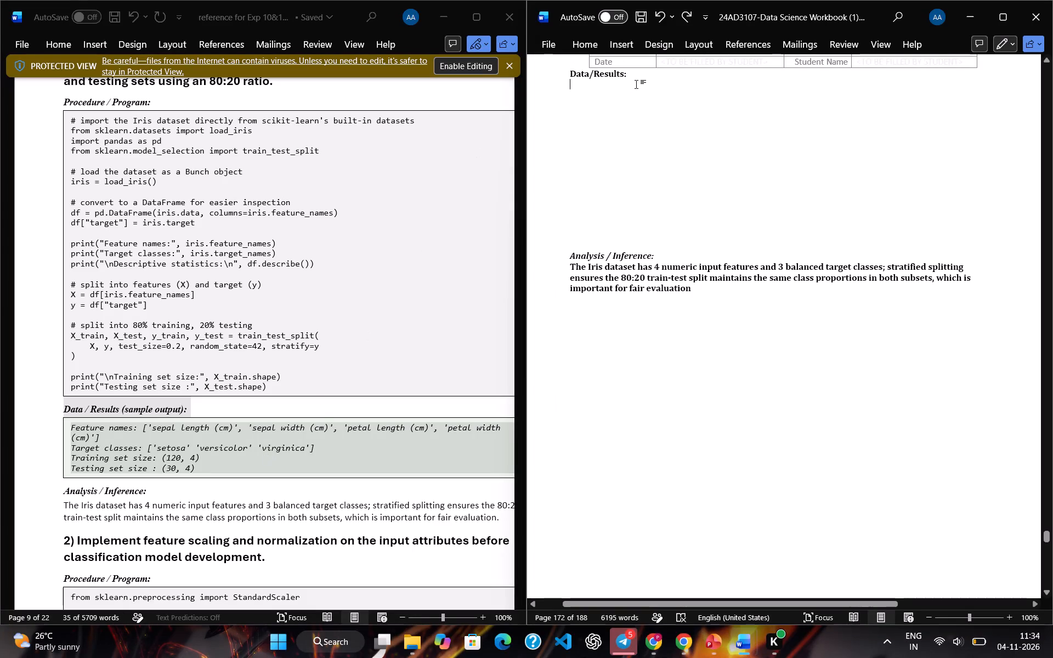
pyautogui.hotkey('ctrl', 'v')
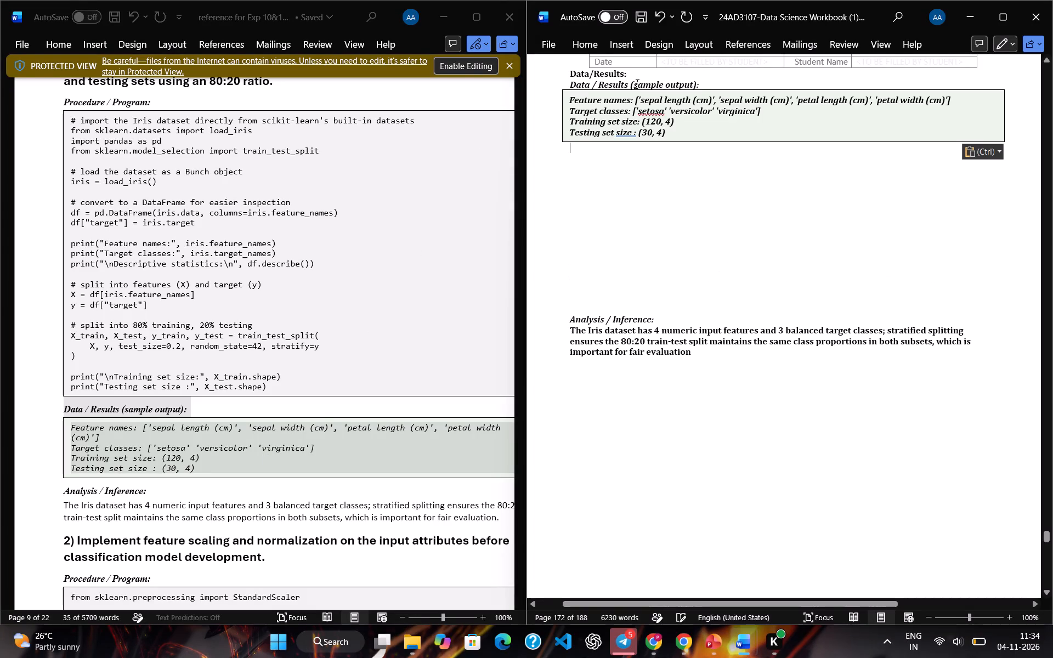
# Delete the duplicate "Data / Results (sample output):" line above the pasted output box.
pyautogui.moveTo(726, 81); pyautogui.dragTo(711, 77)
pyautogui.press('BackSpace')
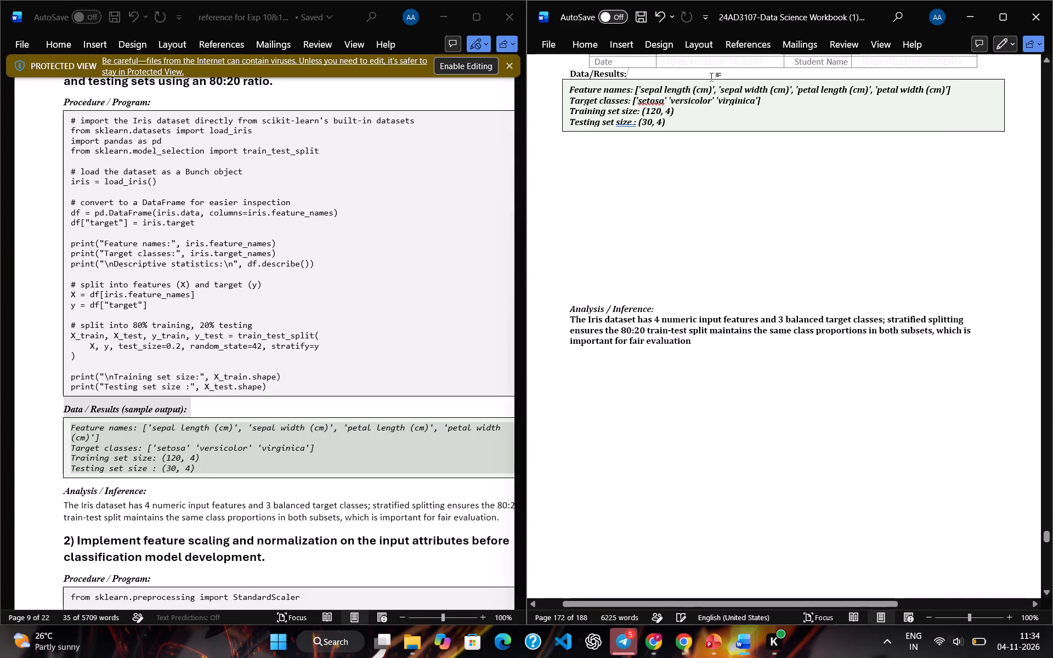
# Remove the blank lines between the Iris output box and the Analysis / Inference heading in the workbook.
pyautogui.click(569, 309)
pyautogui.press('BackSpace')
pyautogui.press('BackSpace')
pyautogui.press('BackSpace')
pyautogui.press('BackSpace')
pyautogui.press('BackSpace')
pyautogui.press('BackSpace')
pyautogui.press('BackSpace')
pyautogui.press('BackSpace')
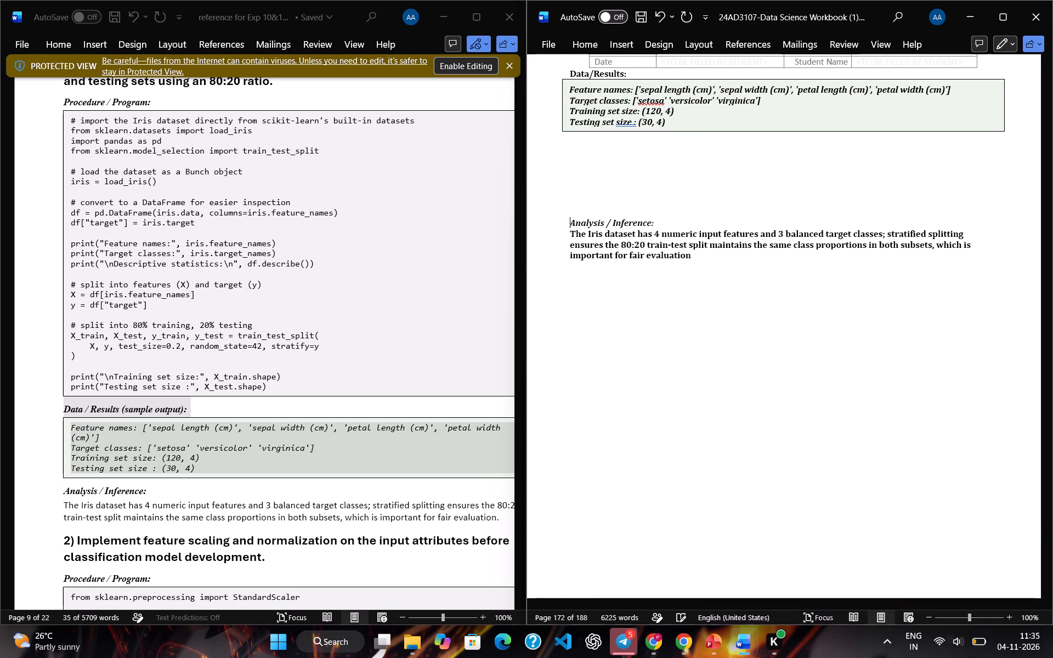
pyautogui.press('BackSpace')
pyautogui.press('BackSpace')
pyautogui.press('BackSpace')
pyautogui.press('BackSpace')
pyautogui.press('BackSpace')
pyautogui.press('BackSpace')
pyautogui.press('BackSpace')
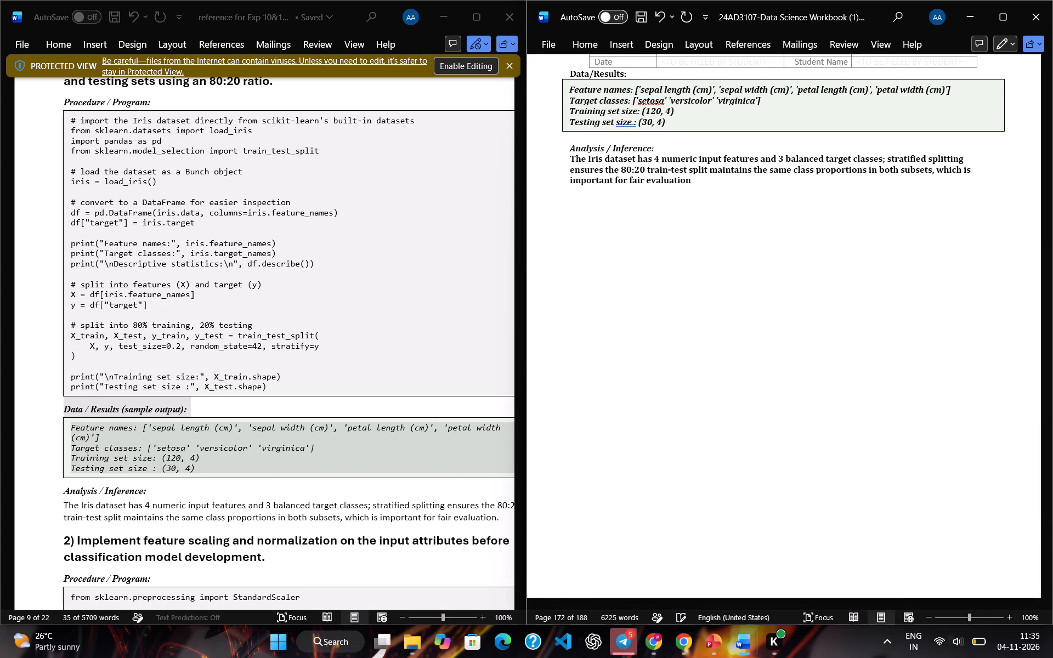
pyautogui.rightClick(631, 249)
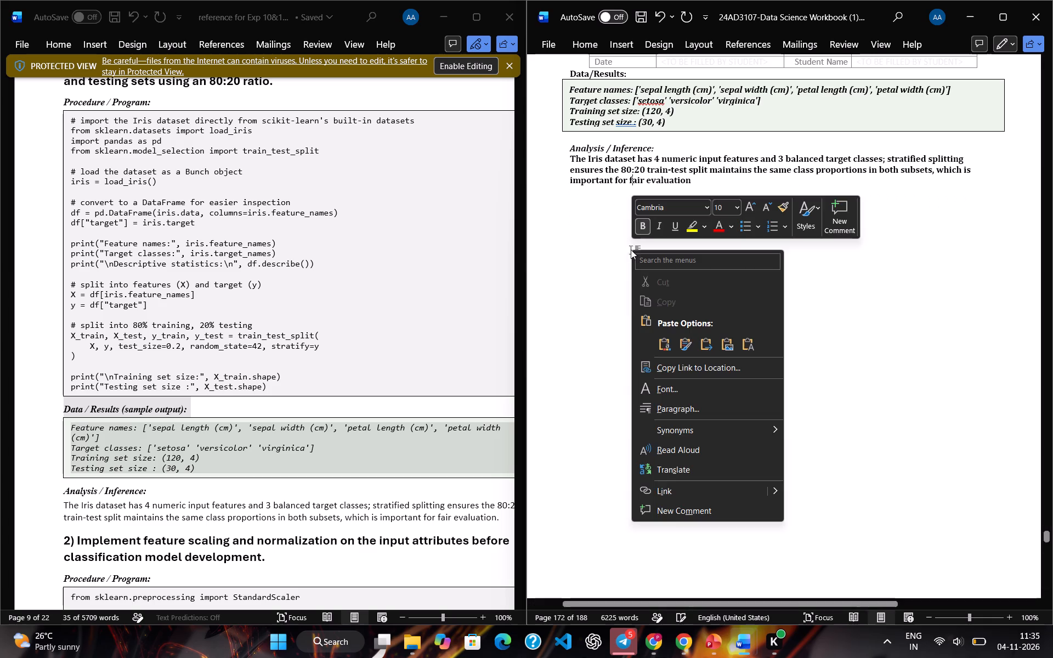
pyautogui.scroll(-1, 648, 419)
pyautogui.click(587, 302)
# Compare questions 1 to 3 in the reference with the workbook's Data/Results page and the start of question 3.
pyautogui.scroll(-10, 592, 381)
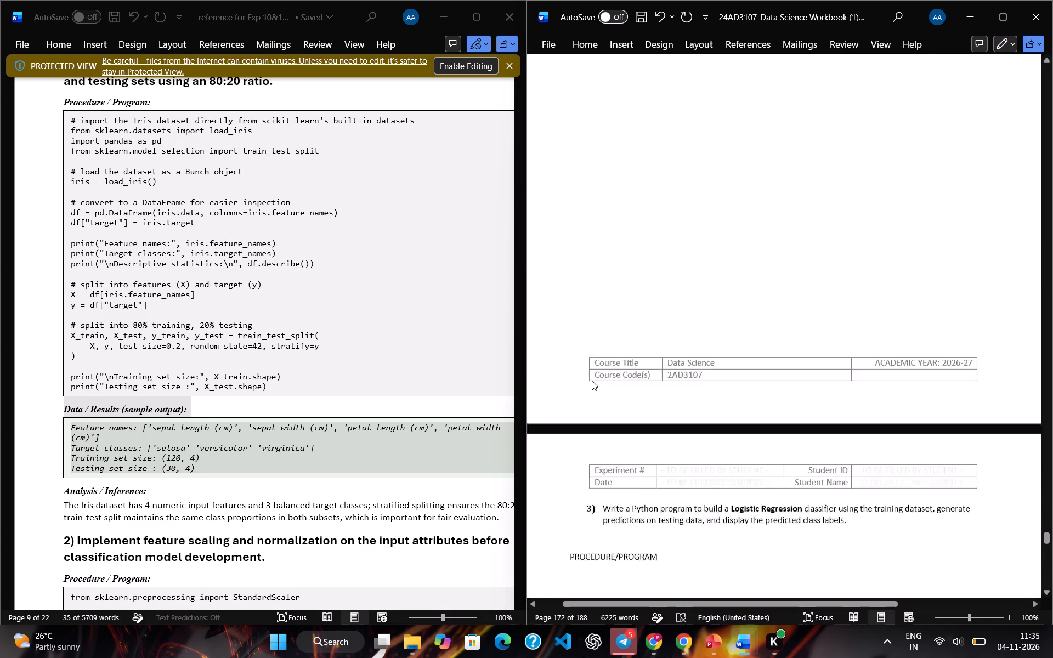
pyautogui.scroll(-5, 592, 381)
pyautogui.scroll(-4, 314, 425)
pyautogui.scroll(-5, 211, 430)
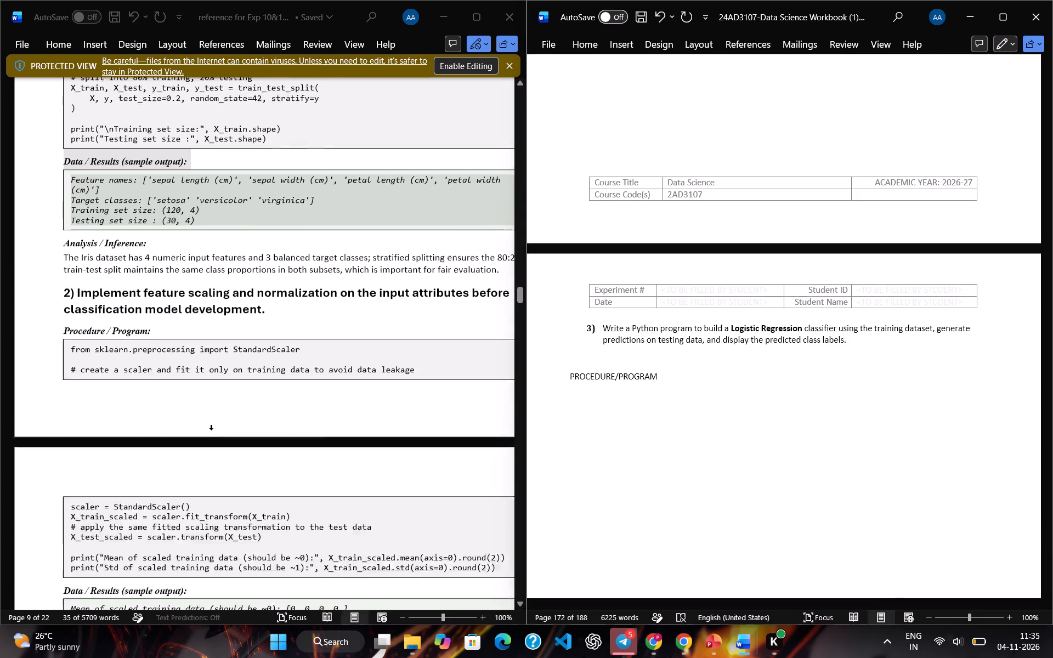
pyautogui.scroll(-1, 211, 430)
pyautogui.scroll(2, 211, 430)
pyautogui.scroll(-2, 211, 430)
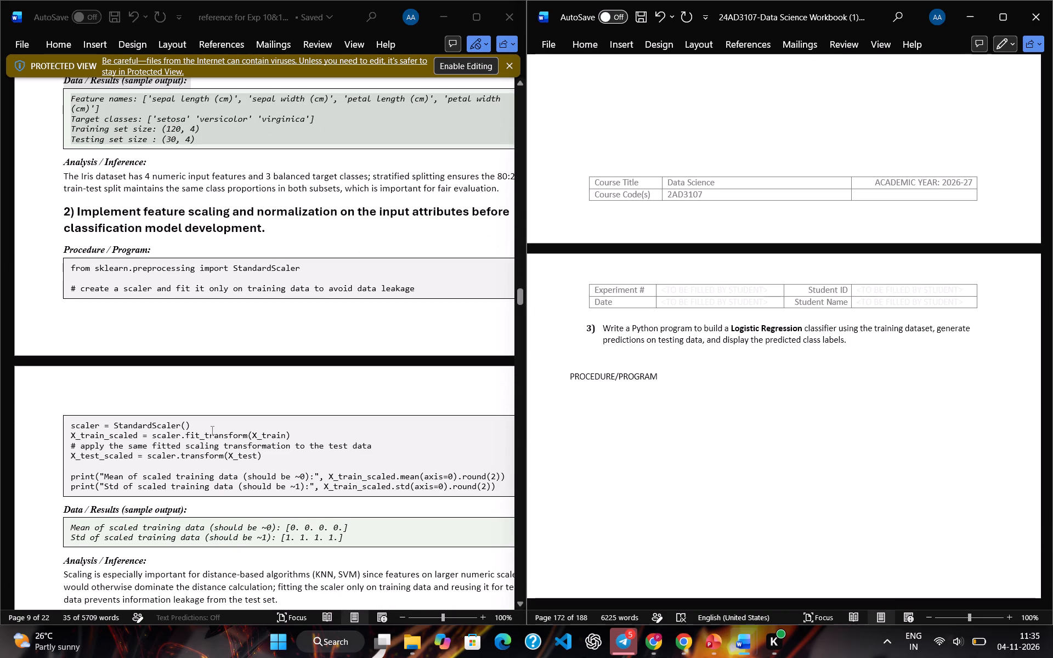
pyautogui.scroll(-7, 211, 430)
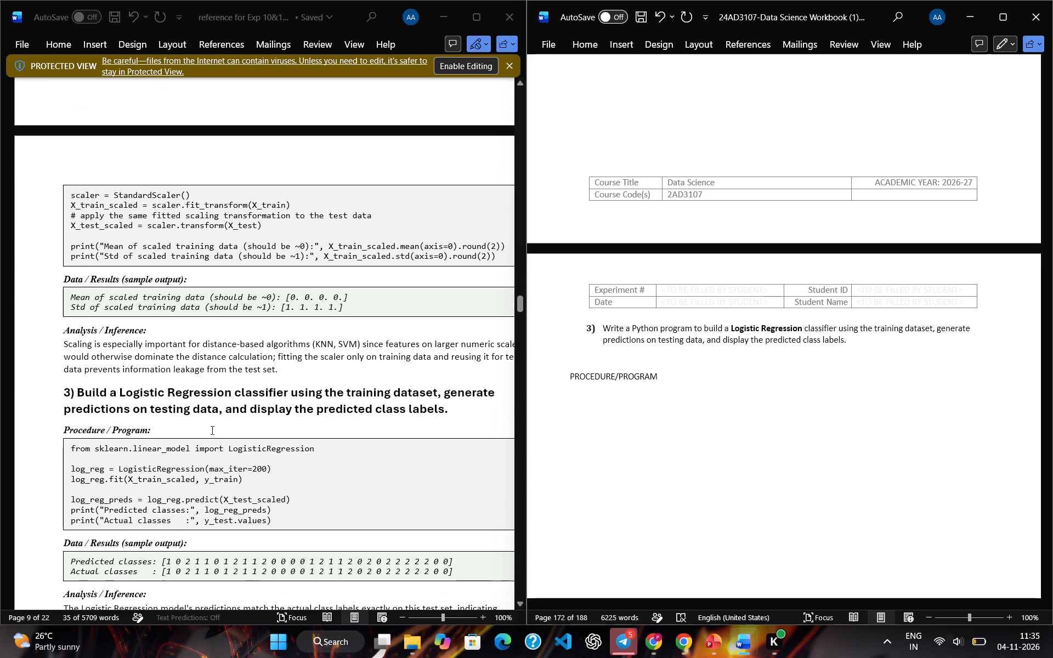
pyautogui.scroll(10, 211, 430)
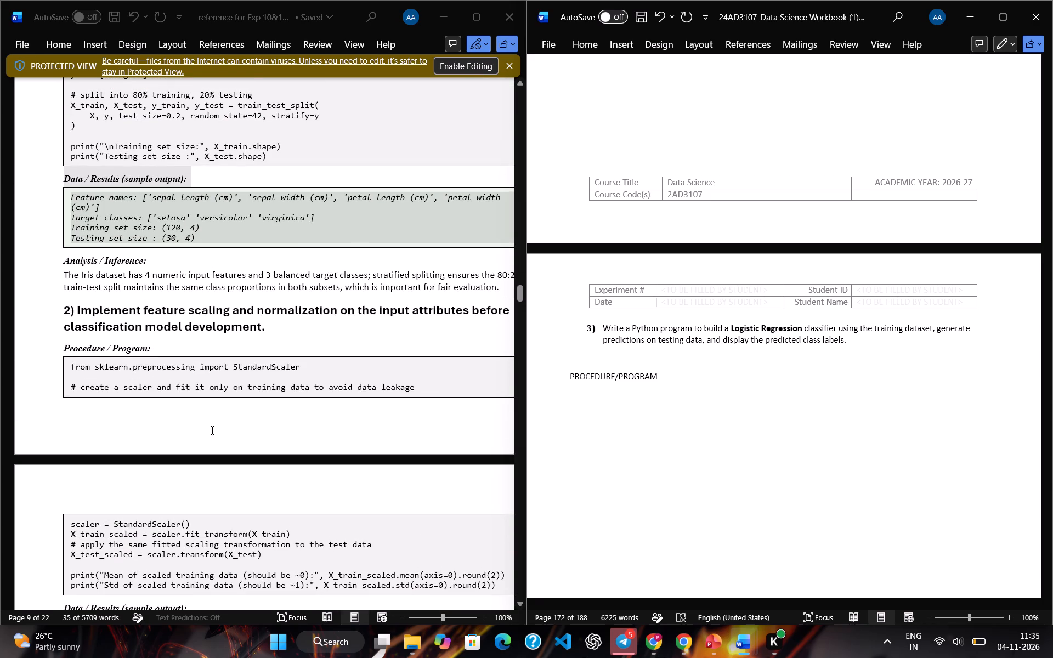
pyautogui.scroll(11, 731, 474)
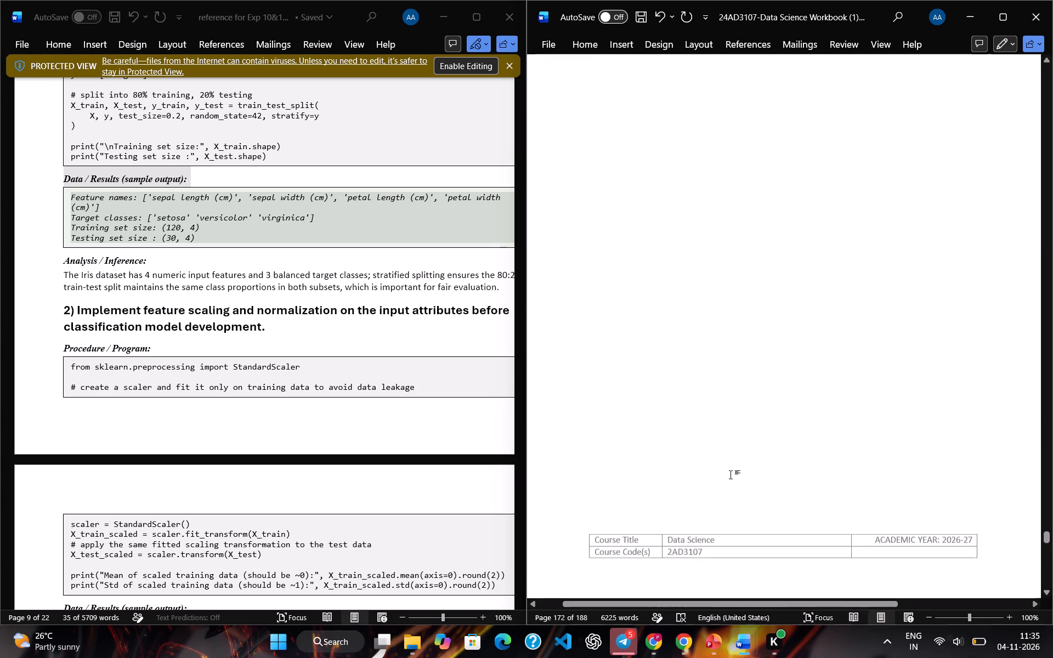
pyautogui.scroll(5, 731, 474)
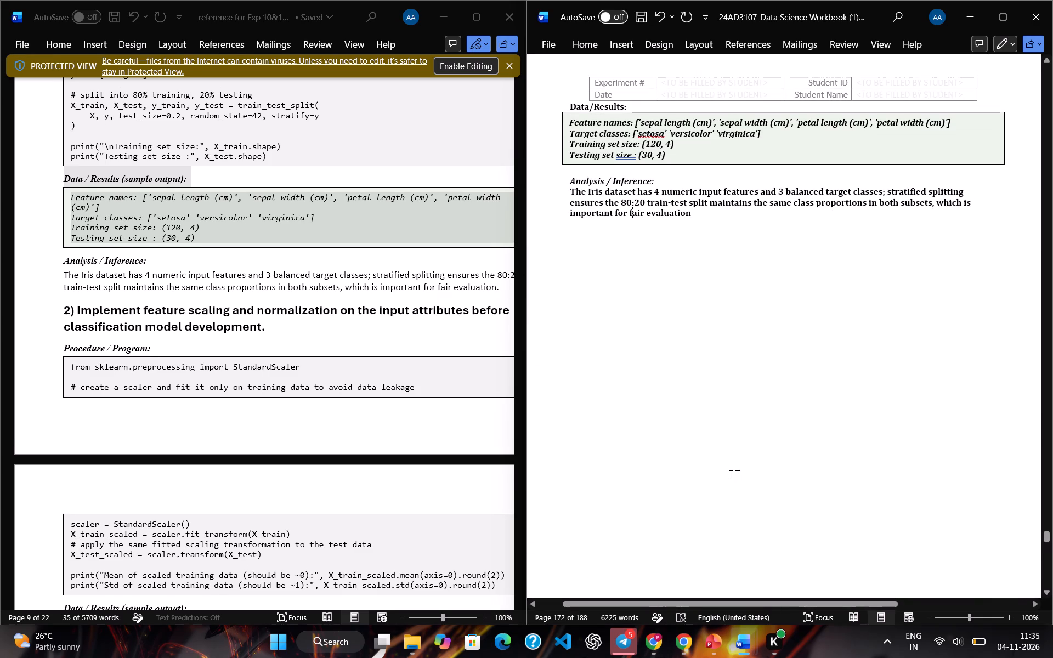
# Replace the workbook's Analysis / Inference heading and Iris text with question 2's Analysis / Inference section on scaling, copied from the reference.
pyautogui.scroll(-6, 308, 444)
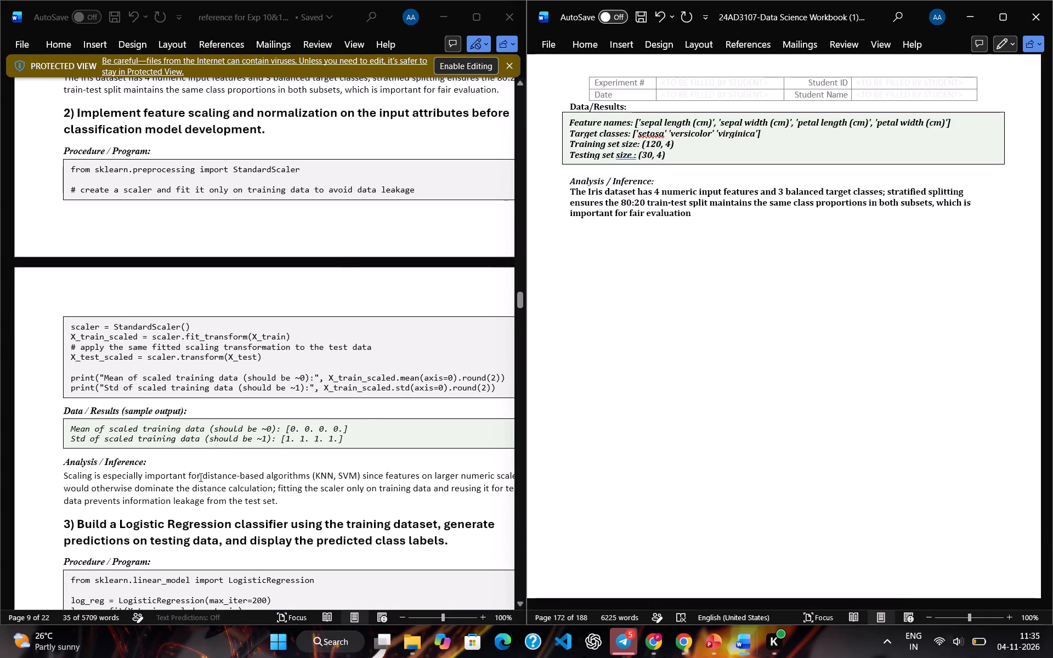
pyautogui.moveTo(287, 507); pyautogui.dragTo(64, 455)
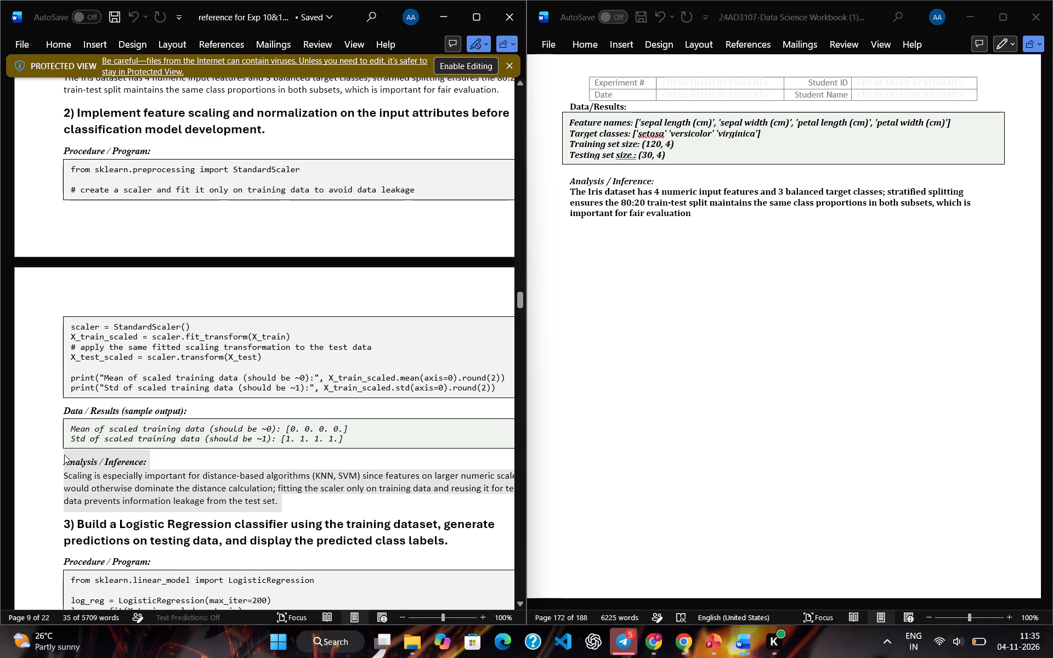
pyautogui.moveTo(64, 455); pyautogui.dragTo(64, 455)
pyautogui.hotkey('ctrl', 'c')
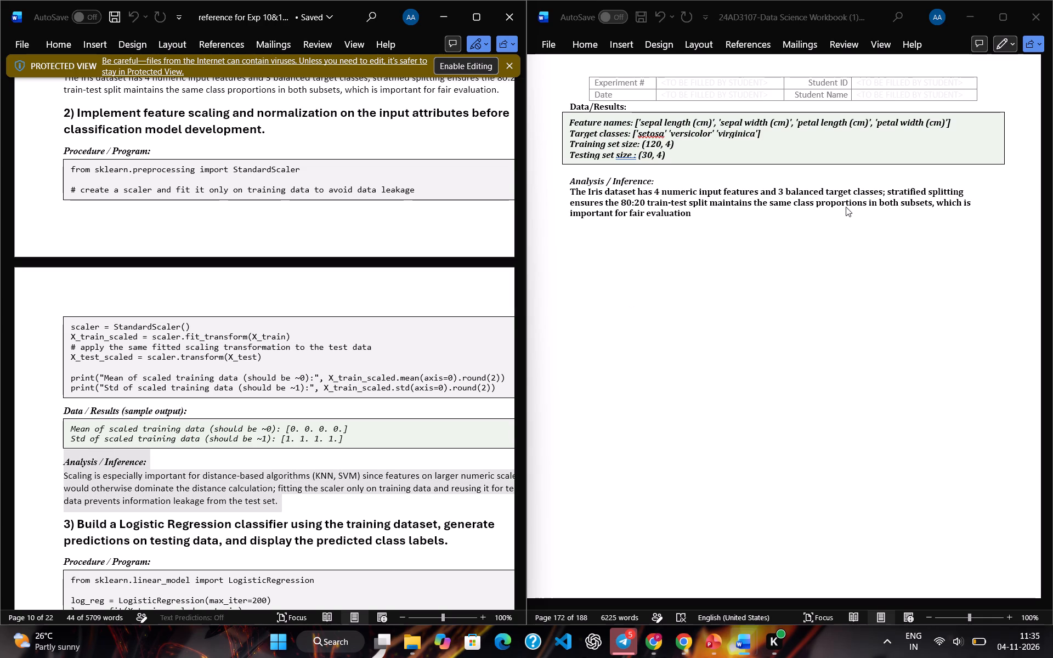
pyautogui.click(693, 213)
pyautogui.moveTo(695, 213); pyautogui.dragTo(596, 190)
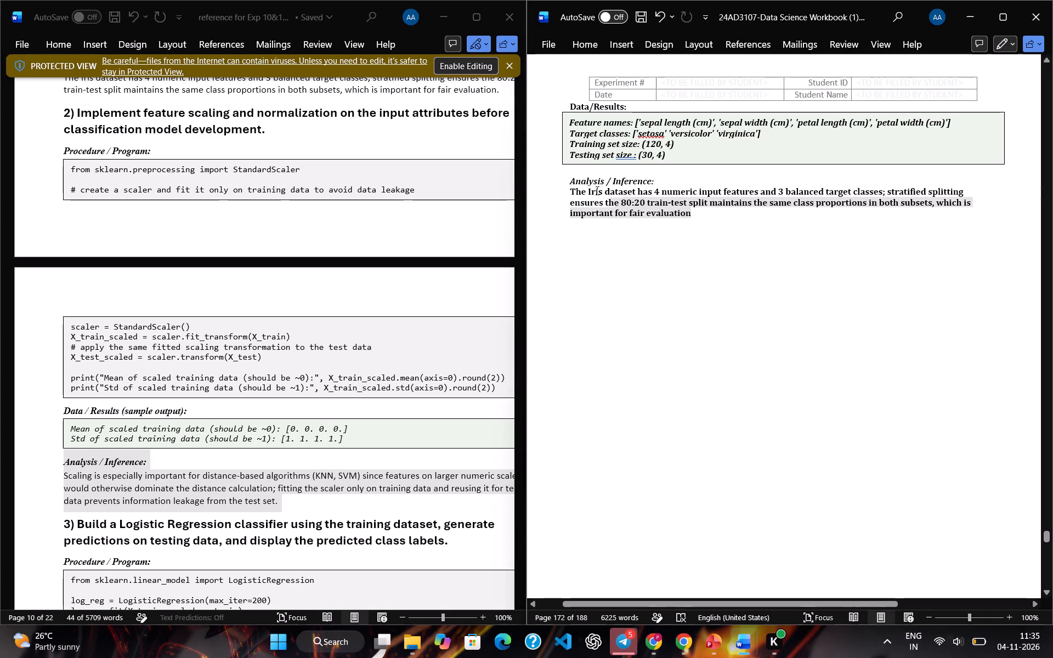
pyautogui.moveTo(596, 190); pyautogui.dragTo(572, 177)
pyautogui.hotkey('ctrl', 'v')
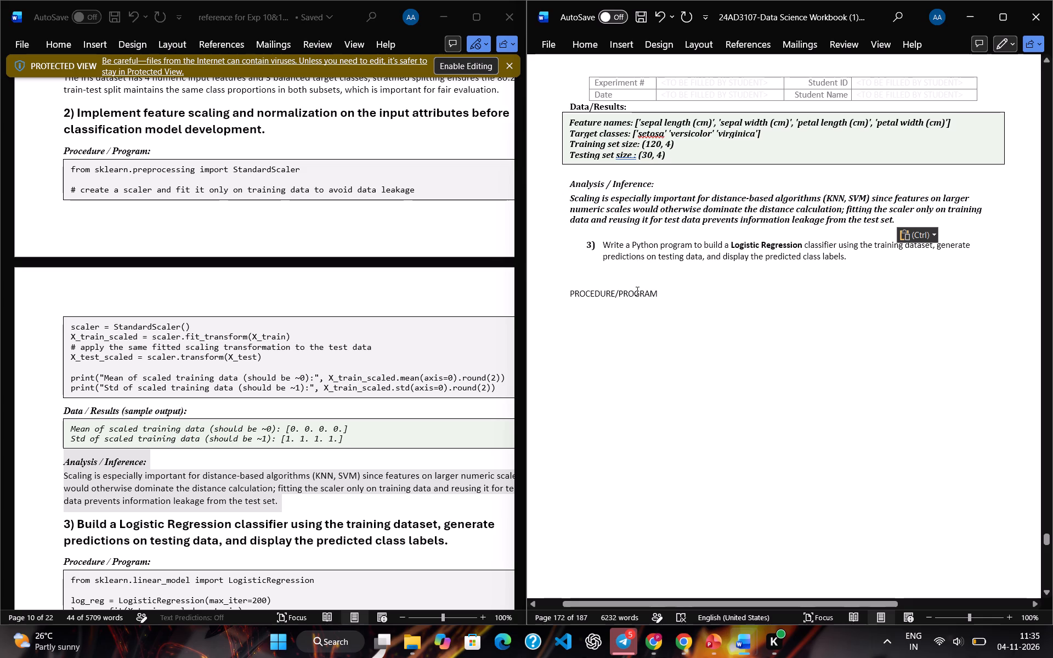
# Insert blank lines below the scaling analysis so that question 3 starts at the top of the following page.
pyautogui.press('Return')
pyautogui.press('Return')
pyautogui.press('Return')
pyautogui.press('Return')
pyautogui.press('Return')
pyautogui.press('Return')
pyautogui.press('Return')
pyautogui.press('Return')
pyautogui.press('Return')
pyautogui.press('Return')
pyautogui.press('Return')
pyautogui.press('Return')
pyautogui.press('Return')
pyautogui.press('Return')
pyautogui.press('Return')
pyautogui.press('Return')
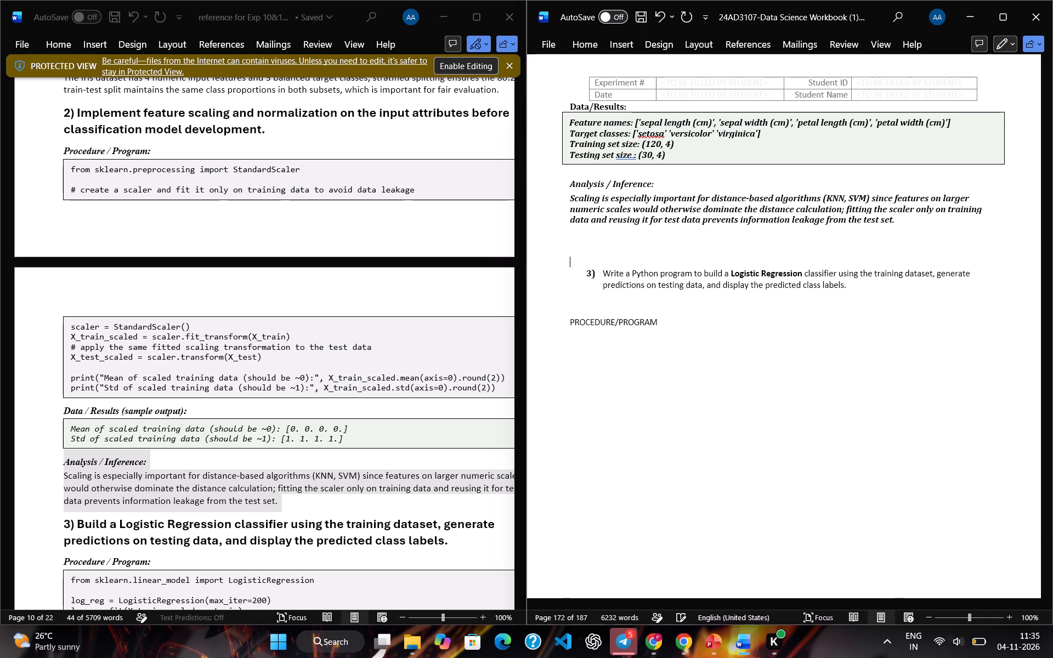
pyautogui.press('Return')
pyautogui.press('Return')
pyautogui.press('Return')
pyautogui.press('Return')
pyautogui.press('Return')
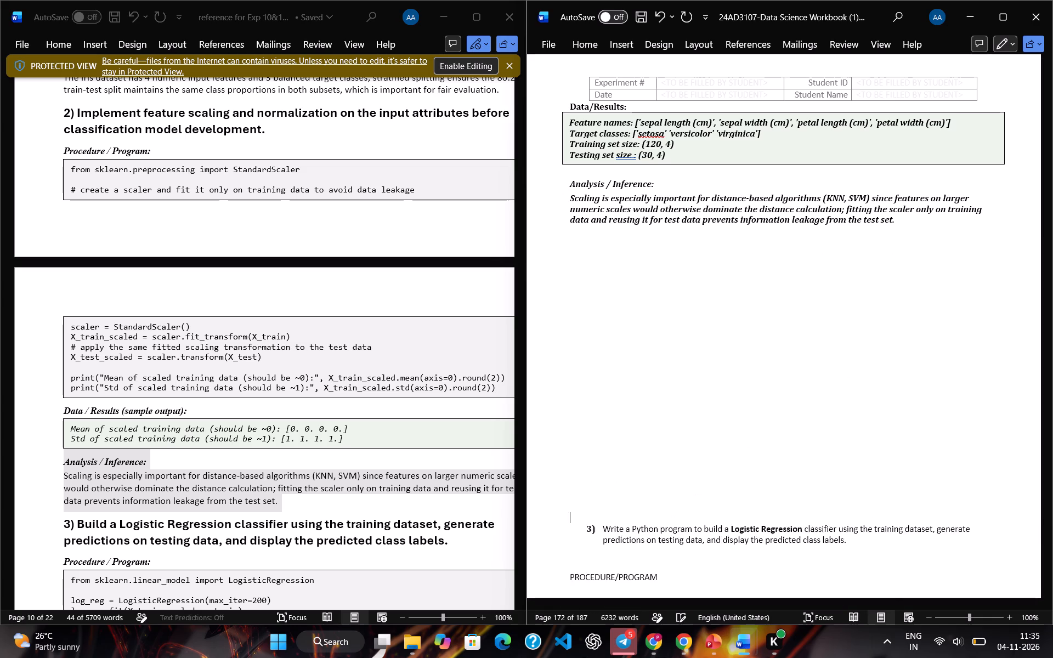
pyautogui.press('Return')
pyautogui.press('Return')
pyautogui.press('Return')
pyautogui.press('Return')
pyautogui.press('Return')
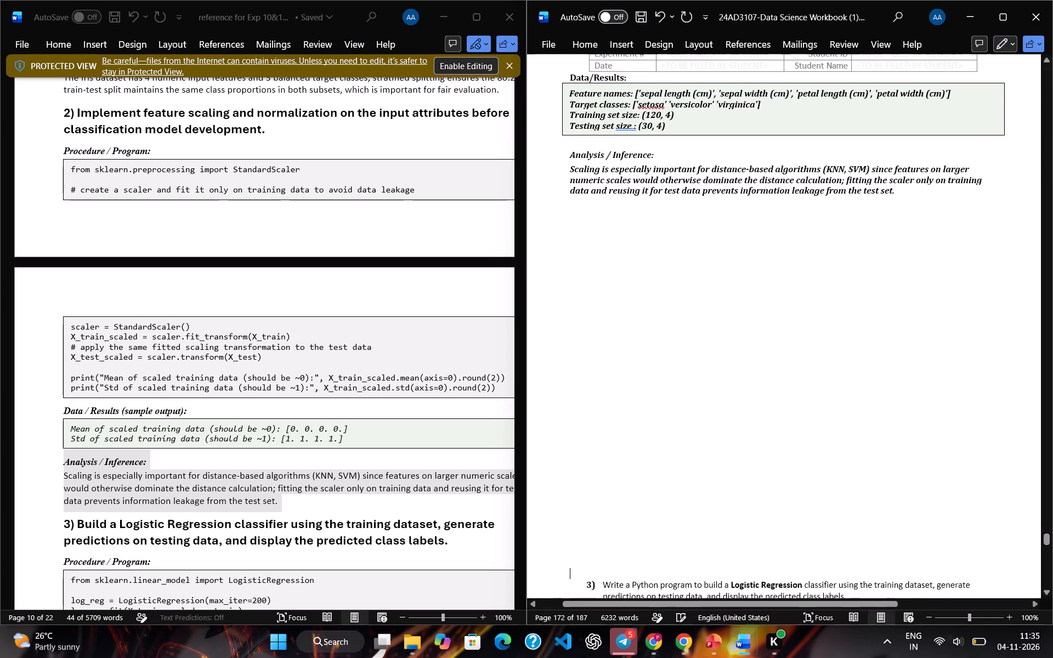
pyautogui.press('Return')
pyautogui.press('Return')
pyautogui.press('Return')
pyautogui.press('Return')
pyautogui.press('Return')
pyautogui.press('Return')
pyautogui.press('Return')
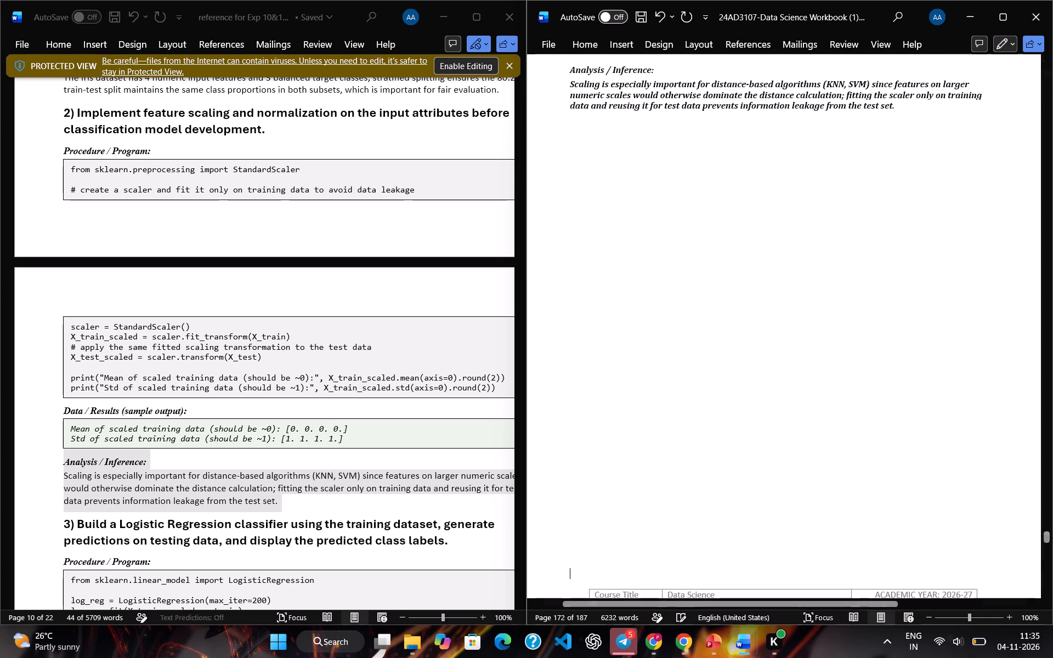
pyautogui.press('Return')
pyautogui.press('BackSpace')
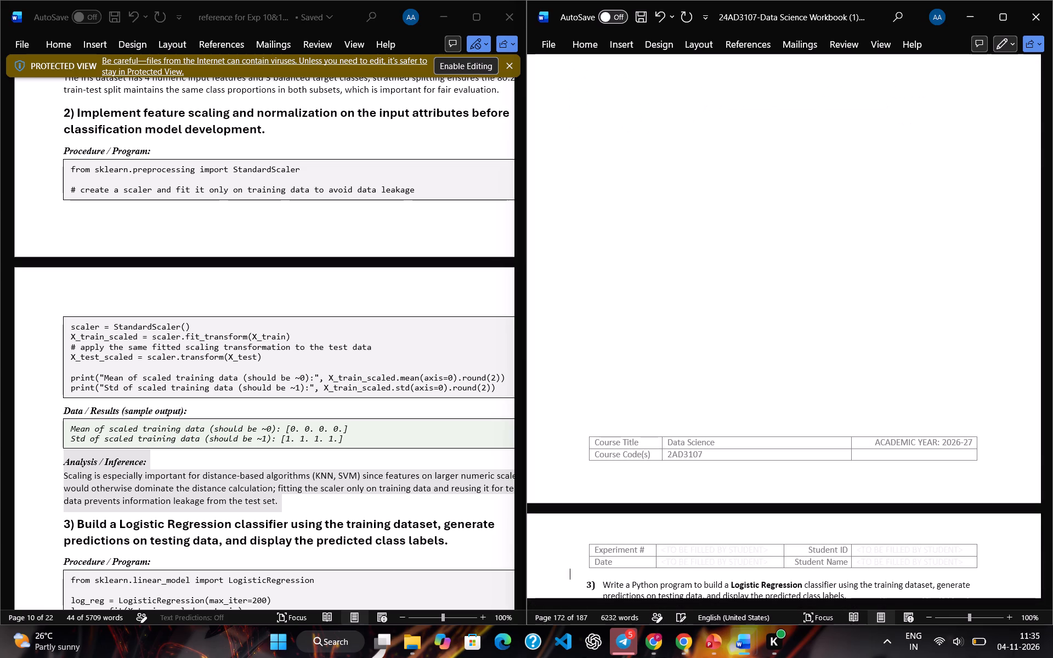
# Delete the Iris sample output box under the workbook's Data/Results heading.
pyautogui.scroll(-3, 636, 291)
pyautogui.scroll(2, 636, 291)
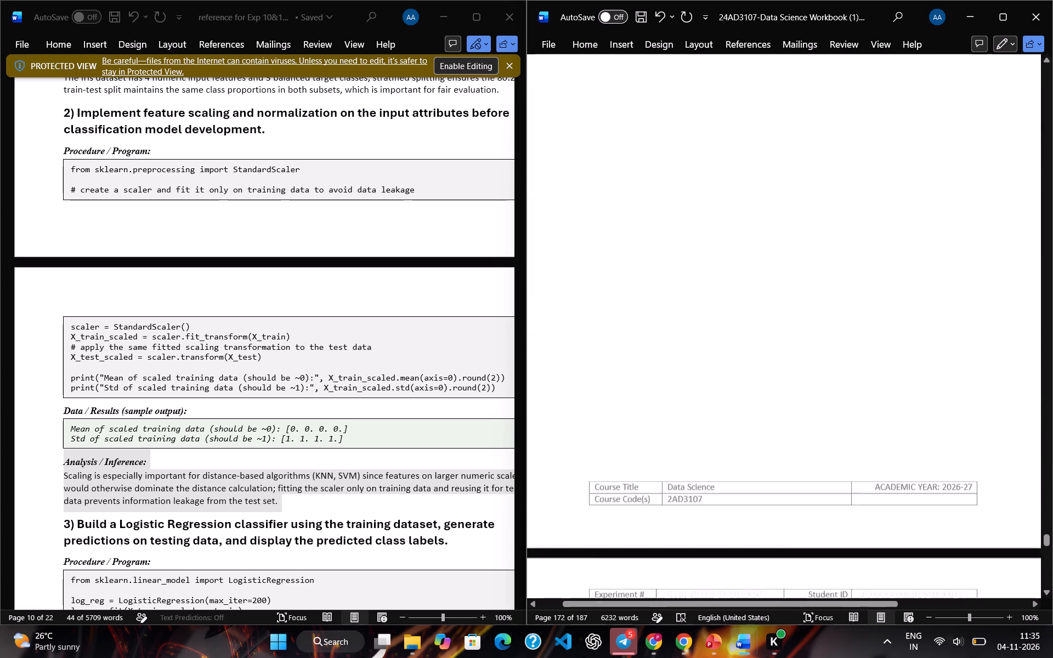
pyautogui.scroll(3, 636, 291)
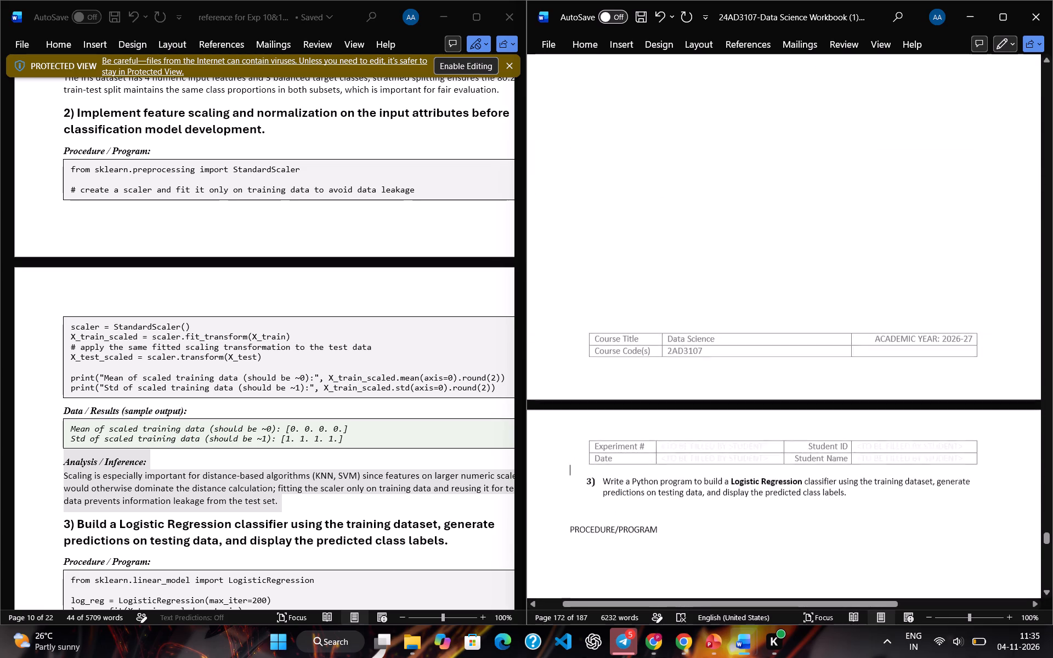
pyautogui.scroll(3, 636, 291)
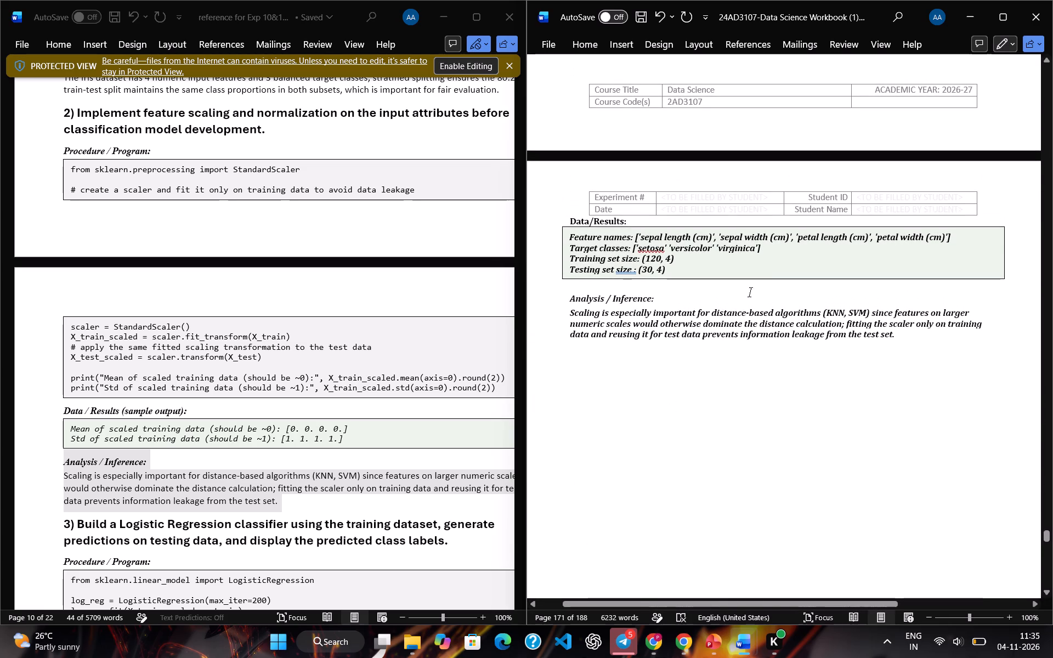
pyautogui.click(1017, 273)
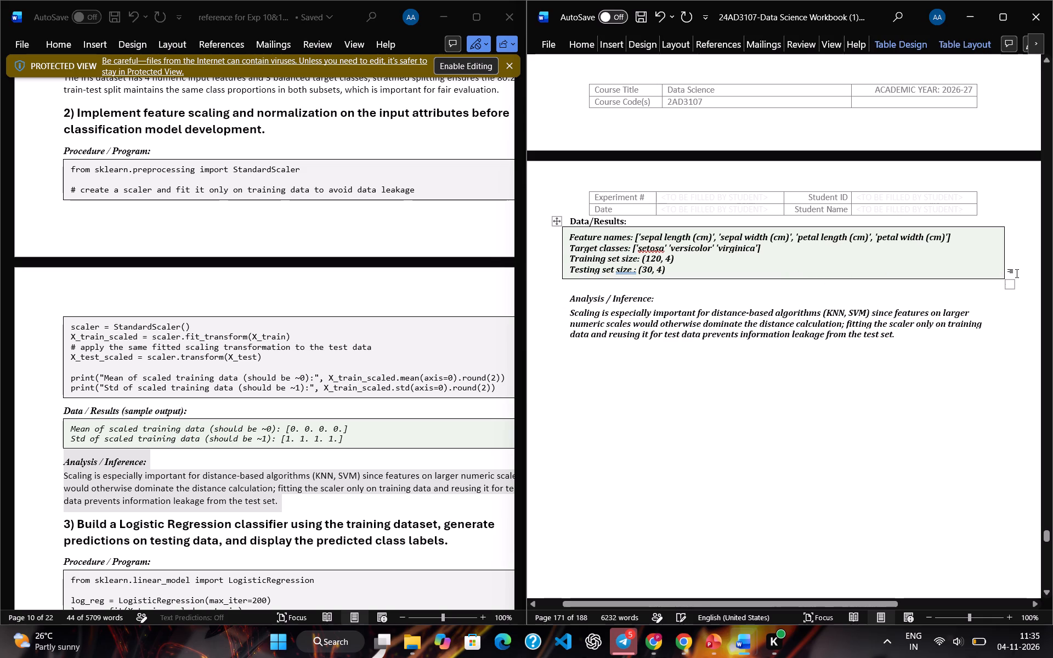
pyautogui.moveTo(1017, 272); pyautogui.dragTo(705, 253)
pyautogui.press('BackSpace')
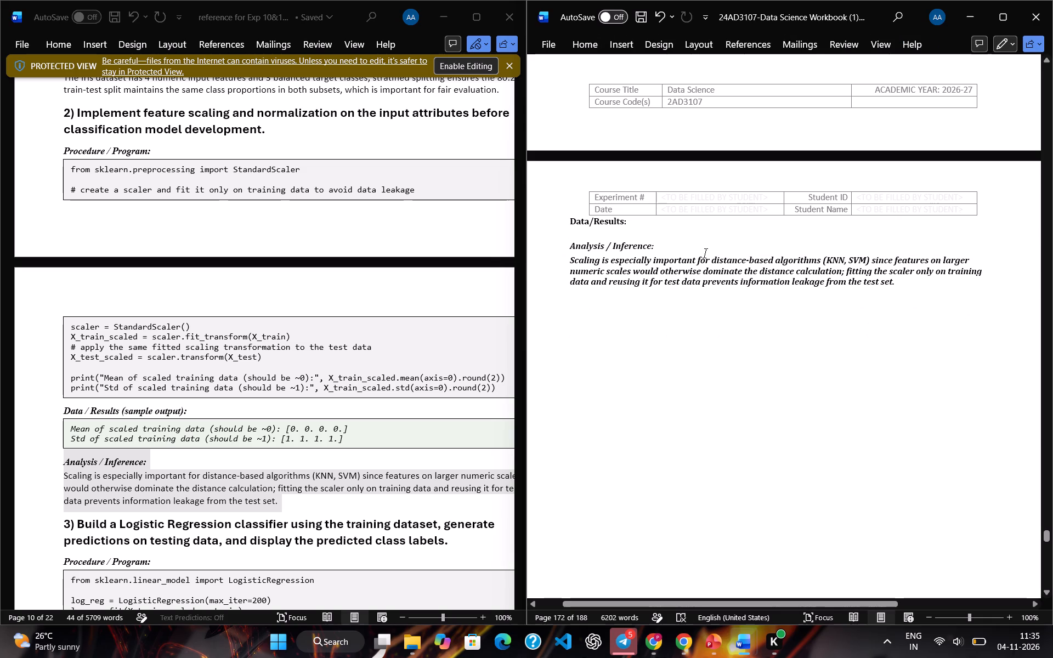
# Copy question 2's sample output heading with its scaled mean and std box from the reference and paste them under the workbook's Data/Results heading.
pyautogui.click(52, 427)
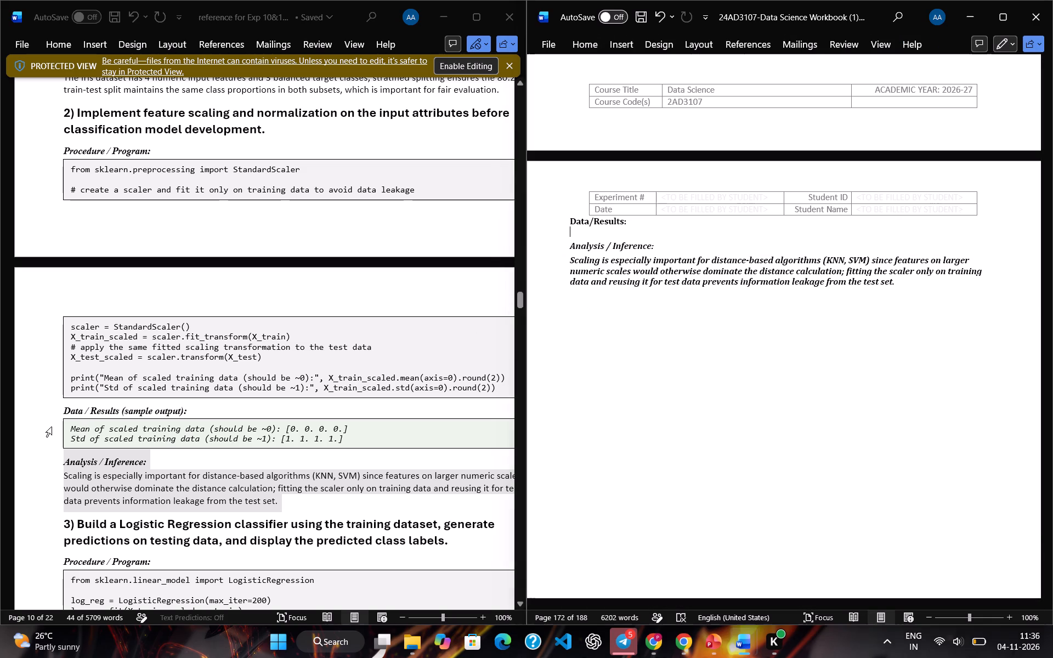
pyautogui.click(57, 419)
pyautogui.click(49, 409)
pyautogui.click(53, 409)
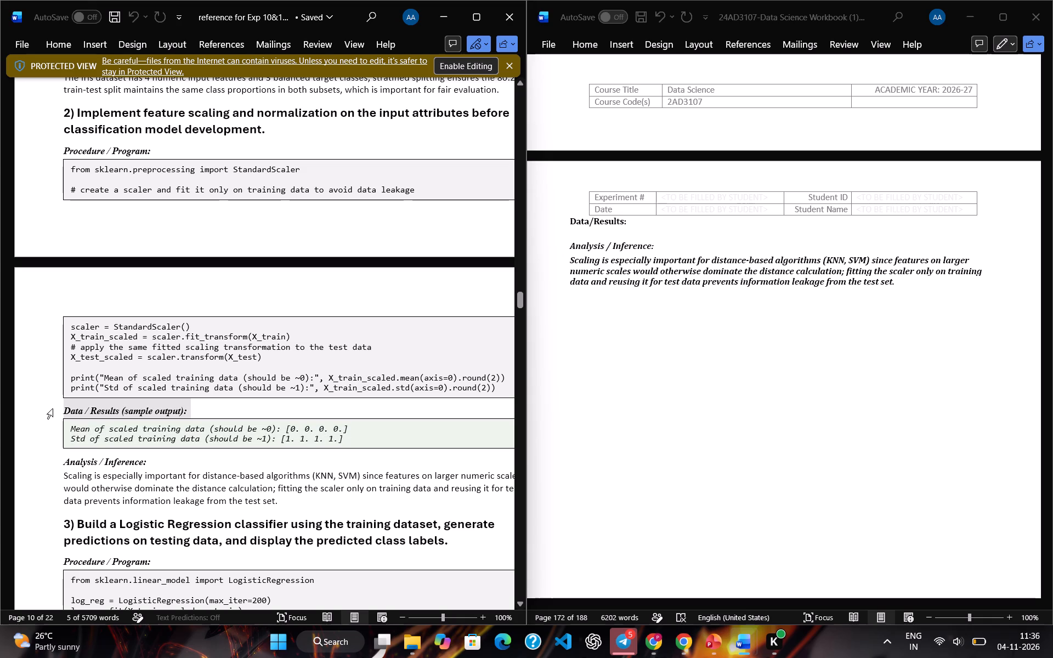
pyautogui.doubleClick(158, 353)
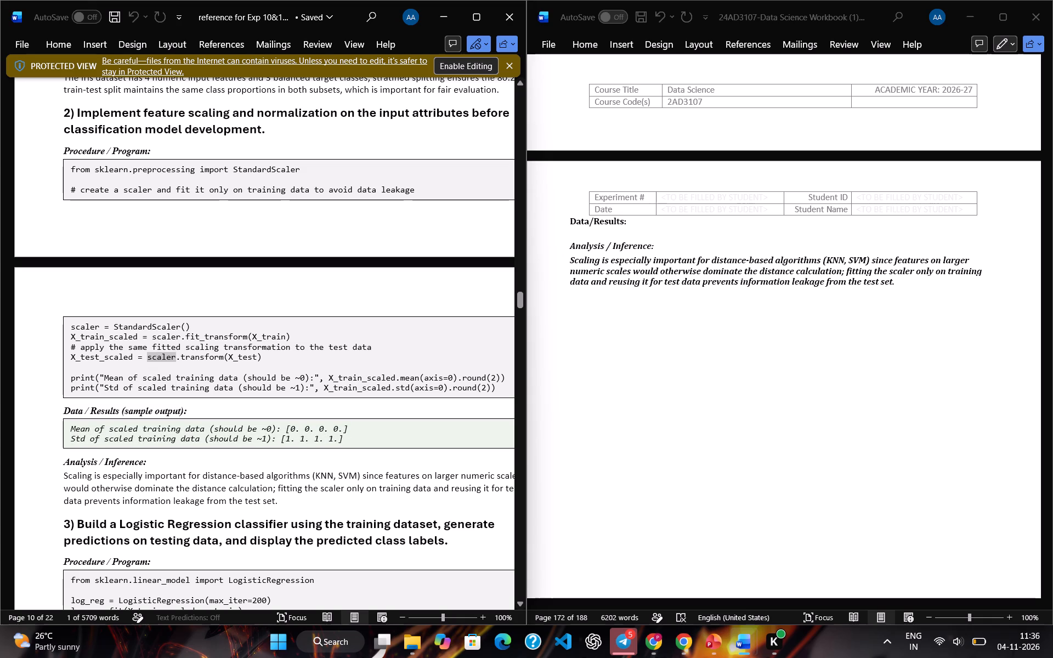
pyautogui.click(180, 349)
pyautogui.moveTo(60, 413); pyautogui.dragTo(157, 421)
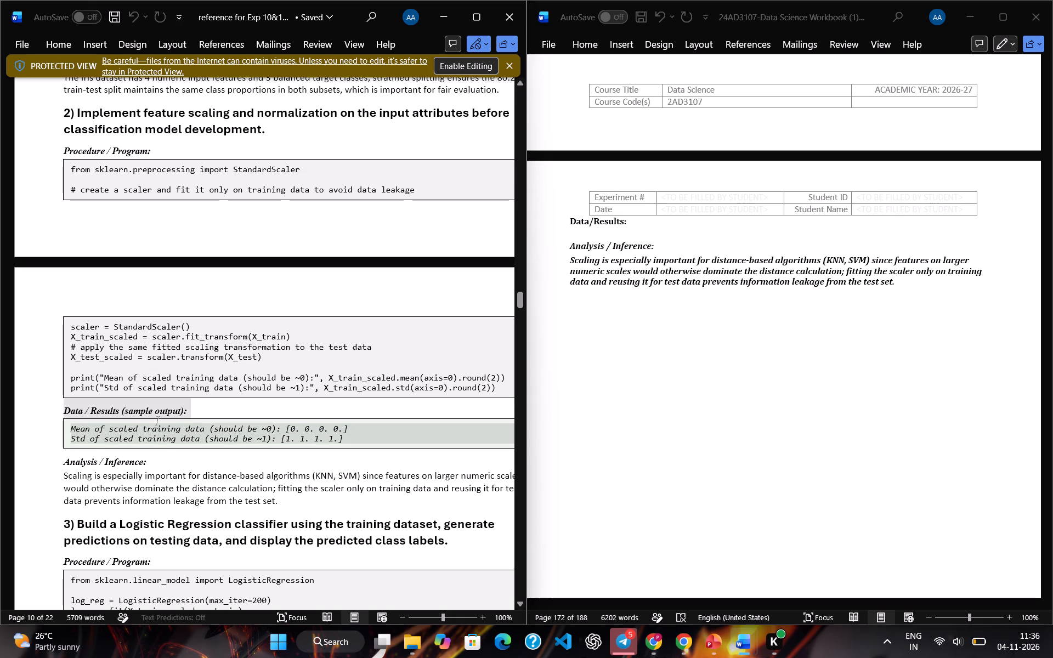
pyautogui.moveTo(157, 421); pyautogui.dragTo(274, 437)
pyautogui.hotkey('ctrl', 'c')
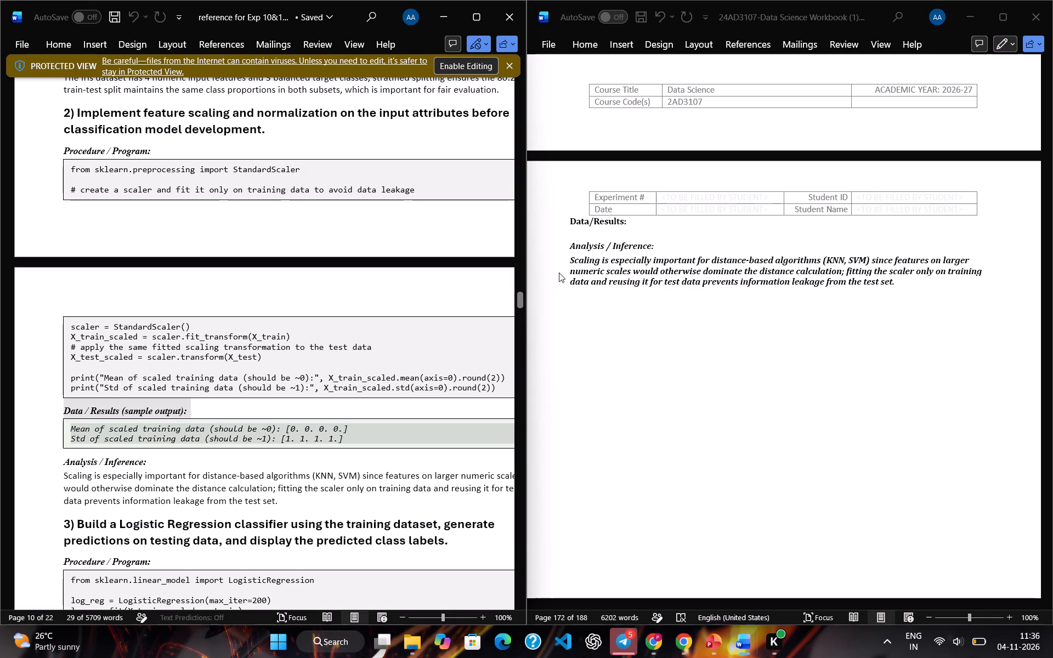
pyautogui.click(580, 232)
pyautogui.hotkey('ctrl', 'v')
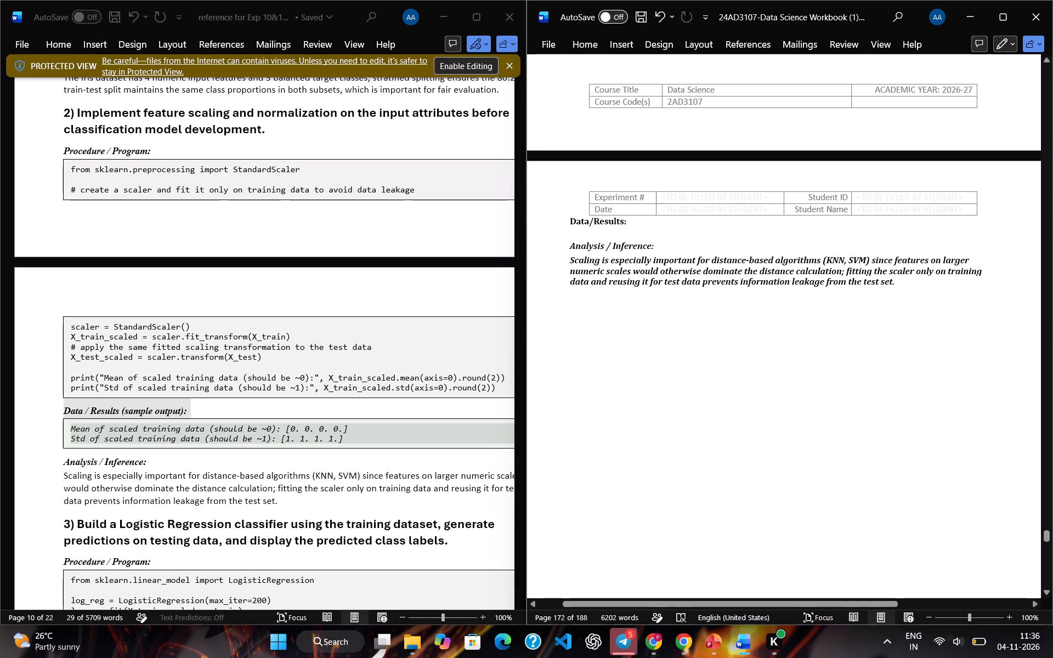
# Delete the duplicate "Data / Results (sample output):" line above the pasted scaling output box.
pyautogui.moveTo(707, 232); pyautogui.dragTo(686, 234)
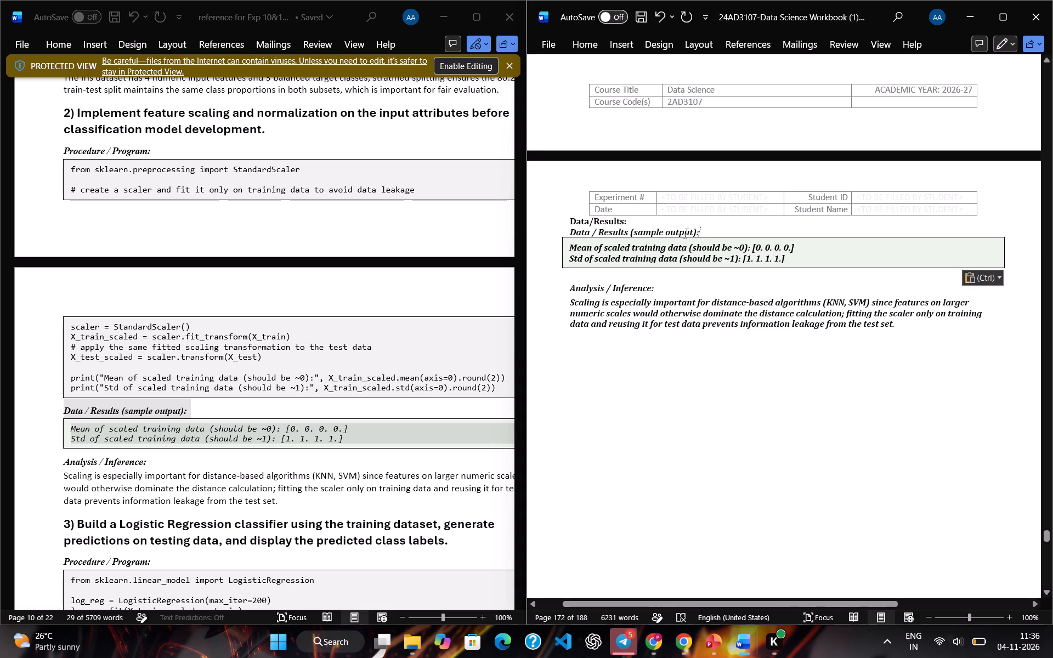
pyautogui.moveTo(686, 234); pyautogui.dragTo(680, 225)
pyautogui.press('BackSpace')
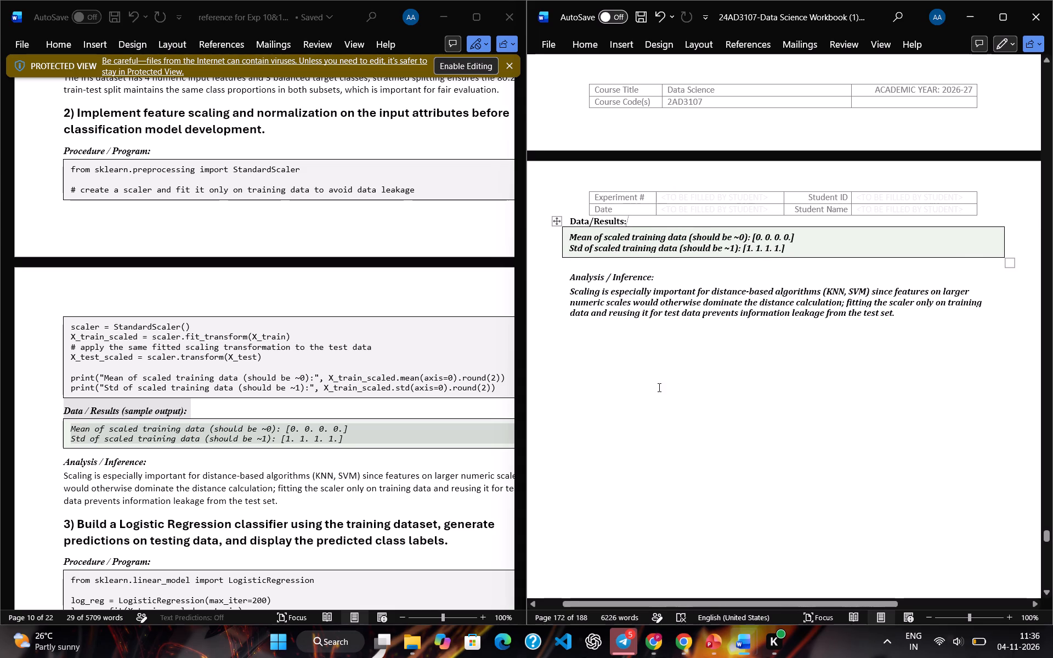
pyautogui.click(652, 394)
pyautogui.scroll(-15, 652, 394)
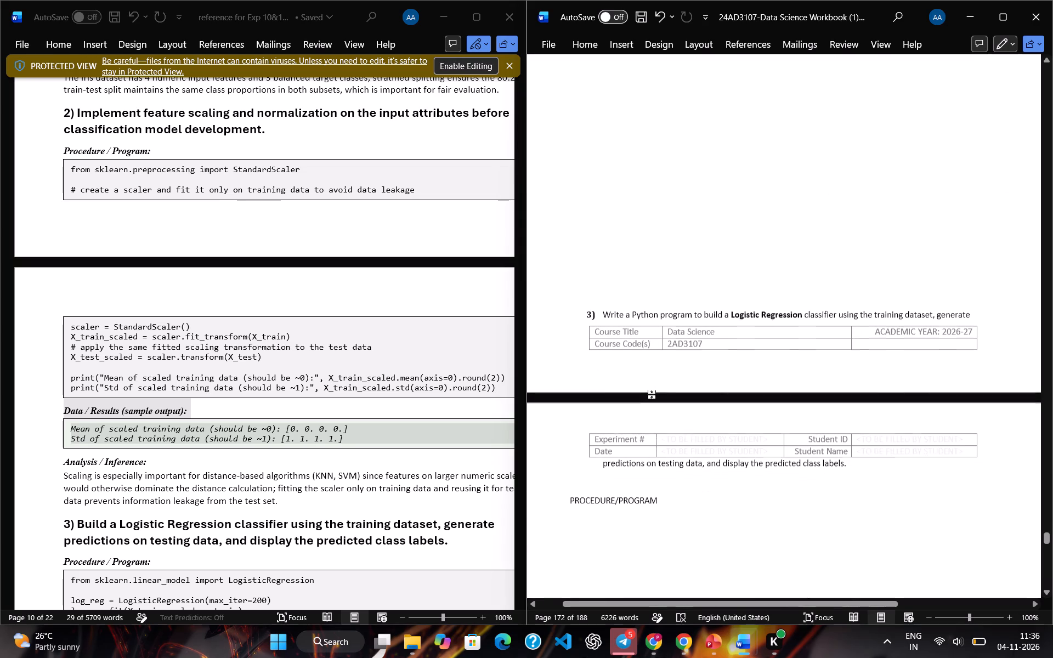
# Insert one more blank line above question 3 so its whole statement starts on the following page.
pyautogui.click(581, 304)
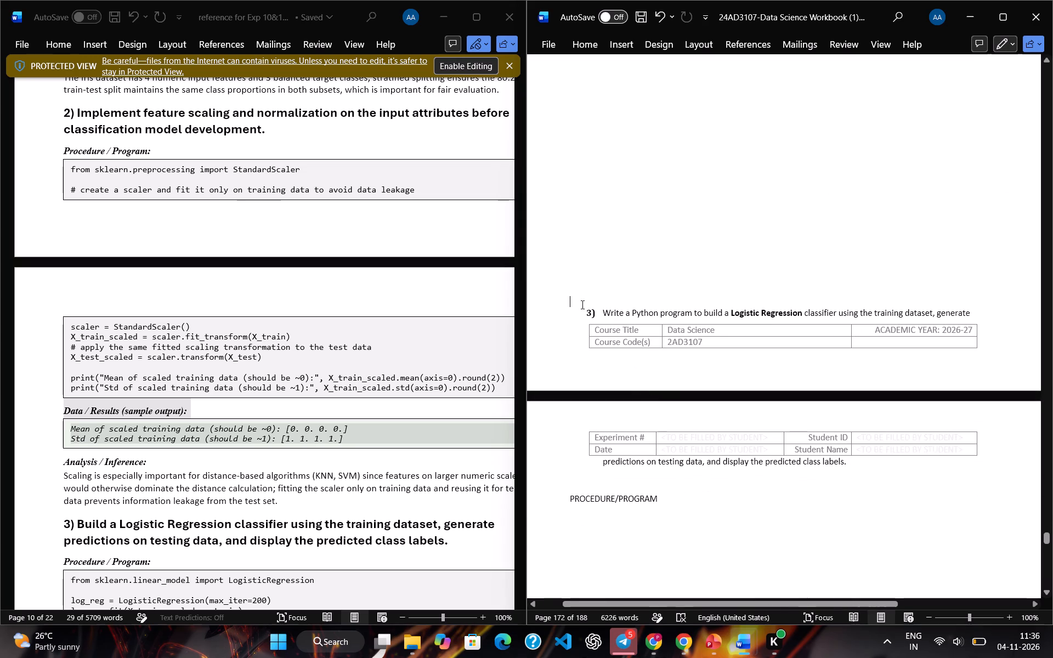
pyautogui.click(588, 309)
pyautogui.click(590, 294)
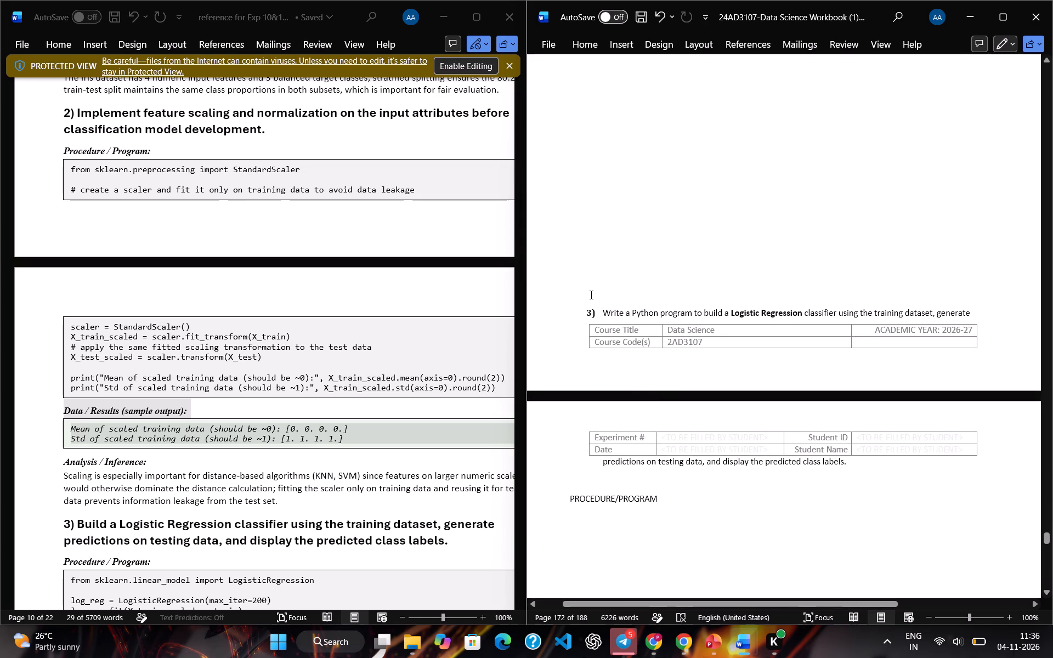
pyautogui.press('Return')
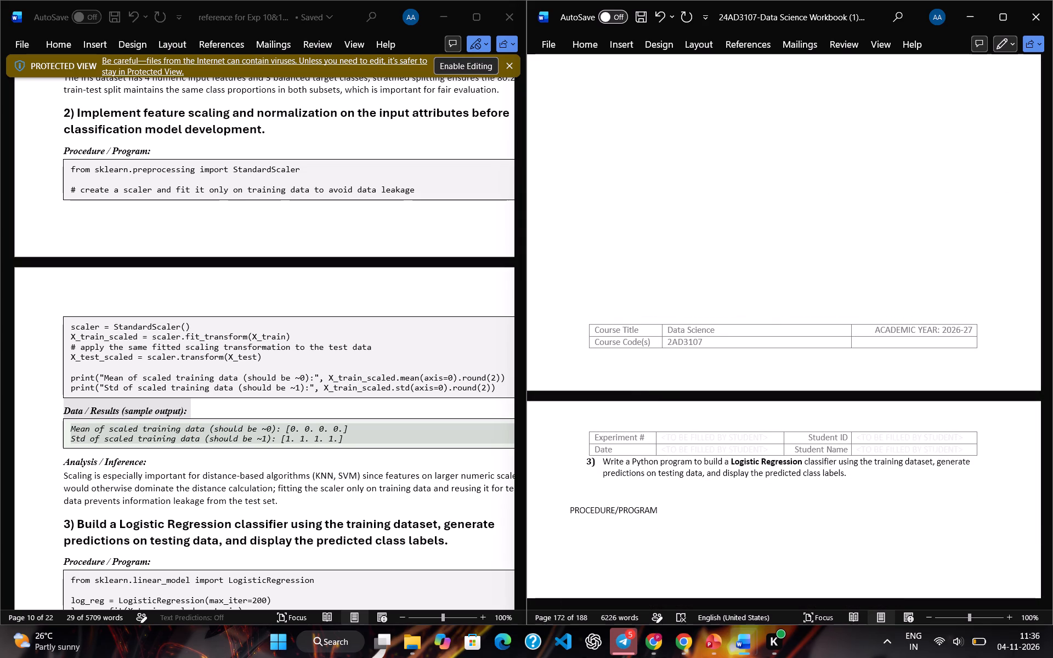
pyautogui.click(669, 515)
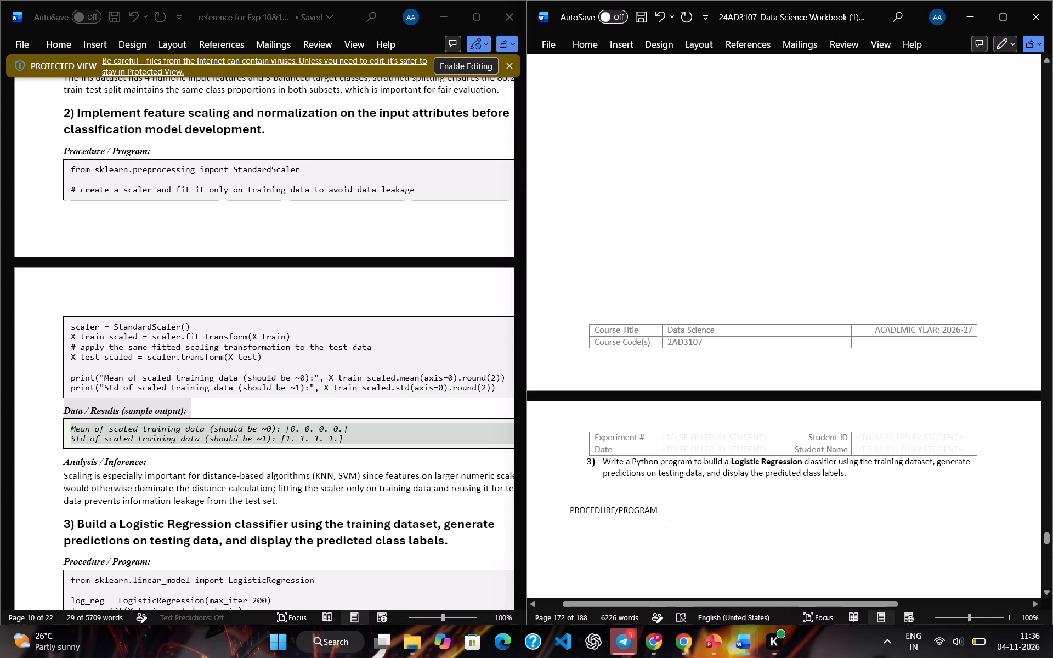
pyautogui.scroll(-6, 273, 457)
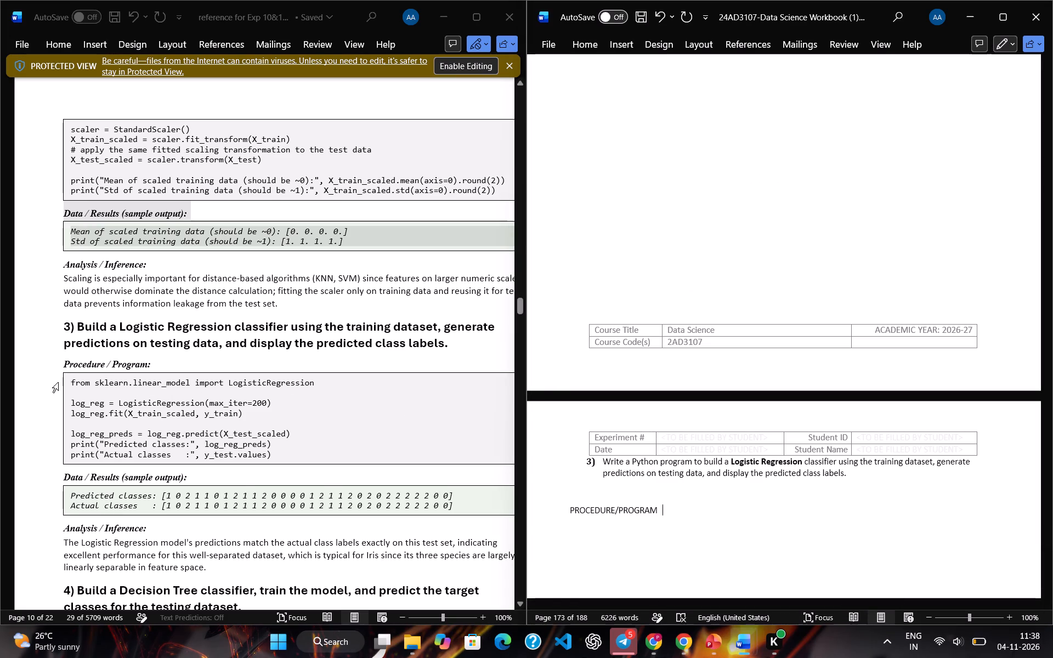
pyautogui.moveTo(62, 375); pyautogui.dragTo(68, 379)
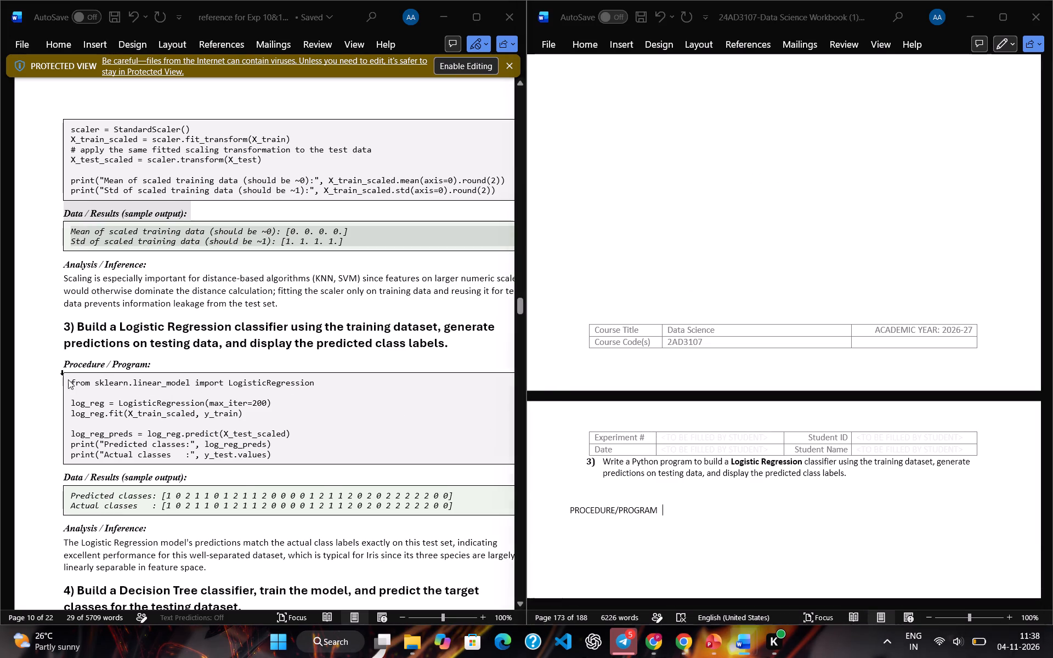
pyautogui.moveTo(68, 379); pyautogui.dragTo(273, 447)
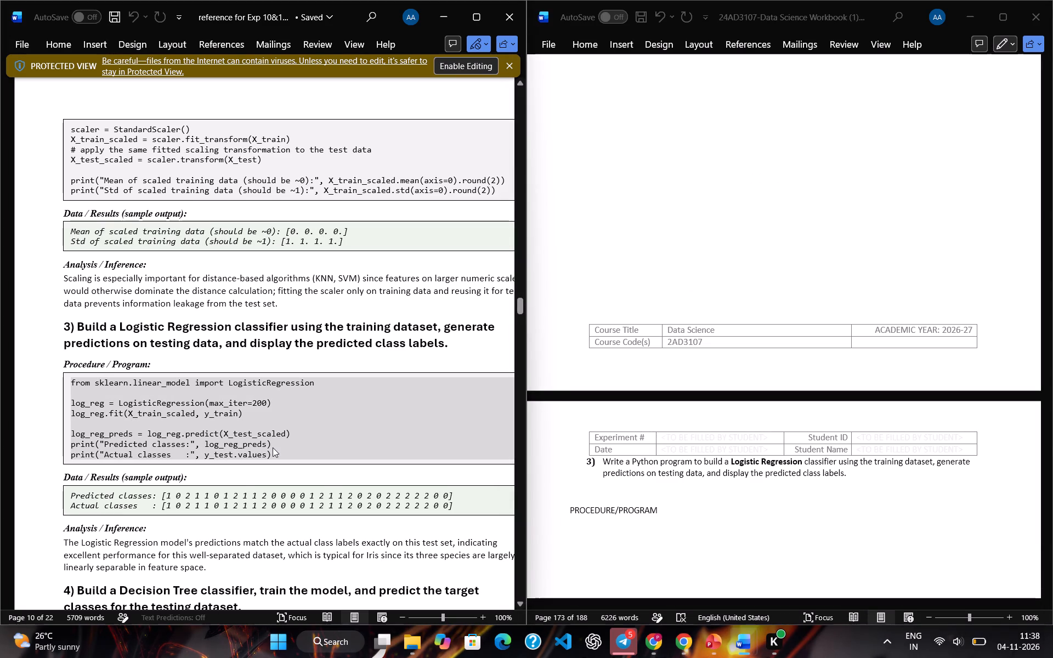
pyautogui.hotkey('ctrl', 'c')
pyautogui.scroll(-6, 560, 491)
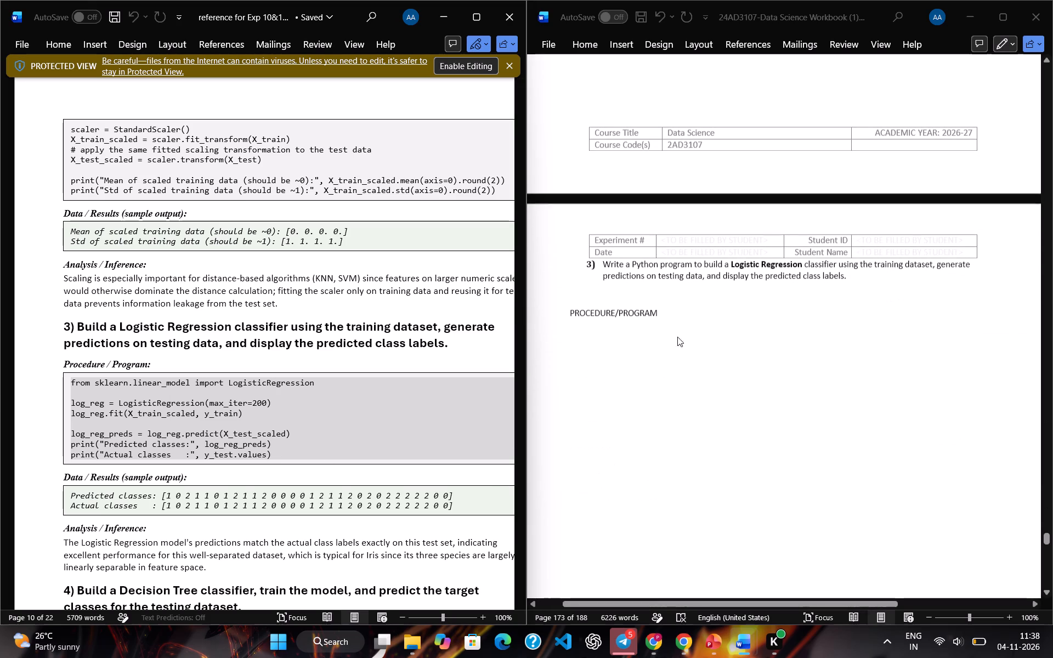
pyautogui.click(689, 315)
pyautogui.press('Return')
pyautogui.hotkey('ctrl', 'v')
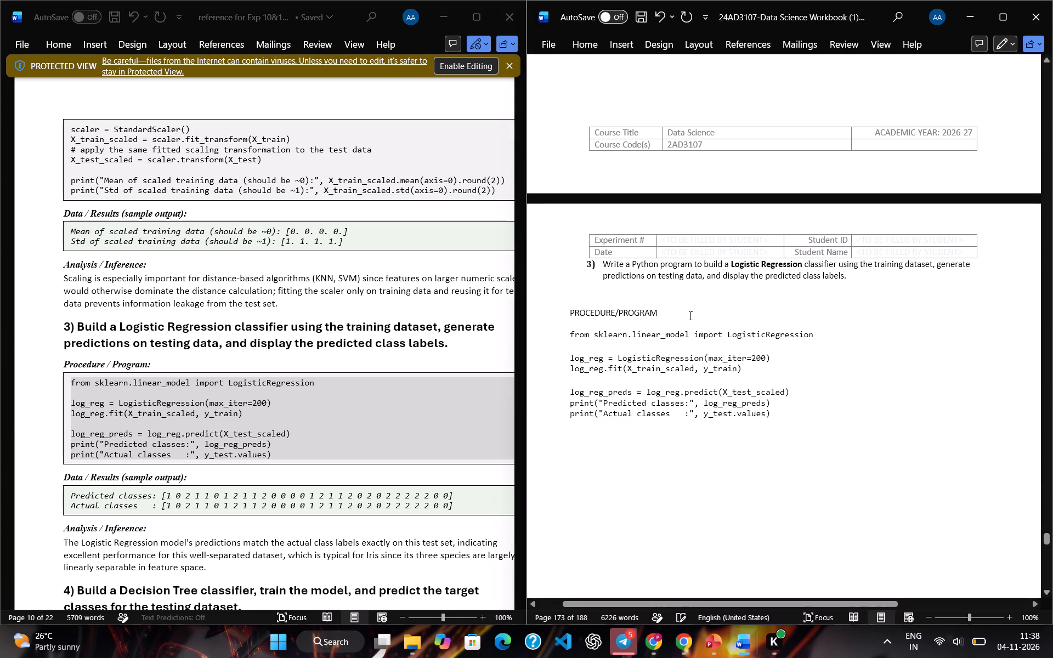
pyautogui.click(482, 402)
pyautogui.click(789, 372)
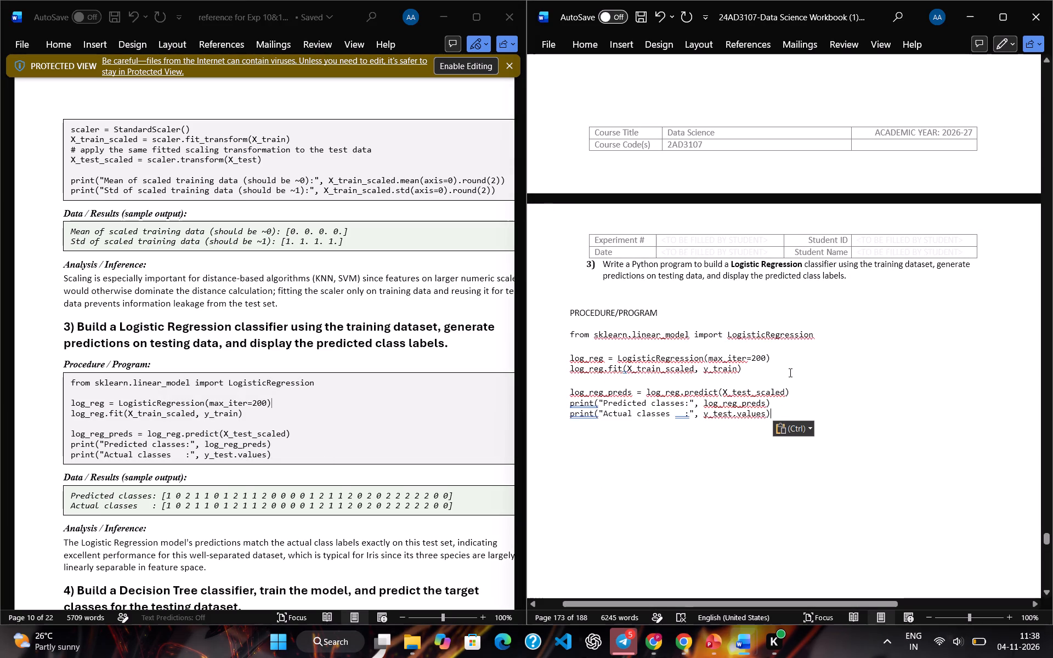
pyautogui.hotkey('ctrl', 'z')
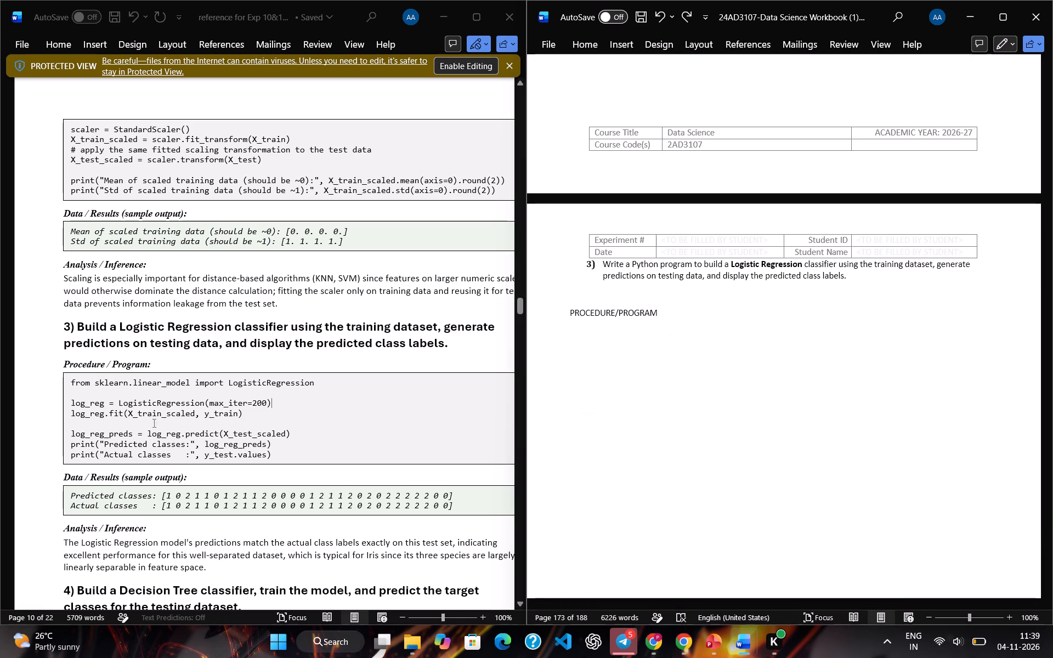
# Copy the reference's "Procedure / Program:" line and boxed Logistic Regression code and paste them under question 3's PROCEDURE/PROGRAM heading in the workbook.
pyautogui.click(66, 354)
pyautogui.click(57, 360)
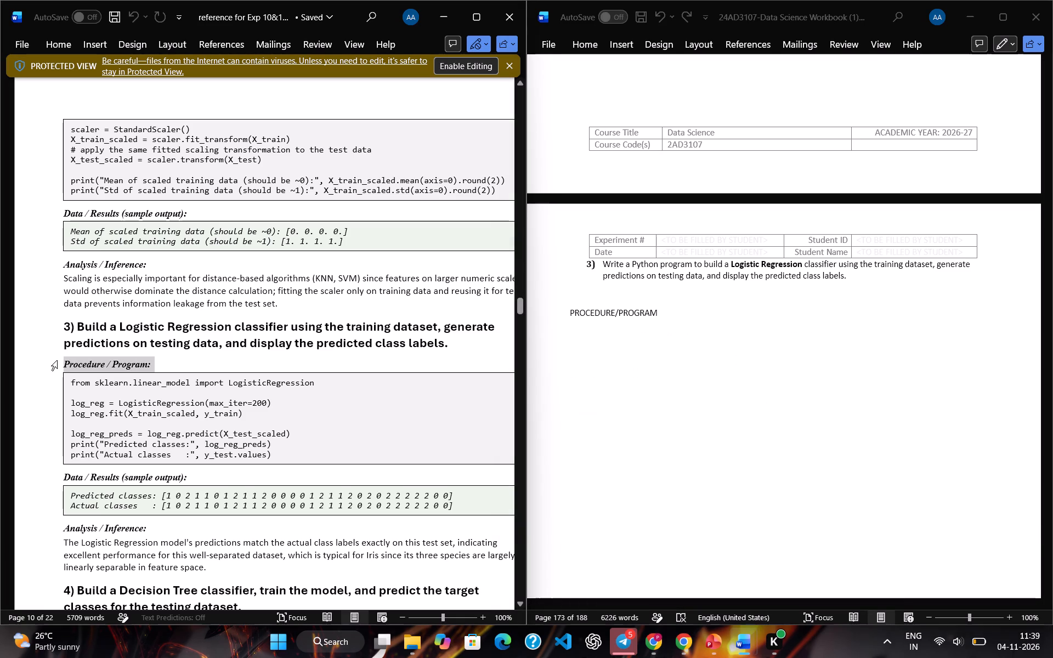
pyautogui.click(53, 371)
pyautogui.click(90, 391)
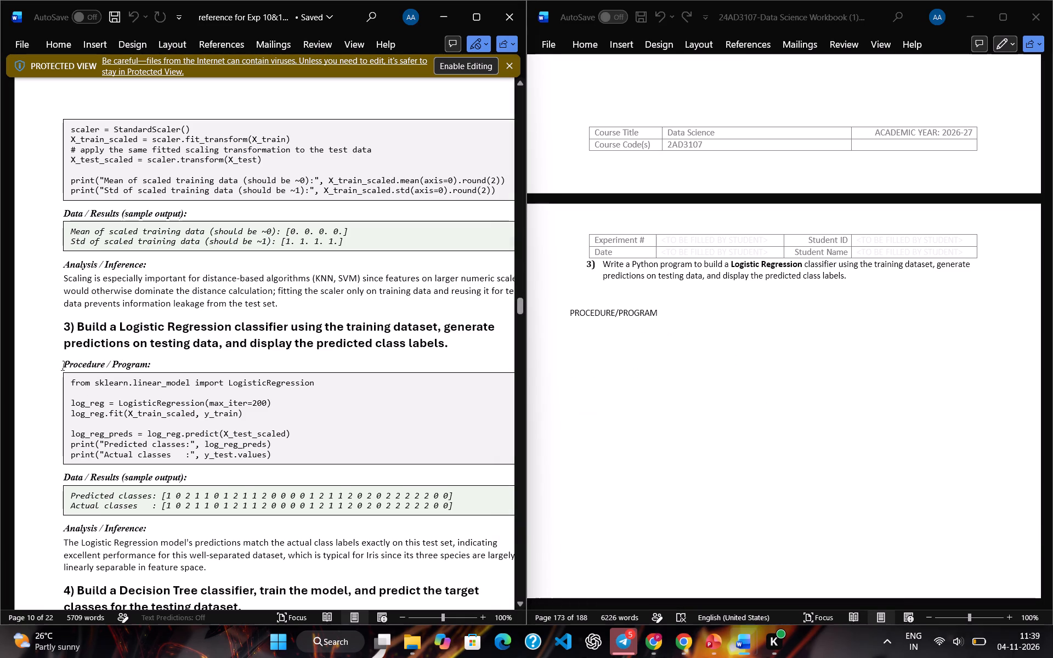
pyautogui.moveTo(63, 366); pyautogui.dragTo(288, 456)
pyautogui.hotkey('ctrl', 'c')
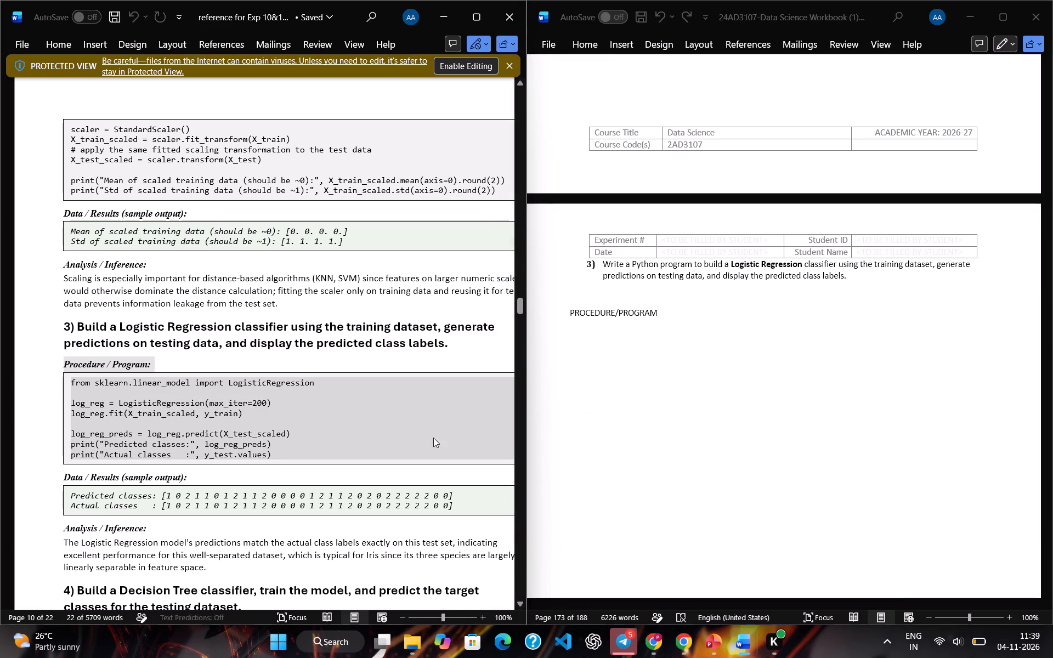
pyautogui.click(605, 345)
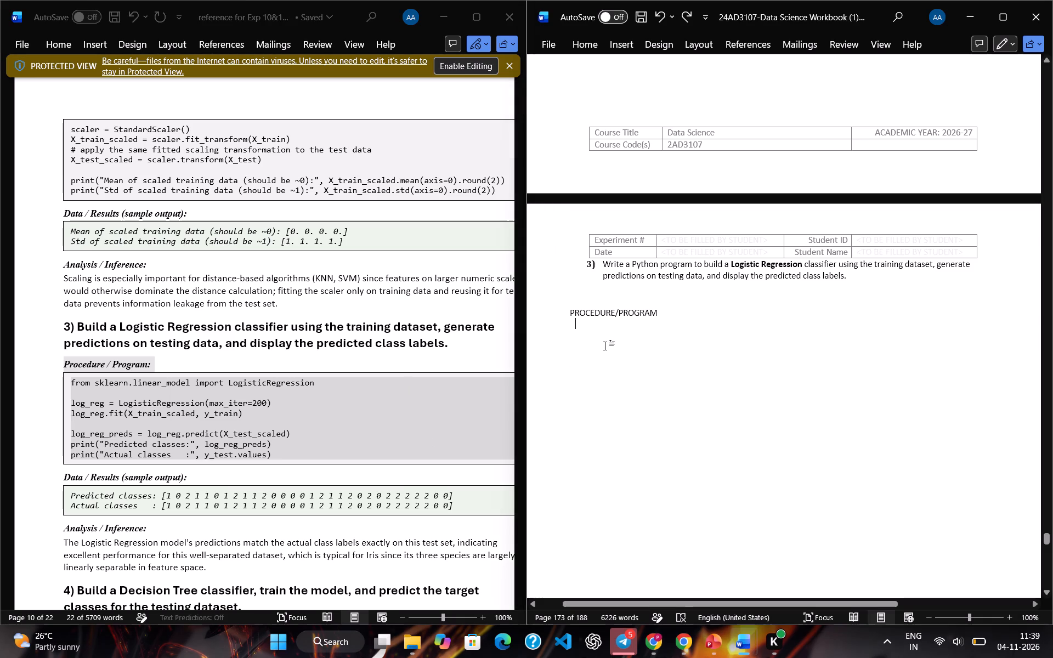
pyautogui.press('Return')
pyautogui.hotkey('ctrl', 'v')
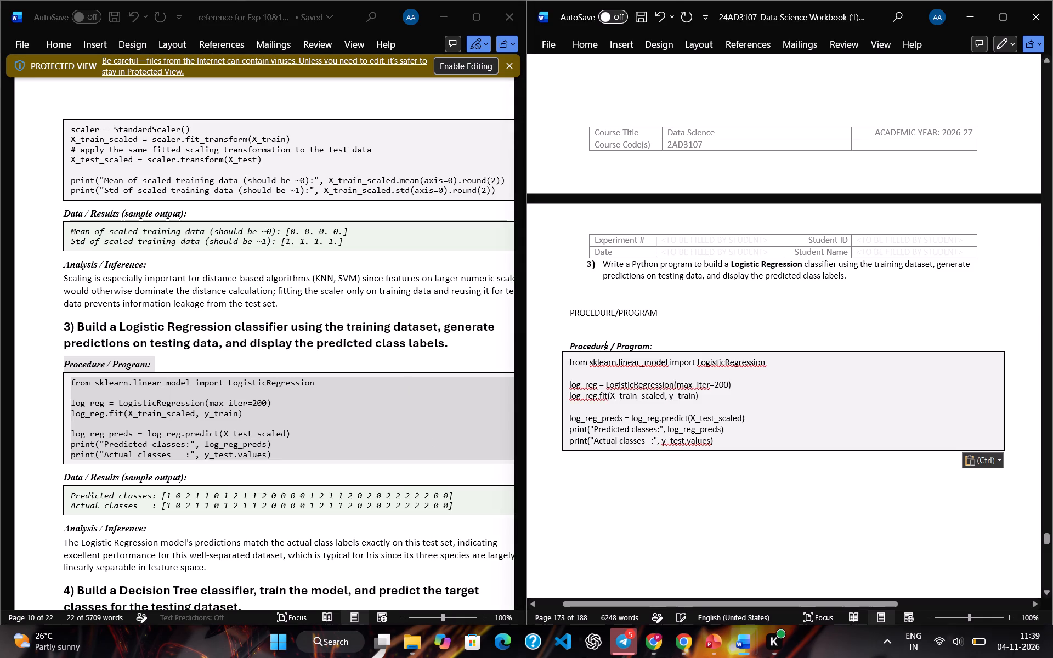
# Delete the duplicate "Procedure / Program:" line above the pasted Logistic Regression code box.
pyautogui.click(654, 343)
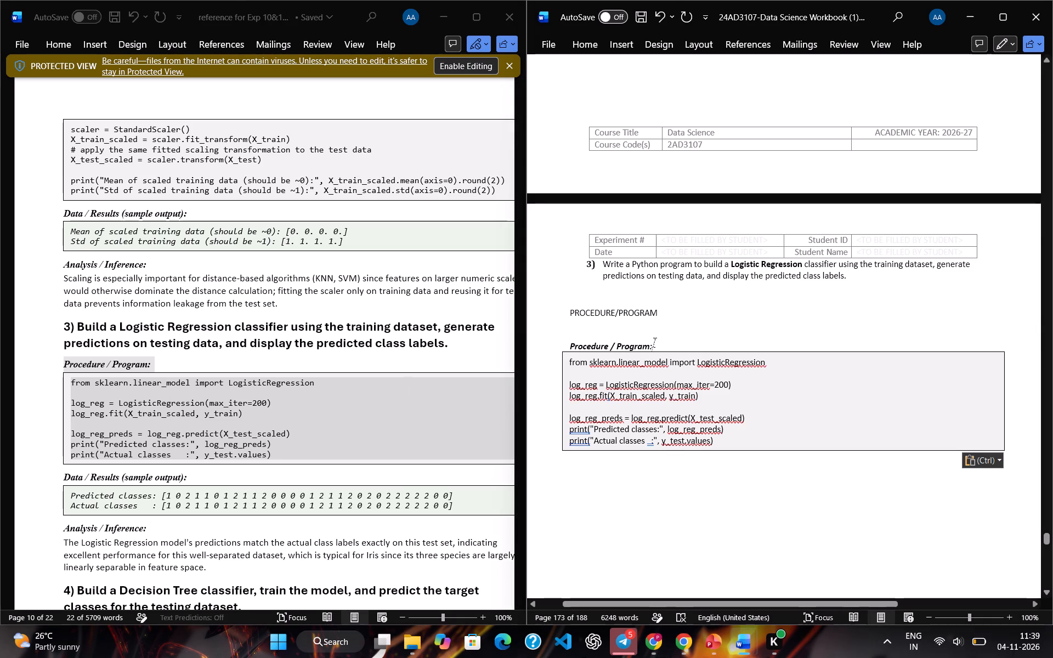
pyautogui.moveTo(657, 344); pyautogui.dragTo(661, 338)
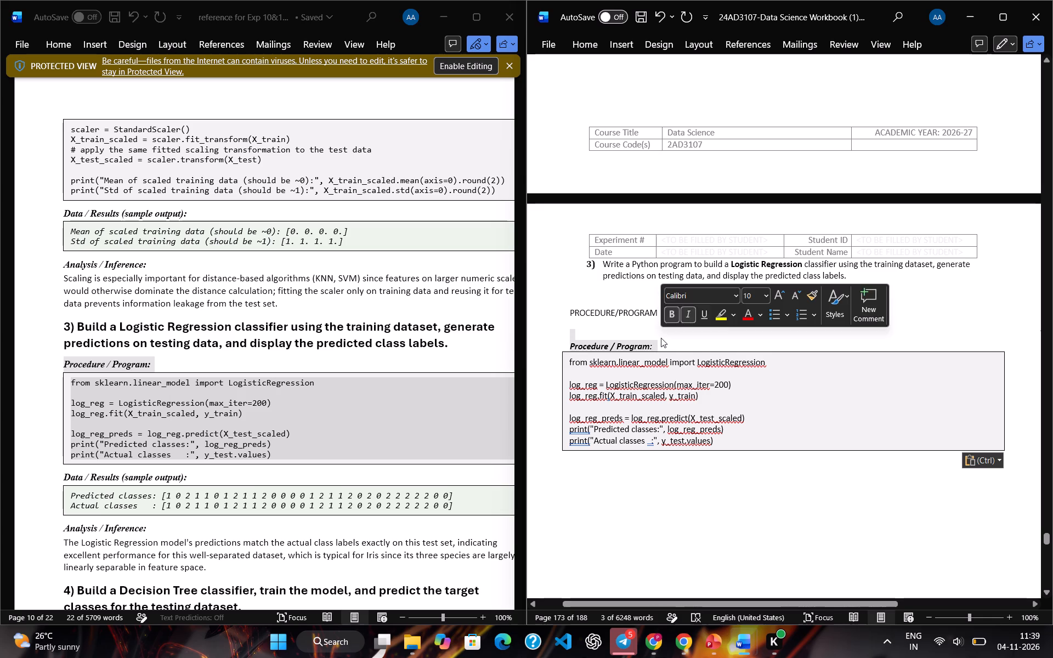
pyautogui.press('BackSpace')
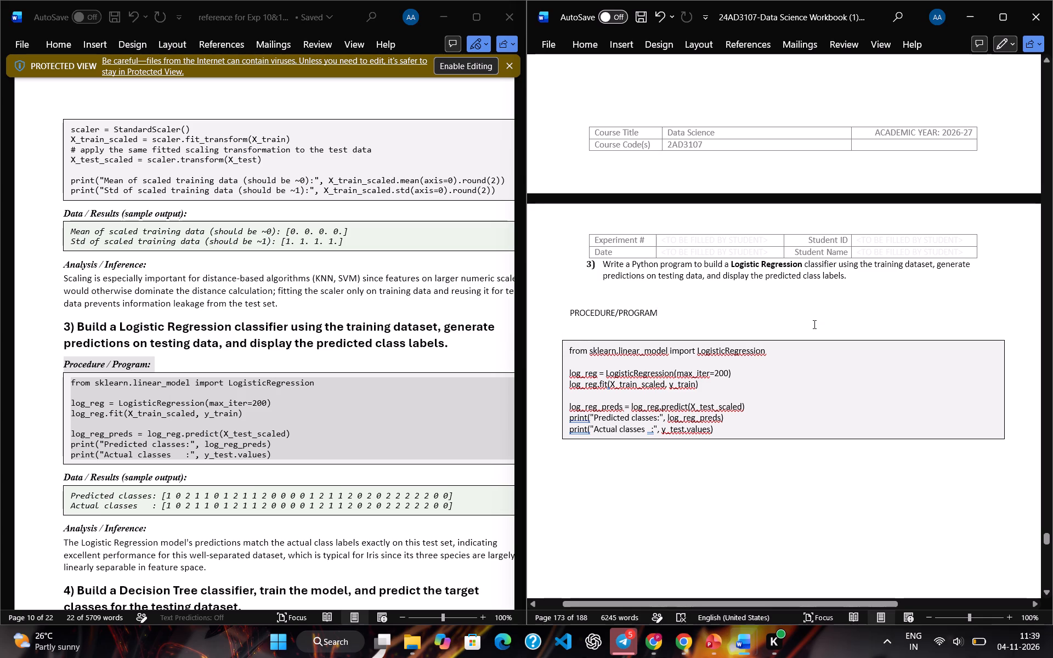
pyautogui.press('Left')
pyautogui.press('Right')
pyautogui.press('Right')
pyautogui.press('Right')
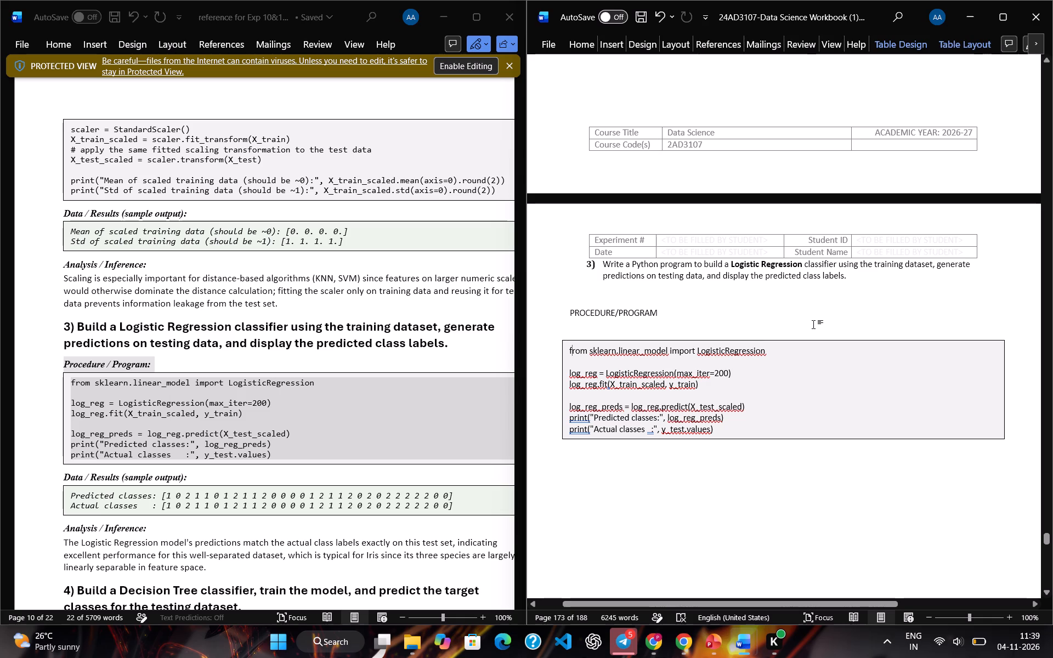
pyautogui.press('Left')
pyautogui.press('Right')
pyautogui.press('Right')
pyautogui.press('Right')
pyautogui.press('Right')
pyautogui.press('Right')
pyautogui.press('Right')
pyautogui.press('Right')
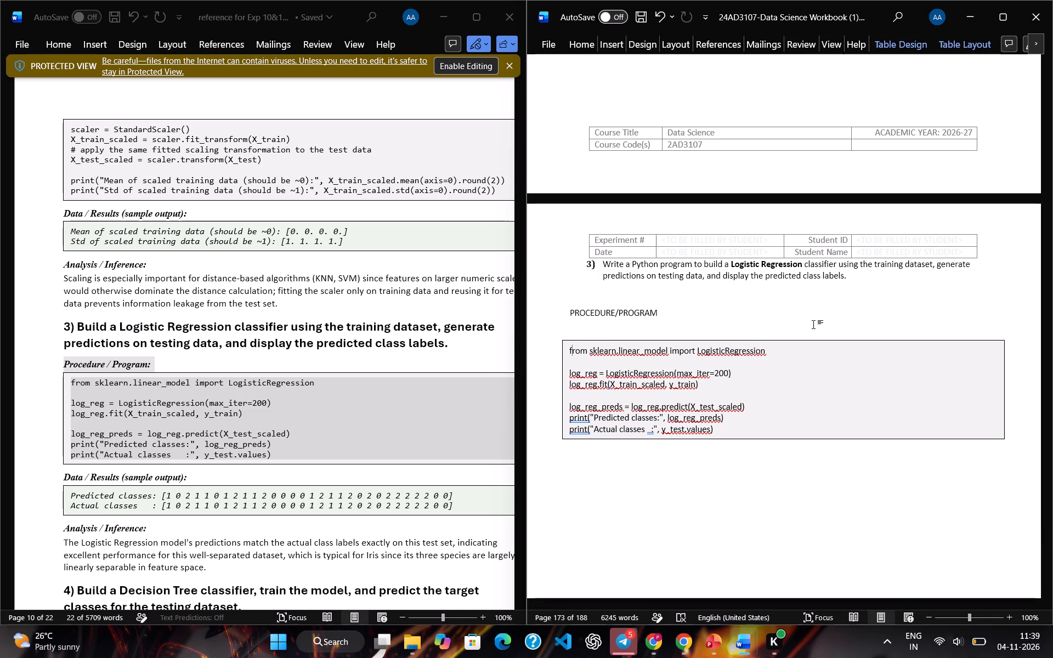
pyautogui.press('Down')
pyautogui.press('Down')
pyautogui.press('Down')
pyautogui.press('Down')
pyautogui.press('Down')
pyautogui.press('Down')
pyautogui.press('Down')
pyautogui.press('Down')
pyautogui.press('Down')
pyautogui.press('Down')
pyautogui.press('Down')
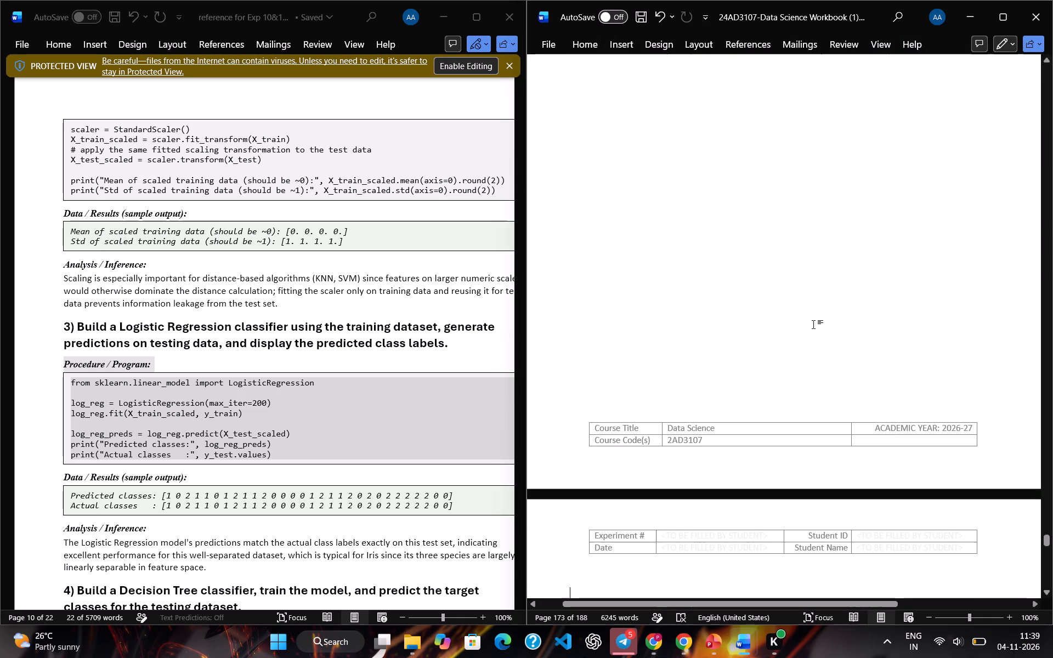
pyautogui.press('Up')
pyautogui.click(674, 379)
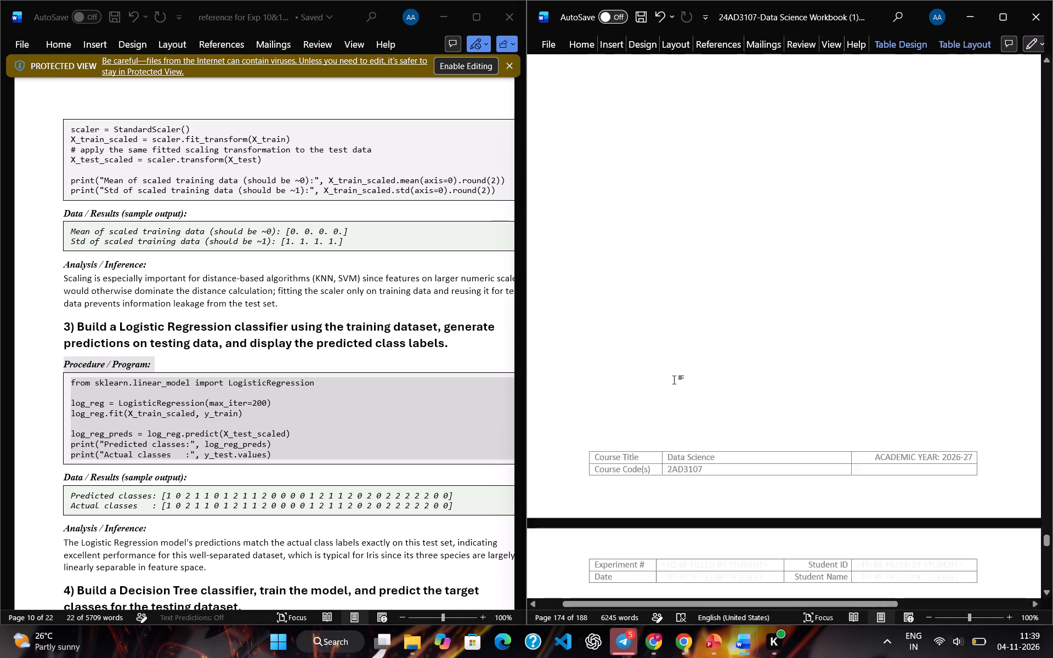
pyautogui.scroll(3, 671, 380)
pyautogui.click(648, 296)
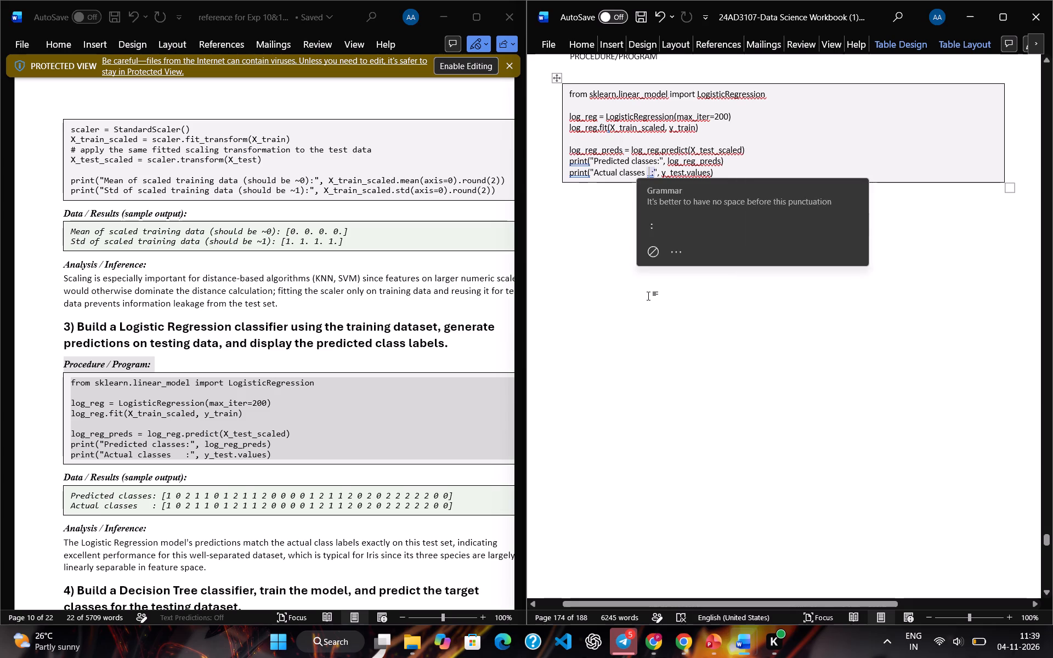
# Delete the blank lines above question 3's "Data/Results:" heading so it sits directly beneath its page's header table.
pyautogui.scroll(-18, 648, 296)
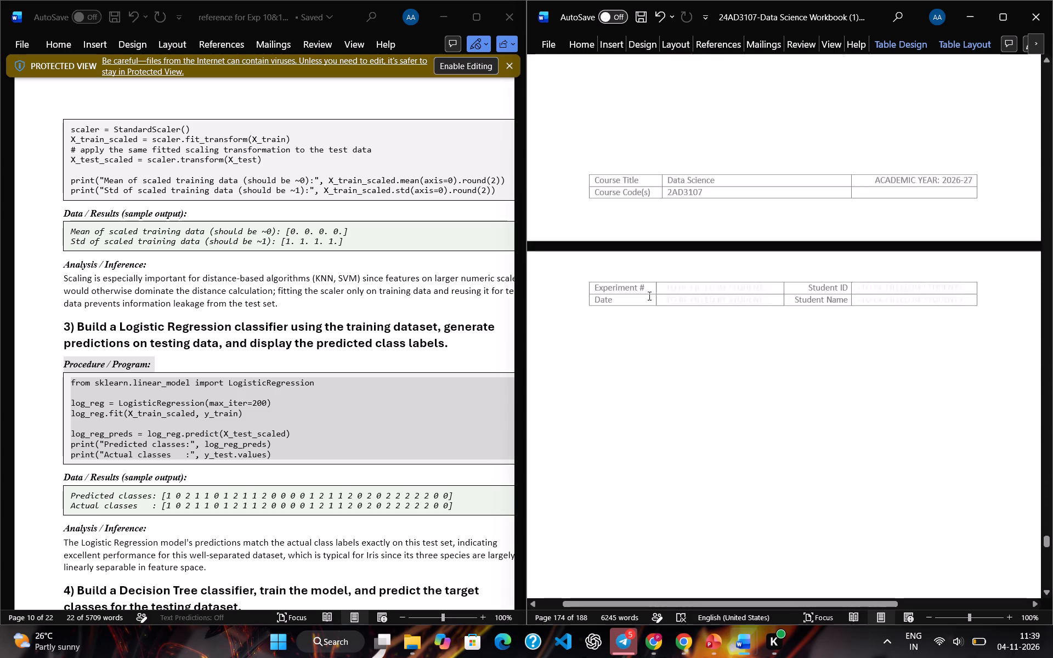
pyautogui.scroll(-3, 648, 296)
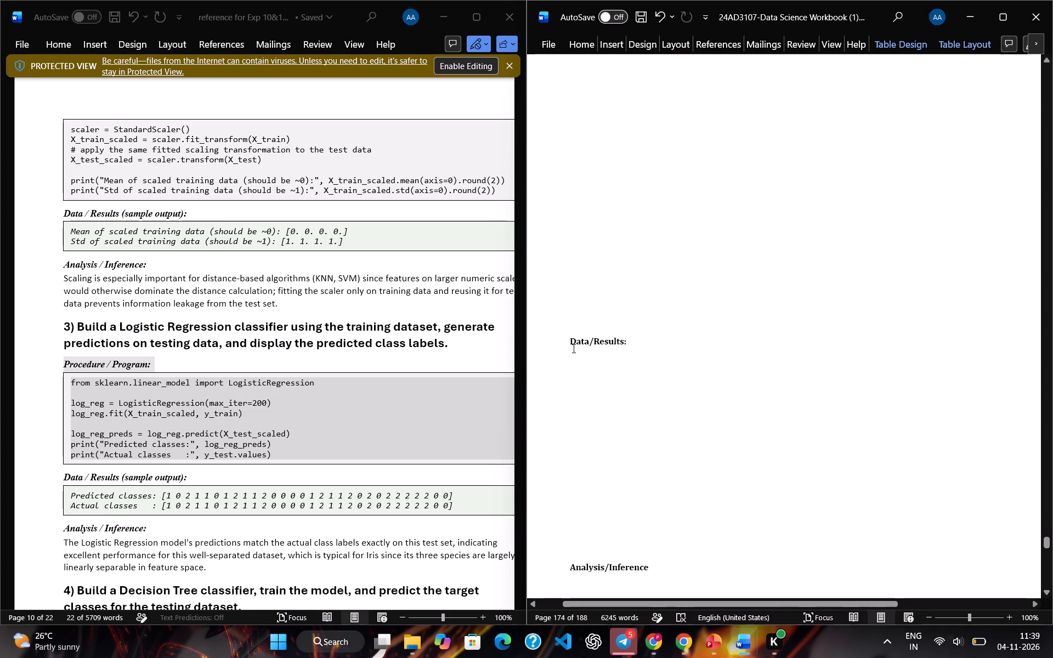
pyautogui.scroll(-2, 612, 349)
pyautogui.scroll(4, 612, 349)
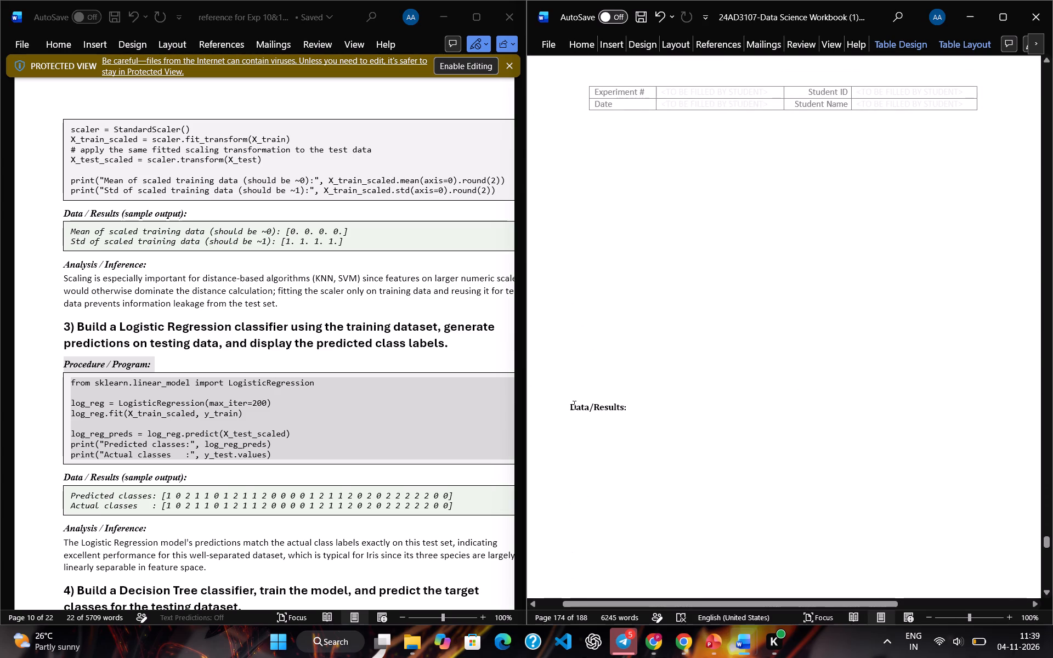
pyautogui.click(568, 405)
pyautogui.press('BackSpace')
pyautogui.press('BackSpace')
pyautogui.press('BackSpace')
pyautogui.press('BackSpace')
pyautogui.press('BackSpace')
pyautogui.press('BackSpace')
pyautogui.press('BackSpace')
pyautogui.press('BackSpace')
pyautogui.press('BackSpace')
pyautogui.press('BackSpace')
pyautogui.press('BackSpace')
pyautogui.press('BackSpace')
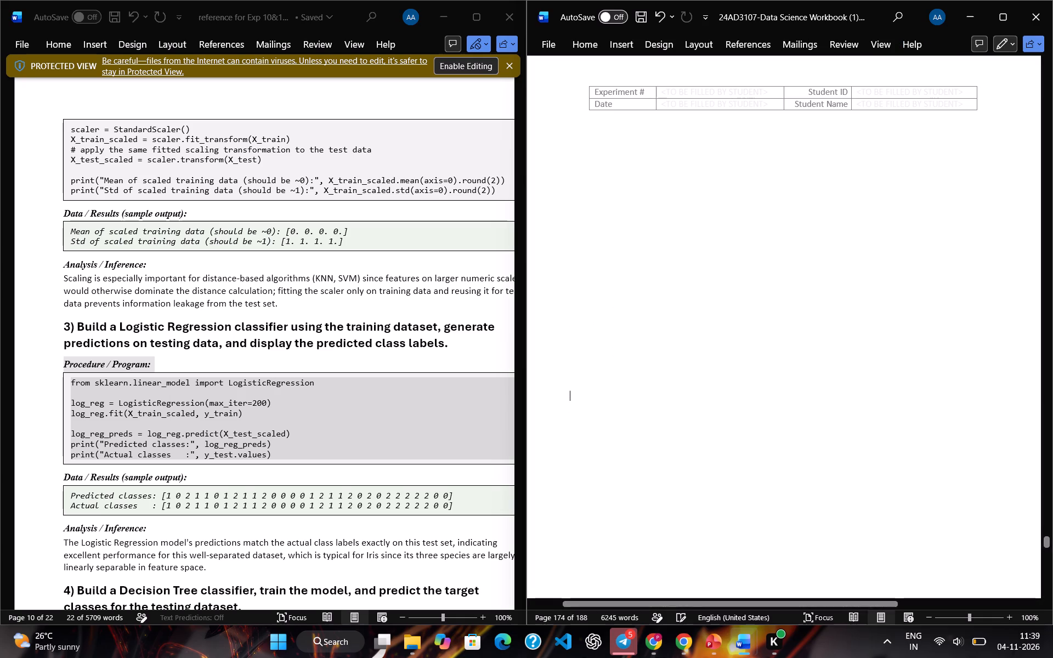
pyautogui.press('BackSpace')
pyautogui.press('BackSpace')
pyautogui.press('BackSpace')
pyautogui.press('BackSpace')
pyautogui.press('BackSpace')
pyautogui.press('BackSpace')
pyautogui.press('BackSpace')
pyautogui.press('BackSpace')
pyautogui.press('BackSpace')
pyautogui.press('BackSpace')
pyautogui.press('BackSpace')
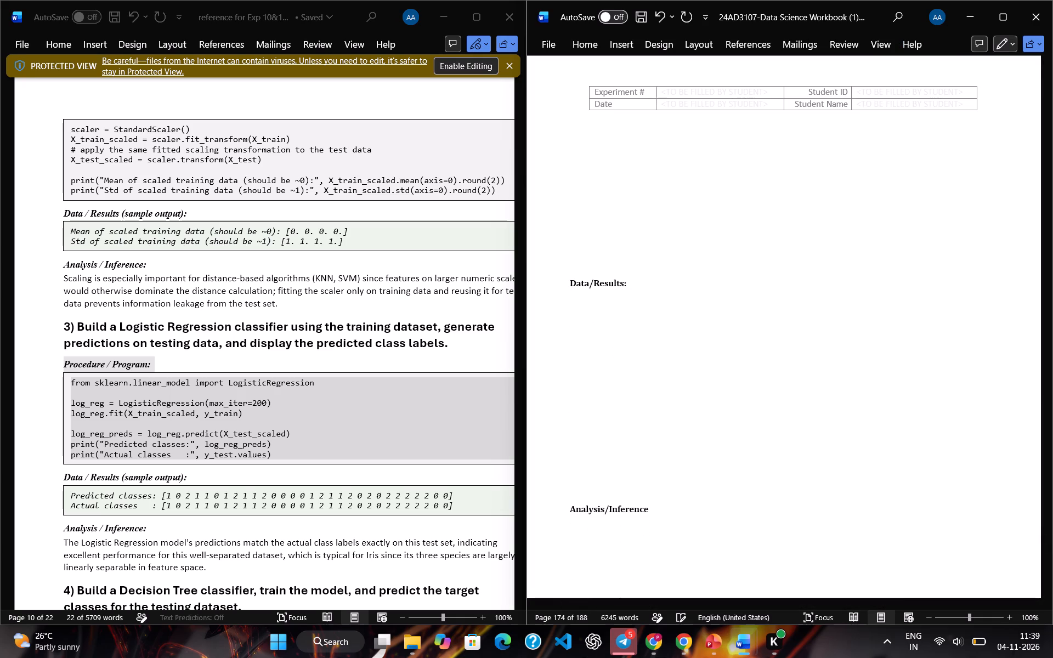
pyautogui.press('BackSpace')
pyautogui.press('BackSpace')
pyautogui.press('BackSpace')
pyautogui.press('BackSpace')
pyautogui.press('BackSpace')
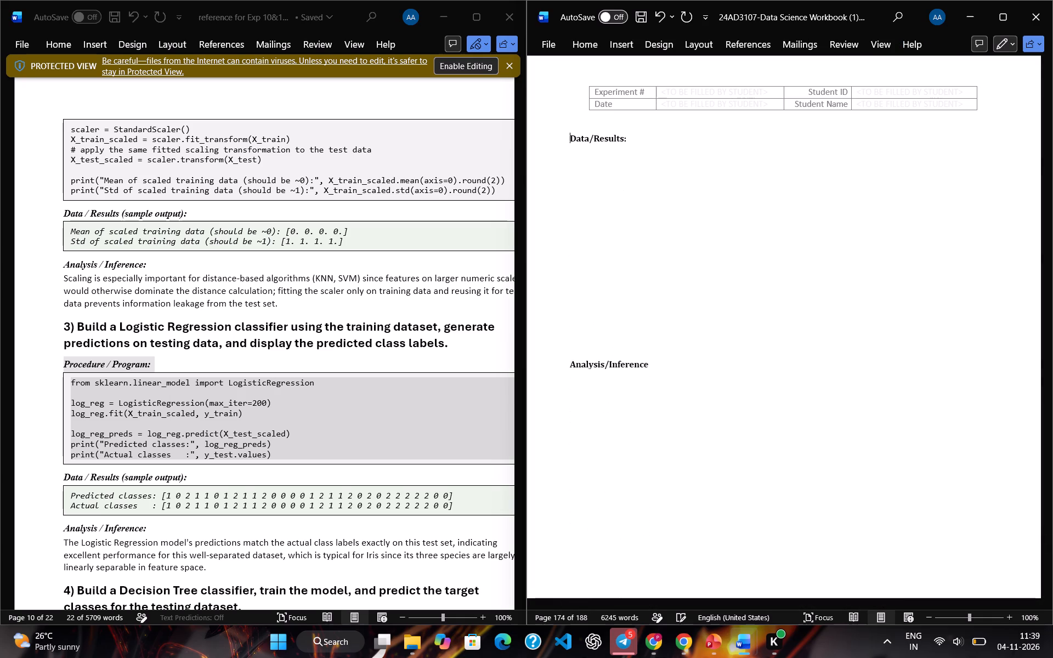
pyautogui.press('BackSpace')
pyautogui.press('BackSpace')
# Delete the blank lines above question 4's Decision Tree classifier text so it sits directly beneath its page's header table.
pyautogui.scroll(-2, 636, 554)
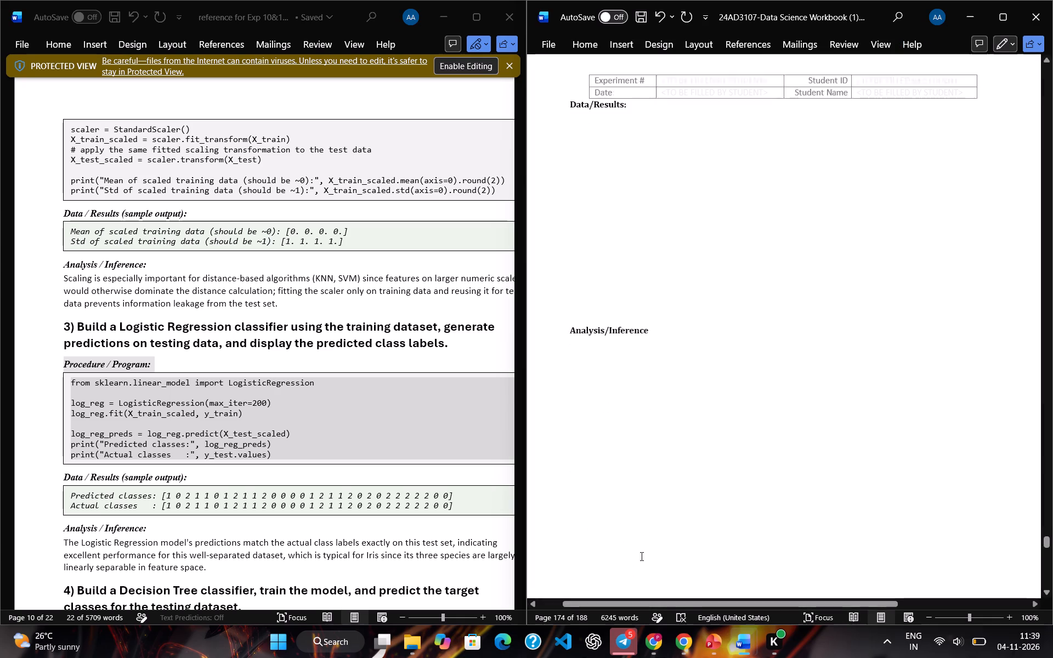
pyautogui.scroll(-19, 641, 556)
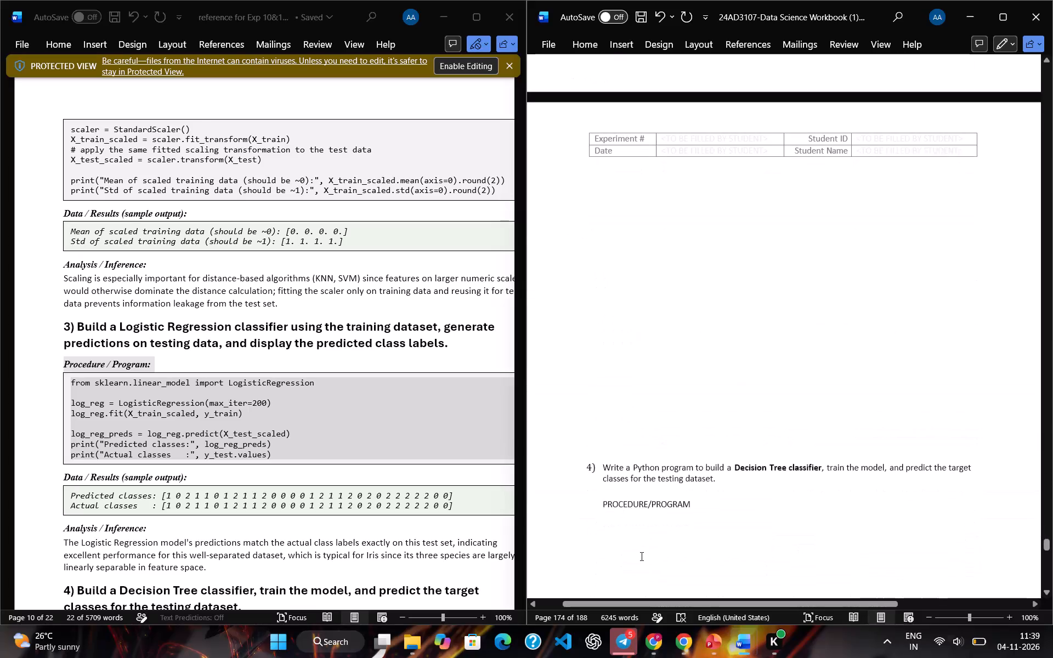
pyautogui.click(586, 466)
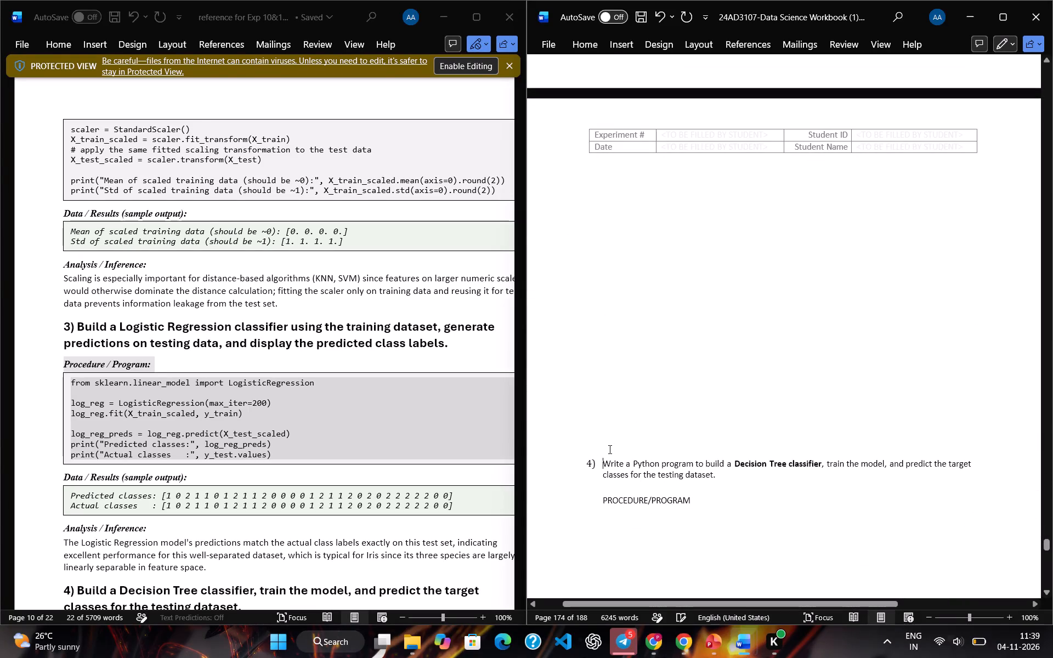
pyautogui.press('Left')
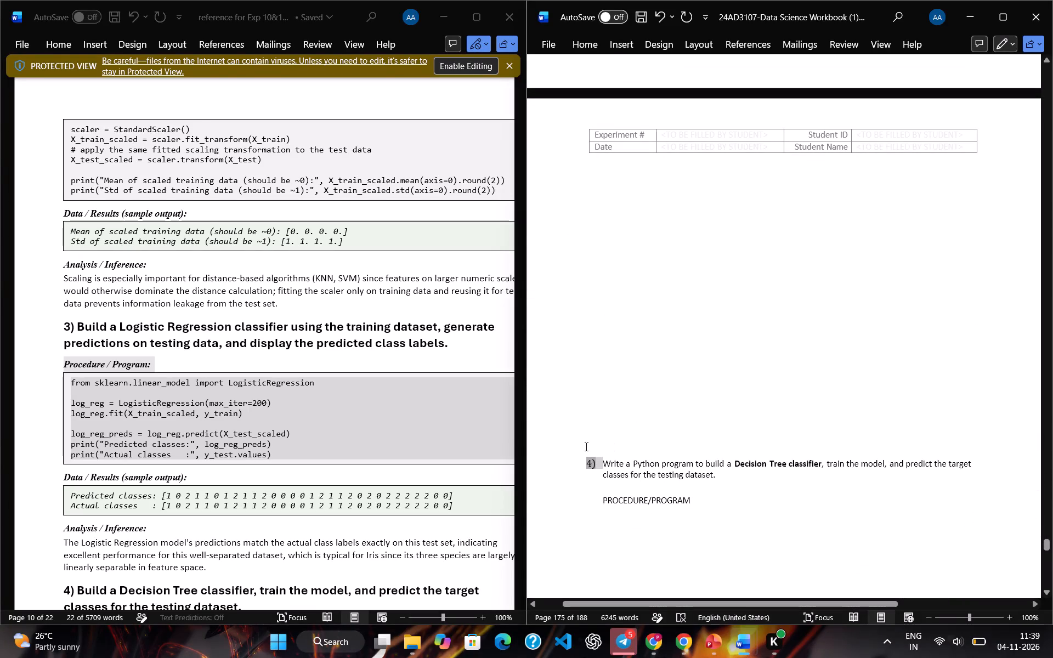
pyautogui.click(585, 446)
pyautogui.press('BackSpace')
pyautogui.press('BackSpace')
pyautogui.press('BackSpace')
pyautogui.press('BackSpace')
pyautogui.press('BackSpace')
pyautogui.press('BackSpace')
pyautogui.press('BackSpace')
pyautogui.press('BackSpace')
pyautogui.press('BackSpace')
pyautogui.press('BackSpace')
pyautogui.press('BackSpace')
pyautogui.press('BackSpace')
pyautogui.press('BackSpace')
pyautogui.press('BackSpace')
pyautogui.press('BackSpace')
pyautogui.press('BackSpace')
pyautogui.press('BackSpace')
pyautogui.press('BackSpace')
pyautogui.press('BackSpace')
pyautogui.press('BackSpace')
pyautogui.press('BackSpace')
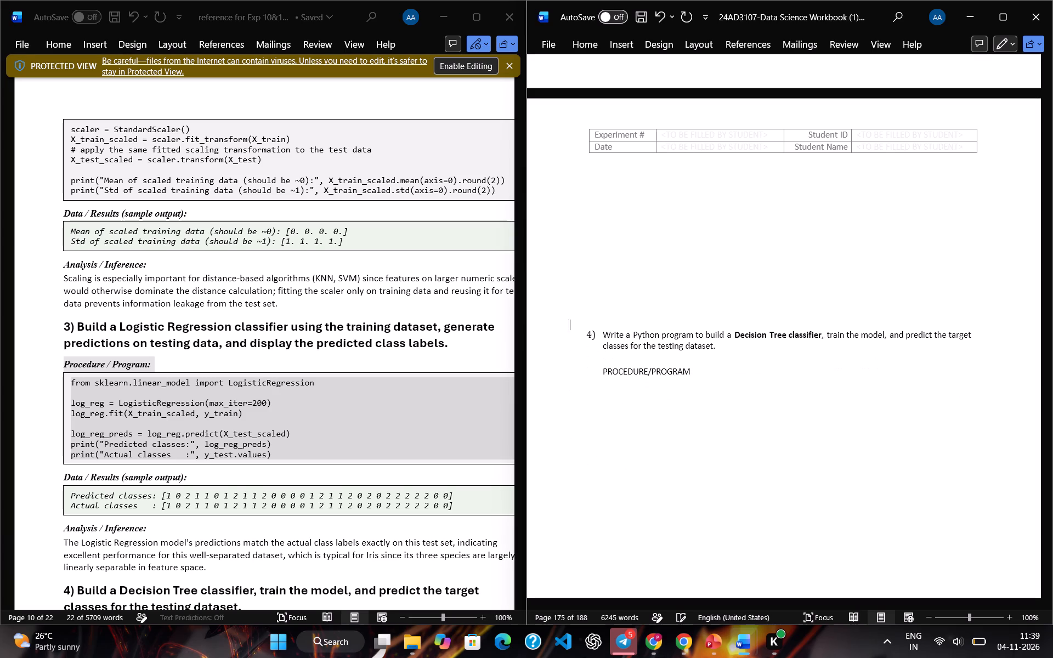
pyautogui.press('BackSpace')
pyautogui.press('BackSpace')
pyautogui.press('BackSpace')
pyautogui.press('BackSpace')
pyautogui.press('BackSpace')
pyautogui.press('BackSpace')
pyautogui.press('BackSpace')
pyautogui.press('BackSpace')
pyautogui.press('BackSpace')
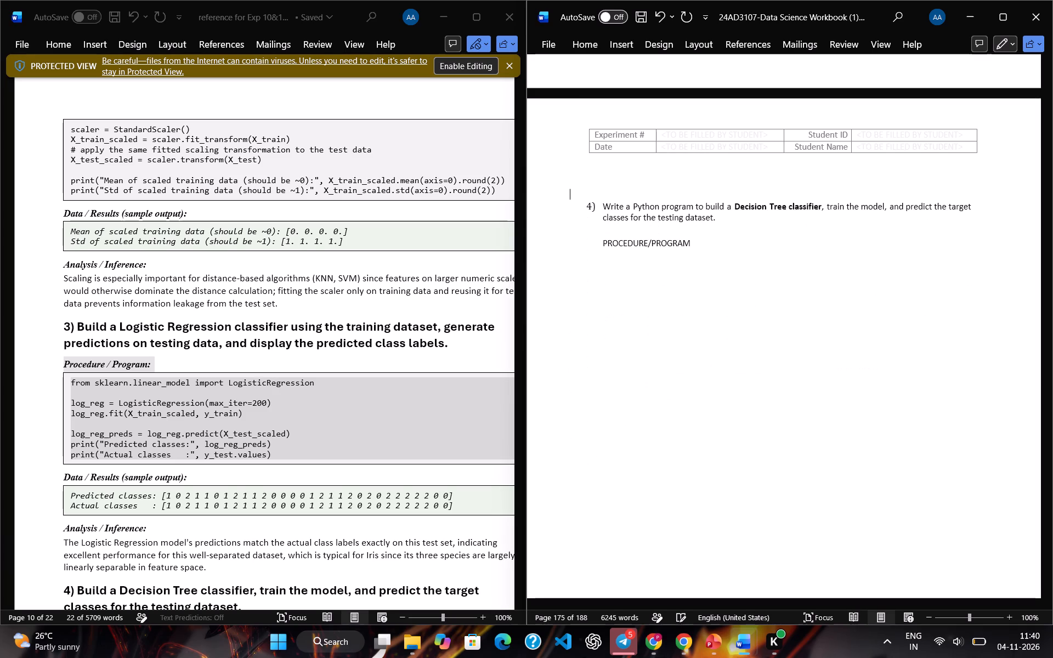
pyautogui.press('BackSpace')
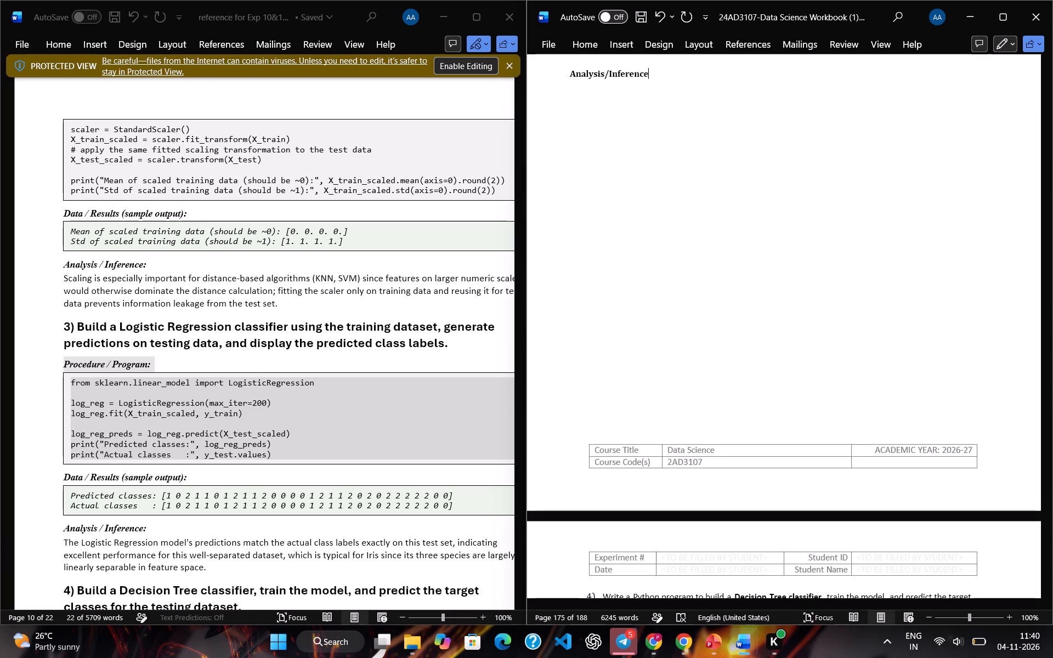
# Copy the reference's Logistic Regression code, switch to the Untitled8.ipynb Colab notebook in Chrome, and run it in the empty last cell.
pyautogui.scroll(4, 585, 447)
pyautogui.scroll(20, 585, 447)
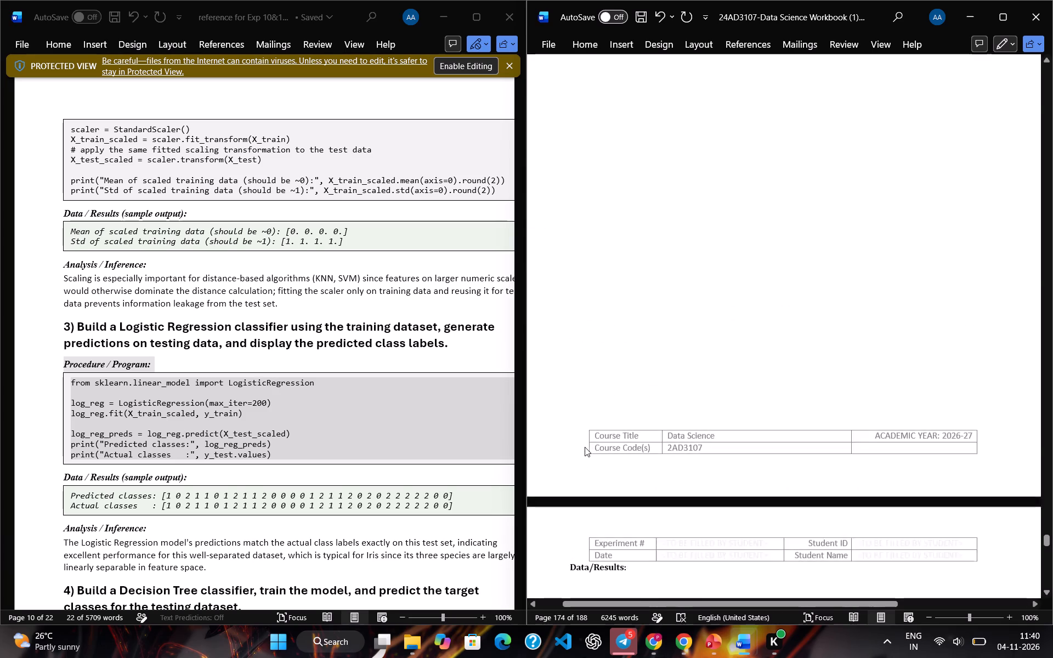
pyautogui.scroll(4, 585, 447)
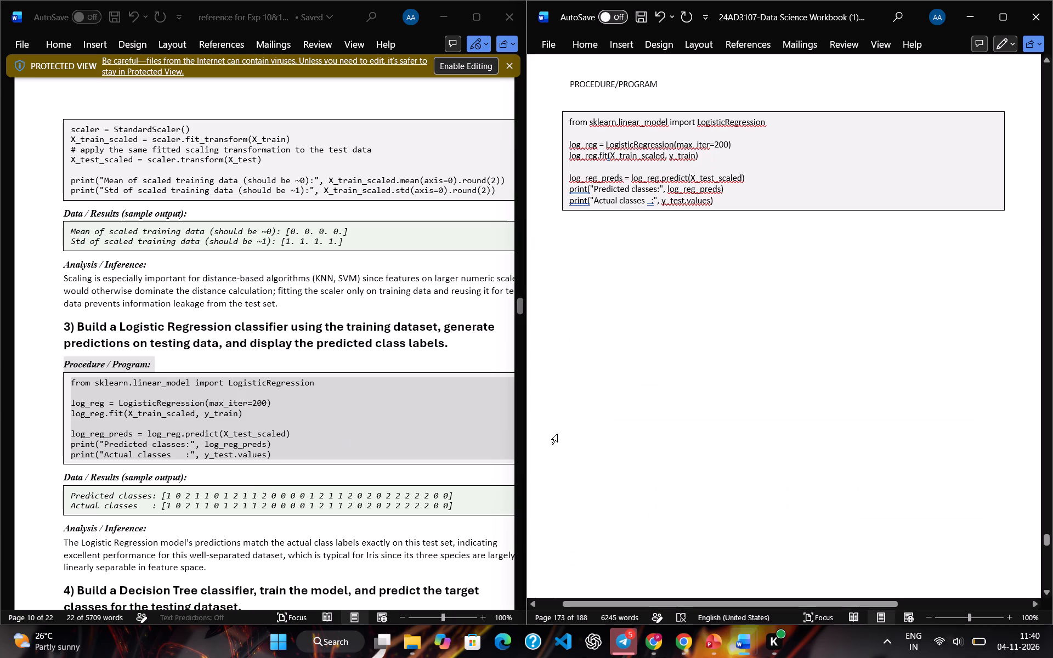
pyautogui.click(303, 433)
pyautogui.moveTo(286, 457); pyautogui.dragTo(68, 391)
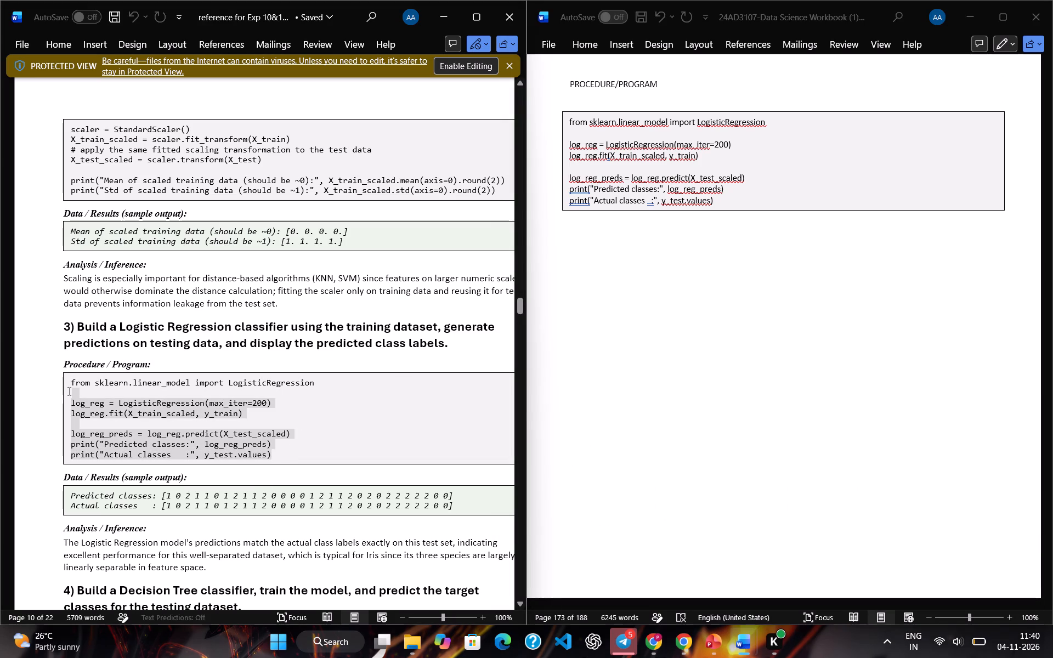
pyautogui.moveTo(68, 391); pyautogui.dragTo(70, 383)
pyautogui.hotkey('ctrl', 'c')
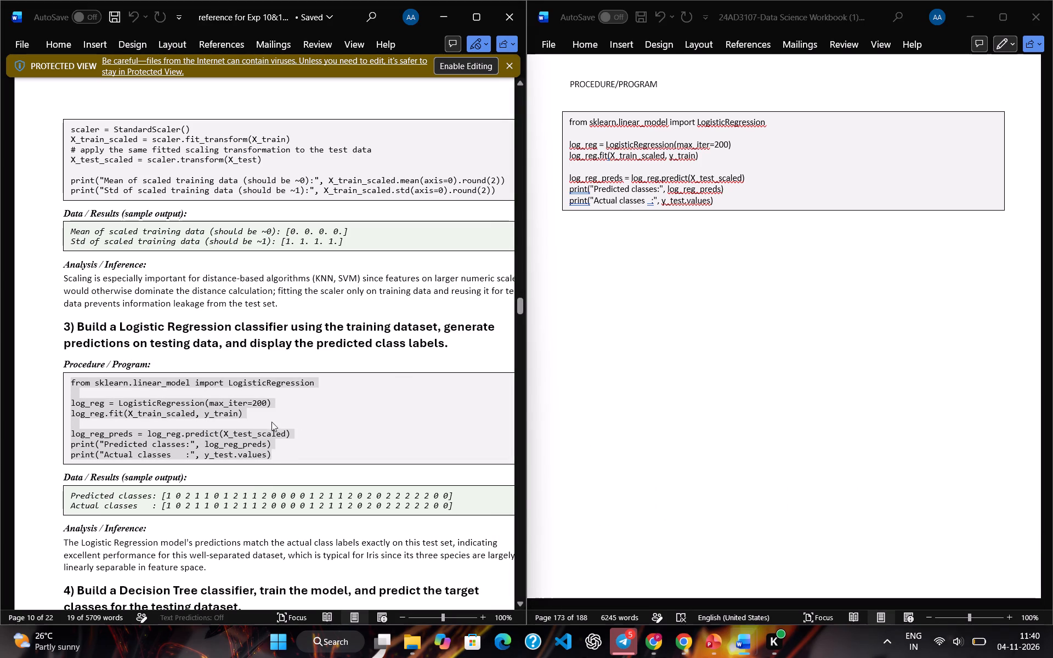
pyautogui.click(673, 641)
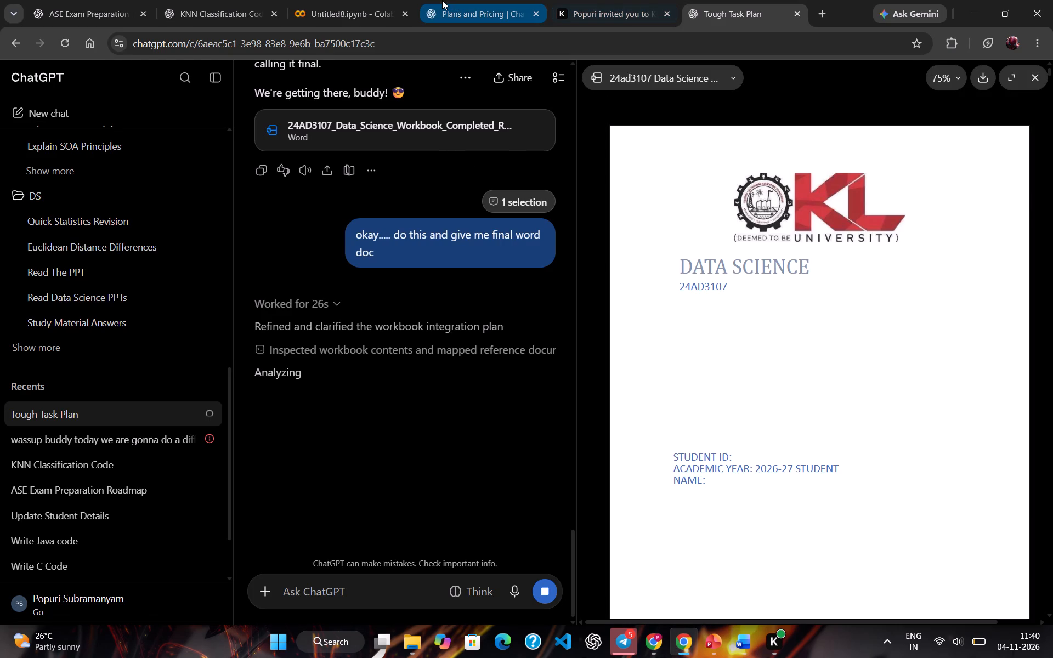
pyautogui.click(343, 0)
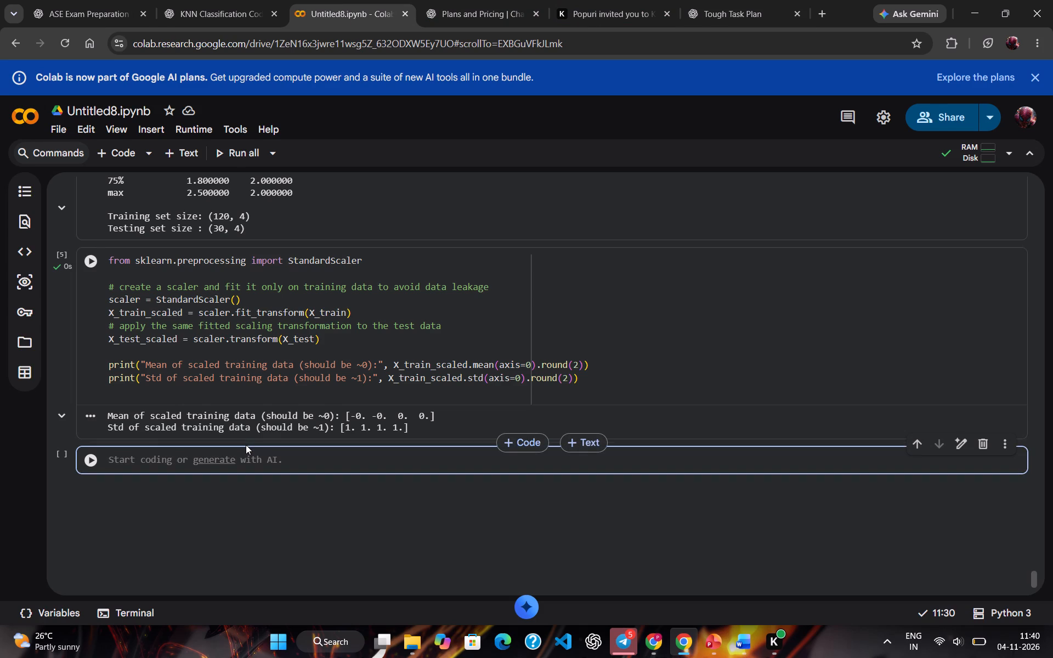
pyautogui.press('v')
pyautogui.hotkey('shift', 'Return')
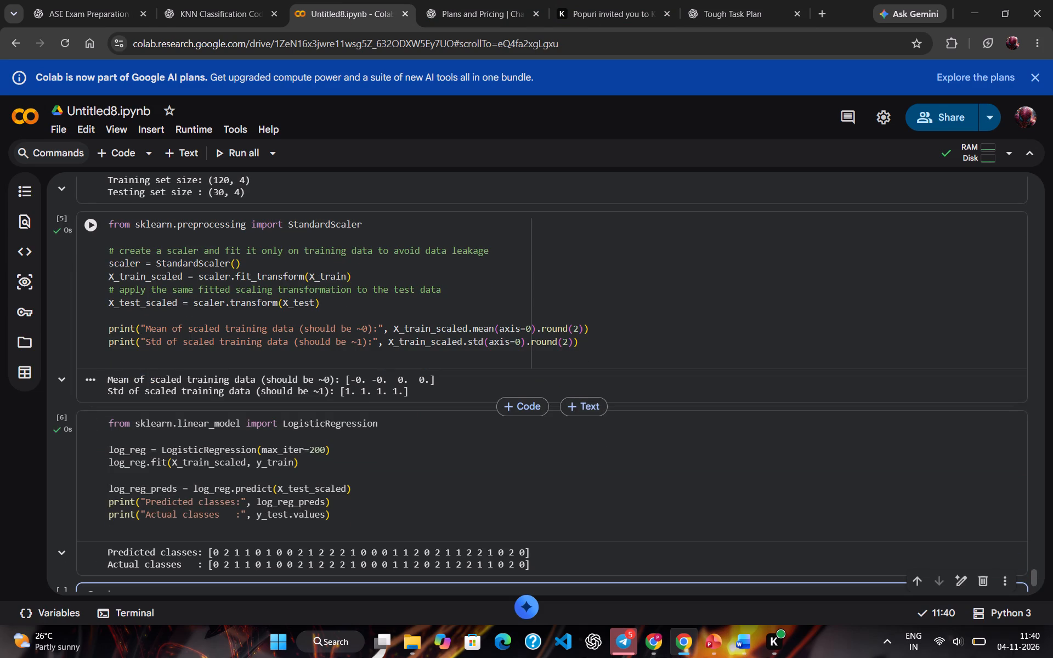
# Capture a screenshot of the Colab notebook's Logistic Regression cell together with its predicted and actual classes output.
pyautogui.press('Print')
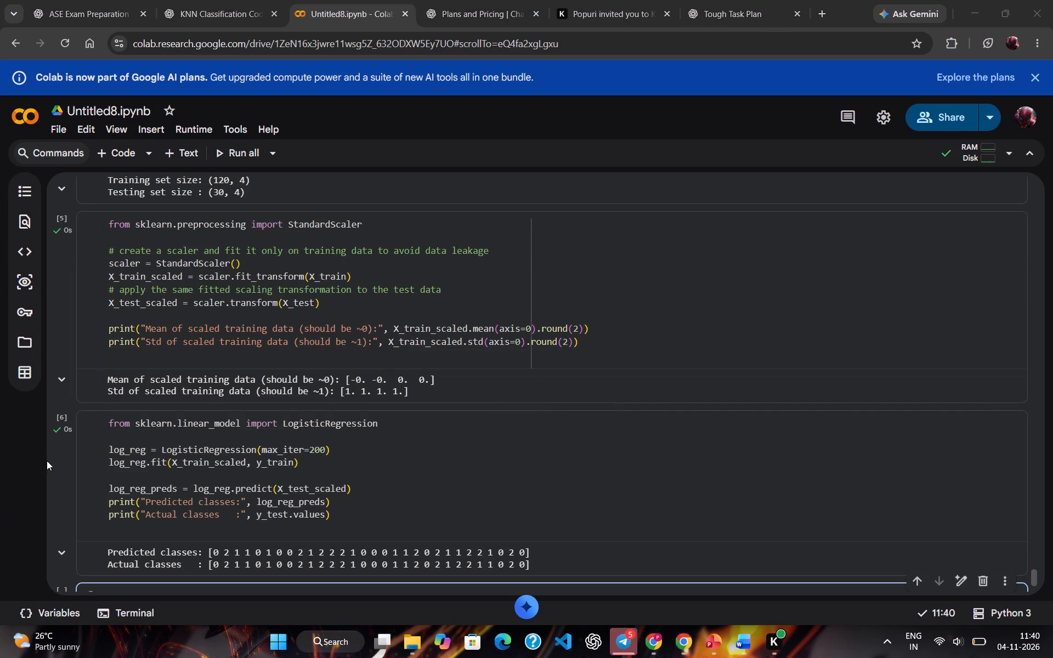
pyautogui.moveTo(84, 412); pyautogui.dragTo(233, 474)
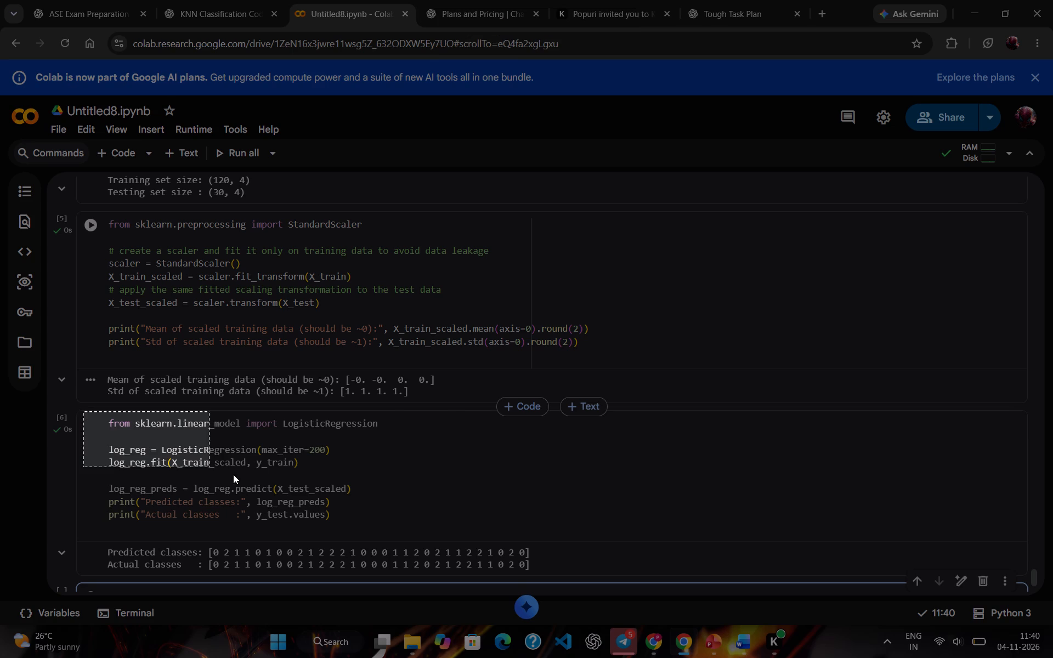
pyautogui.moveTo(233, 474); pyautogui.dragTo(548, 574)
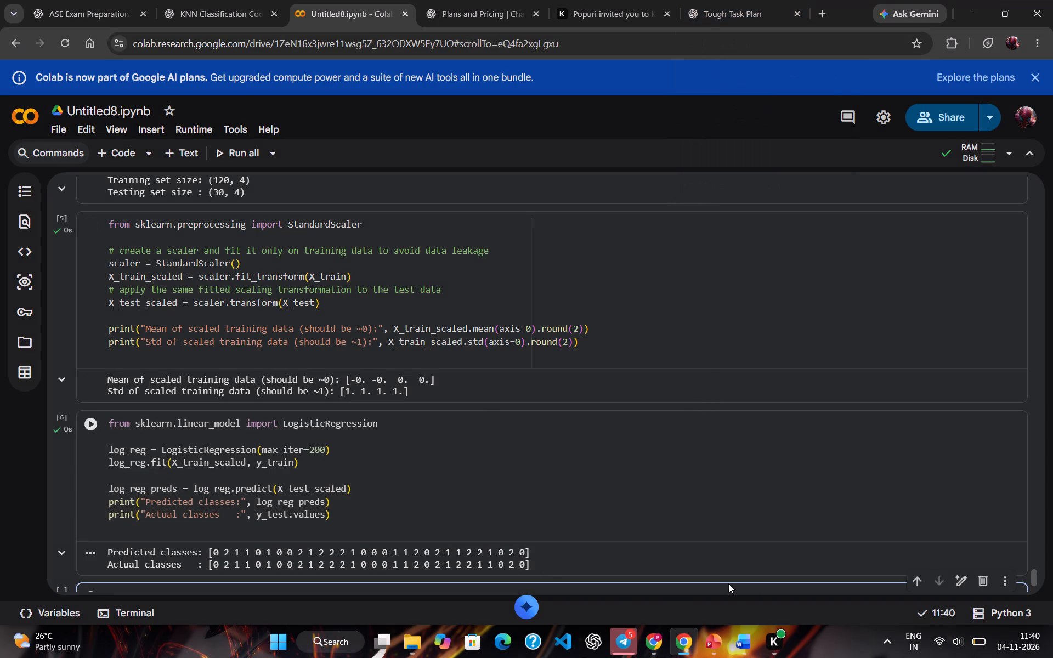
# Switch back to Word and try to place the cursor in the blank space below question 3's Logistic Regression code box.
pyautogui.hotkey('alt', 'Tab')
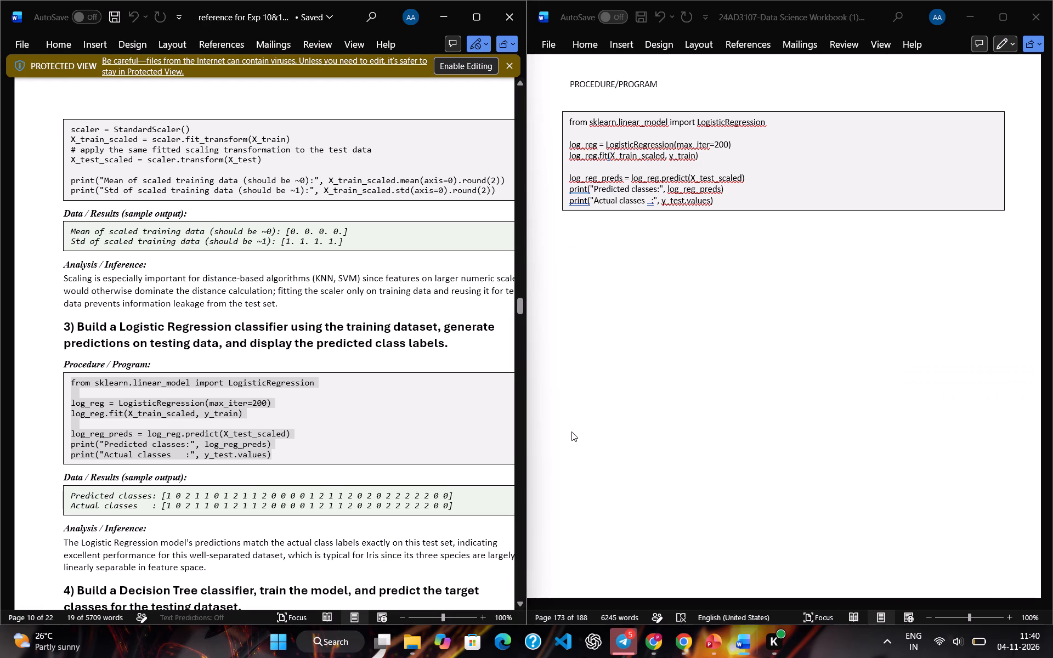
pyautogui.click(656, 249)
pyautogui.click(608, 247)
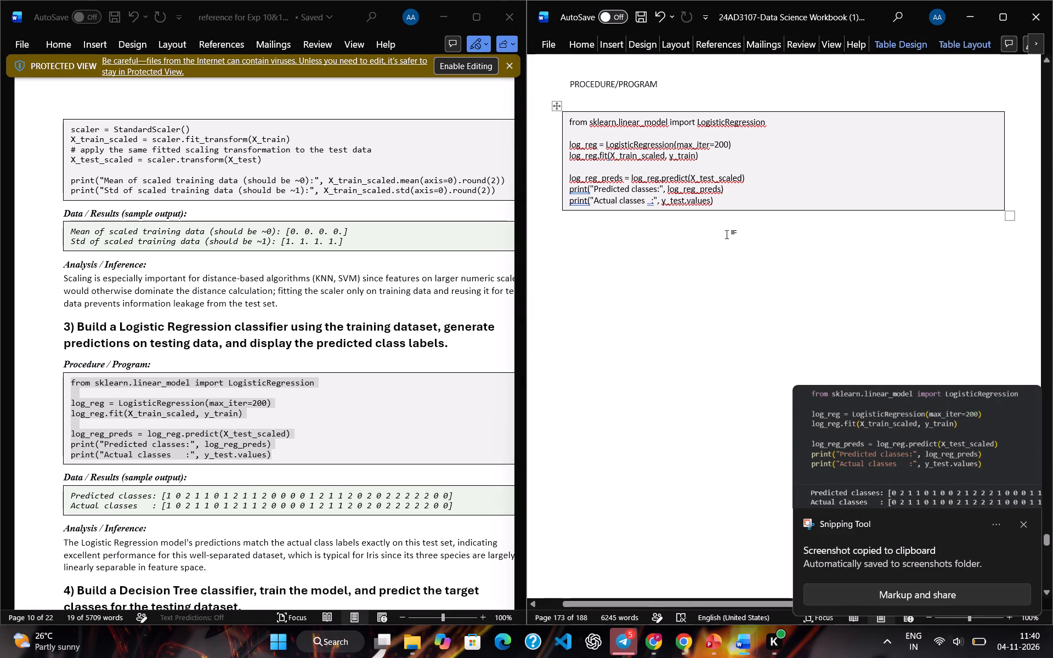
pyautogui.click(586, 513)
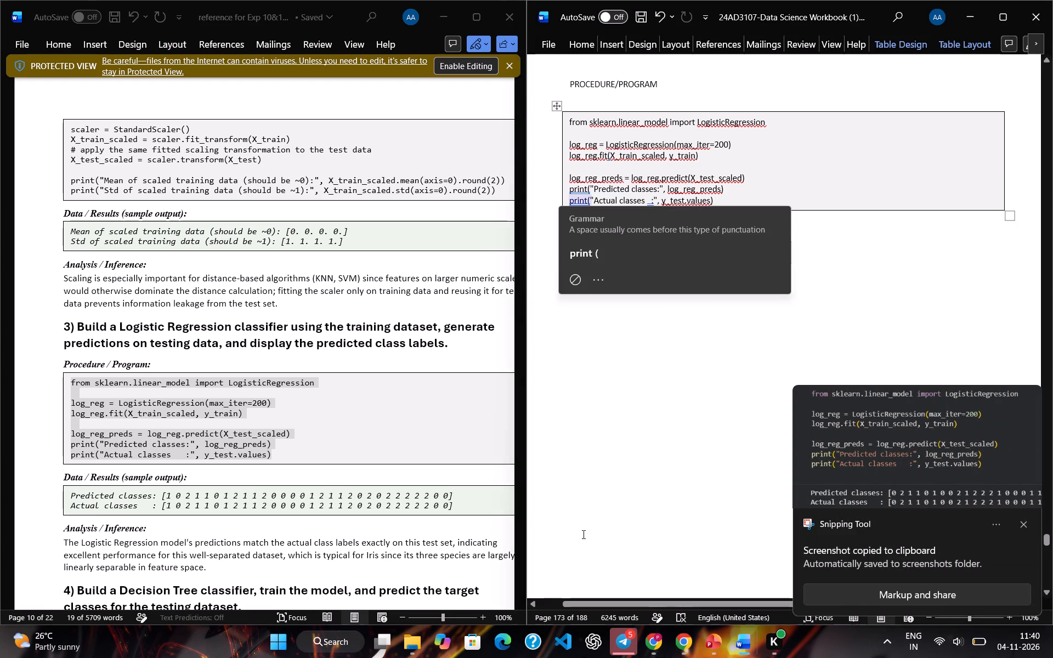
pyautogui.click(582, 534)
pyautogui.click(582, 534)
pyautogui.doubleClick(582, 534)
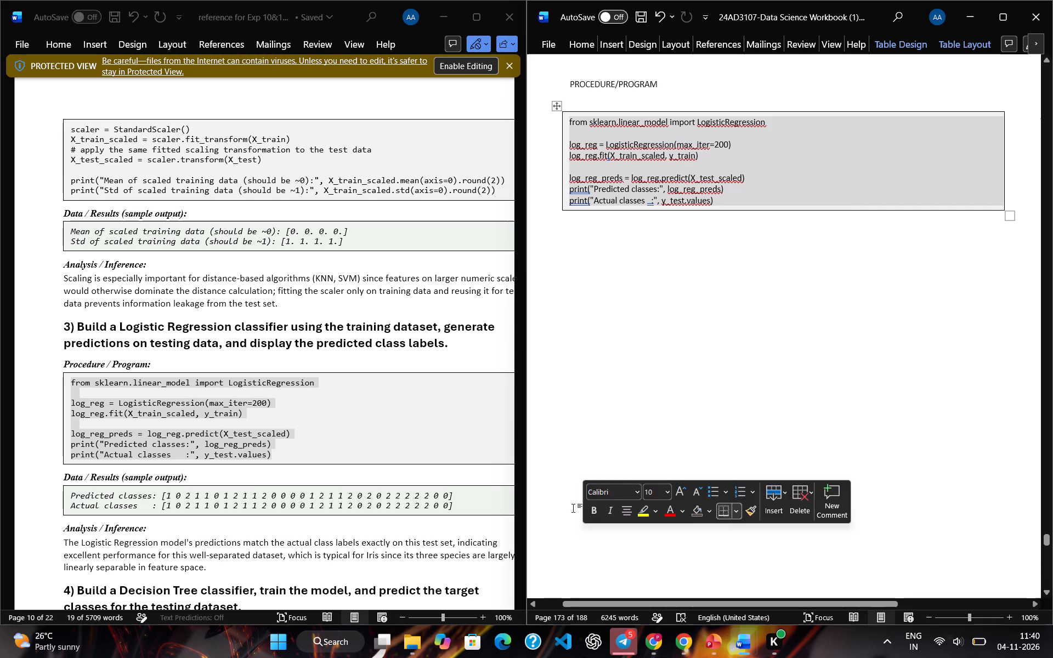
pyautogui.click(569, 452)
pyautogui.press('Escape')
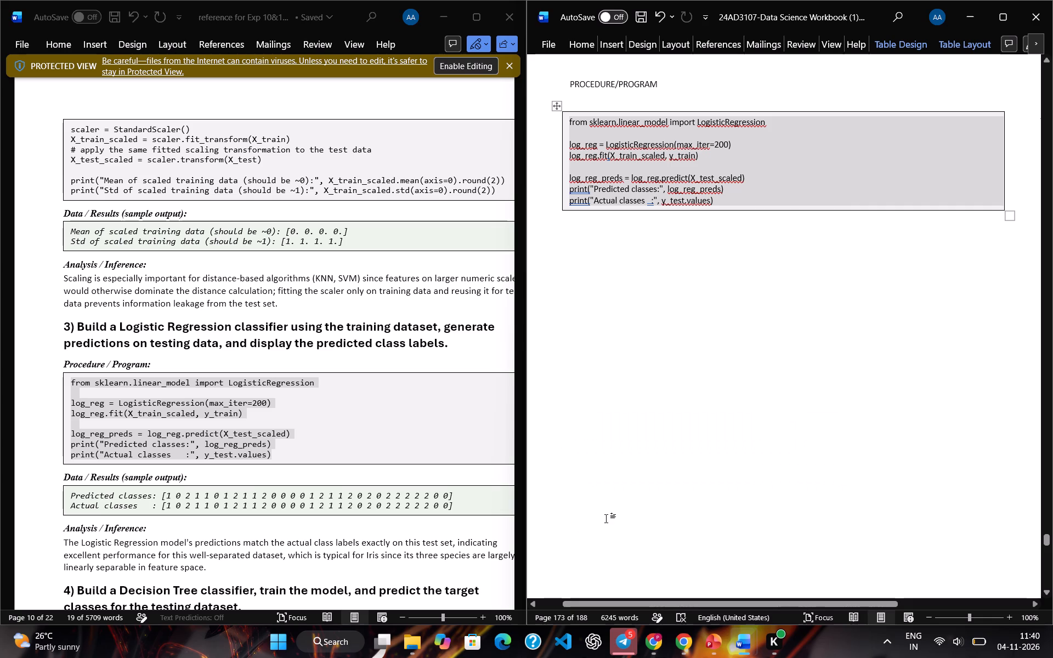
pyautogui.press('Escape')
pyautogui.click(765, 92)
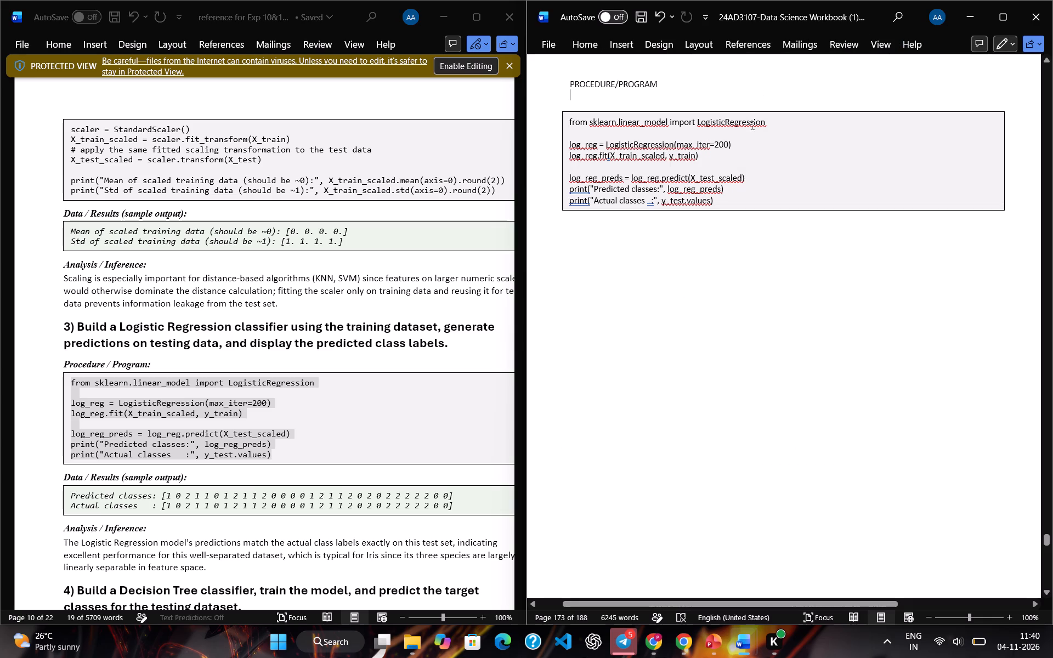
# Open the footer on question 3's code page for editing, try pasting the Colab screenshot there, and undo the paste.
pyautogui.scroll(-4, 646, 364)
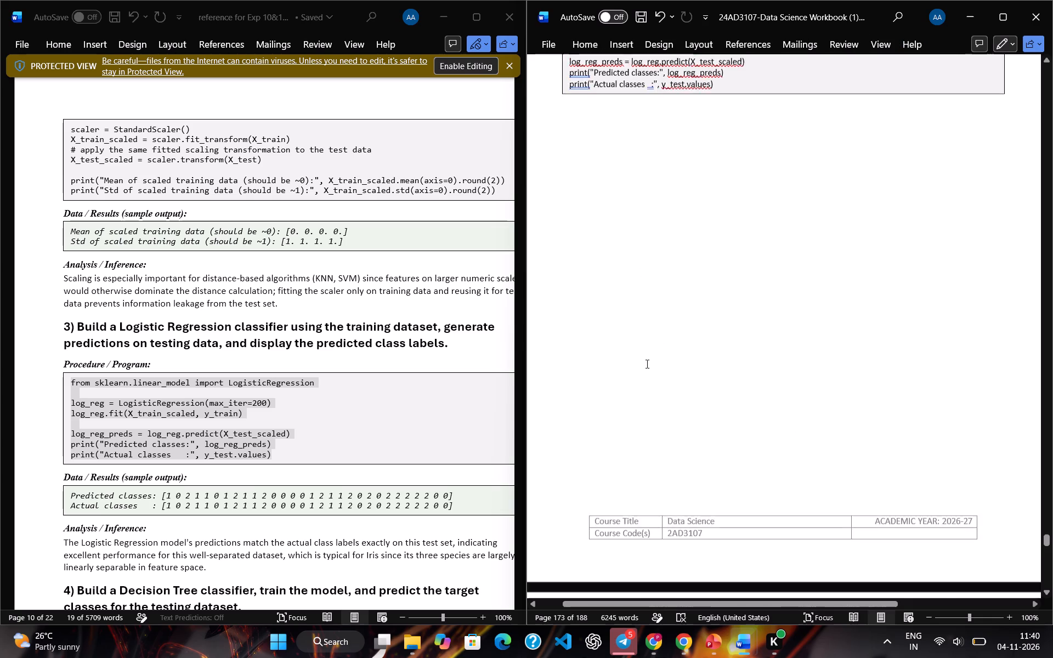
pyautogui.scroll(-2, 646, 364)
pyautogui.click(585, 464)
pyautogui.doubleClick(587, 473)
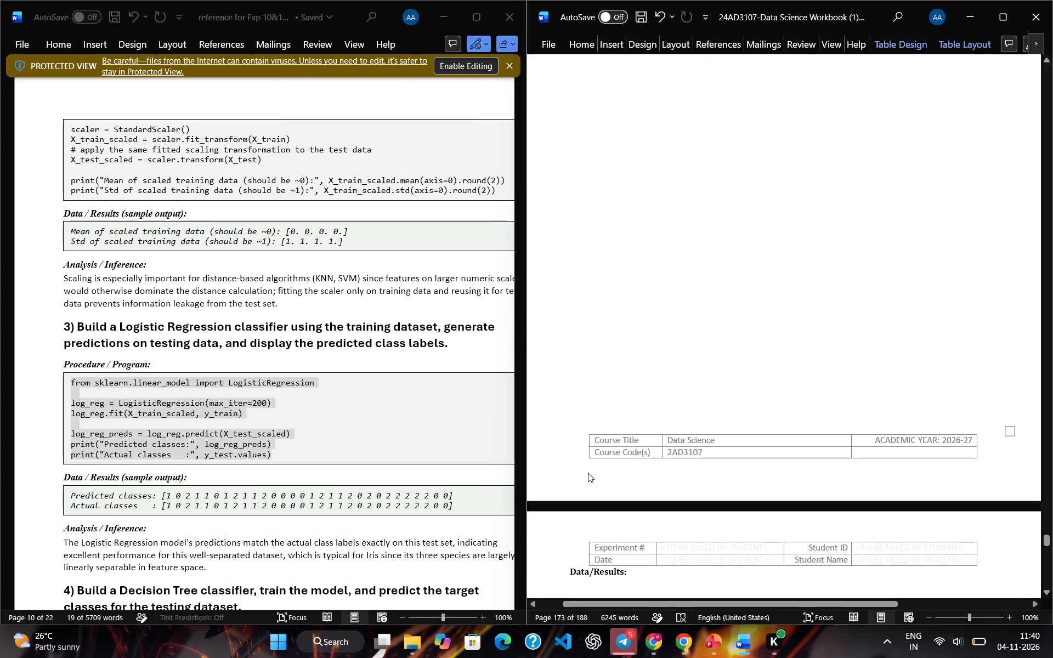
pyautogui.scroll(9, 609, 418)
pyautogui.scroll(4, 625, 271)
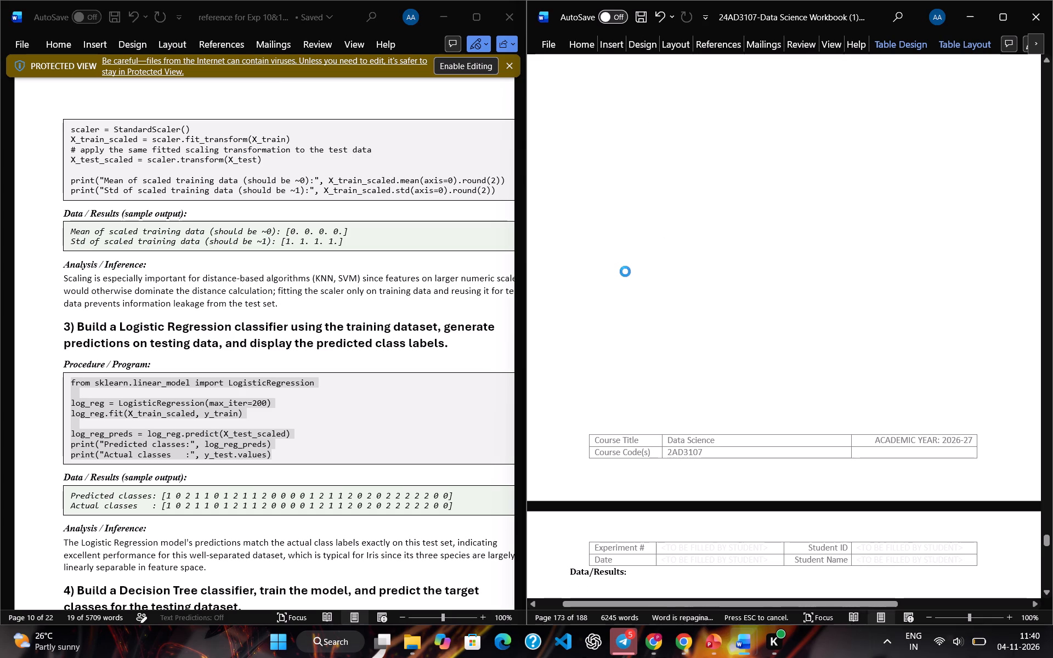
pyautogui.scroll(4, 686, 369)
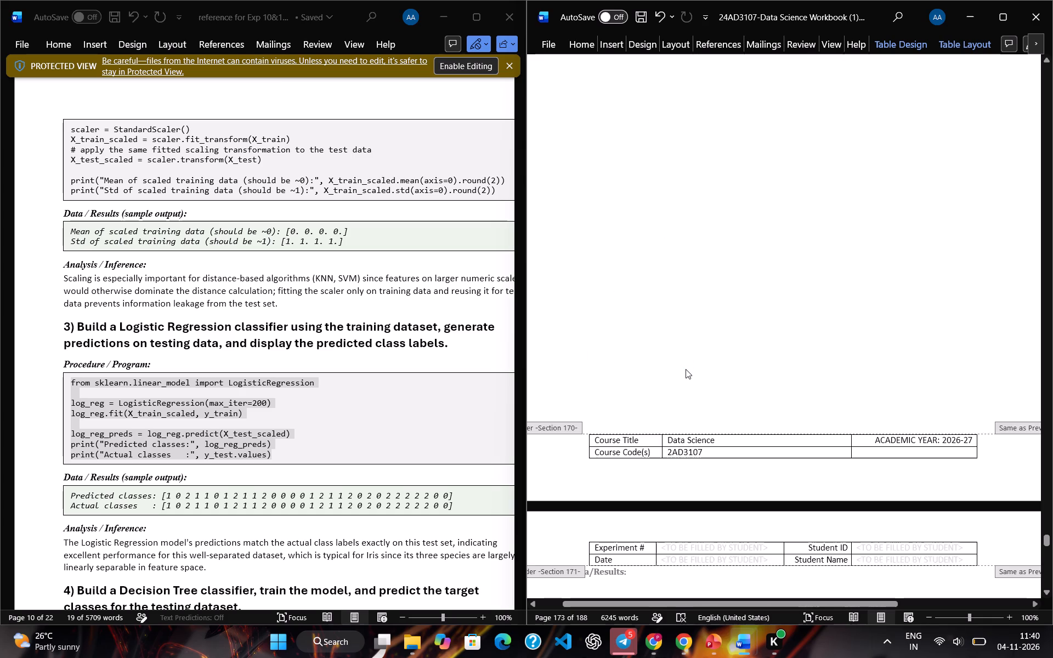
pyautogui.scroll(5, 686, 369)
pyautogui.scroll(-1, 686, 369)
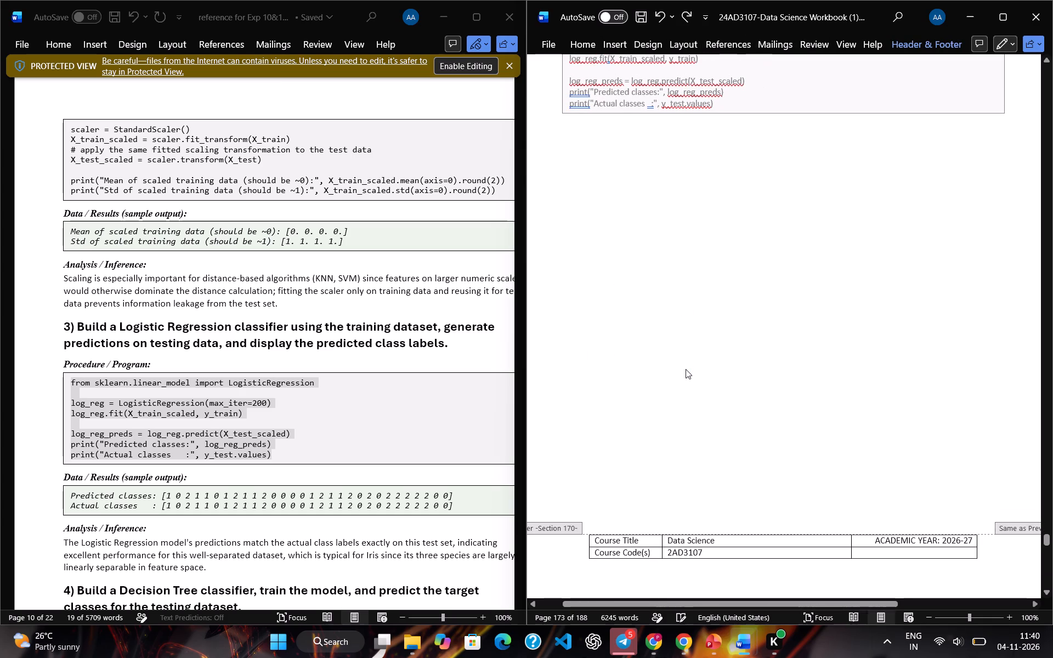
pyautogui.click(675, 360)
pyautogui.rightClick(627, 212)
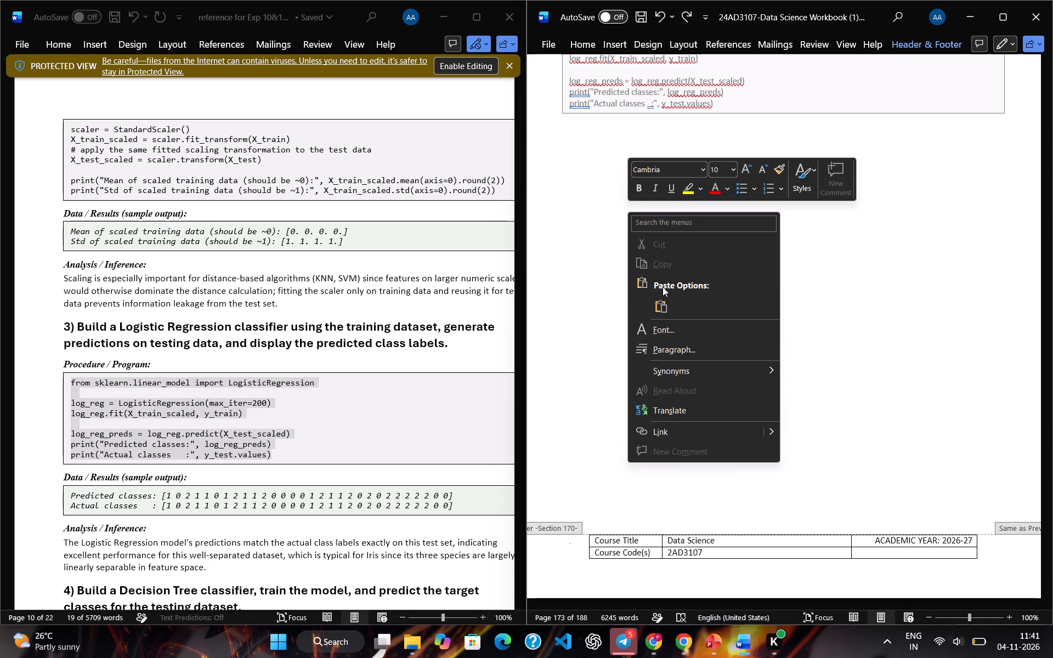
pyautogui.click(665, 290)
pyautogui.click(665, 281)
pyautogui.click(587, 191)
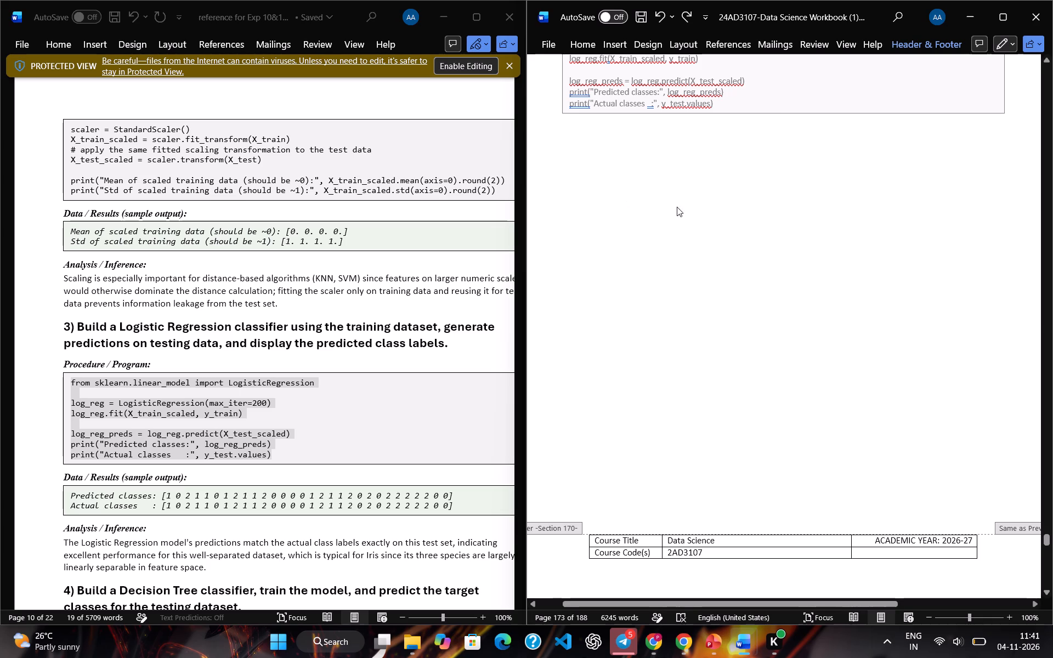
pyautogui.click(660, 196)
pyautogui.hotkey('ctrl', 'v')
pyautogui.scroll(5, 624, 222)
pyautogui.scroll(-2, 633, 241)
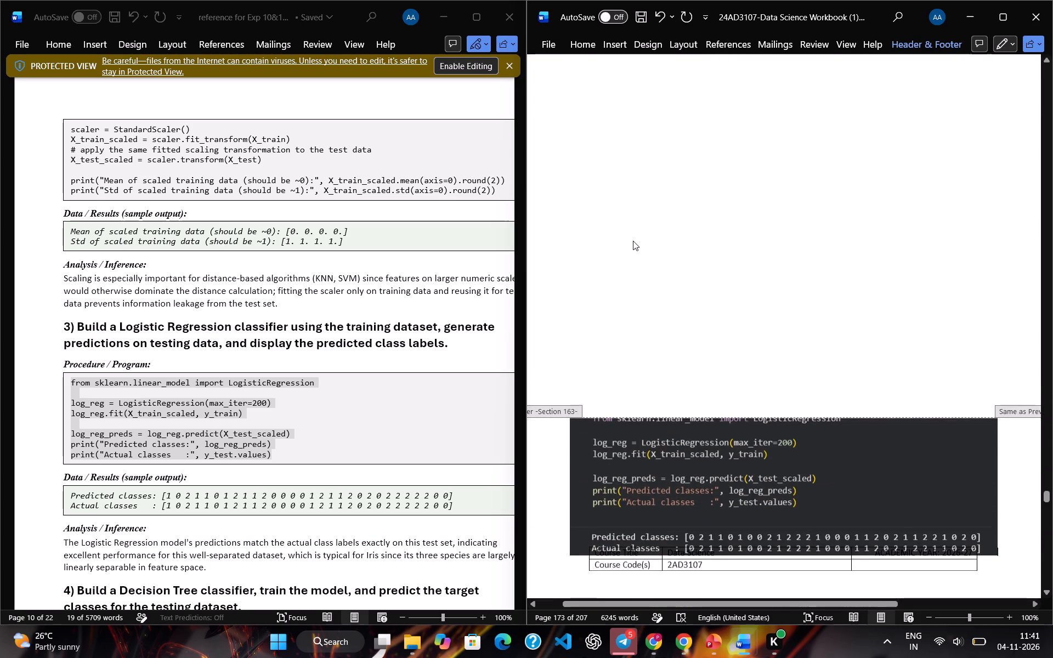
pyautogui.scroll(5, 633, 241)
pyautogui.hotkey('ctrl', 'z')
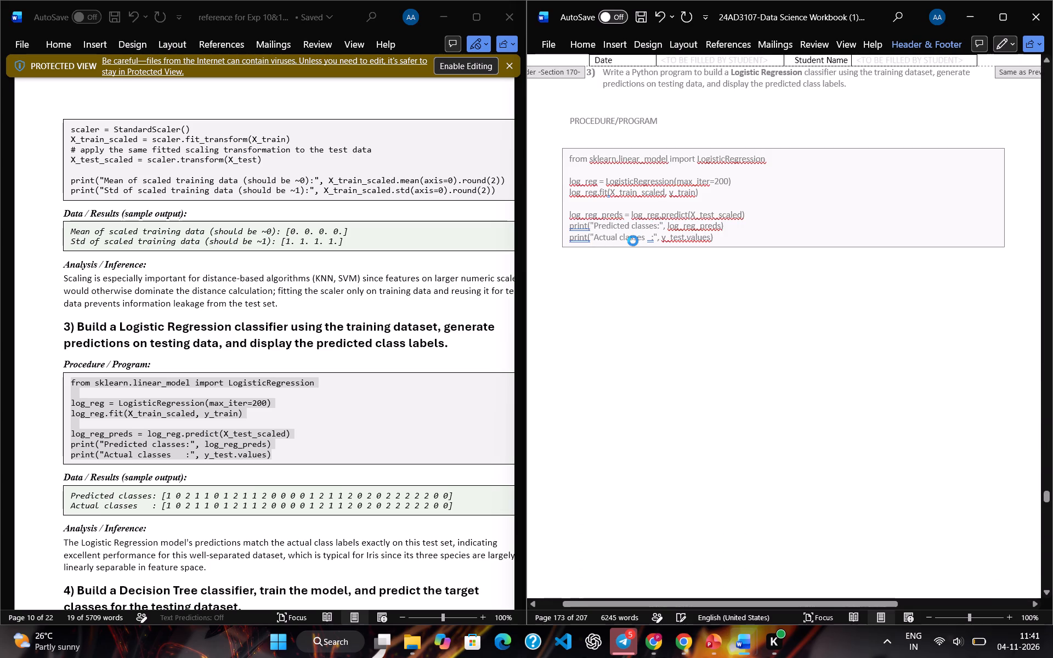
# Leave header and footer editing and return to the document body around question 3's Data/Results page.
pyautogui.scroll(7, 633, 241)
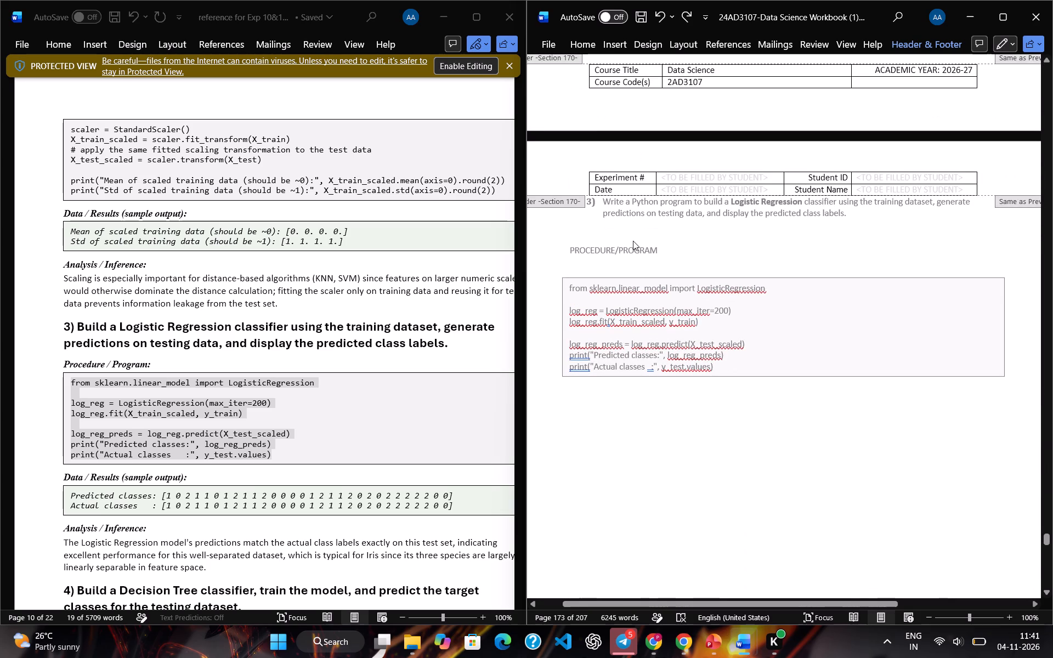
pyautogui.scroll(-18, 633, 241)
pyautogui.scroll(-4, 633, 241)
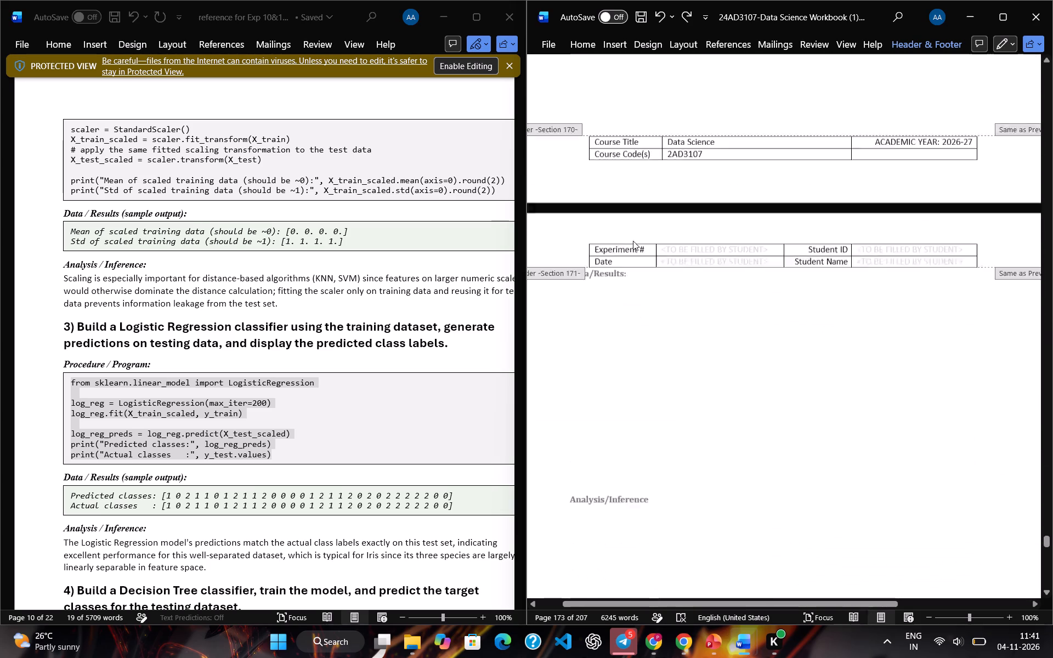
pyautogui.scroll(-1, 633, 241)
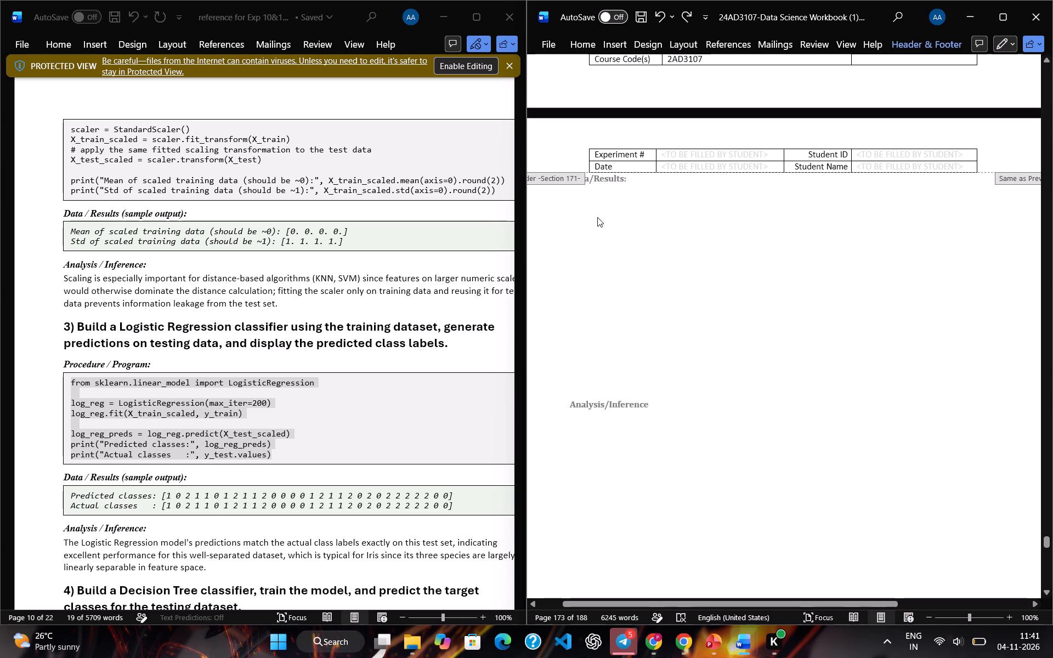
pyautogui.press('Escape')
# Paste the Colab screenshot of the Logistic Regression code and output below the last code line of question 3's program.
pyautogui.scroll(10, 614, 257)
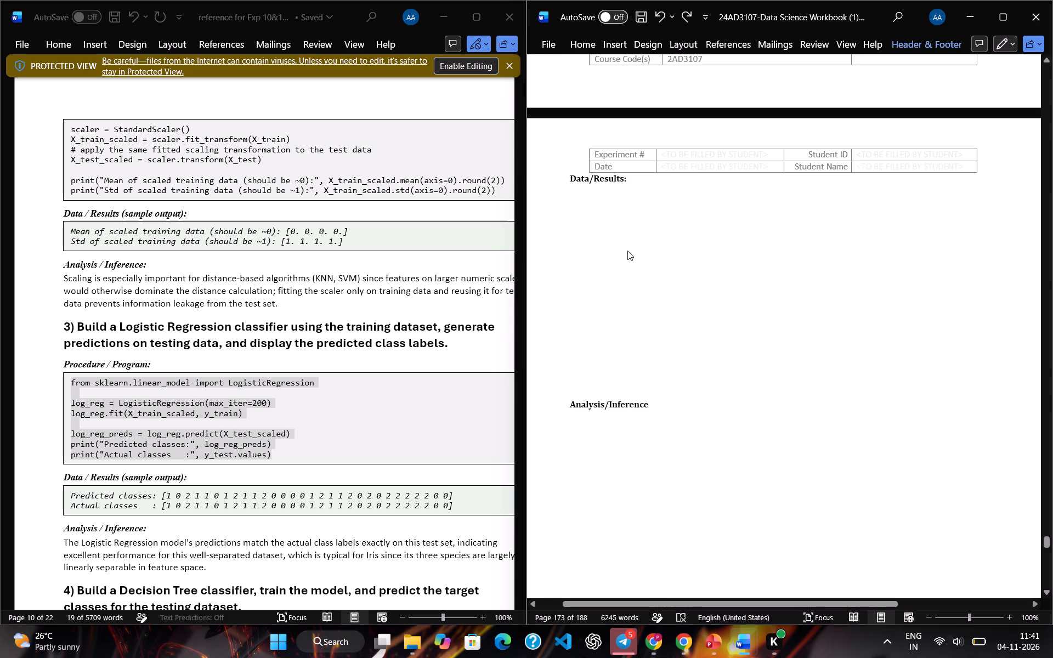
pyautogui.click(643, 256)
pyautogui.scroll(4, 622, 245)
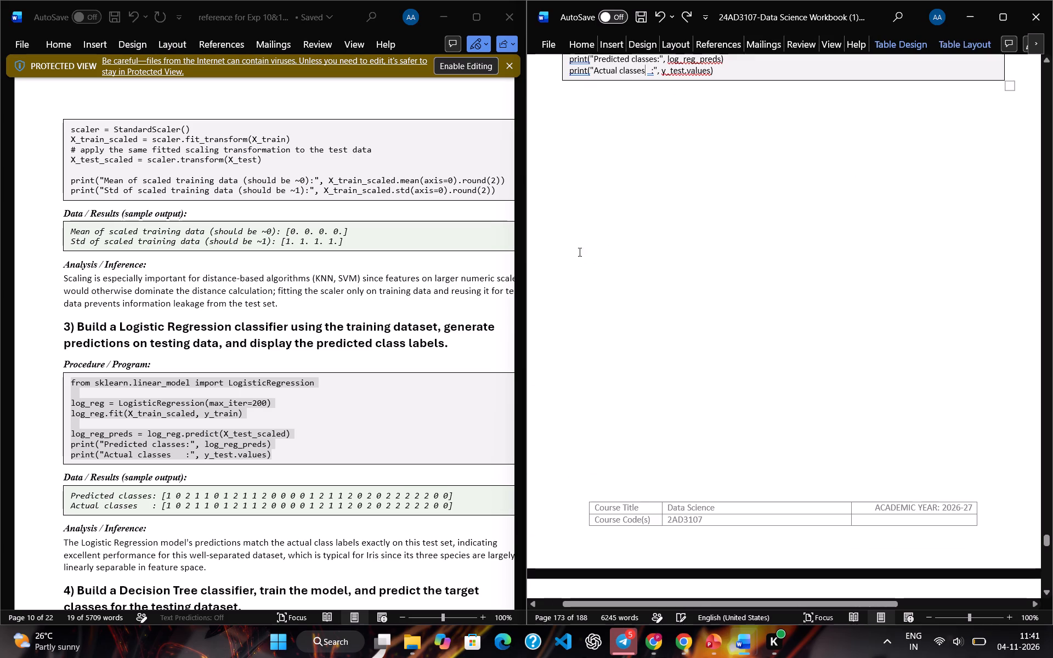
pyautogui.scroll(2, 606, 261)
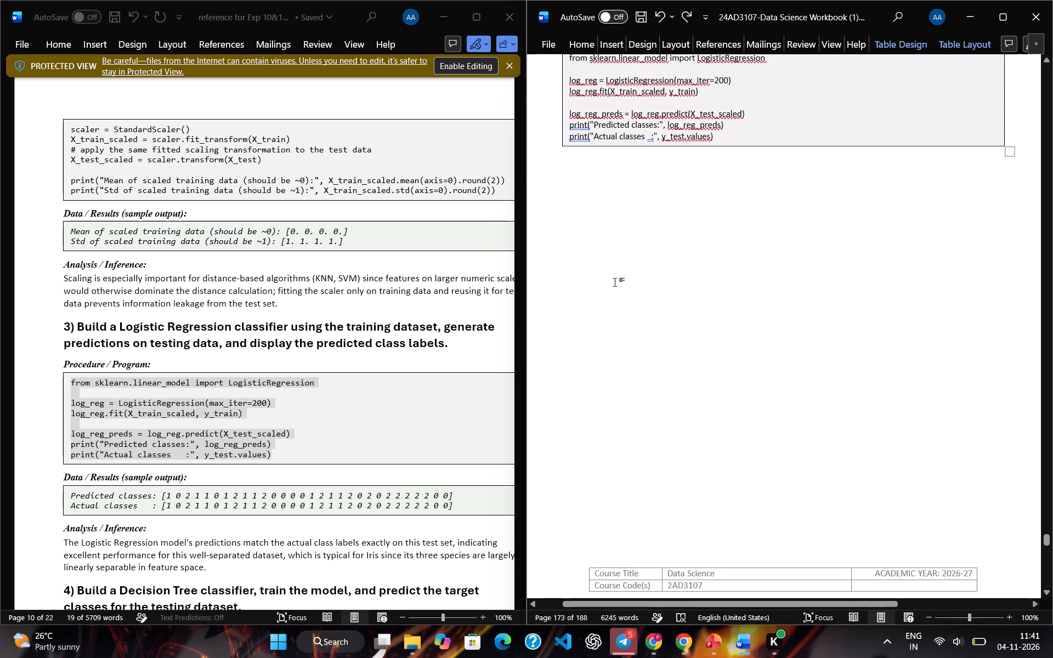
pyautogui.click(611, 338)
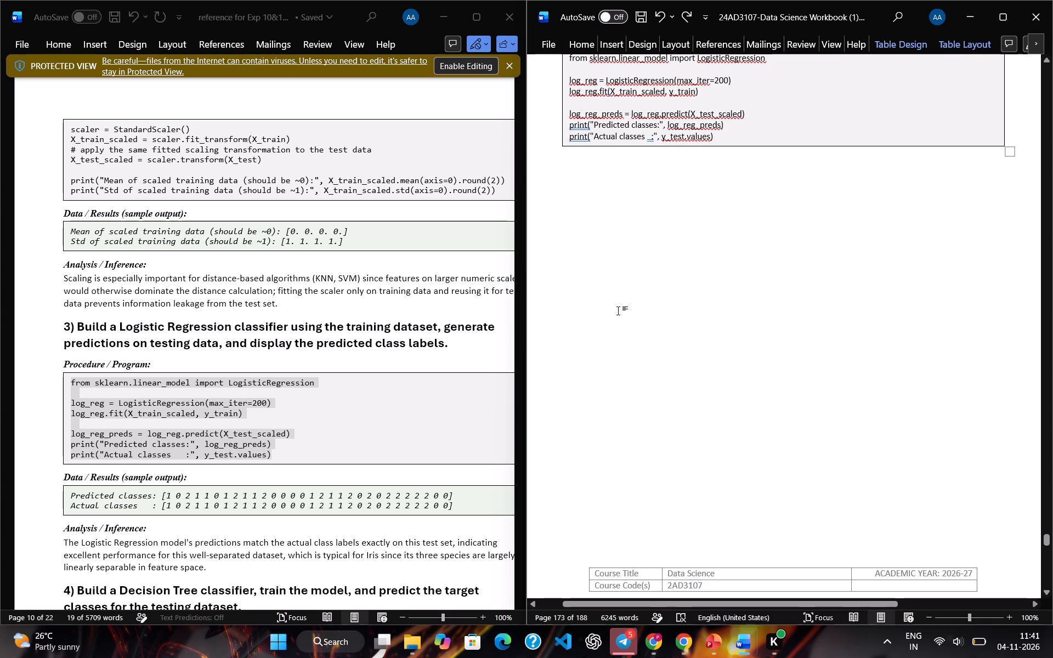
pyautogui.click(608, 291)
pyautogui.click(816, 350)
pyautogui.click(852, 384)
pyautogui.hotkey('ctrl', 'v')
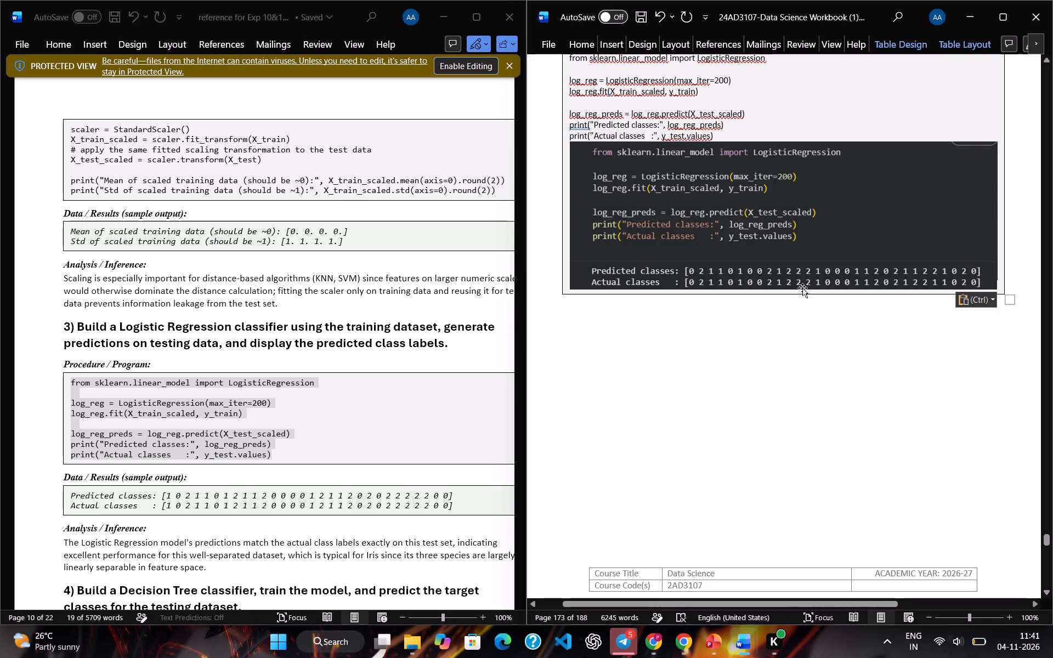
# Insert nine blank lines between question 3's last print statement and the Colab screenshot inside the code box.
pyautogui.click(760, 134)
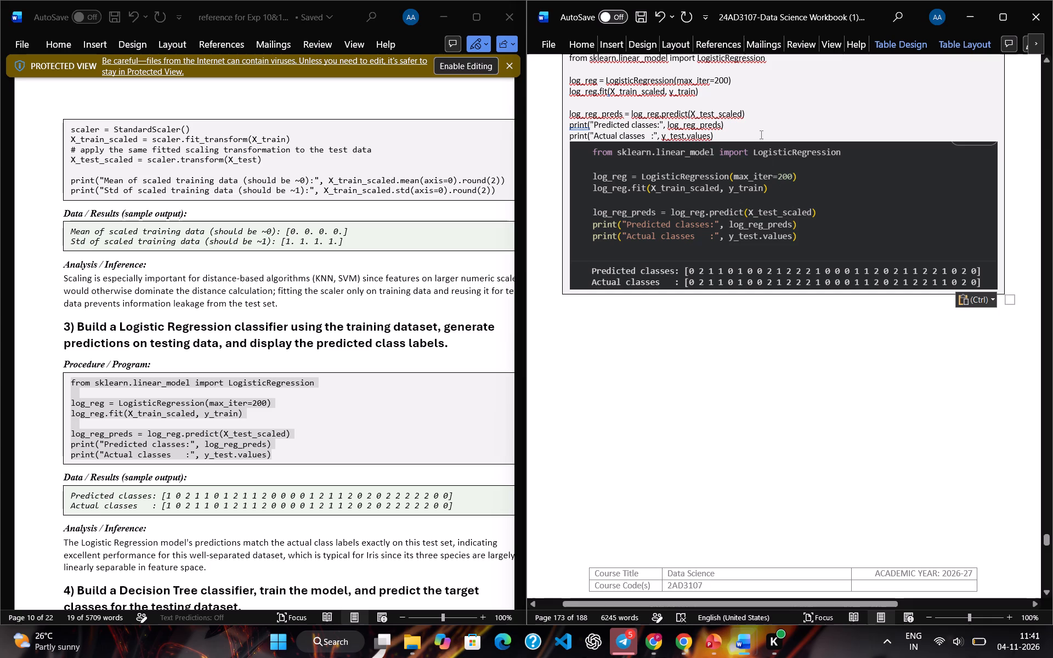
pyautogui.press('Return')
pyautogui.press('Return')
pyautogui.press('Return')
pyautogui.press('Return')
pyautogui.press('Return')
pyautogui.press('Return')
pyautogui.press('Return')
pyautogui.press('Return')
pyautogui.press('Return')
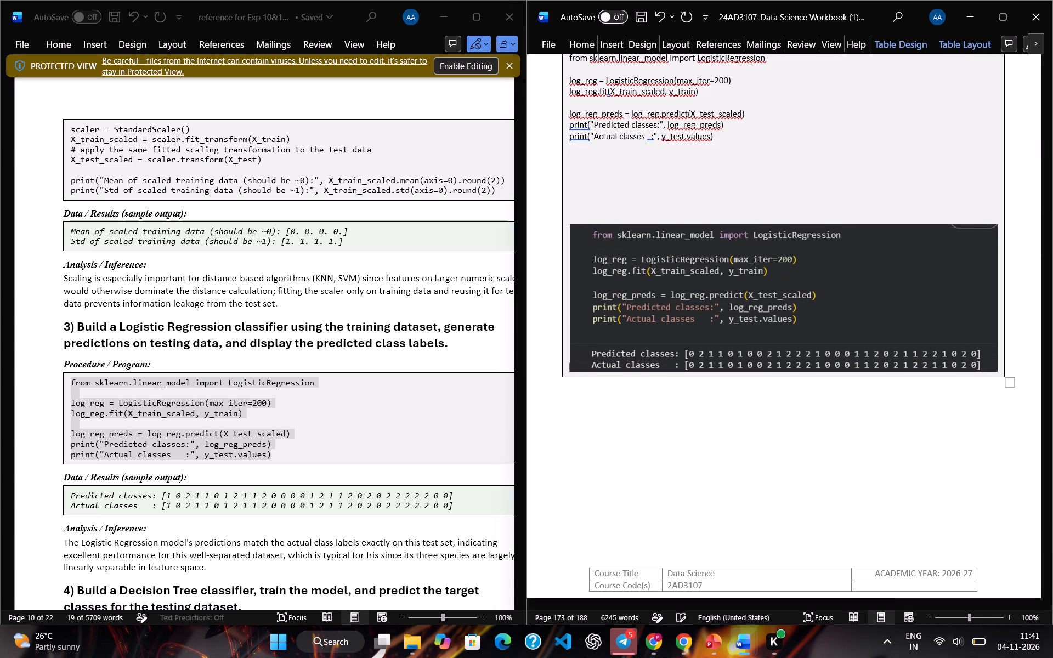
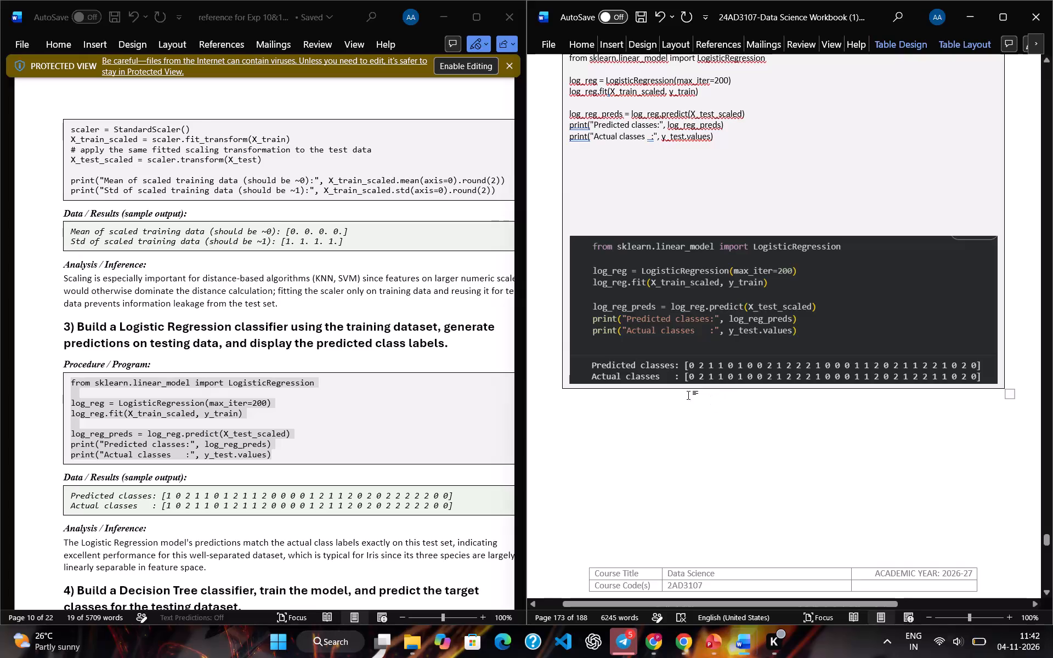
# Remove the surplus blank lines between question 3's Data/Results and Analysis/Inference headings, leaving an empty line for the results.
pyautogui.scroll(-2, 571, 430)
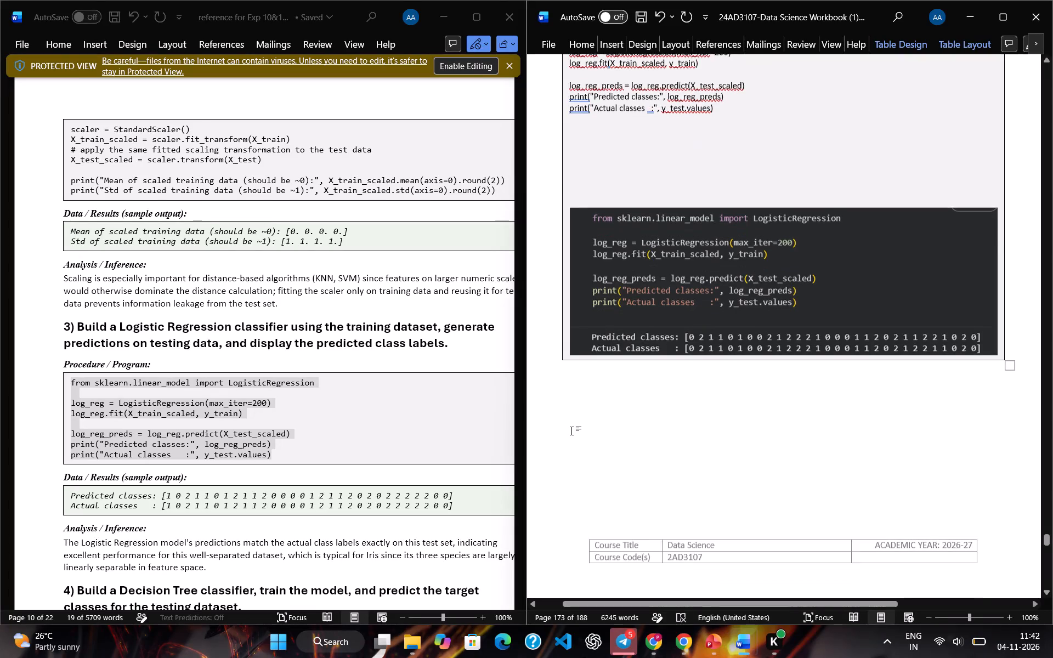
pyautogui.scroll(-9, 571, 430)
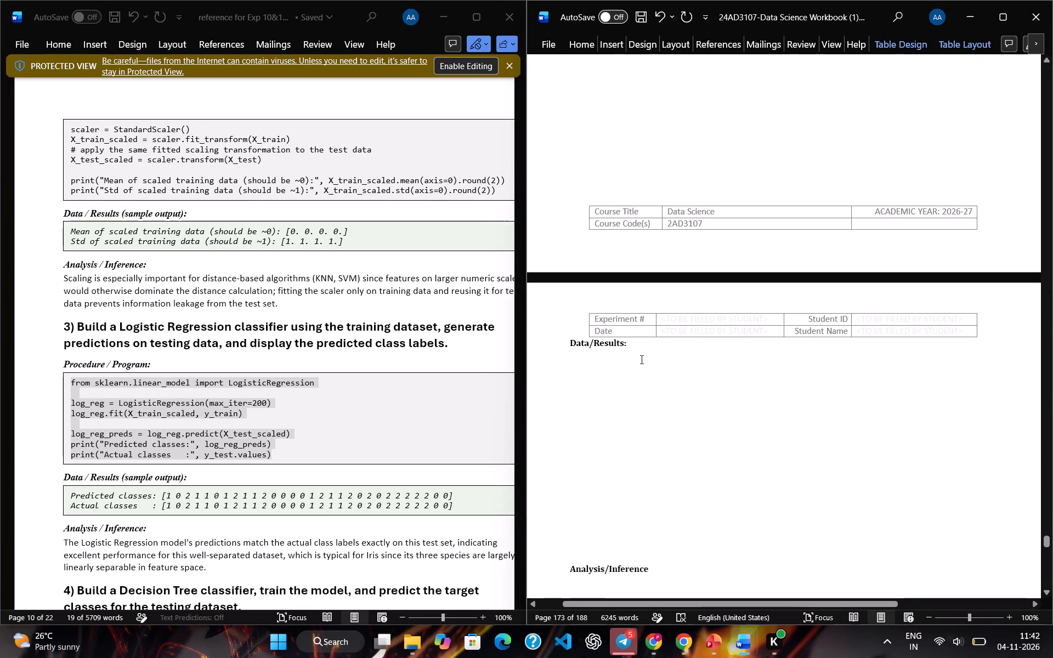
pyautogui.click(646, 345)
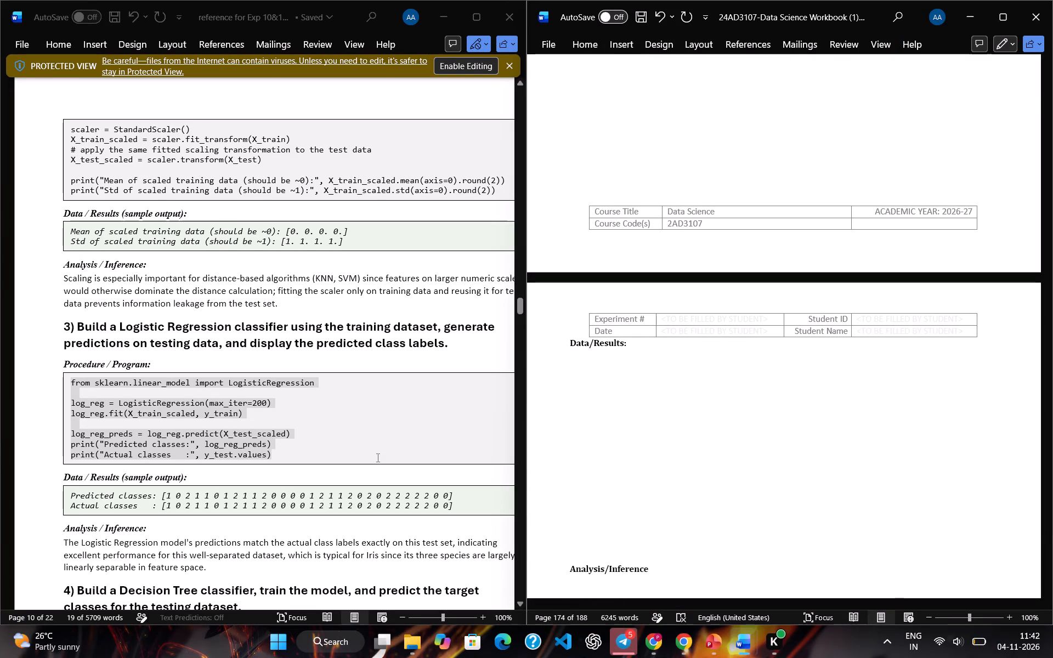
pyautogui.press('Return')
pyautogui.press('Down')
pyautogui.press('Down')
pyautogui.press('Down')
pyautogui.press('Down')
pyautogui.press('Down')
pyautogui.press('Down')
pyautogui.press('Down')
pyautogui.press('Down')
pyautogui.press('Down')
pyautogui.press('Down')
pyautogui.press('Down')
pyautogui.press('Down')
pyautogui.press('Down')
pyautogui.press('Down')
pyautogui.press('Down')
pyautogui.press('Down')
pyautogui.press('Down')
pyautogui.press('Down')
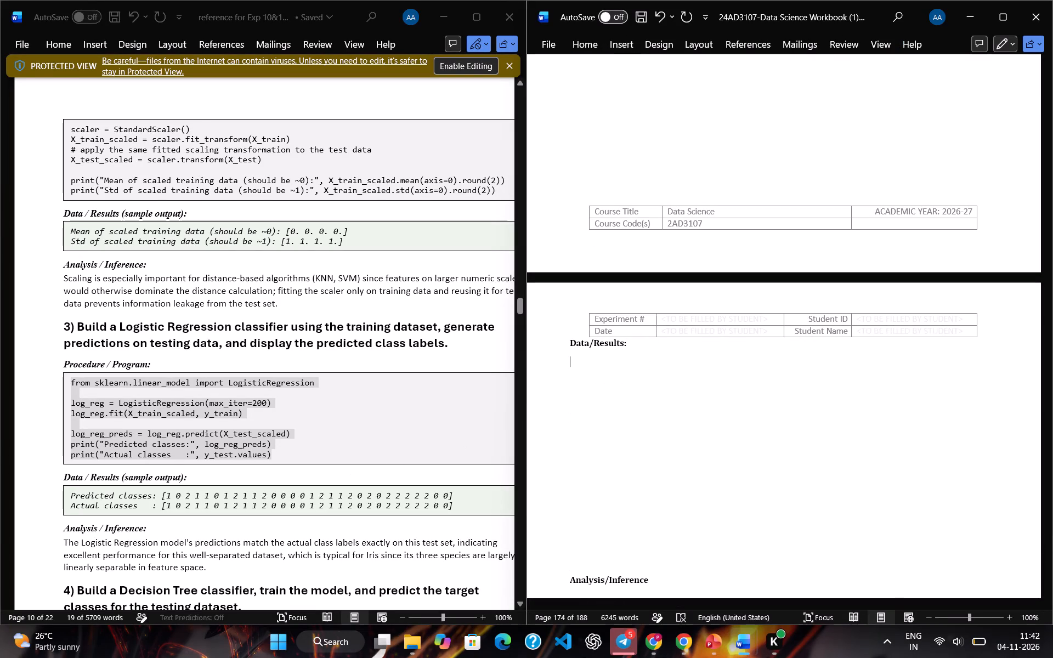
pyautogui.press('Down')
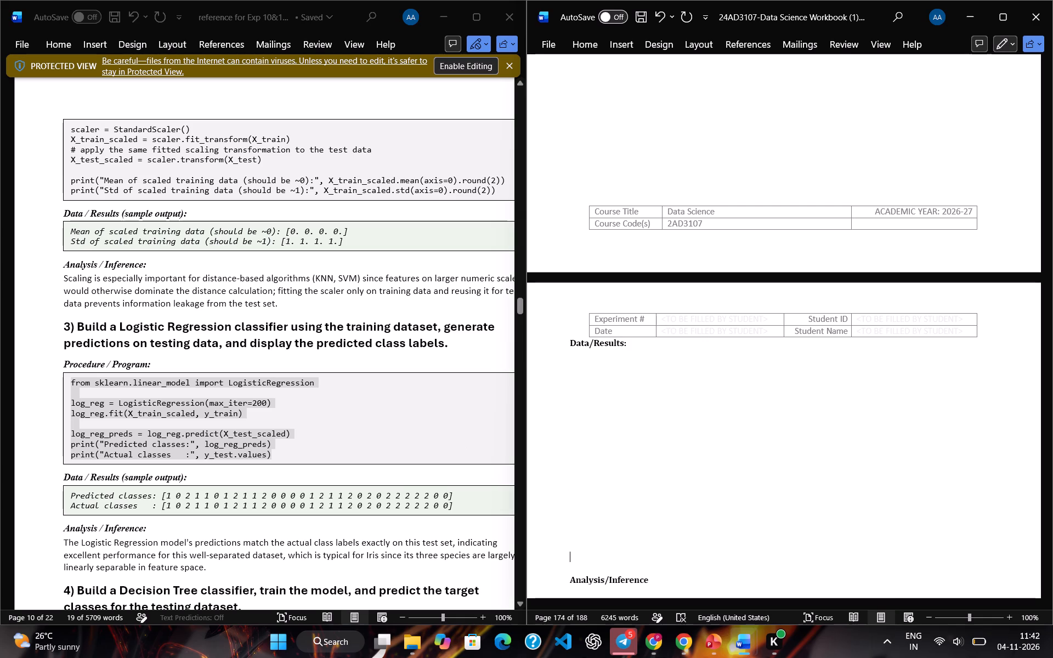
pyautogui.press('BackSpace')
pyautogui.press('BackSpace')
pyautogui.press('BackSpace')
pyautogui.press('BackSpace')
pyautogui.press('BackSpace')
pyautogui.press('BackSpace')
pyautogui.press('BackSpace')
pyautogui.press('BackSpace')
pyautogui.press('BackSpace')
pyautogui.press('BackSpace')
pyautogui.press('BackSpace')
pyautogui.press('BackSpace')
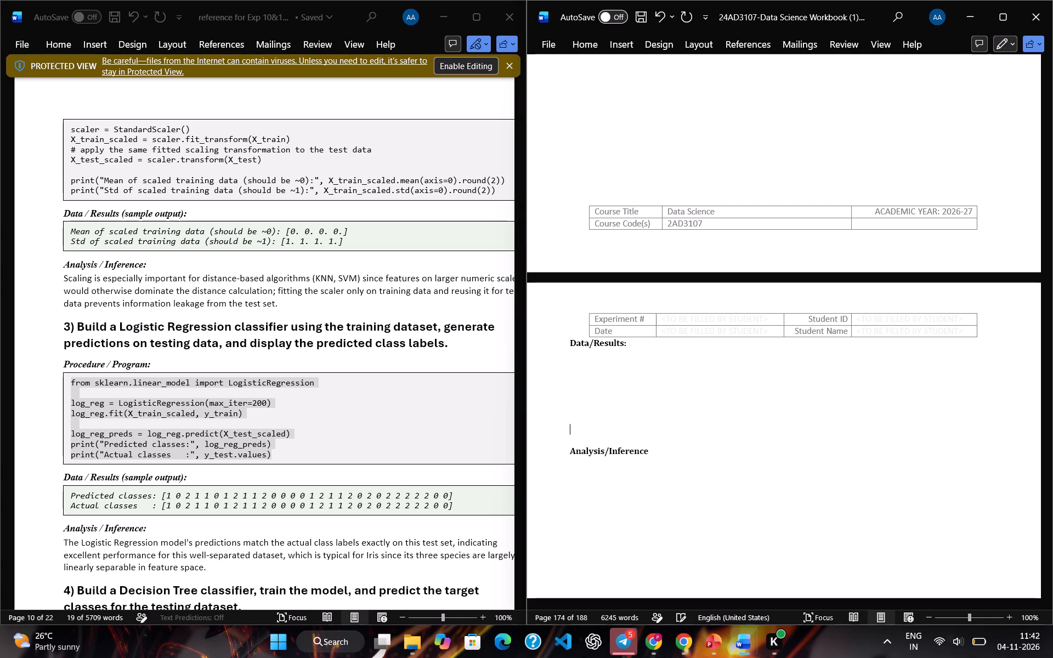
pyautogui.press('BackSpace')
pyautogui.press('BackSpace')
pyautogui.press('BackSpace')
pyautogui.press('BackSpace')
pyautogui.press('BackSpace')
pyautogui.press('BackSpace')
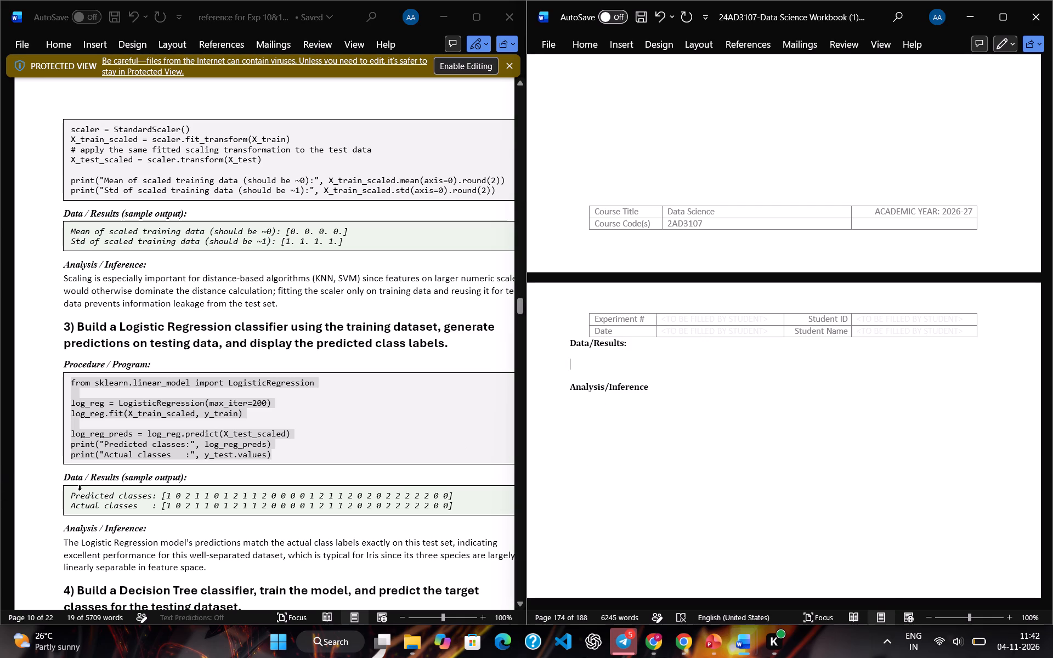
# Copy question 3's Data / Results heading and sample output box from the reference and paste them under the workbook's Data/Results heading.
pyautogui.moveTo(56, 475); pyautogui.dragTo(294, 506)
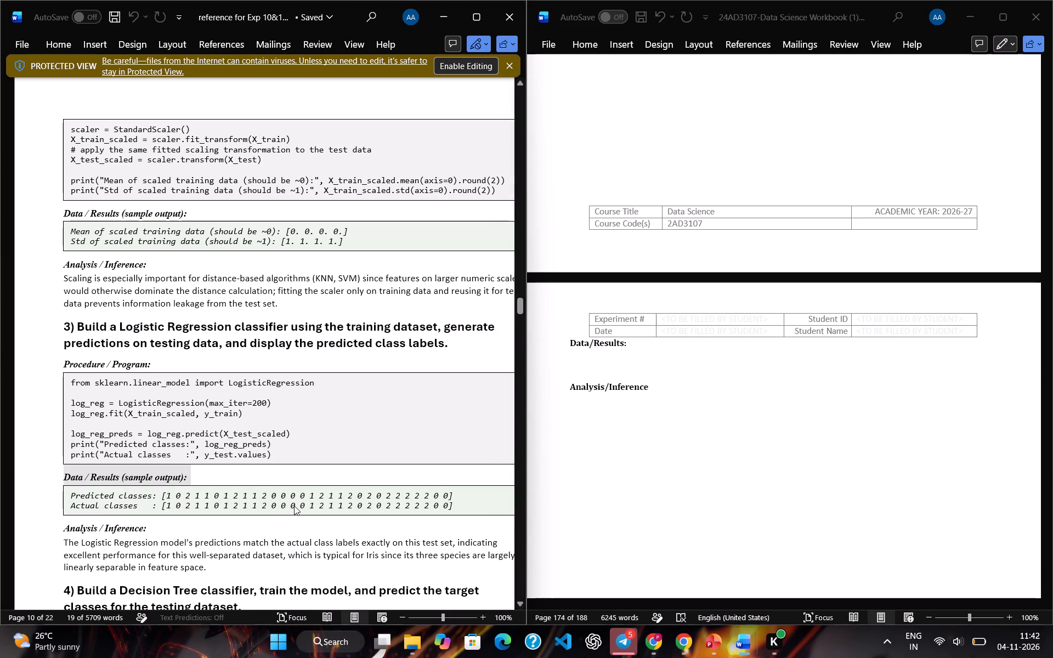
pyautogui.hotkey('ctrl', 'c')
pyautogui.click(576, 363)
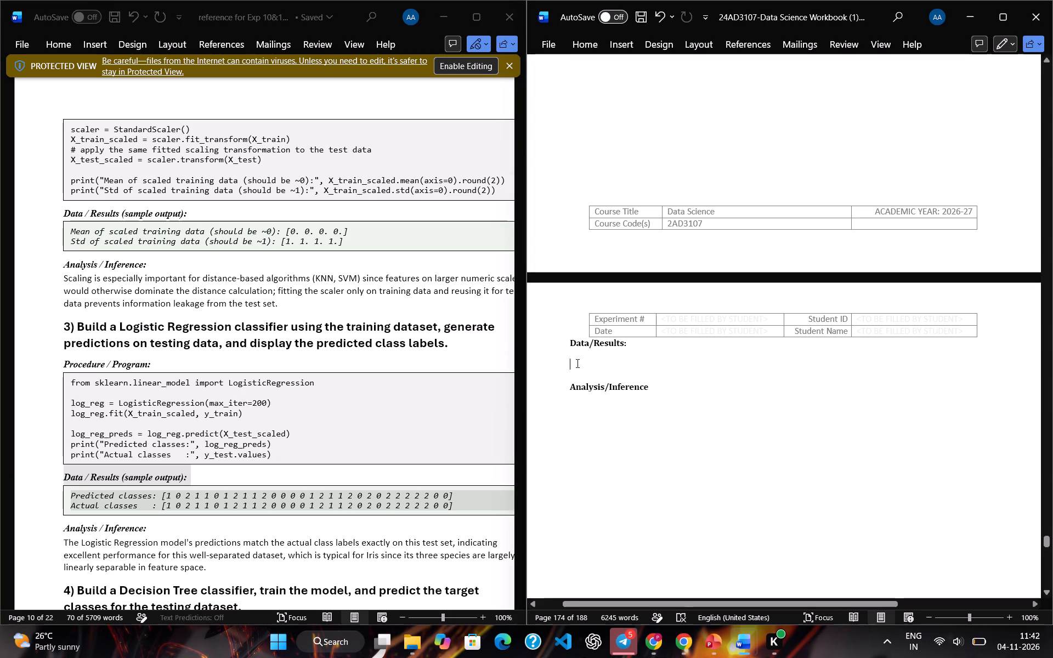
pyautogui.hotkey('ctrl', 'v')
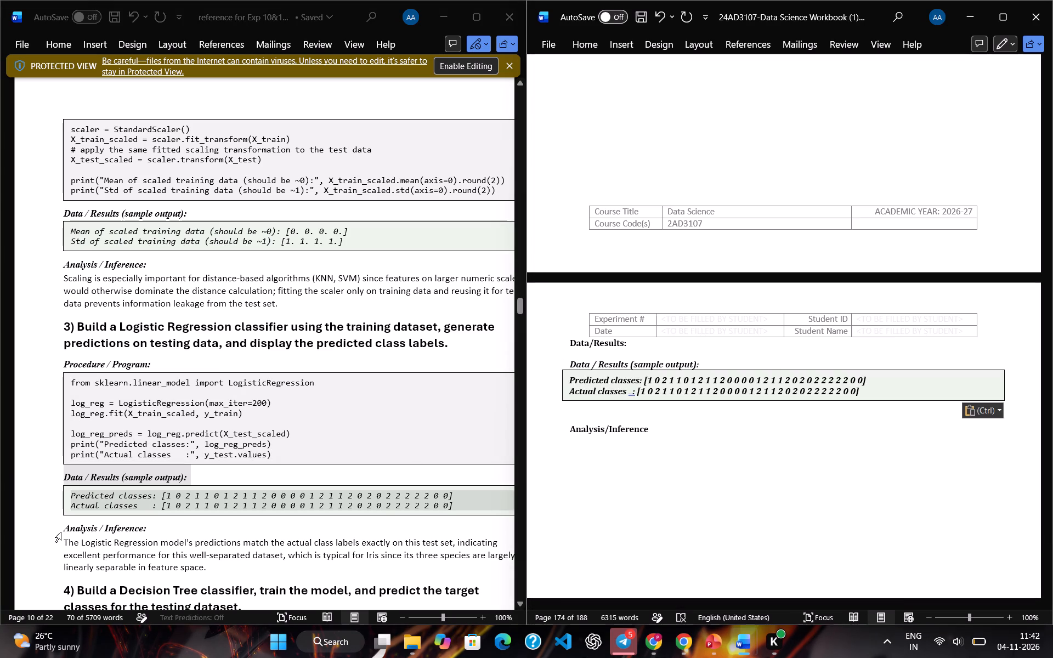
# Copy question 3's Analysis / Inference text on the Logistic Regression model from the reference and paste it below the workbook's Analysis/Inference heading.
pyautogui.moveTo(64, 531); pyautogui.dragTo(205, 568)
pyautogui.hotkey('ctrl', 'c')
pyautogui.click(533, 453)
pyautogui.click(606, 456)
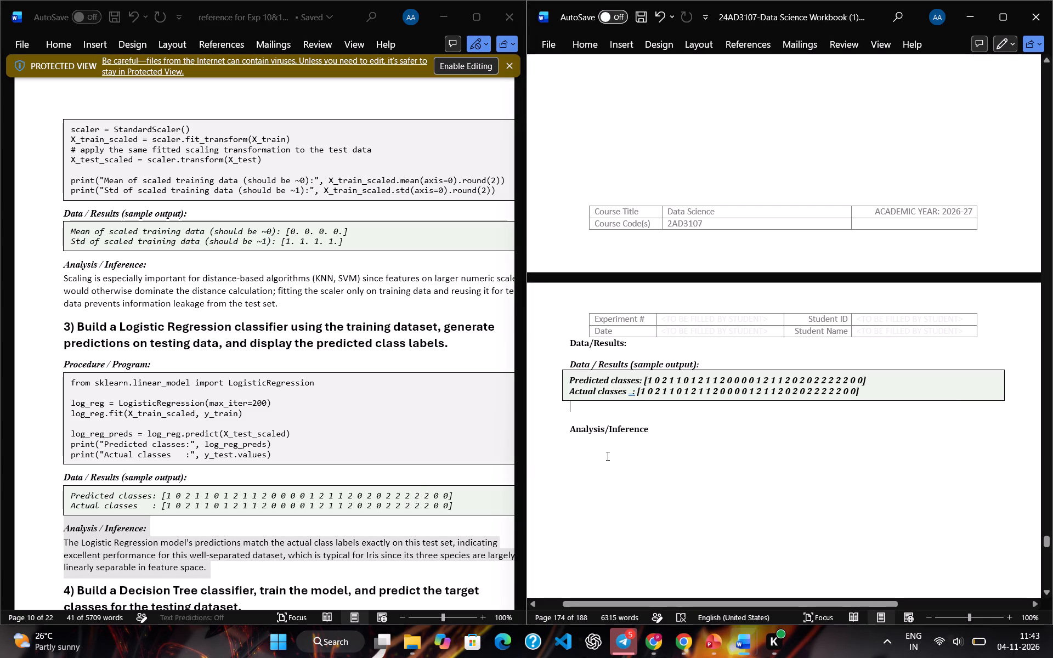
pyautogui.click(647, 438)
pyautogui.press('Return')
pyautogui.press('Return')
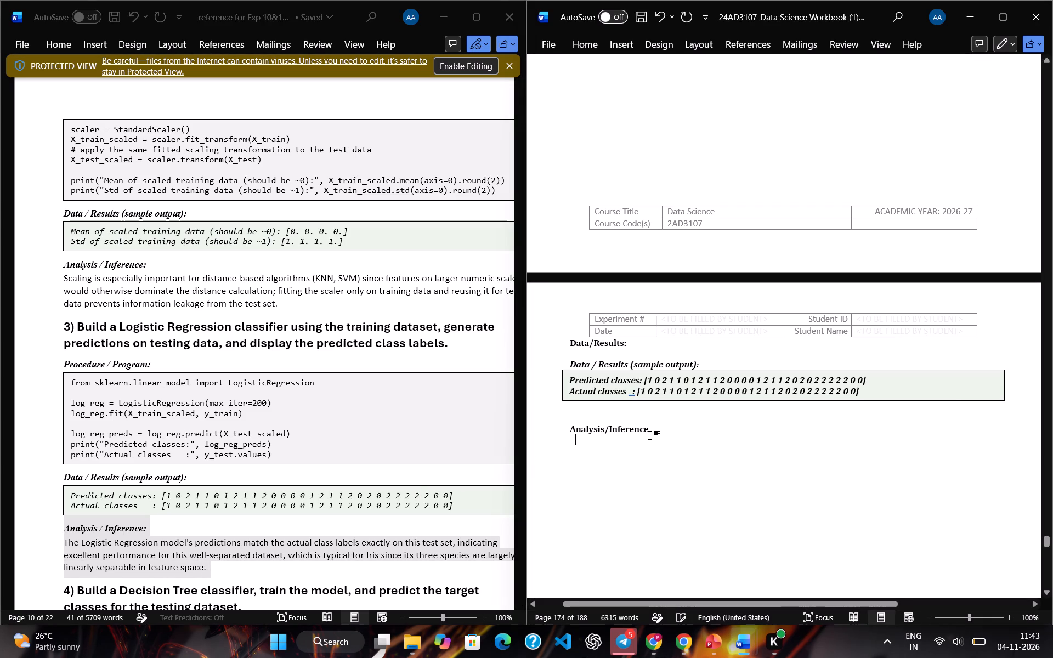
pyautogui.press('Return')
pyautogui.hotkey('ctrl', 'v')
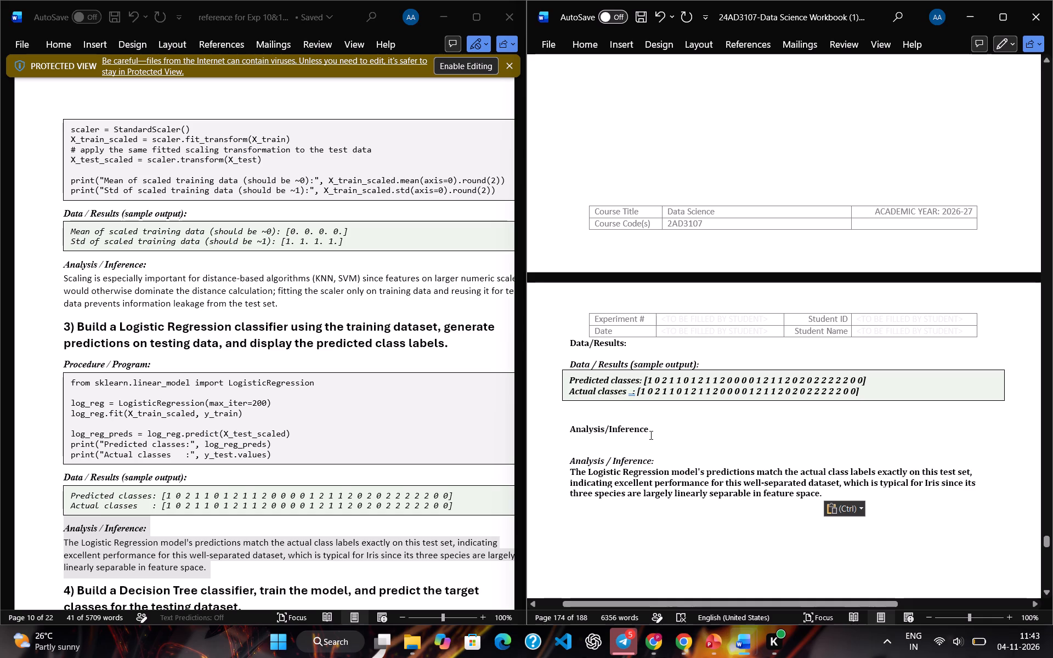
# Delete the duplicate pasted Analysis / Inference heading above the Logistic Regression paragraph, keeping the paragraph unindented.
pyautogui.moveTo(658, 460); pyautogui.dragTo(659, 449)
pyautogui.press('BackSpace')
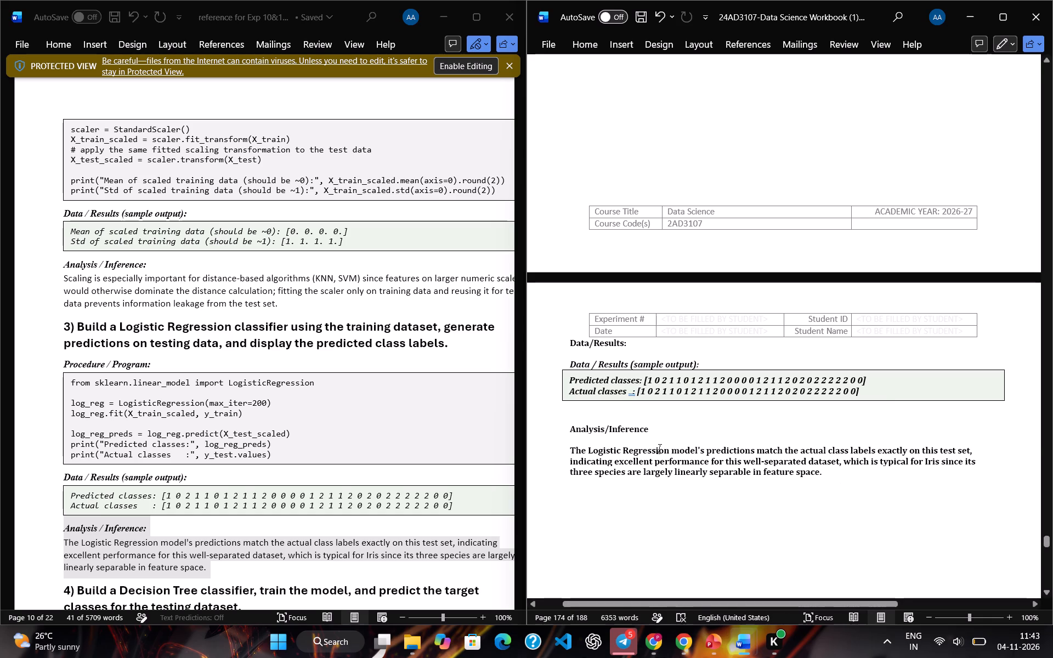
pyautogui.press('Tab')
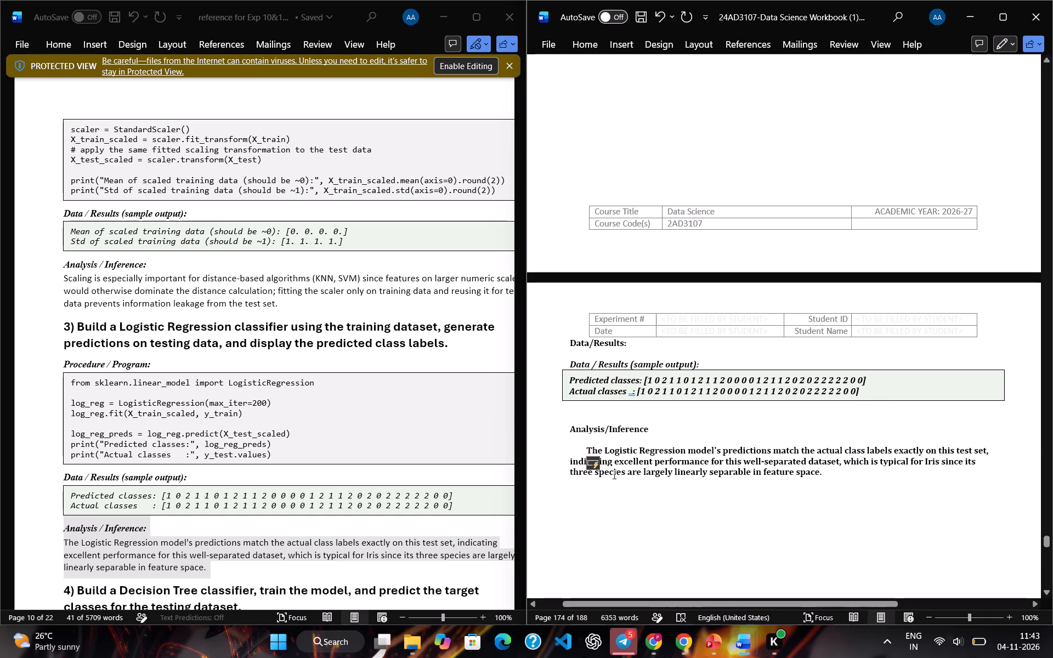
pyautogui.press('BackSpace')
# Copy question 4's Procedure / Program heading and Decision Tree code box from the reference and paste them below PROCEDURE/PROGRAM in the workbook's question 4.
pyautogui.scroll(-7, 613, 474)
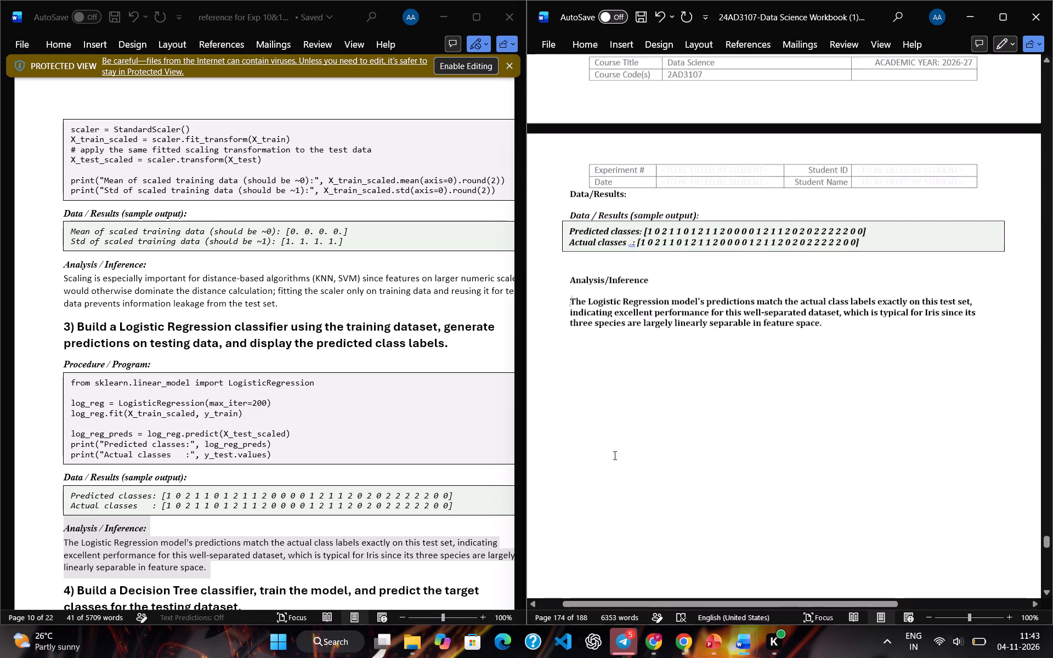
pyautogui.scroll(-16, 614, 455)
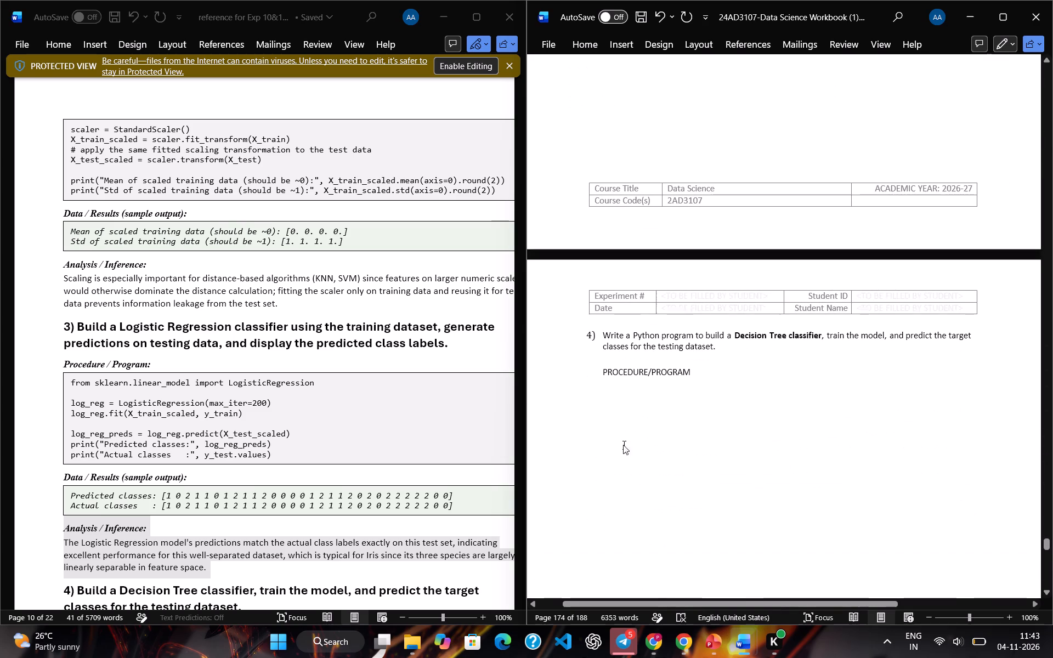
pyautogui.scroll(-5, 414, 438)
pyautogui.scroll(-9, 330, 438)
pyautogui.scroll(1, 330, 438)
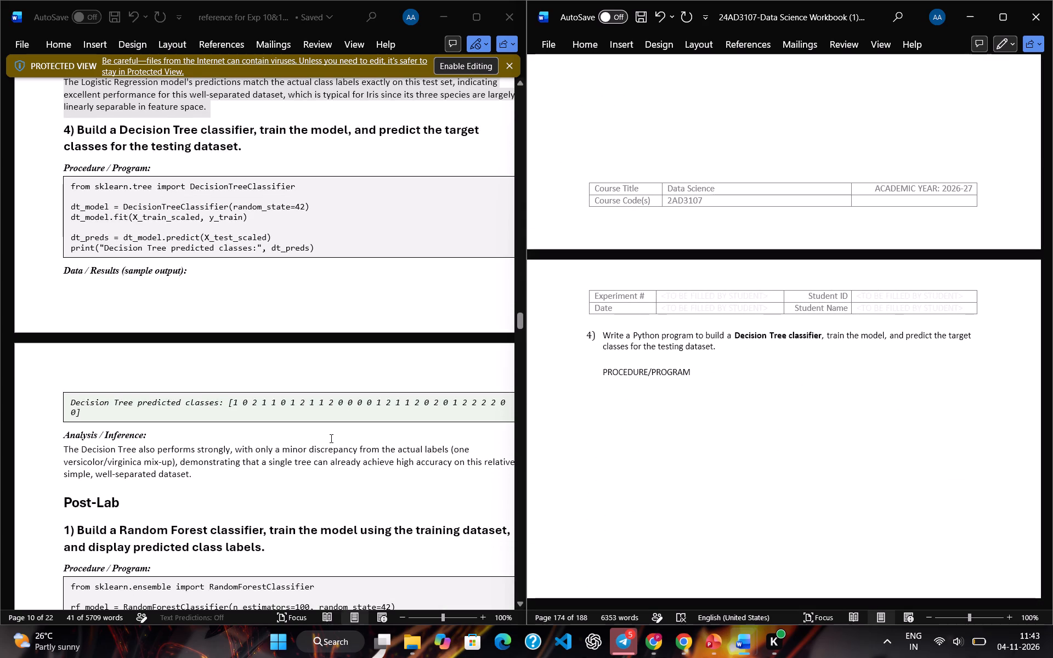
pyautogui.scroll(1, 330, 438)
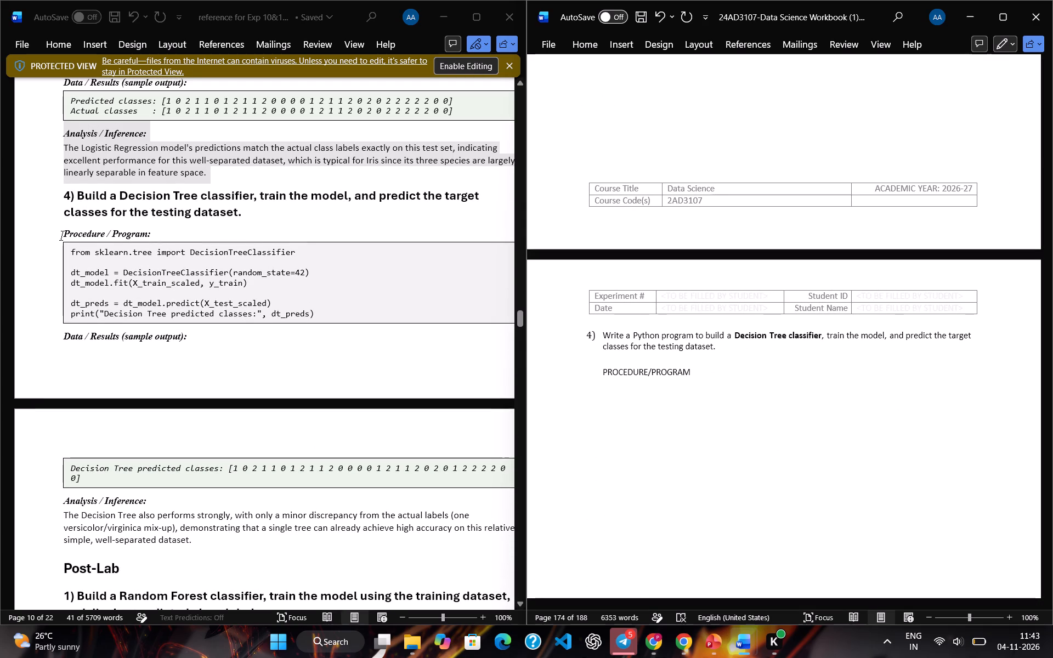
pyautogui.moveTo(61, 236); pyautogui.dragTo(299, 309)
pyautogui.hotkey('ctrl', 'c')
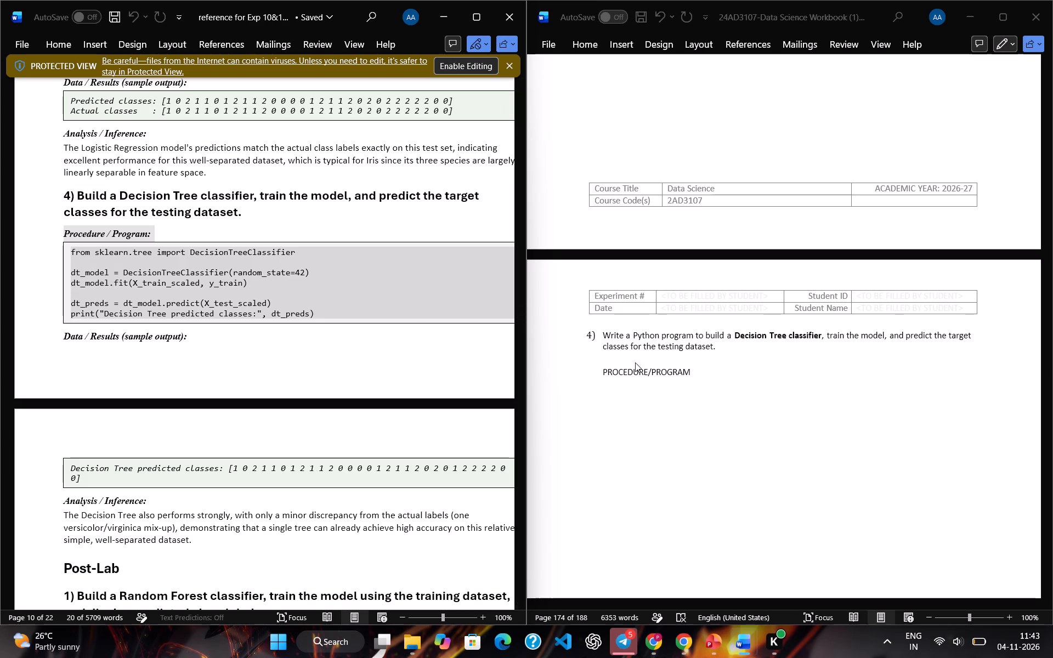
pyautogui.click(694, 370)
pyautogui.click(699, 370)
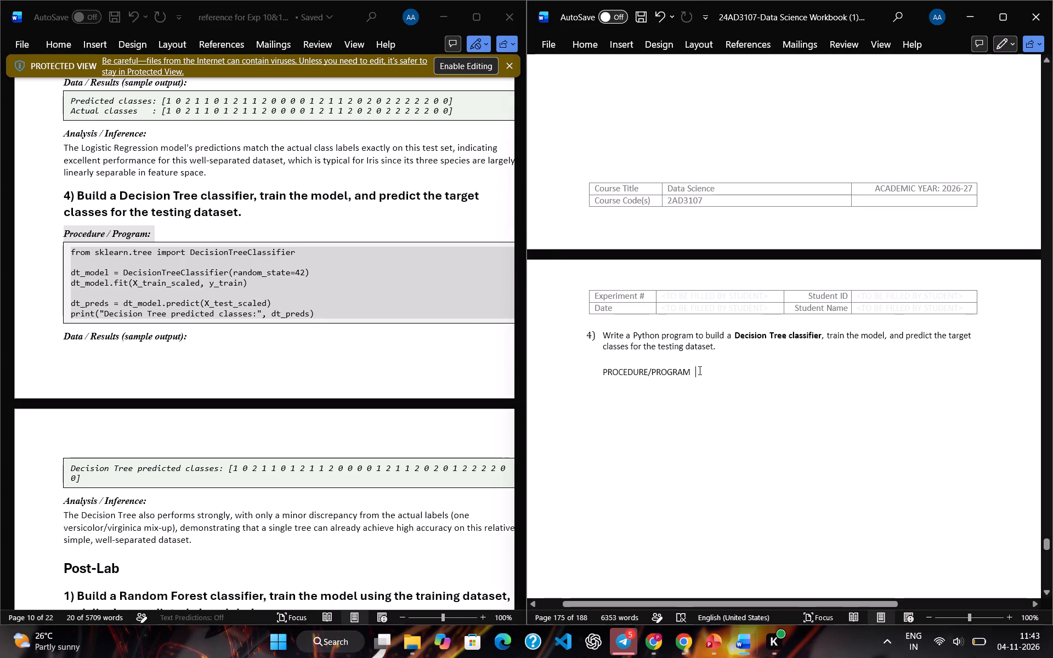
pyautogui.press('Return')
pyautogui.press('Return')
pyautogui.press('Tab')
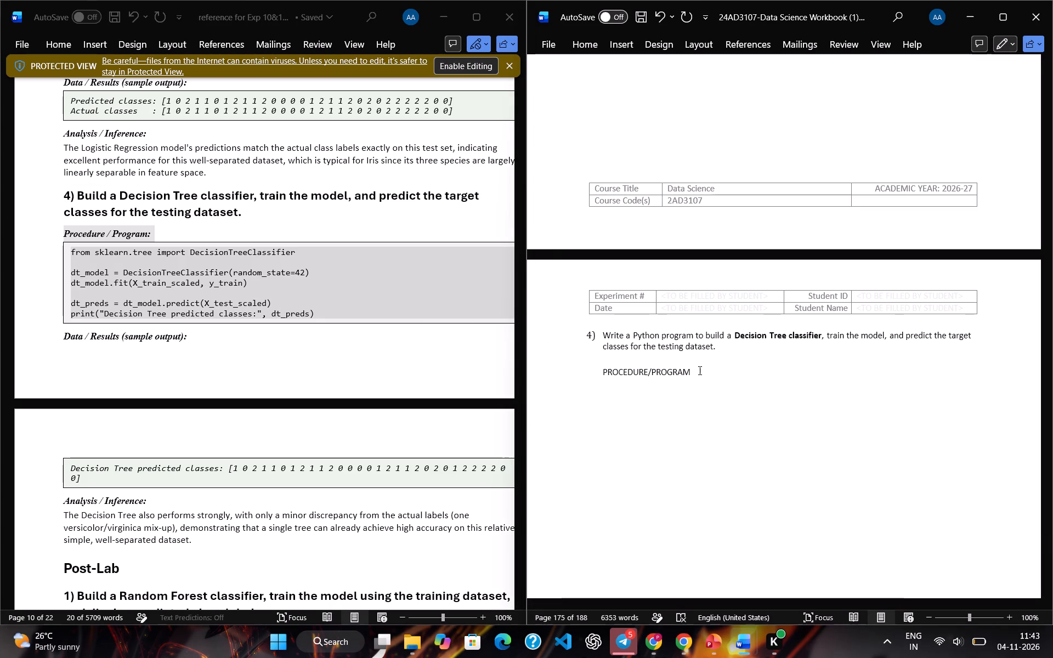
pyautogui.hotkey('ctrl', 'v')
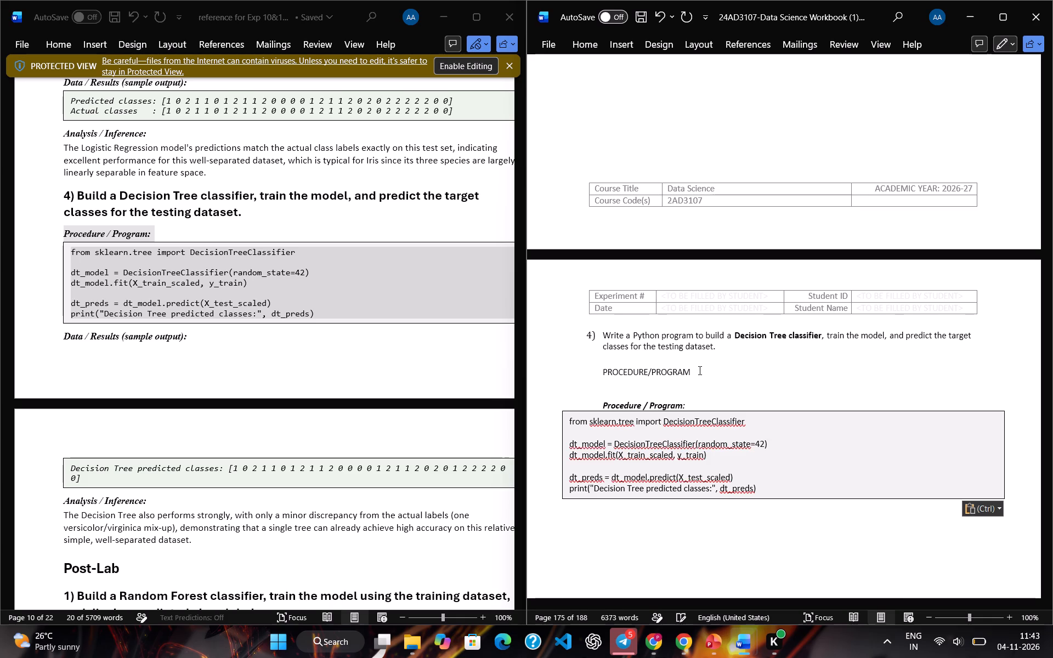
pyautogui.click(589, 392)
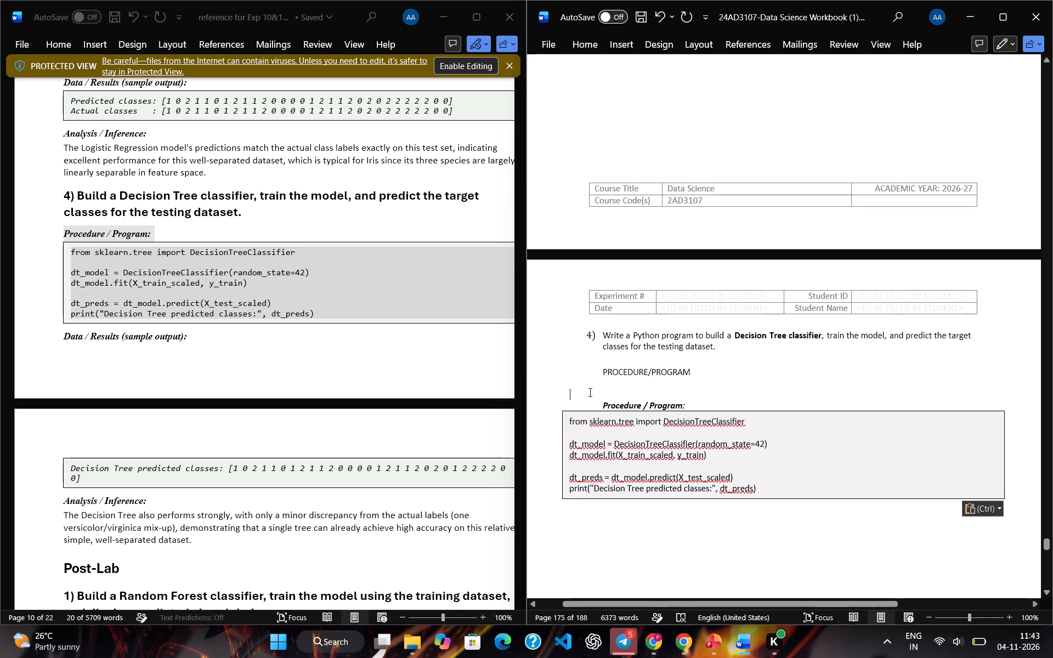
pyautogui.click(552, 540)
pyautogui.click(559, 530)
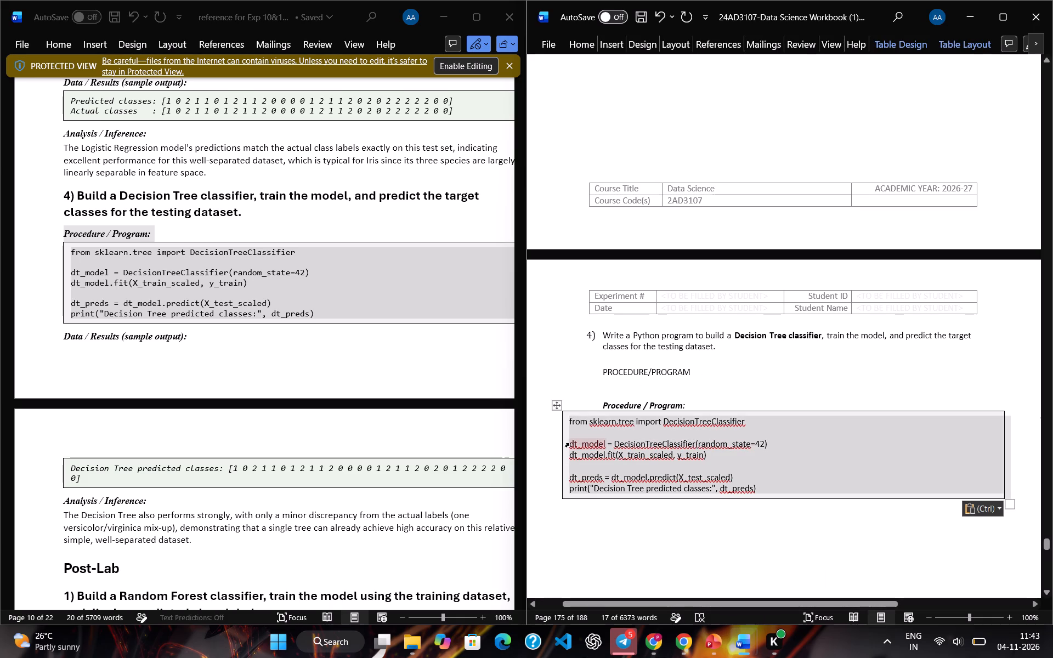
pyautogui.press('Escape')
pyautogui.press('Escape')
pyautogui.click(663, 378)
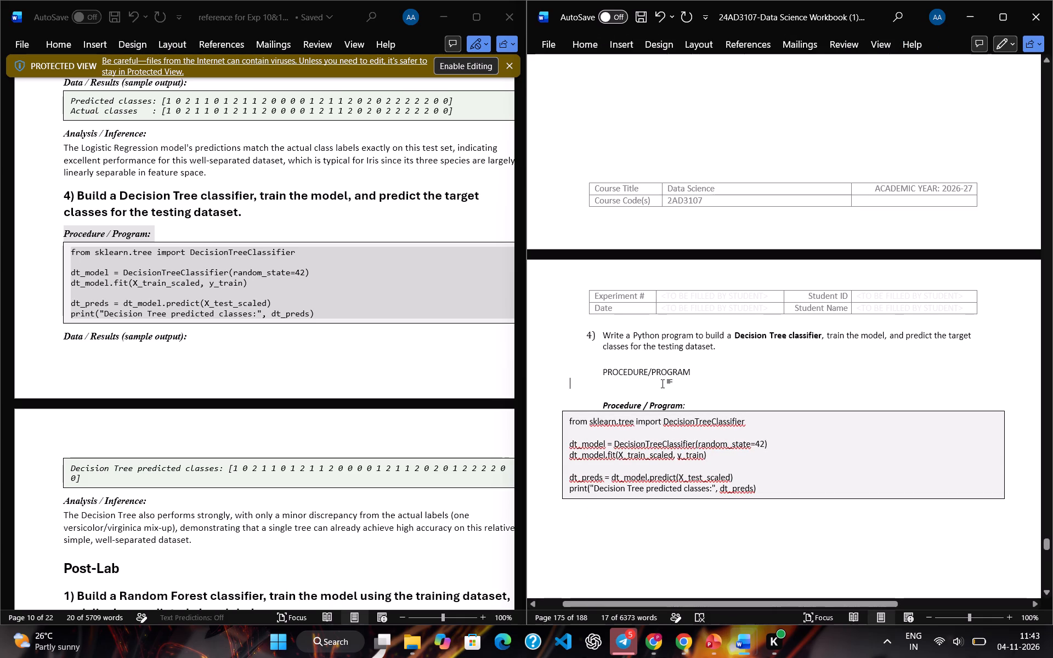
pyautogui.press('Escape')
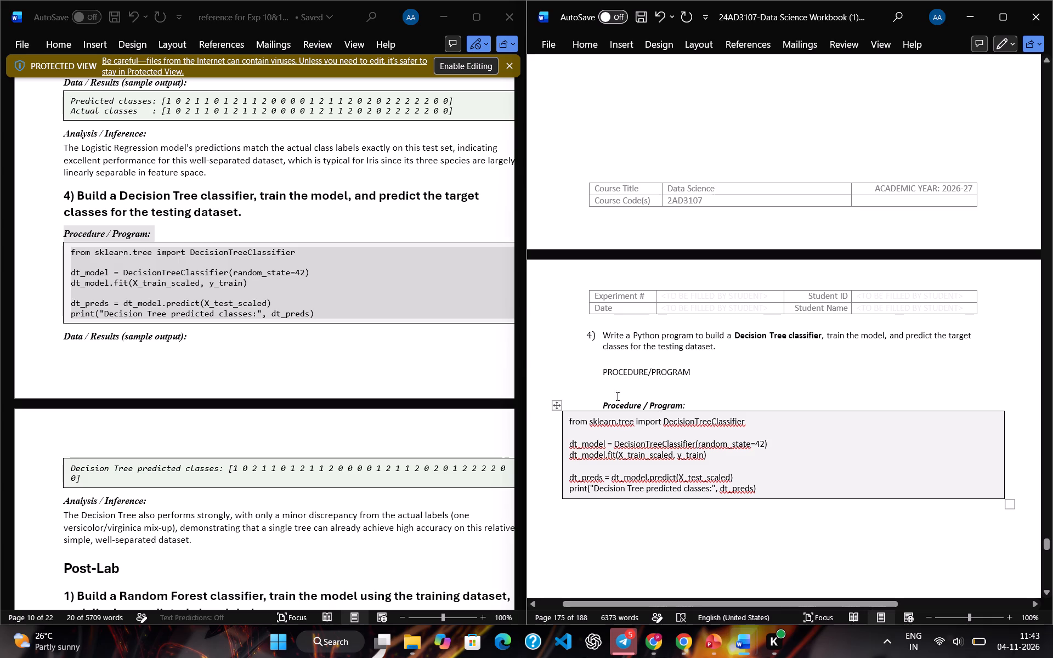
# Dismiss the low-battery warning and return to question 4's Decision Tree page.
pyautogui.scroll(-4, 705, 216)
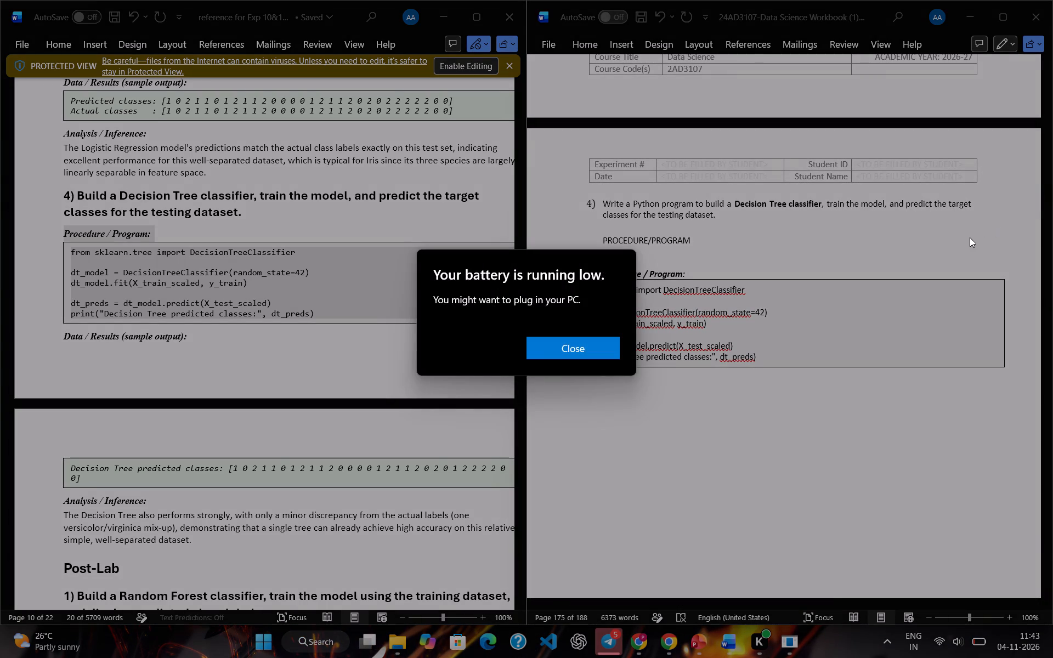
pyautogui.click(546, 344)
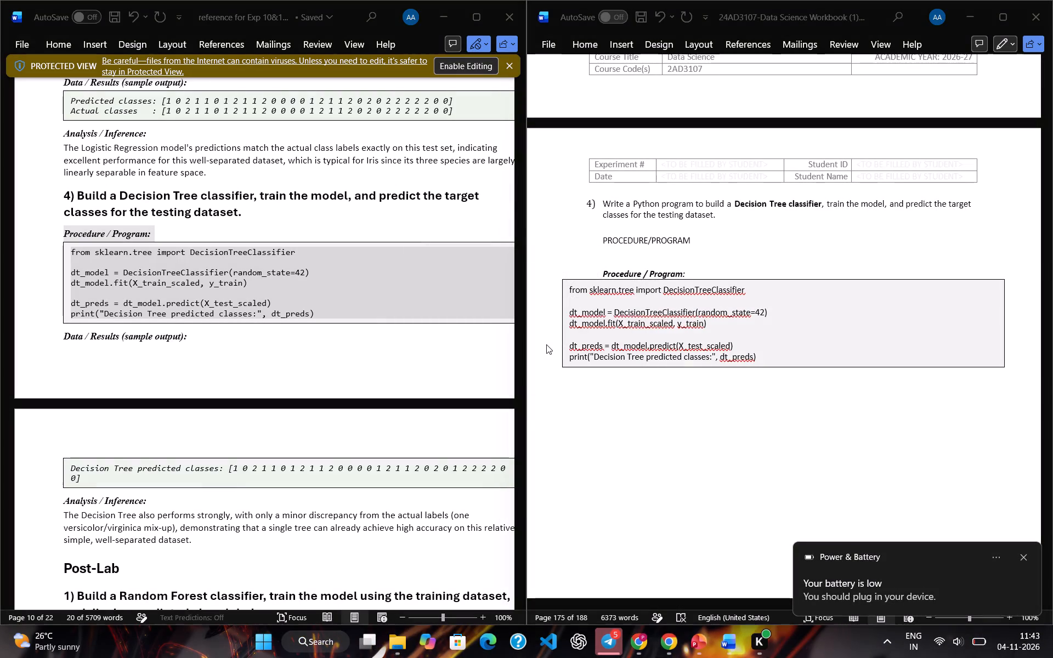
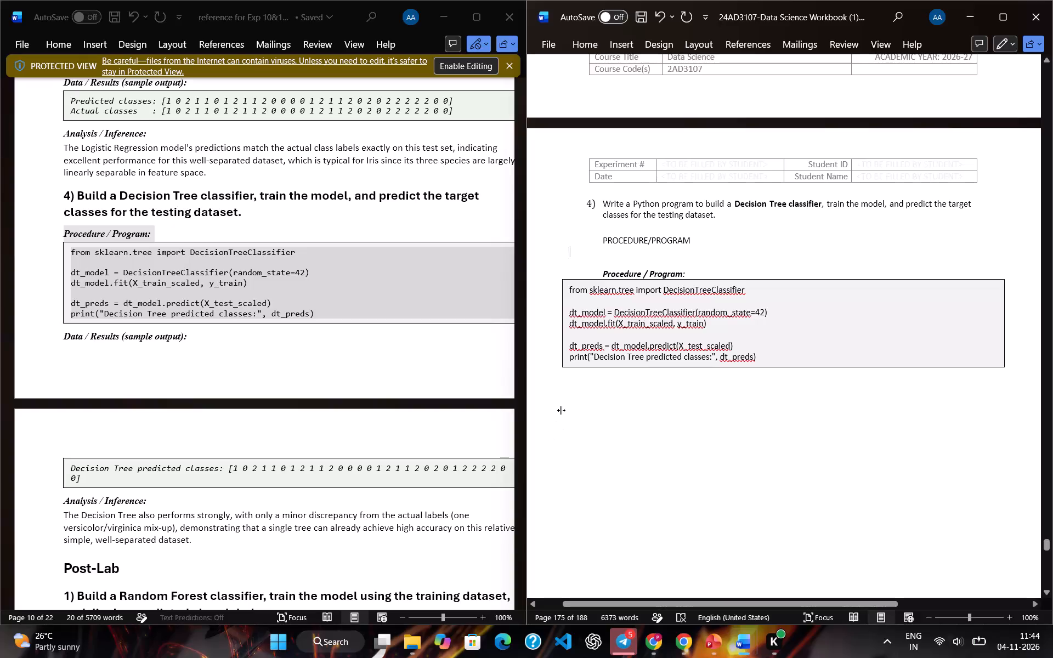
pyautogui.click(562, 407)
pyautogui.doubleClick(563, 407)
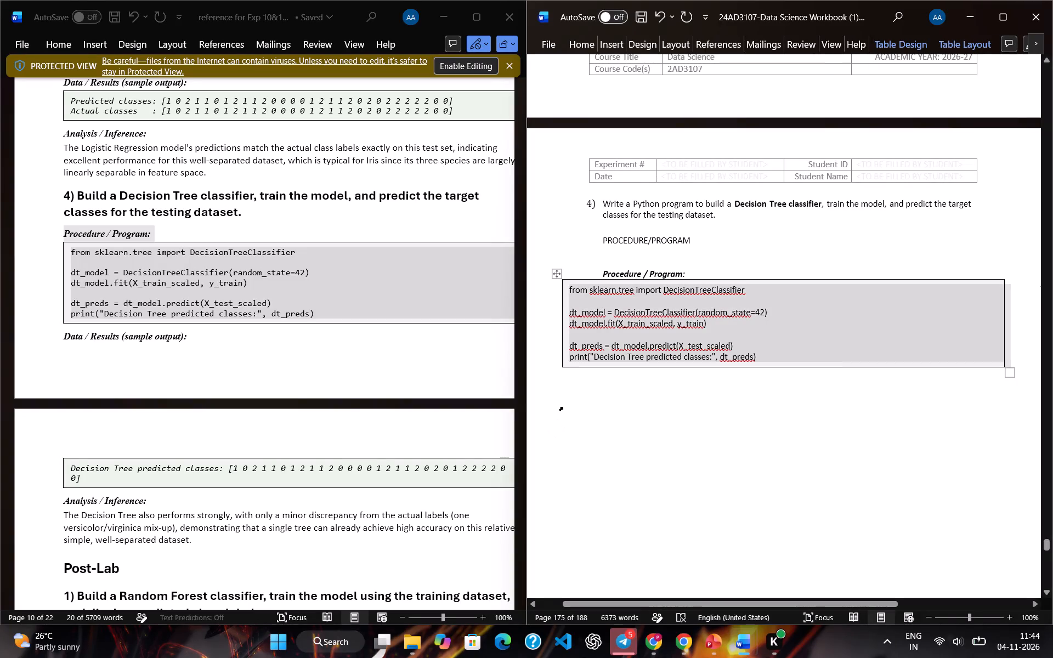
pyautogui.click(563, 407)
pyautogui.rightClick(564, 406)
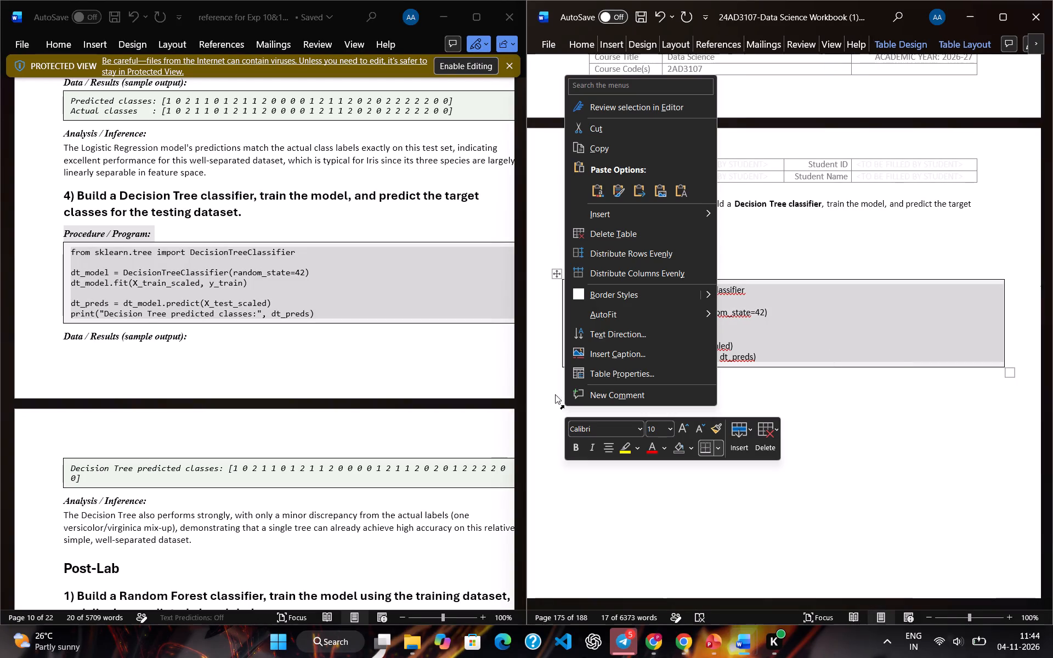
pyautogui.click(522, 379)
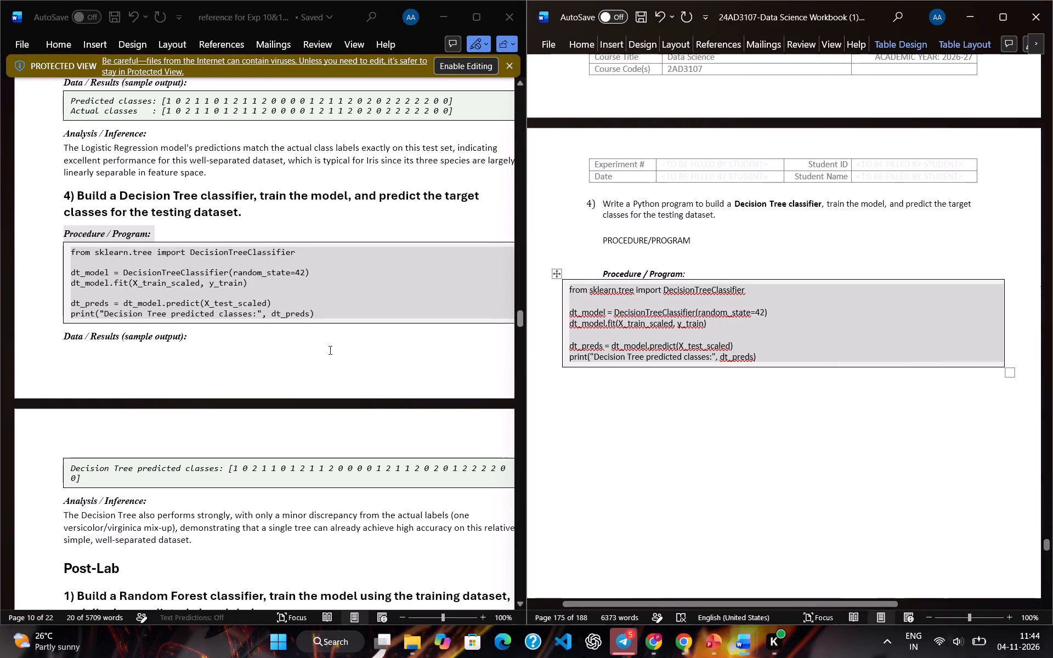
pyautogui.moveTo(319, 289); pyautogui.dragTo(332, 292)
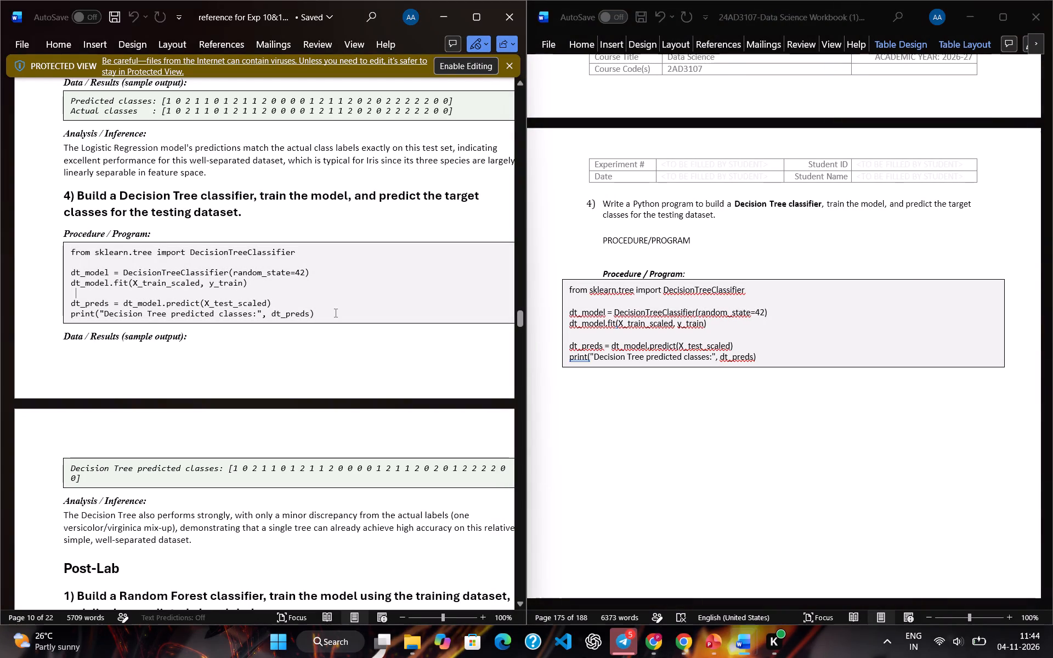
pyautogui.moveTo(334, 314); pyautogui.dragTo(81, 254)
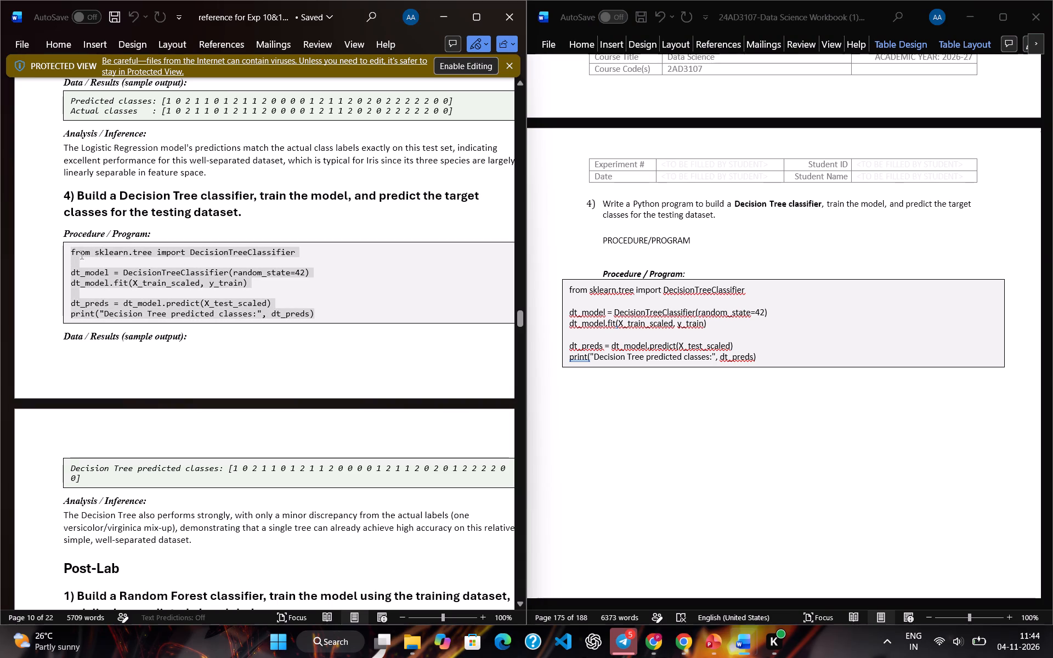
pyautogui.moveTo(81, 254); pyautogui.dragTo(79, 254)
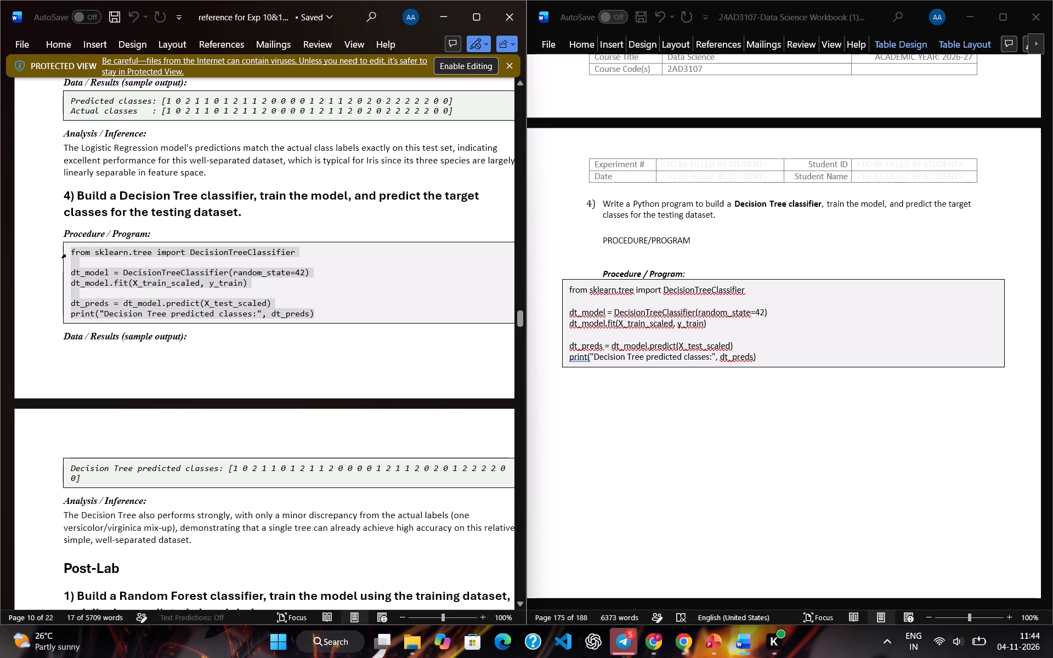
pyautogui.hotkey('ctrl', 'c')
pyautogui.click(683, 634)
pyautogui.scroll(-3, 438, 504)
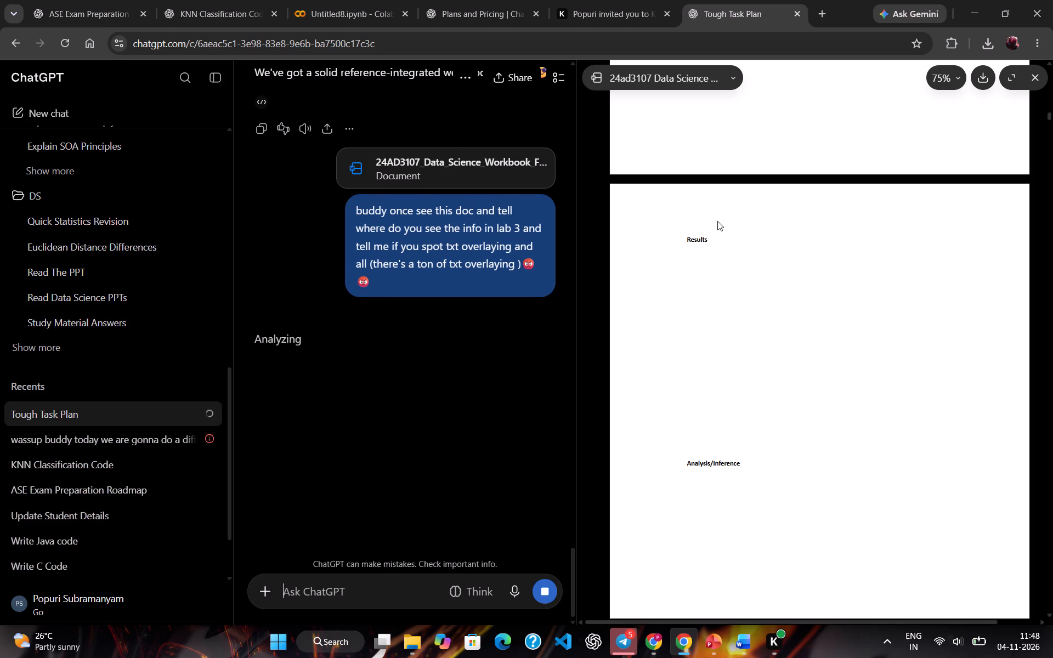
# Close the Data Science workbook preview beside the chat.
pyautogui.click(1029, 78)
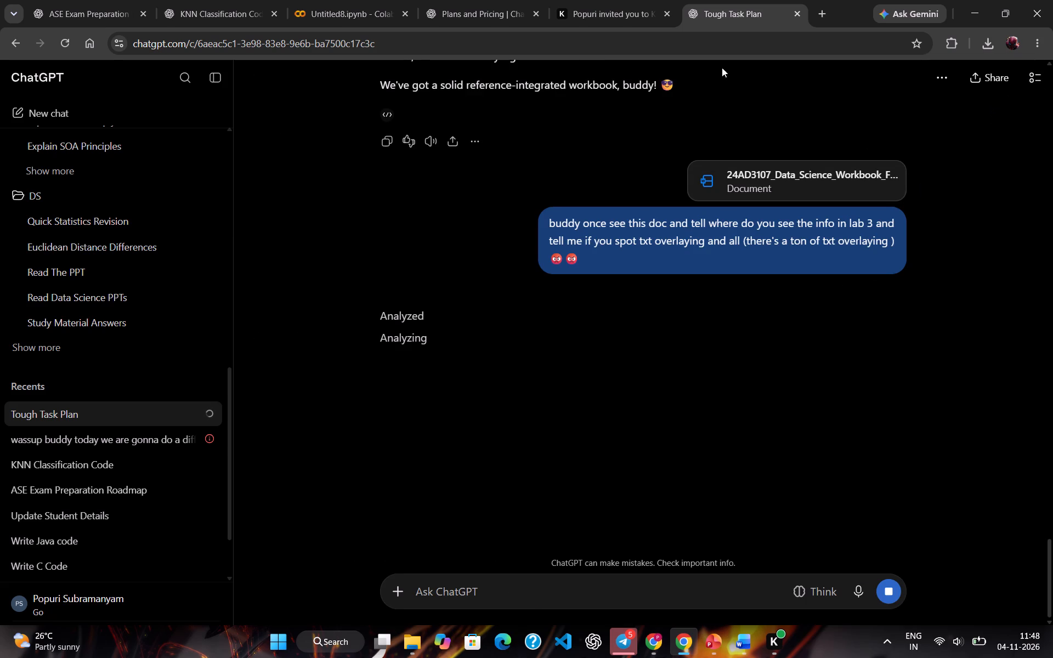
# Switch to the Untitled8.ipynb Colab notebook and capture a screenshot of the DecisionTreeClassifier cell with its output.
pyautogui.click(382, 0)
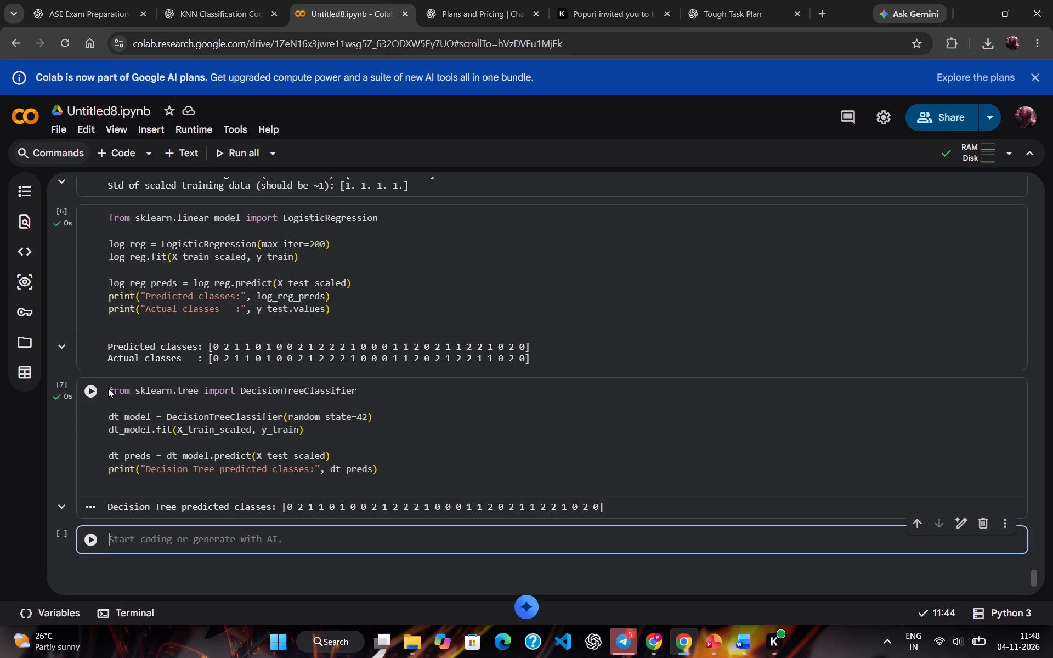
pyautogui.press('Print')
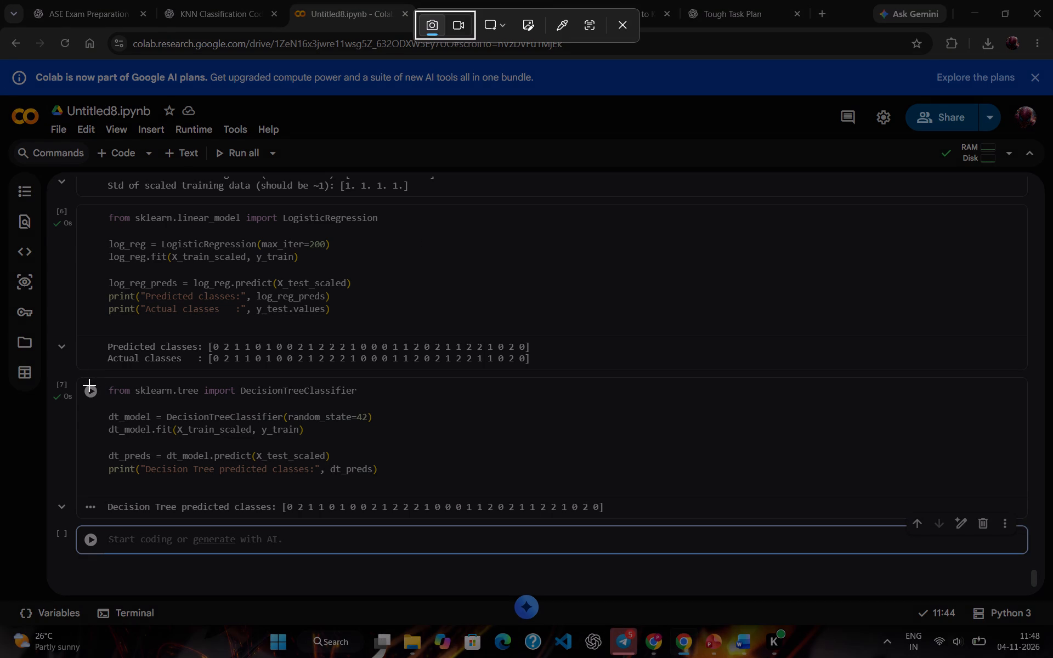
pyautogui.moveTo(70, 378); pyautogui.dragTo(506, 520)
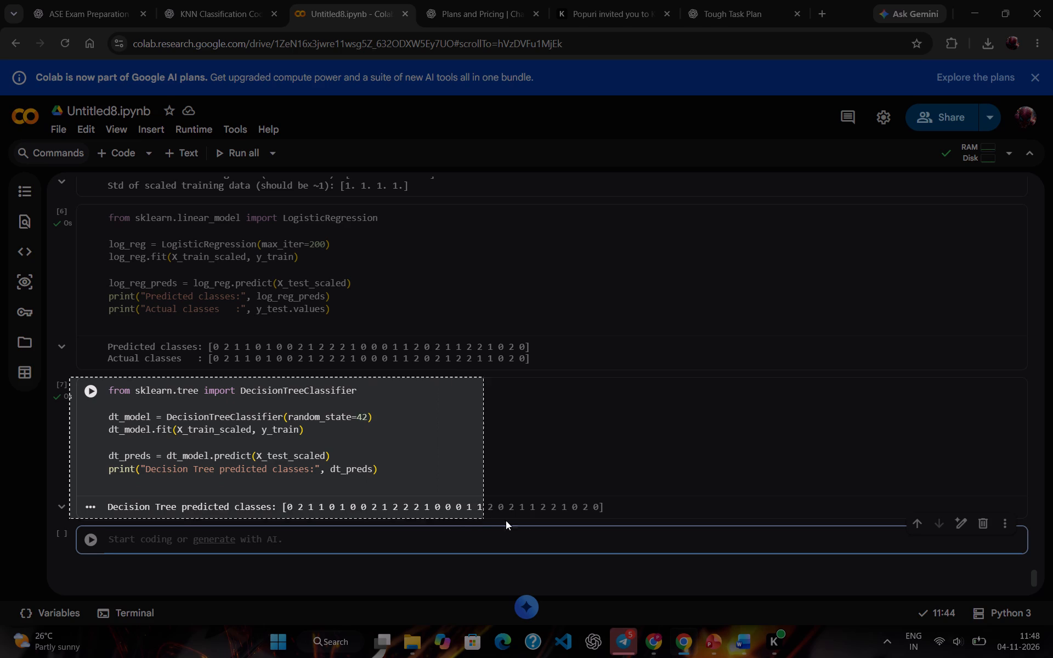
pyautogui.moveTo(506, 520); pyautogui.dragTo(673, 525)
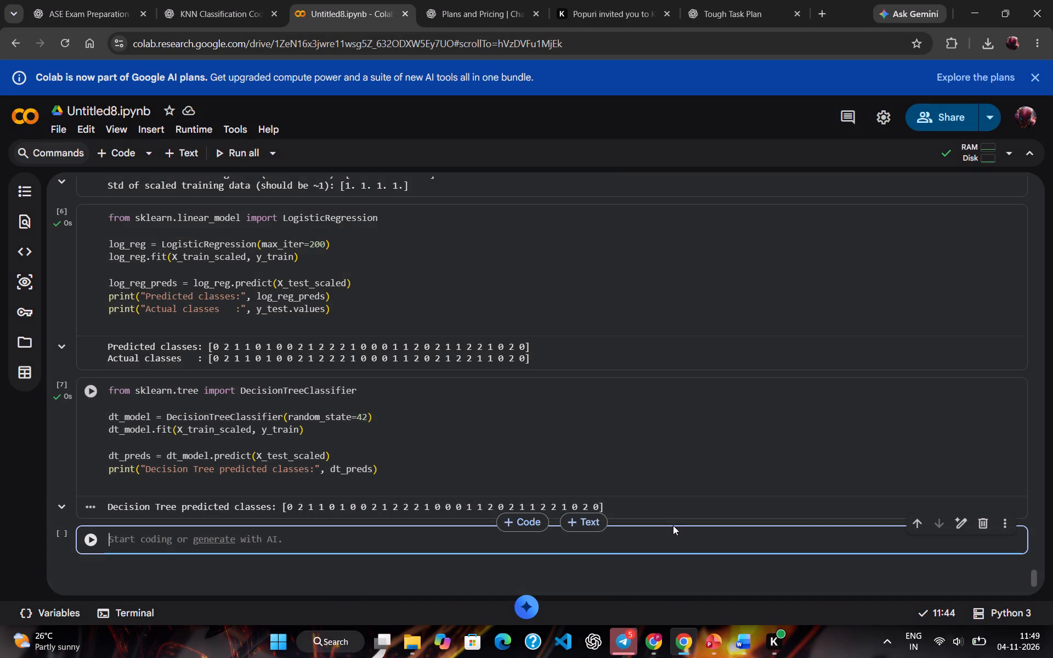
# Switch to the Data Science workbook in Word and paste the notebook screenshot below the Decision Tree code, with blank lines separating them.
pyautogui.click(689, 586)
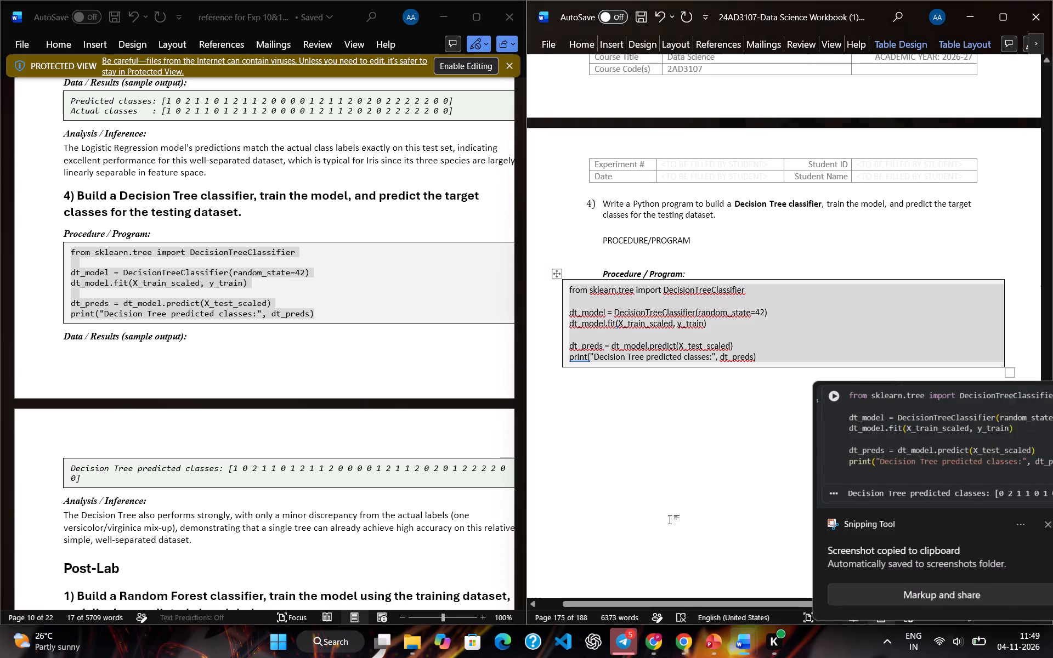
pyautogui.click(692, 404)
pyautogui.click(775, 351)
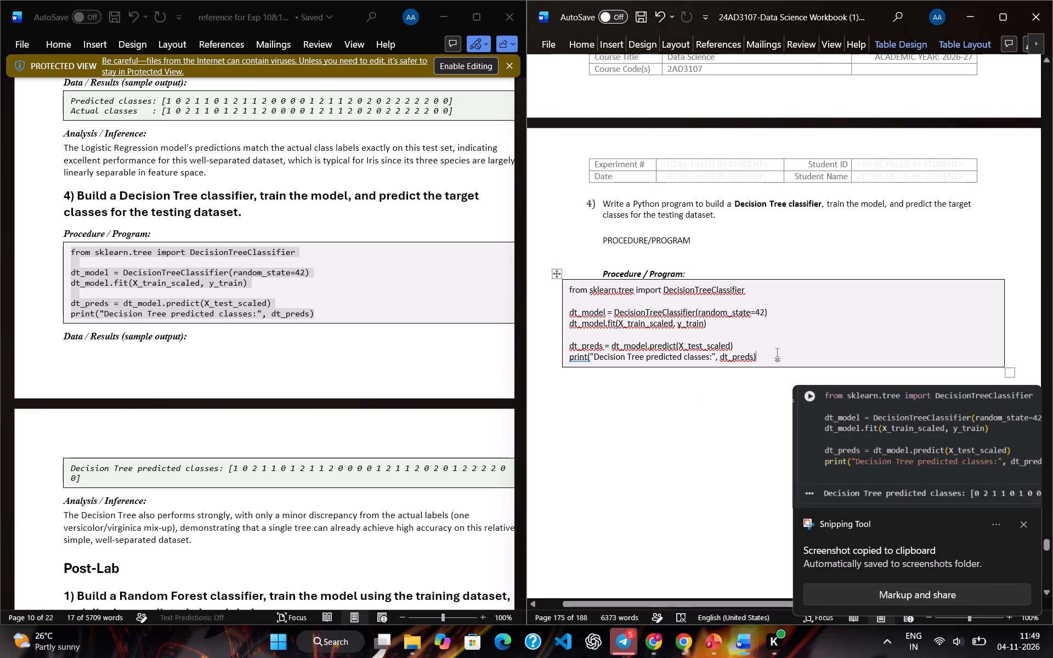
pyautogui.press('Return')
pyautogui.press('Return')
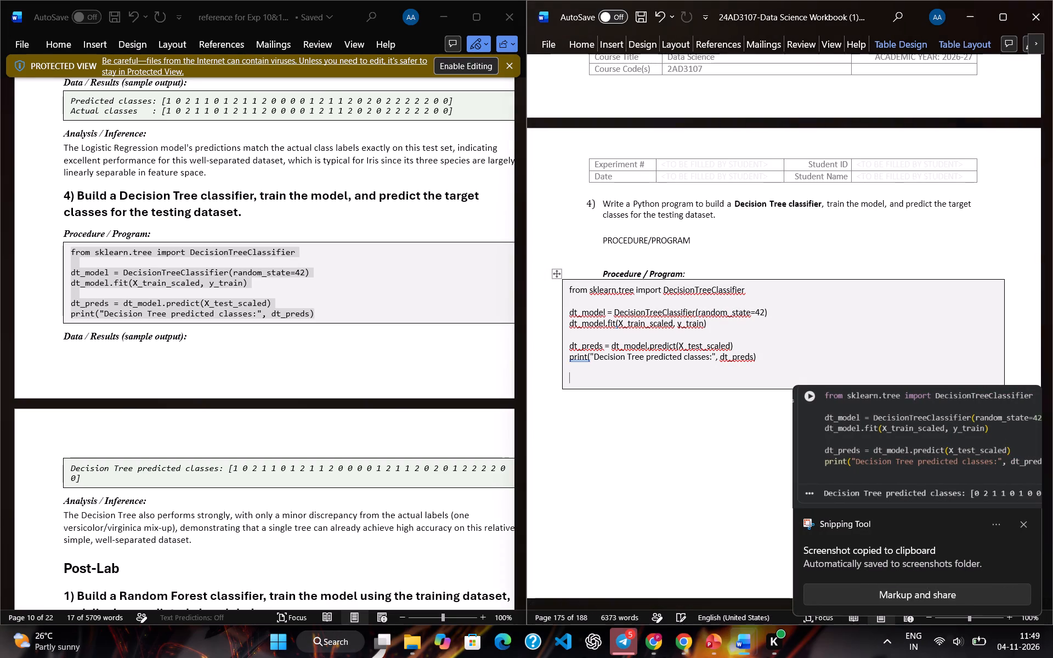
pyautogui.press('Return')
pyautogui.hotkey('ctrl', 'v')
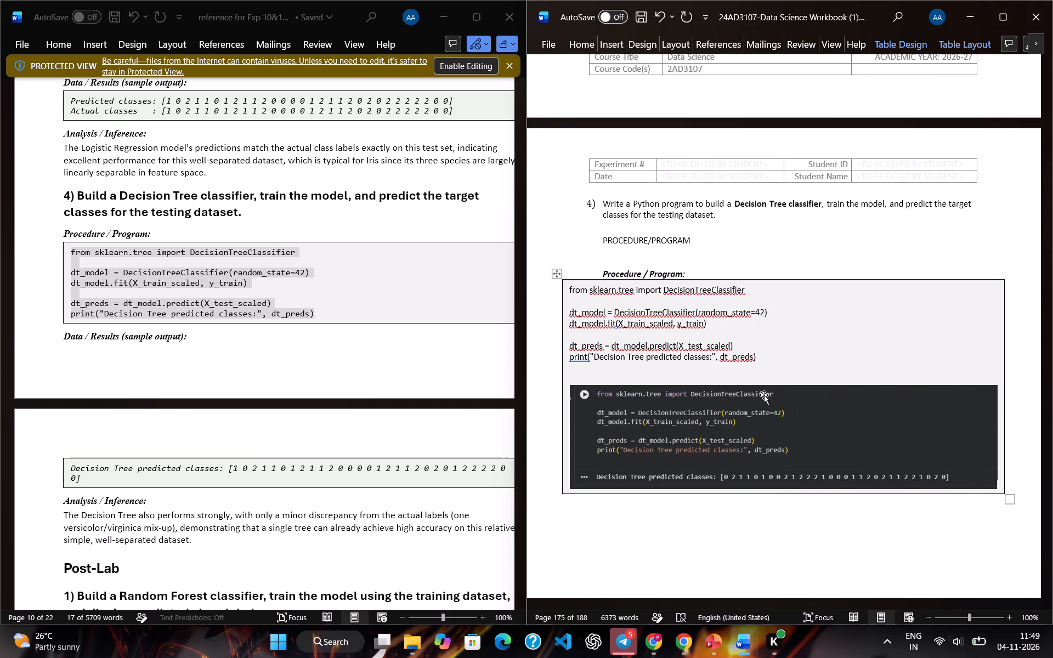
pyautogui.press('Up')
pyautogui.press('Return')
pyautogui.press('Return')
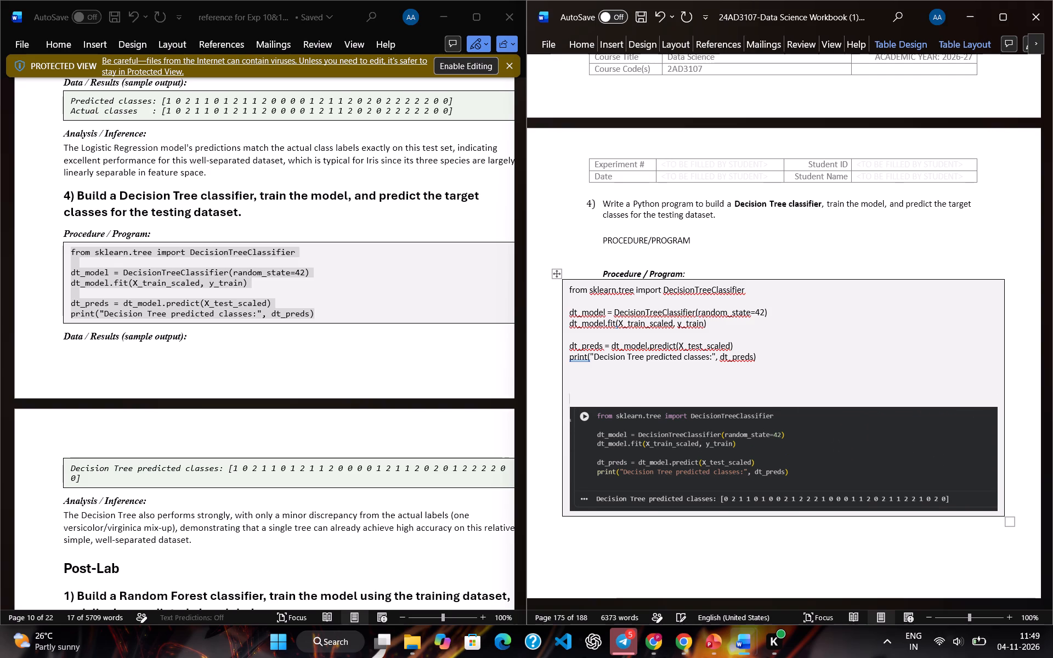
# Remove the blank lines above the Decision Tree task's Data/Results heading so it moves to the top of its page.
pyautogui.scroll(-4, 765, 392)
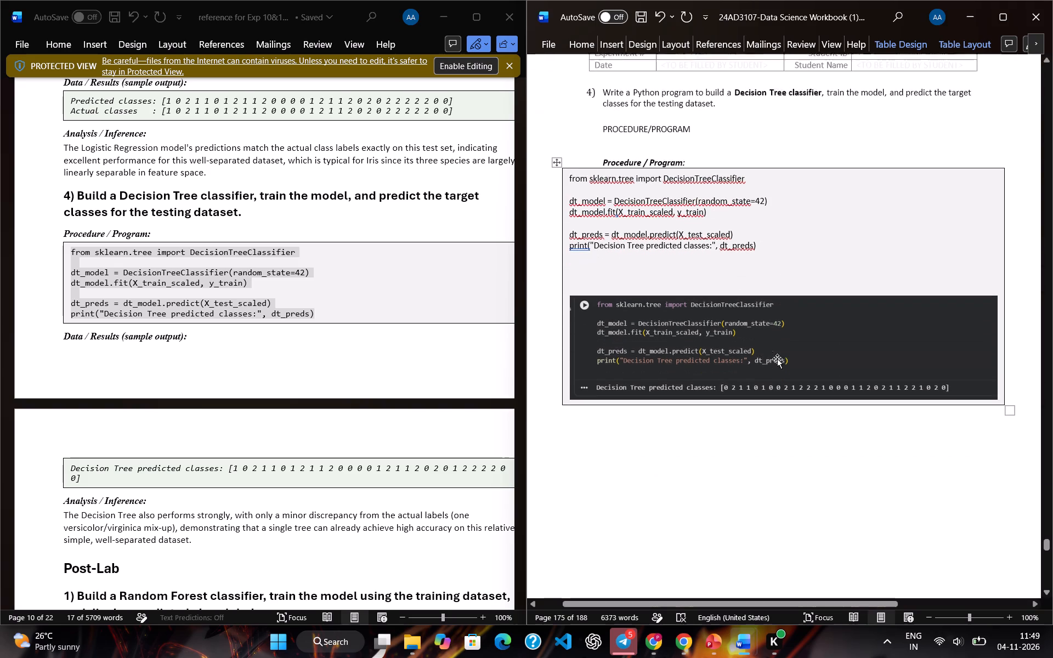
pyautogui.scroll(-14, 777, 359)
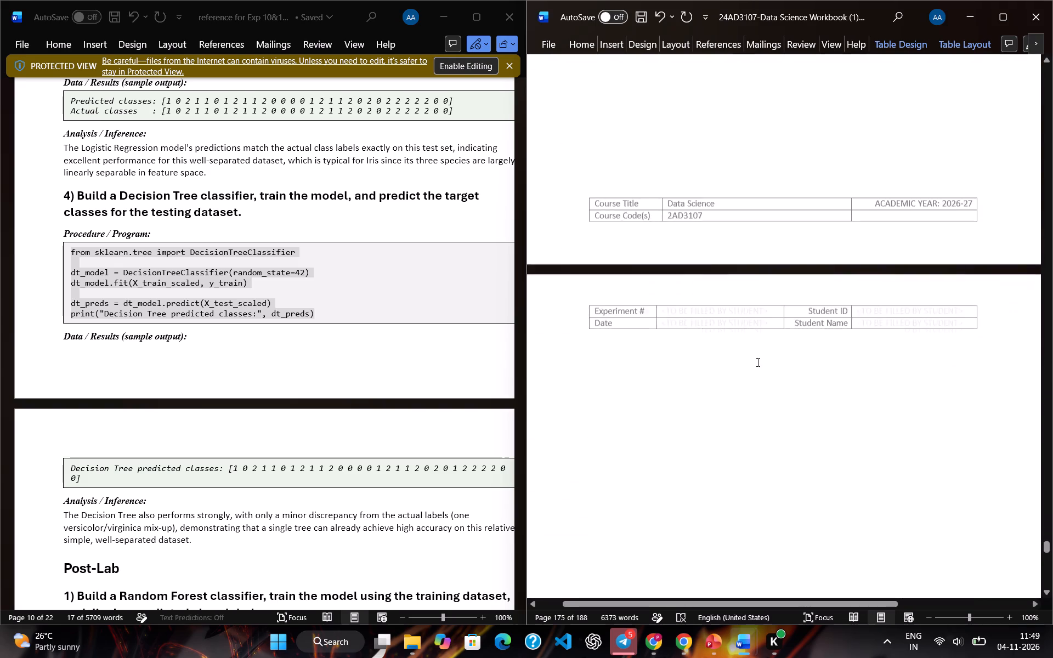
pyautogui.scroll(-6, 757, 362)
pyautogui.scroll(-9, 703, 379)
pyautogui.scroll(2, 691, 372)
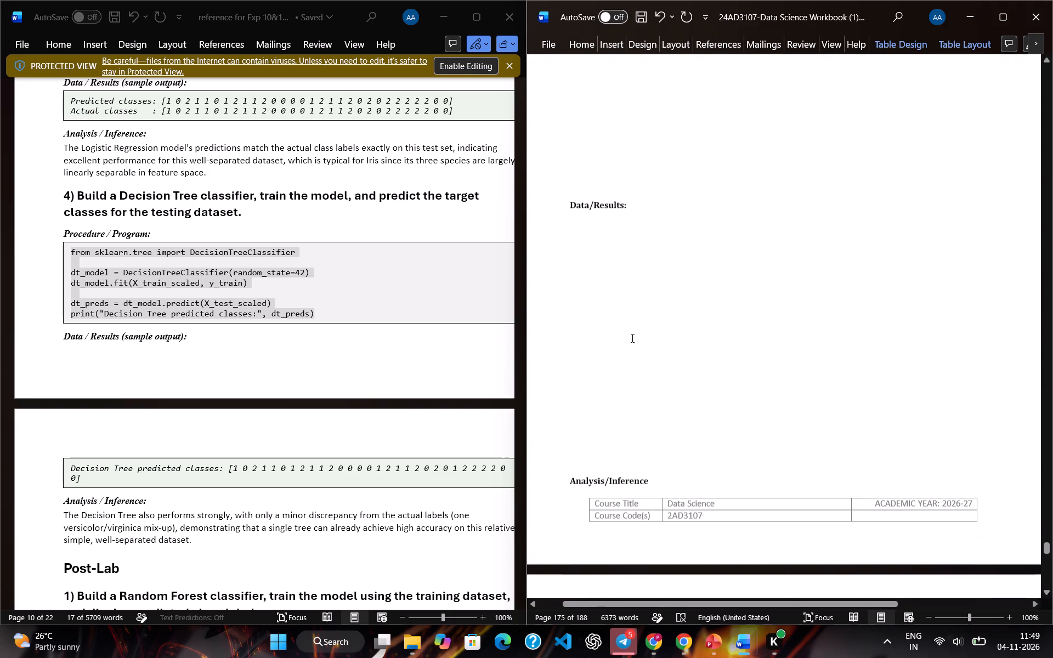
pyautogui.click(568, 209)
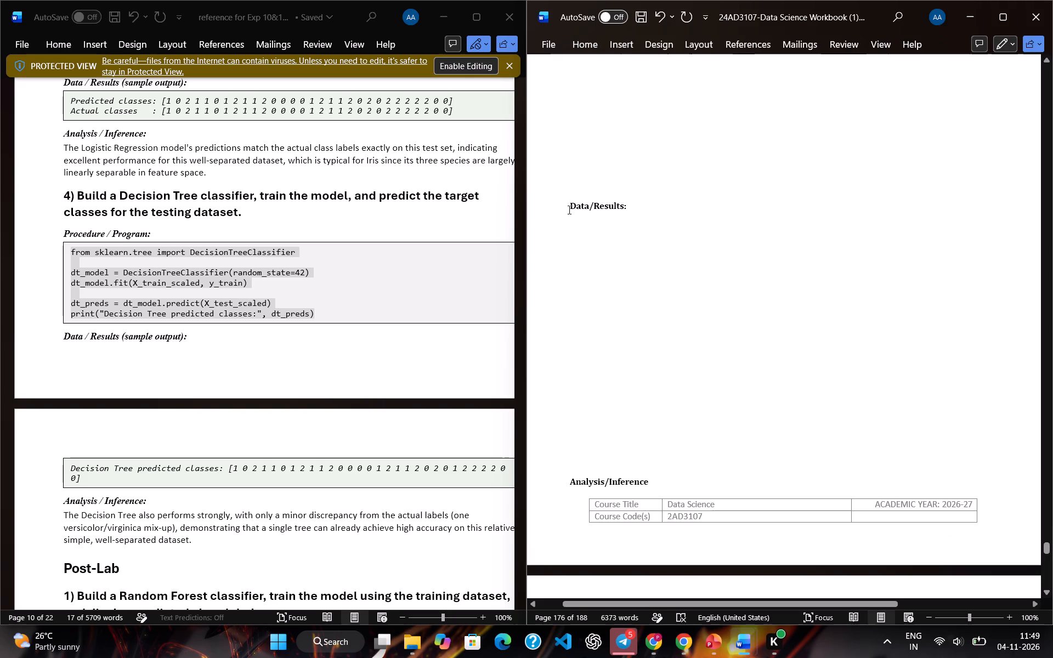
pyautogui.press('BackSpace')
pyautogui.press('BackSpace')
pyautogui.press('BackSpace')
pyautogui.press('BackSpace')
pyautogui.press('BackSpace')
pyautogui.press('BackSpace')
pyautogui.press('BackSpace')
pyautogui.press('BackSpace')
pyautogui.press('BackSpace')
pyautogui.press('BackSpace')
pyautogui.press('BackSpace')
pyautogui.press('BackSpace')
pyautogui.press('BackSpace')
pyautogui.press('BackSpace')
pyautogui.press('BackSpace')
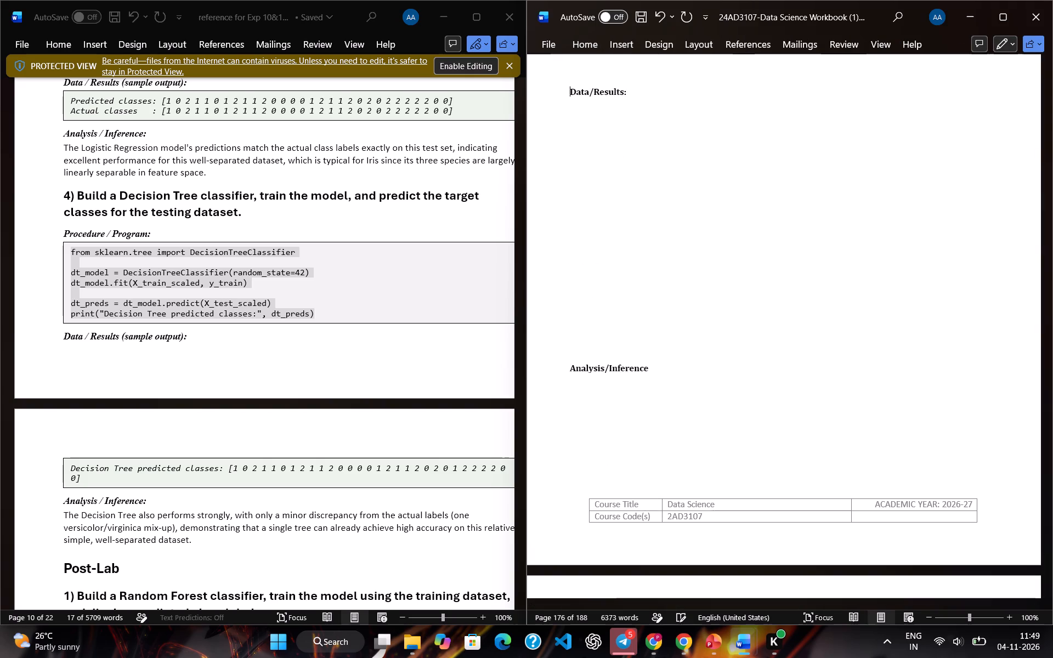
pyautogui.press('BackSpace')
pyautogui.press('BackSpace')
pyautogui.scroll(1, 568, 209)
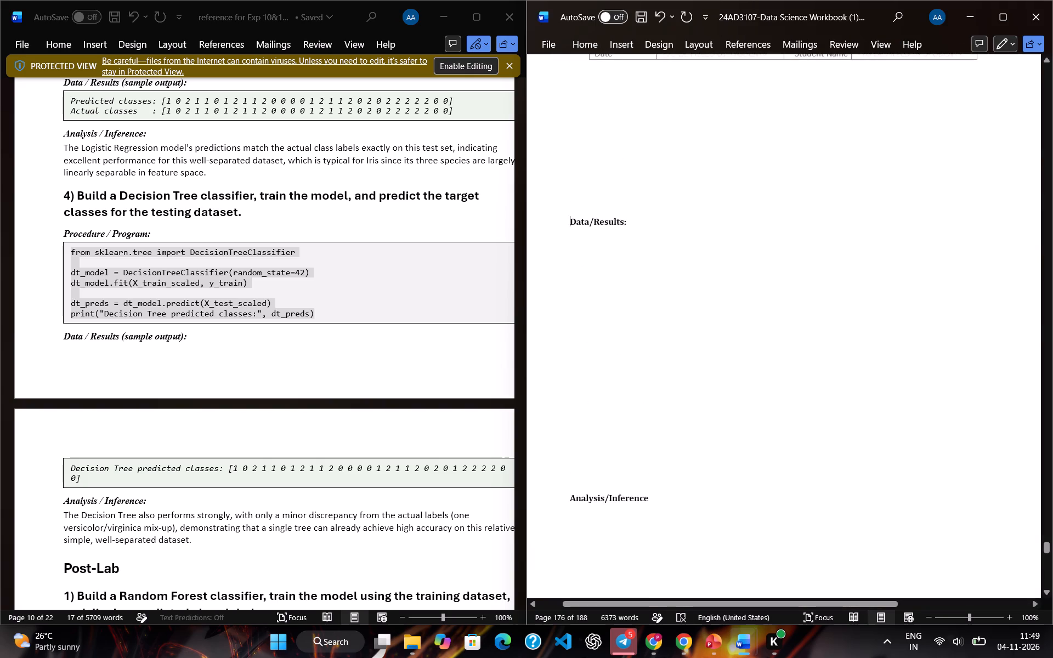
pyautogui.press('BackSpace')
pyautogui.press('BackSpace')
pyautogui.press('BackSpace')
pyautogui.press('BackSpace')
pyautogui.press('BackSpace')
pyautogui.press('BackSpace')
pyautogui.press('BackSpace')
pyautogui.press('BackSpace')
pyautogui.press('BackSpace')
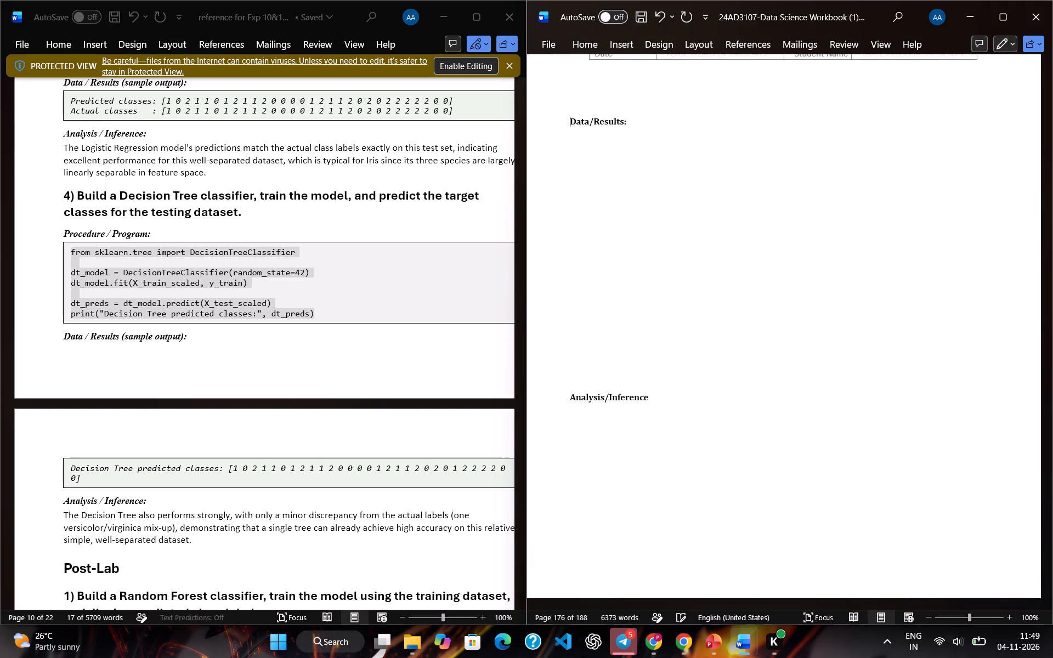
pyautogui.press('BackSpace')
pyautogui.press('BackSpace')
pyautogui.press('BackSpace')
pyautogui.press('BackSpace')
pyautogui.press('BackSpace')
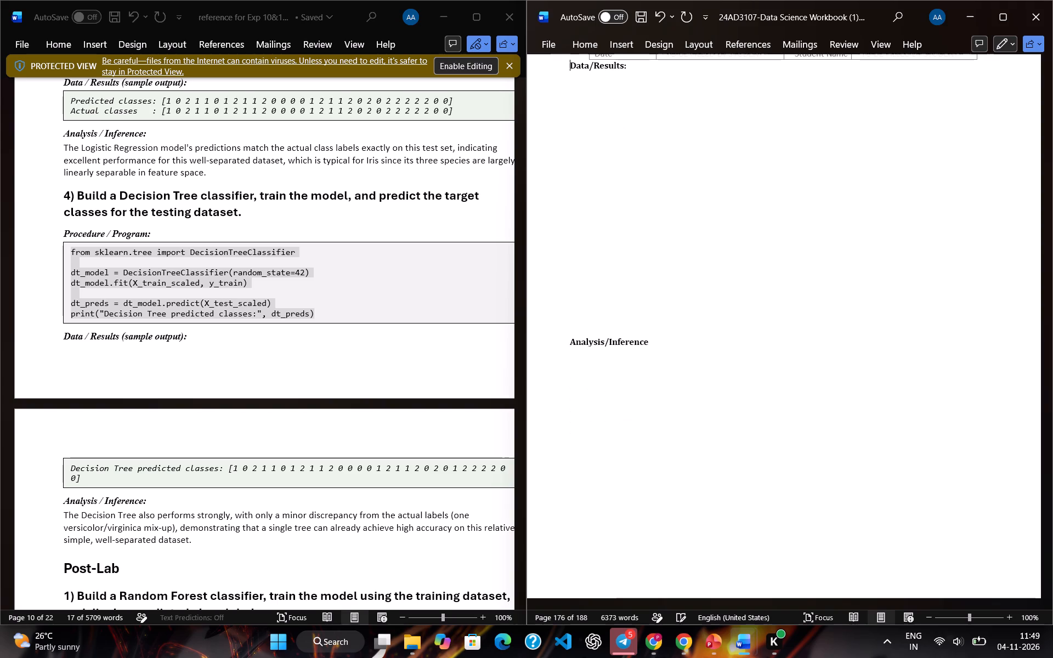
# Remove the blank lines above the POST-LAB TASK heading so it starts directly under the page's header table.
pyautogui.scroll(-6, 577, 234)
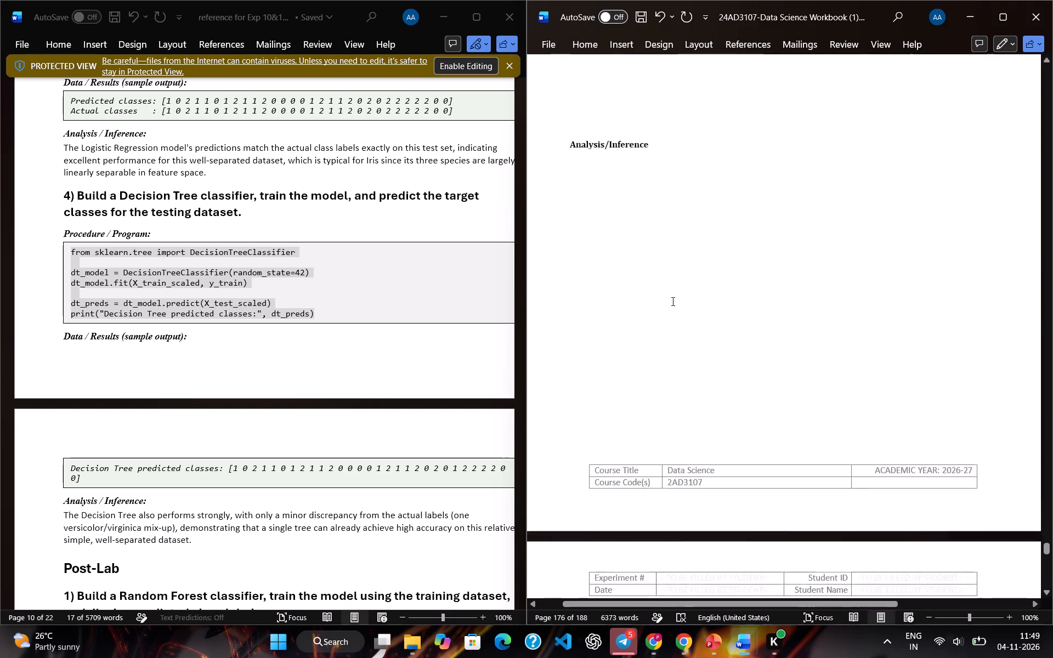
pyautogui.scroll(-15, 672, 301)
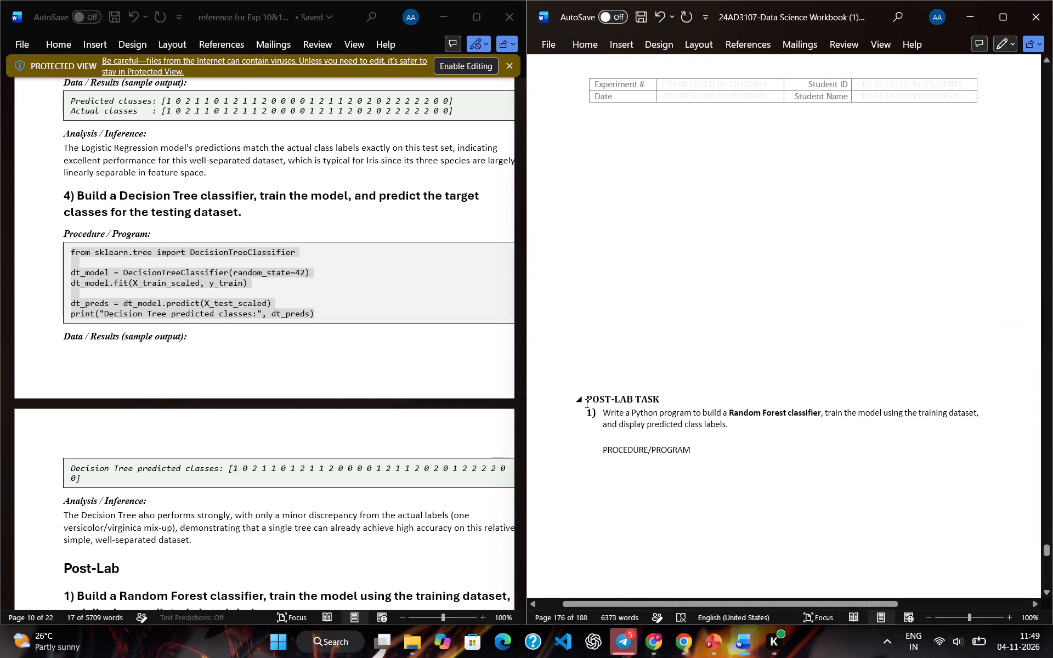
pyautogui.click(585, 396)
pyautogui.press('BackSpace')
pyautogui.press('BackSpace')
pyautogui.press('BackSpace')
pyautogui.press('BackSpace')
pyautogui.press('BackSpace')
pyautogui.press('BackSpace')
pyautogui.press('BackSpace')
pyautogui.press('BackSpace')
pyautogui.press('BackSpace')
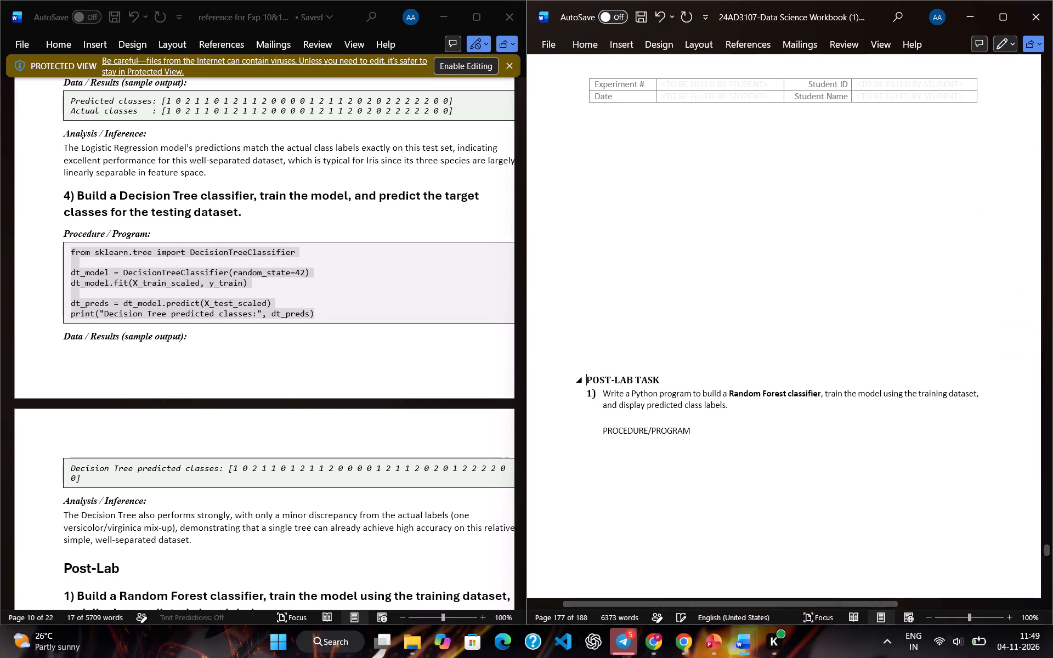
pyautogui.press('BackSpace')
pyautogui.press('BackSpace')
pyautogui.press('BackSpace')
pyautogui.press('BackSpace')
pyautogui.press('BackSpace')
pyautogui.press('BackSpace')
pyautogui.press('BackSpace')
pyautogui.press('BackSpace')
pyautogui.press('BackSpace')
pyautogui.press('BackSpace')
pyautogui.press('BackSpace')
pyautogui.press('BackSpace')
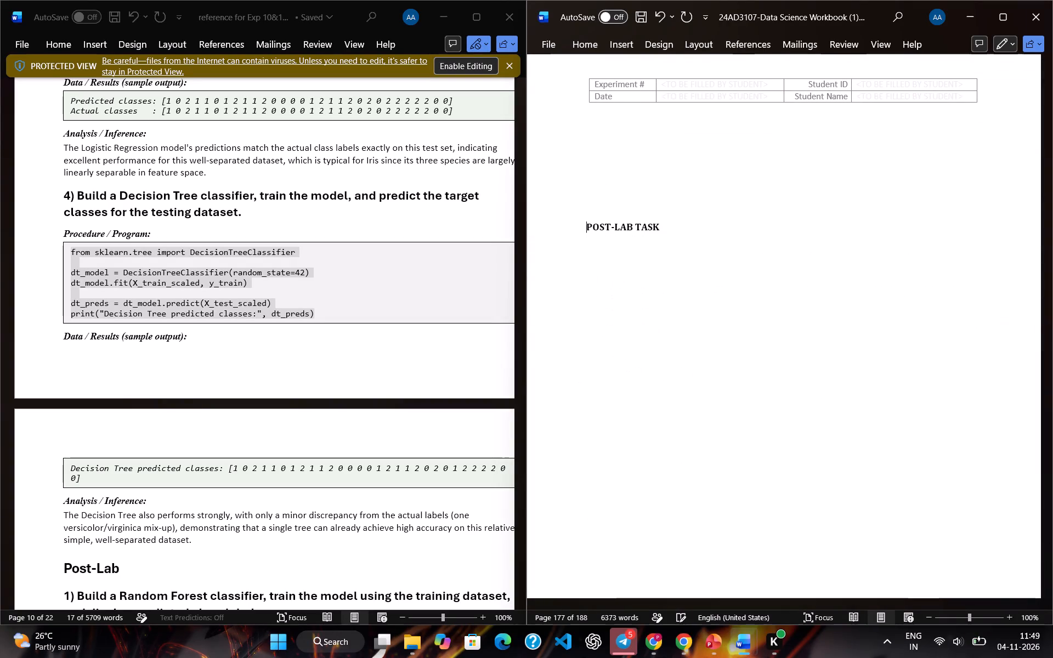
pyautogui.press('BackSpace')
pyautogui.press('BackSpace')
pyautogui.press('BackSpace')
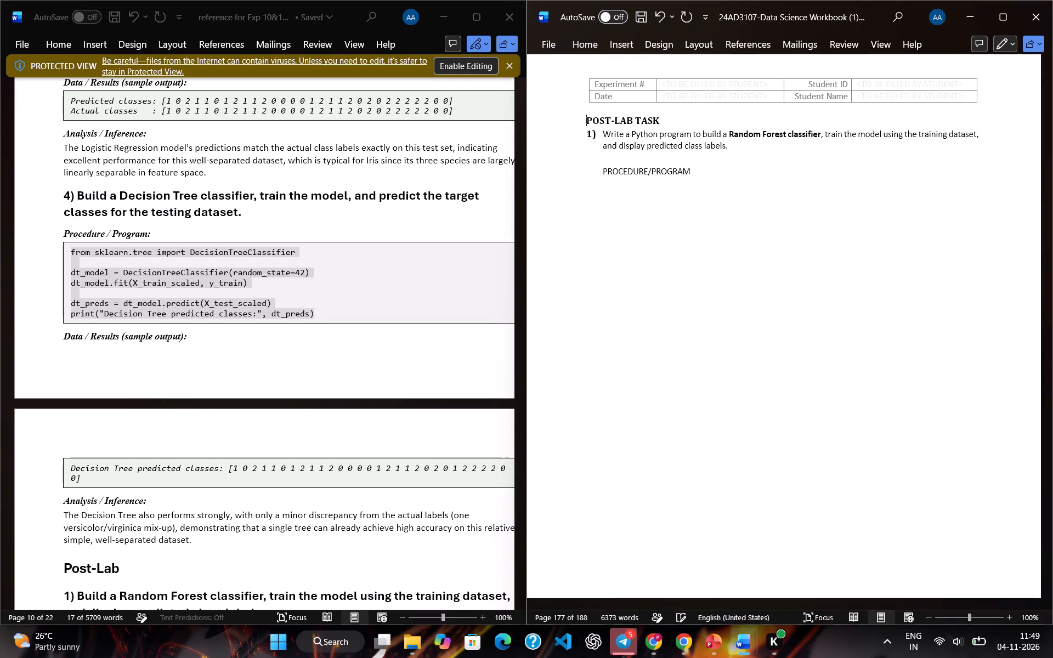
pyautogui.press('BackSpace')
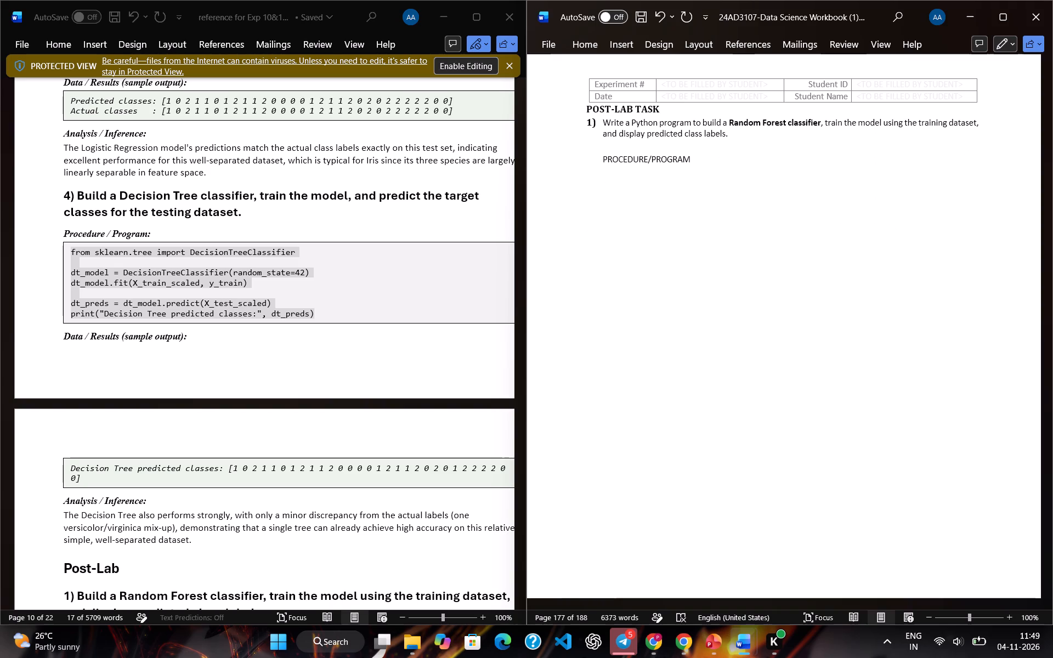
pyautogui.scroll(2, 628, 385)
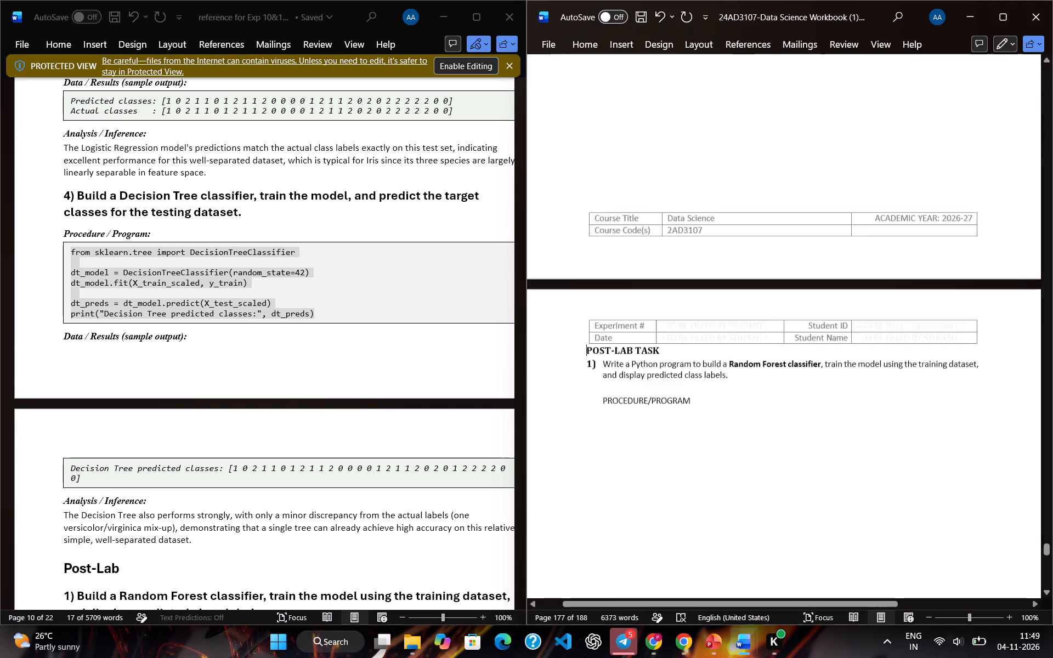
pyautogui.scroll(3, 628, 385)
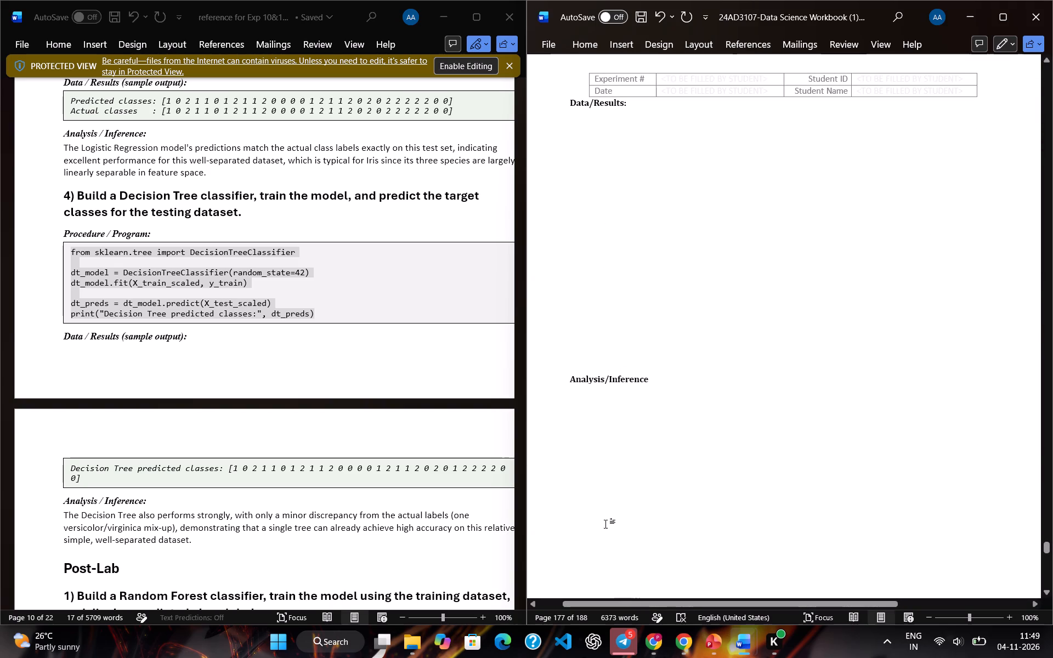
pyautogui.click(584, 366)
pyautogui.press('BackSpace')
pyautogui.press('BackSpace')
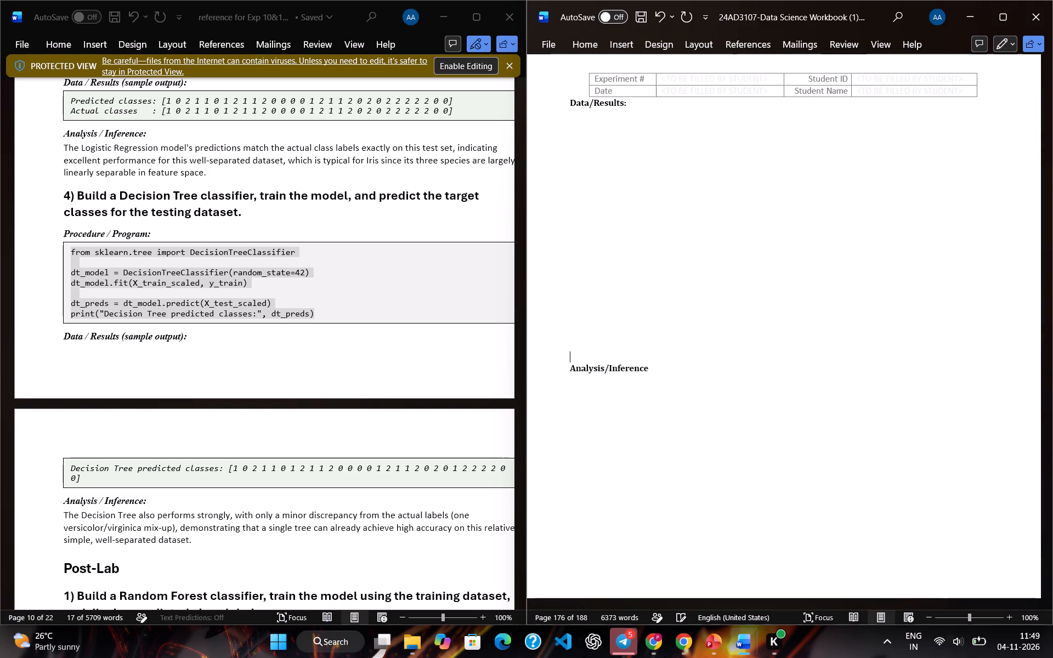
pyautogui.press('BackSpace')
pyautogui.press('BackSpace')
pyautogui.press('BackSpace')
pyautogui.press('BackSpace')
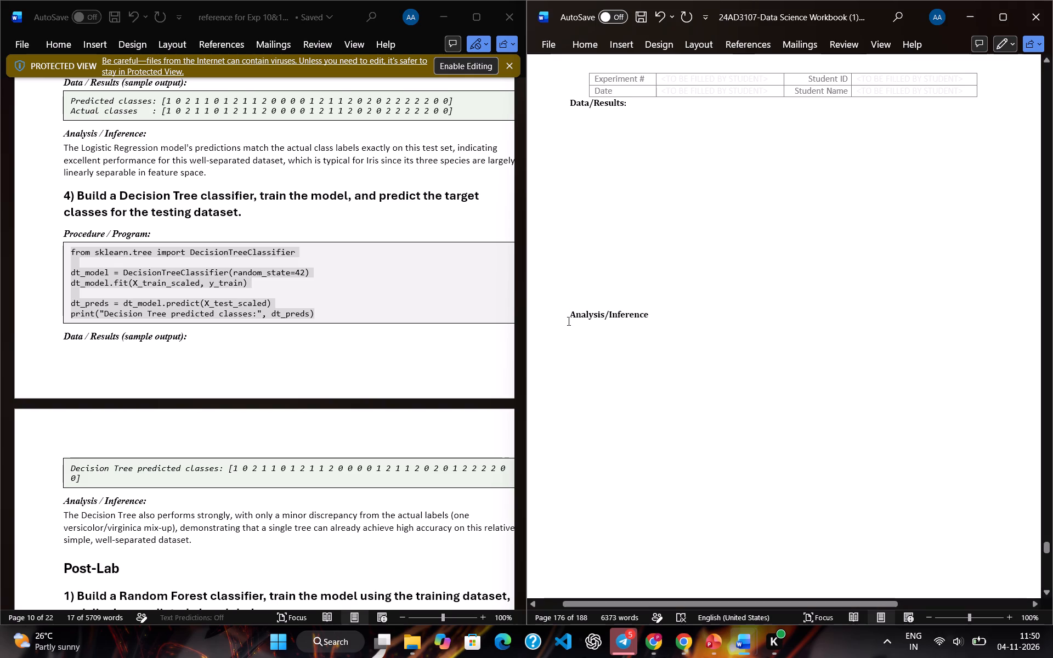
pyautogui.press('BackSpace')
pyautogui.press('BackSpace')
pyautogui.press('BackSpace')
pyautogui.press('BackSpace')
pyautogui.press('BackSpace')
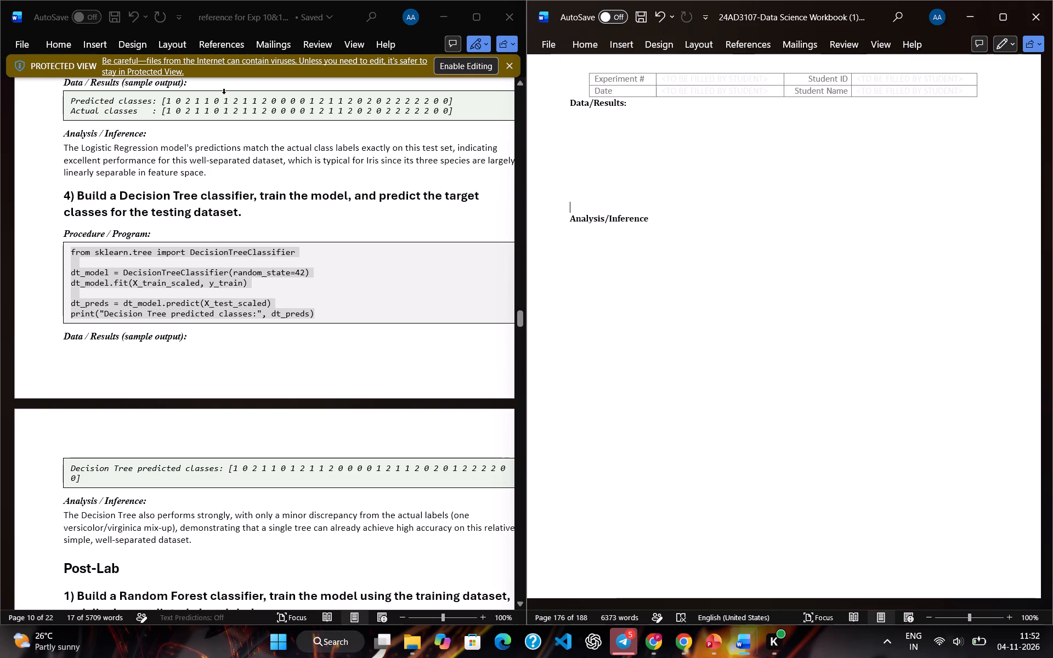
pyautogui.press('BackSpace')
pyautogui.press('BackSpace')
pyautogui.press('BackSpace')
pyautogui.press('BackSpace')
pyautogui.press('BackSpace')
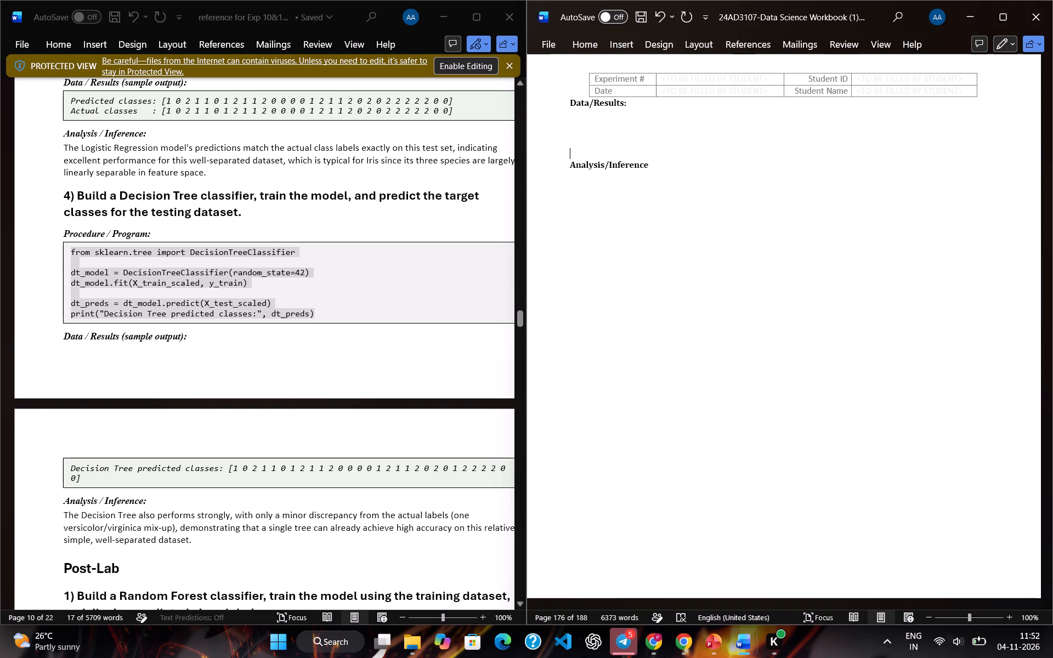
# Compare the reference's Decision Tree and Random Forest sections with the workbook's Decision Tree headings and first post-lab task.
pyautogui.click(54, 226)
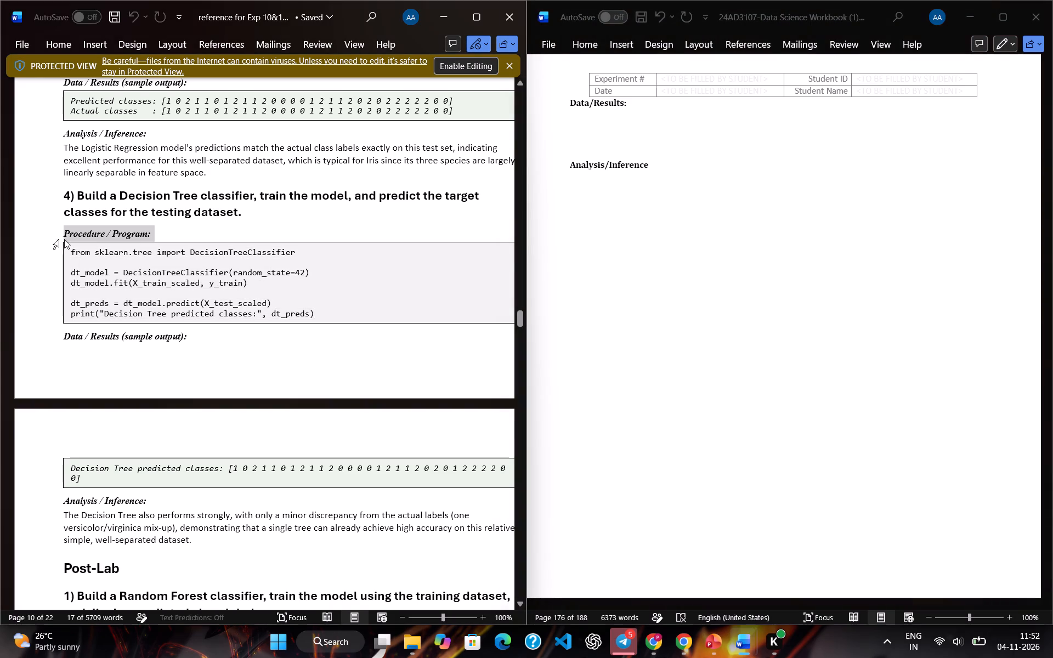
pyautogui.scroll(1, 97, 202)
pyautogui.scroll(-4, 97, 202)
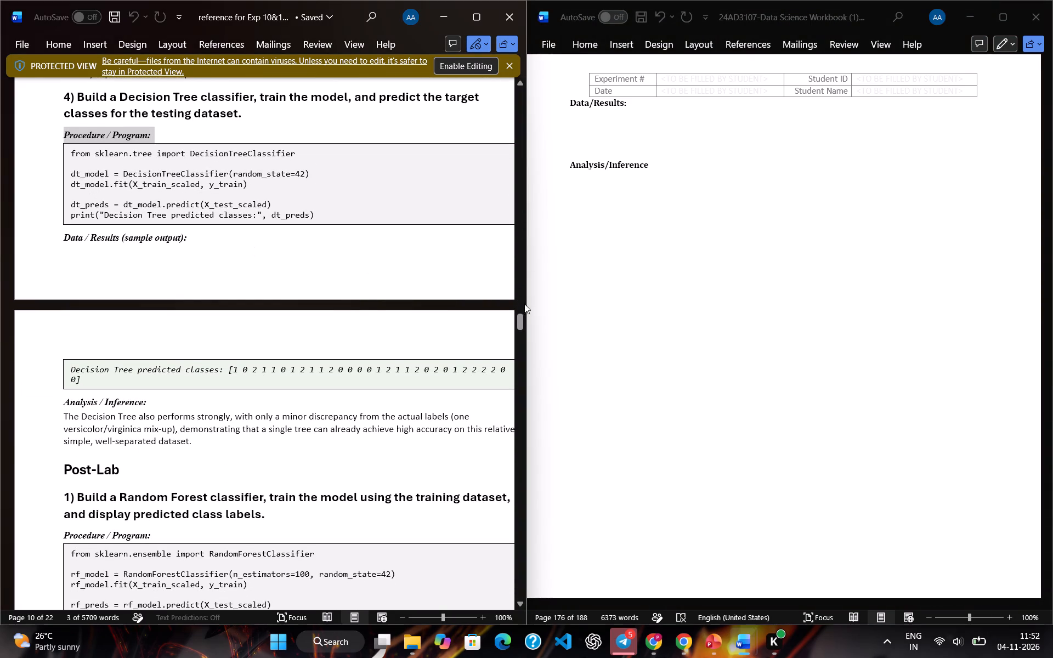
pyautogui.scroll(-9, 524, 304)
pyautogui.scroll(-6, 654, 308)
pyautogui.scroll(3, 654, 308)
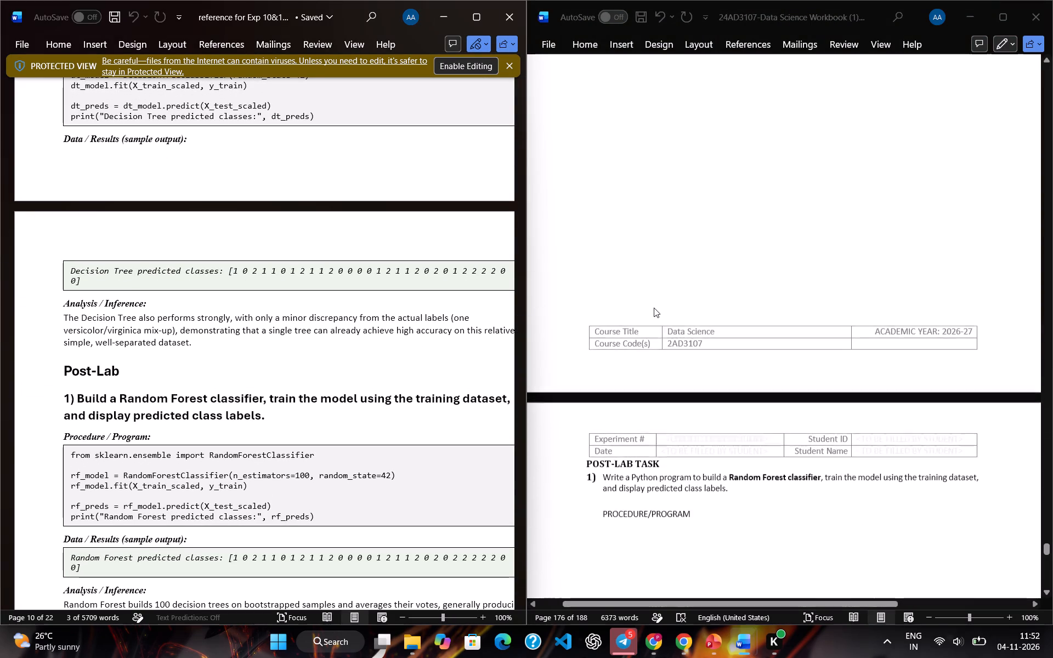
pyautogui.scroll(13, 654, 308)
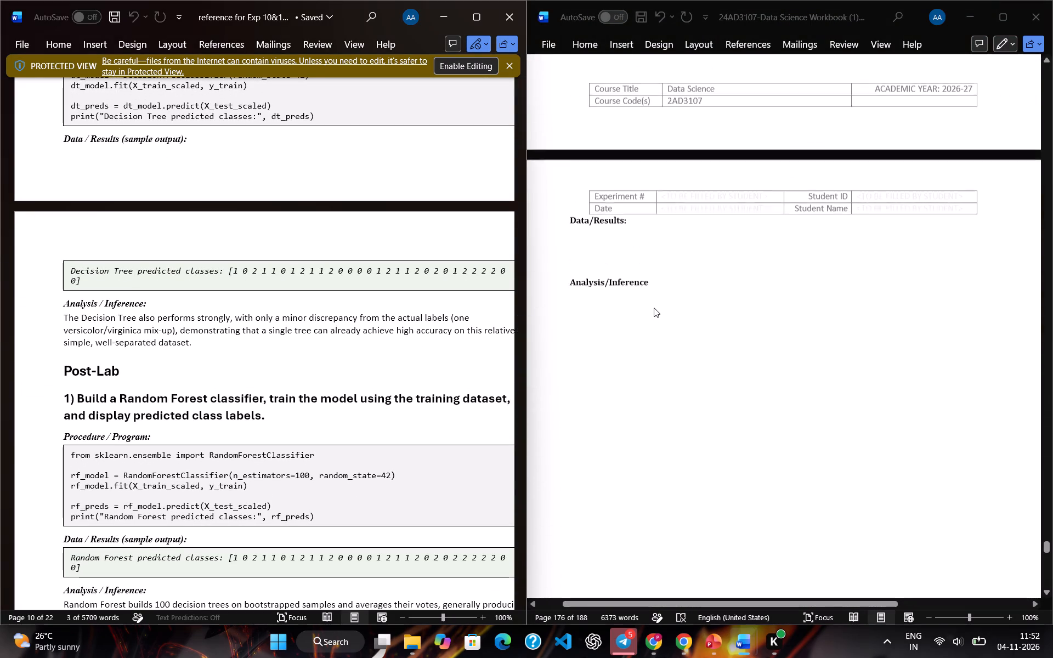
# Copy the Decision Tree predicted-classes output from the reference and delete three blank lines between the workbook's Data/Results and Analysis/Inference headings.
pyautogui.click(616, 283)
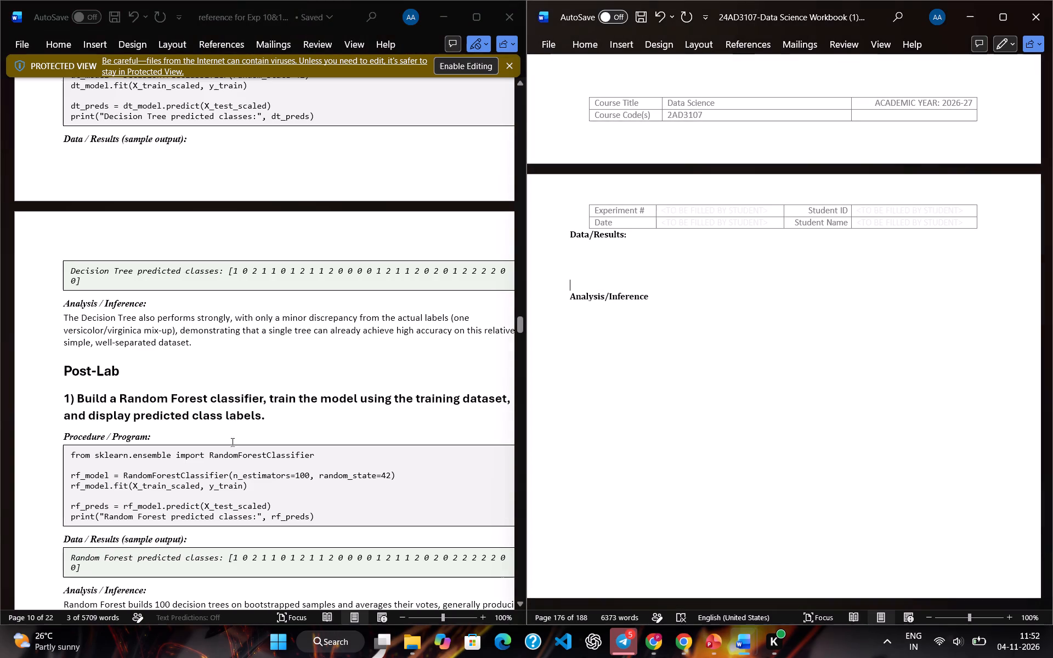
pyautogui.scroll(3, 104, 399)
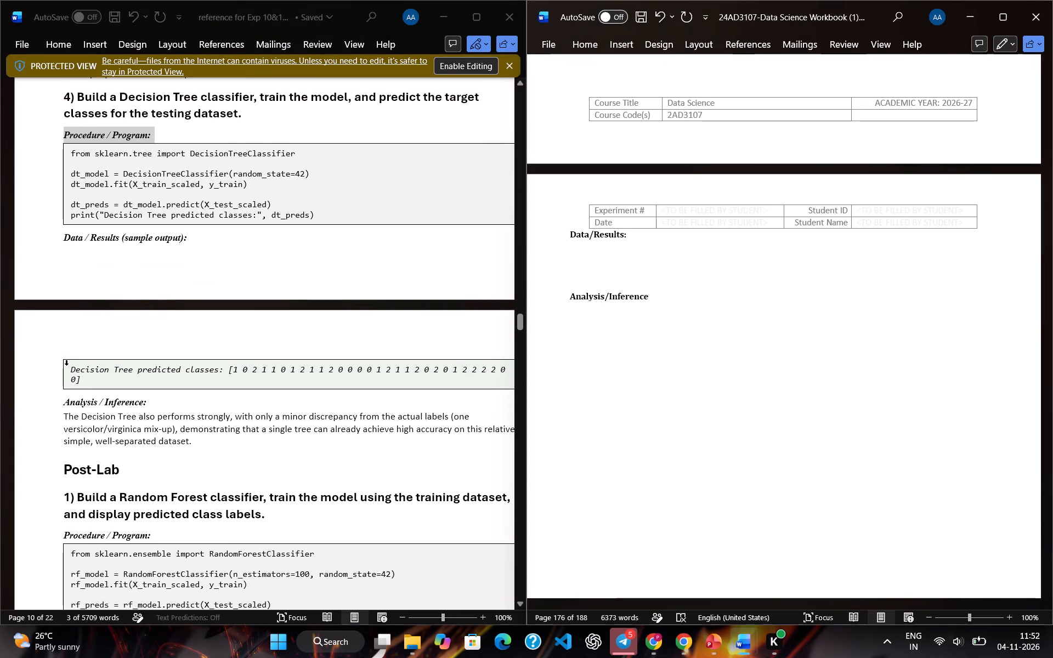
pyautogui.moveTo(65, 364); pyautogui.dragTo(115, 383)
pyautogui.hotkey('ctrl', 'c')
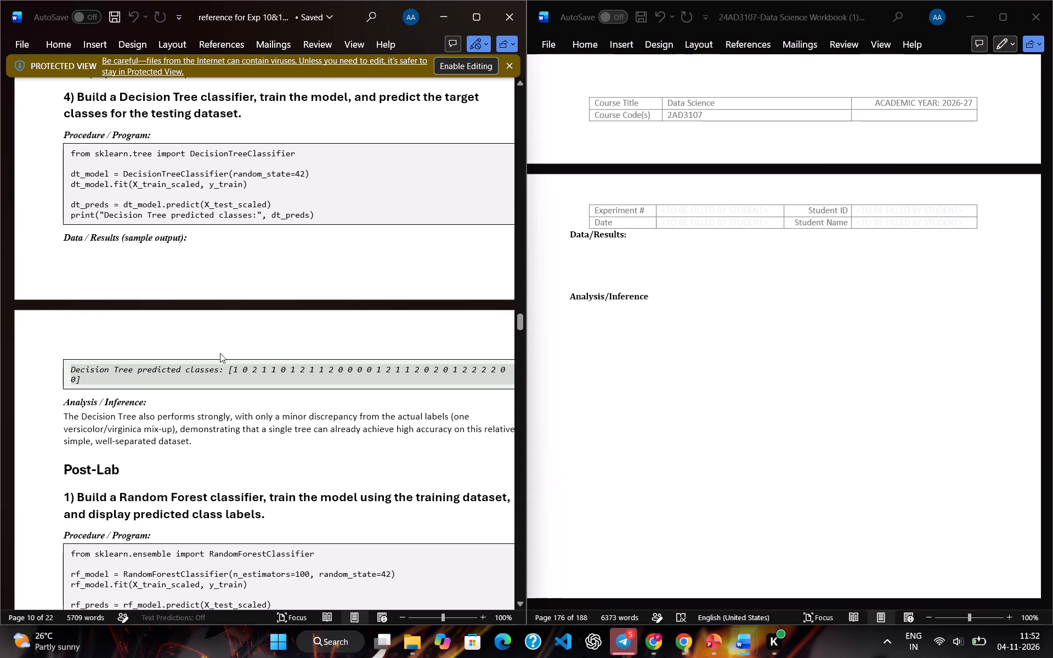
pyautogui.click(590, 267)
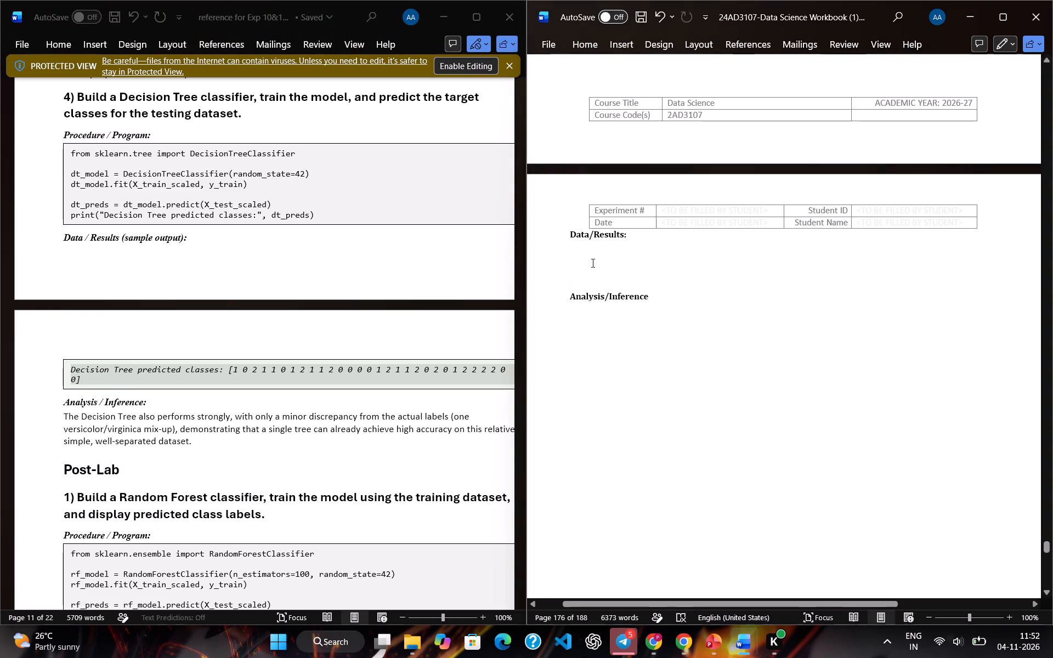
pyautogui.press('BackSpace')
pyautogui.press('BackSpace')
pyautogui.press('BackSpace')
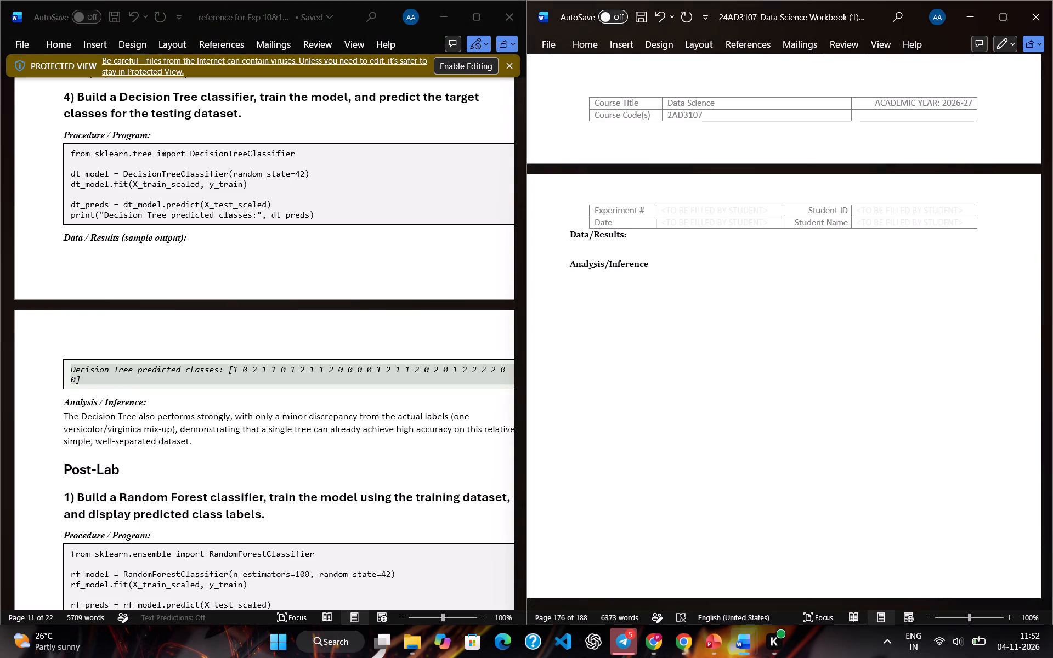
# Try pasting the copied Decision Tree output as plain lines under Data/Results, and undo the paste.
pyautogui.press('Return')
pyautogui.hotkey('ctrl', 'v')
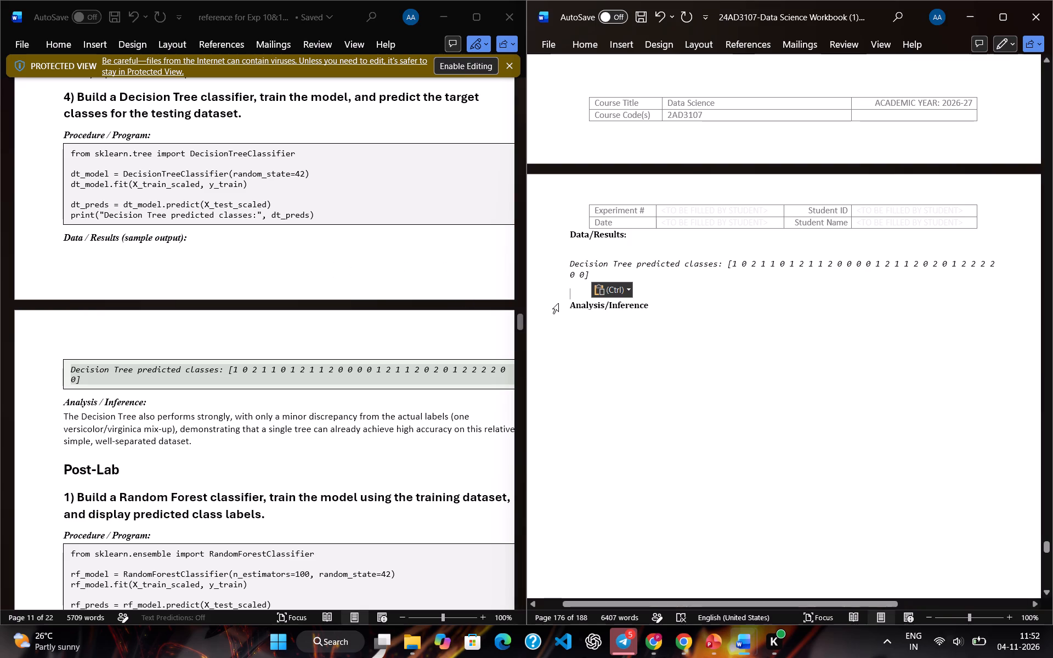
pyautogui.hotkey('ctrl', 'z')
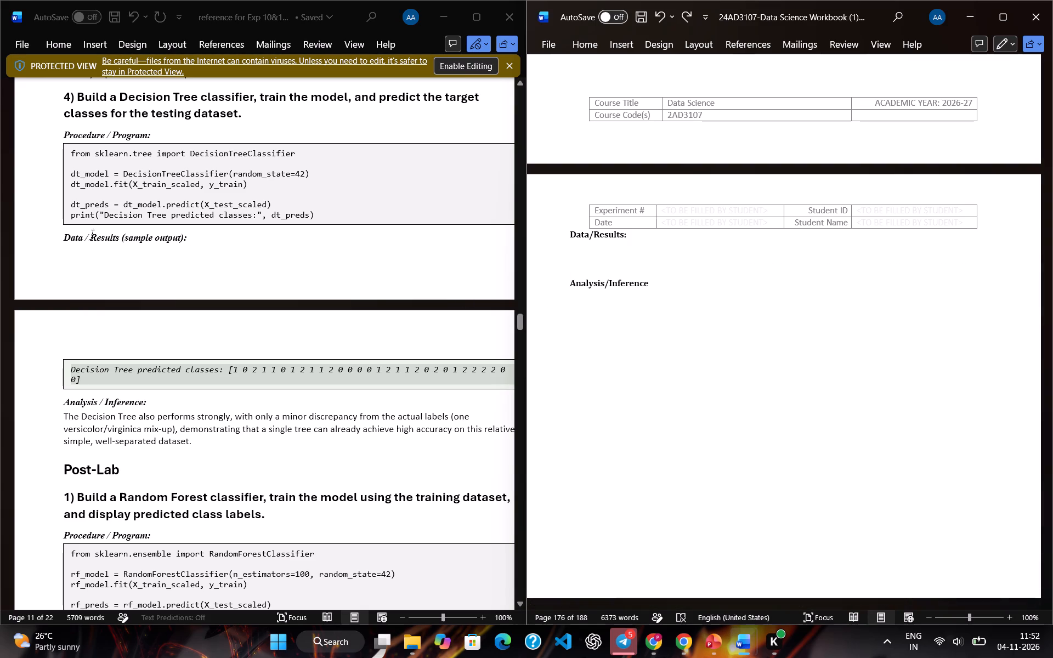
# Copy the Decision Tree sample output with its heading and box into Data/Results, delete the duplicate heading, and leave a blank line above the box.
pyautogui.moveTo(59, 238); pyautogui.dragTo(127, 283)
pyautogui.click(81, 254)
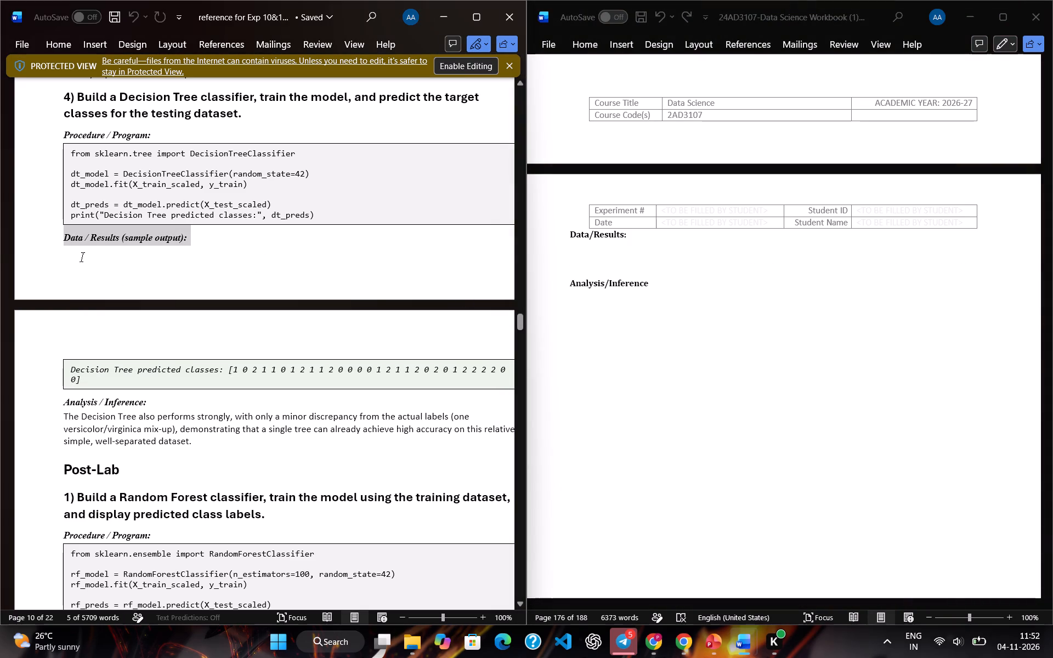
pyautogui.moveTo(66, 236); pyautogui.dragTo(129, 383)
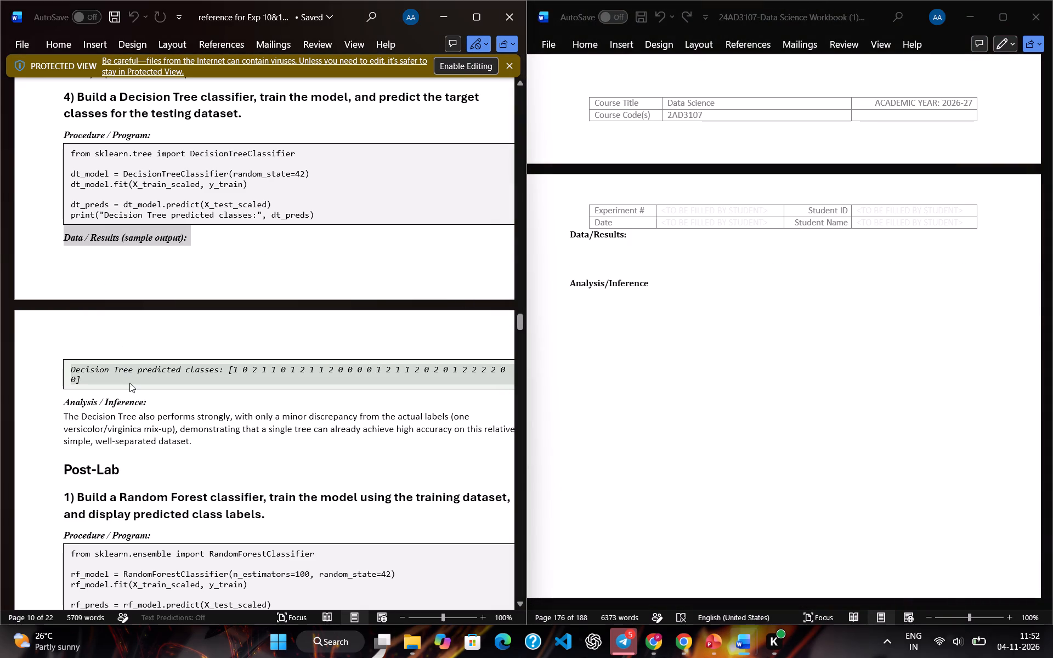
pyautogui.hotkey('ctrl', 'c')
pyautogui.click(577, 257)
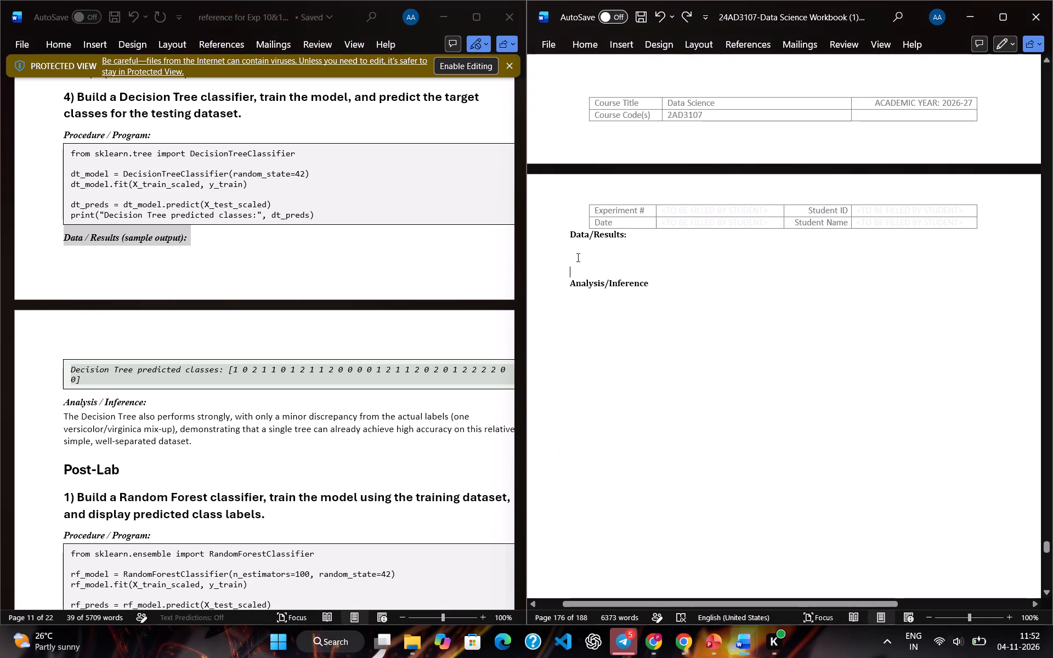
pyautogui.press('BackSpace')
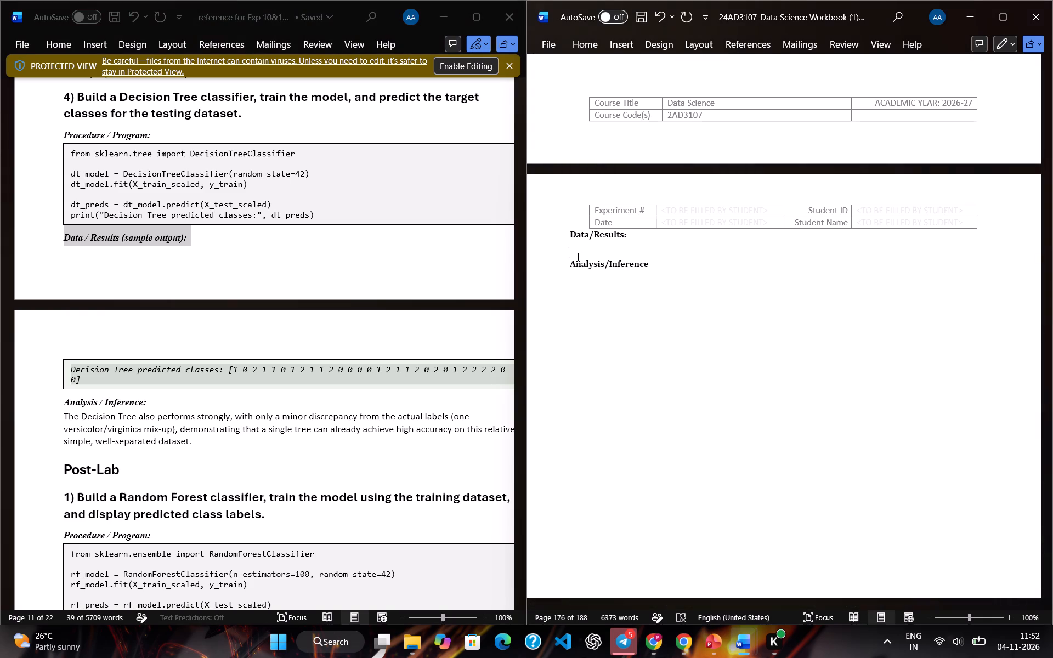
pyautogui.hotkey('ctrl', 'v')
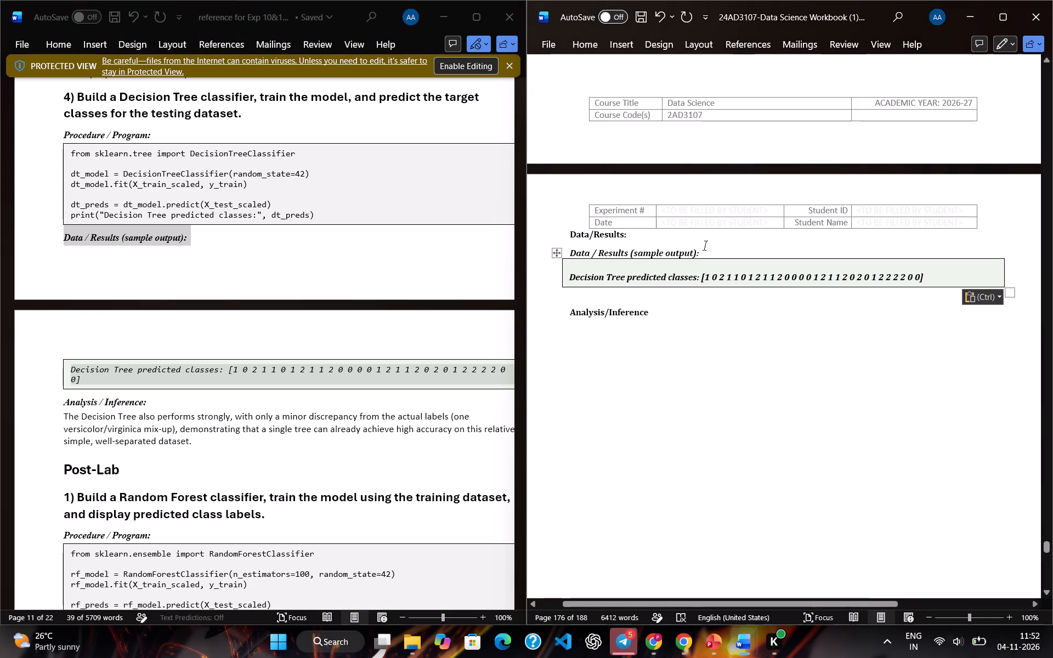
pyautogui.moveTo(733, 253); pyautogui.dragTo(727, 239)
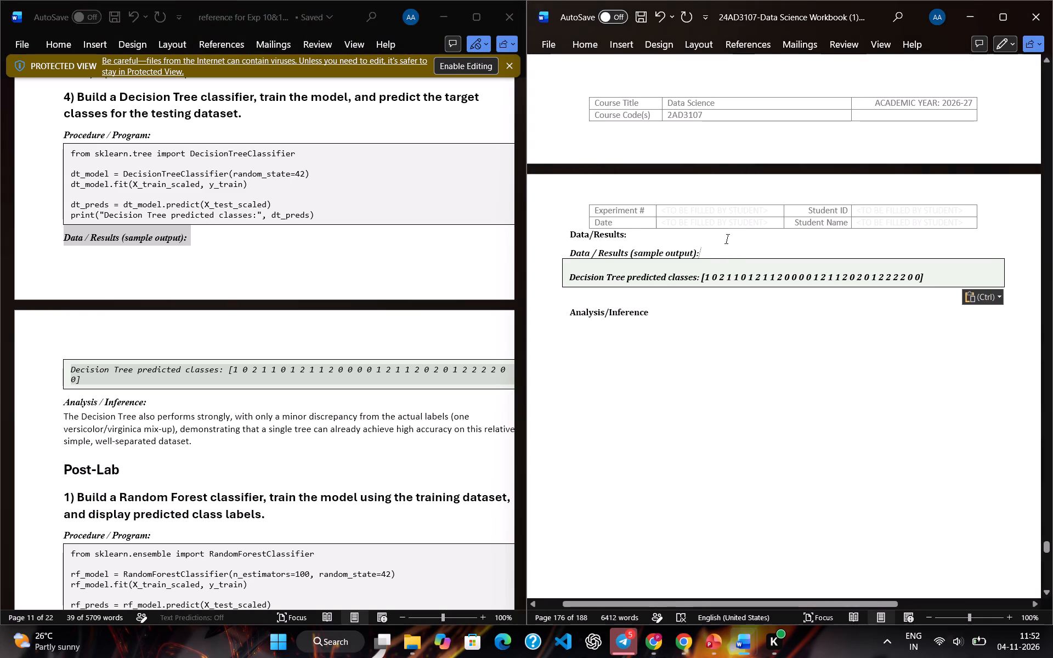
pyautogui.moveTo(727, 239); pyautogui.dragTo(726, 238)
pyautogui.press('BackSpace')
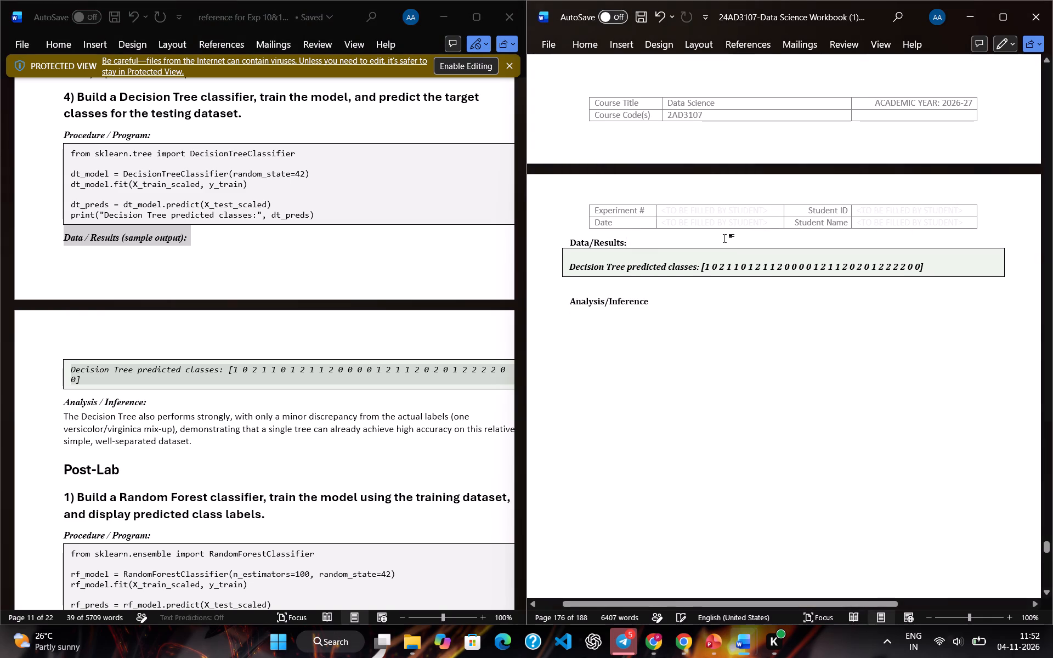
pyautogui.press('Return')
# Copy the reference's Decision Tree analysis paragraph under the workbook's Analysis/Inference heading and delete the duplicate heading pasted with it.
pyautogui.click(635, 343)
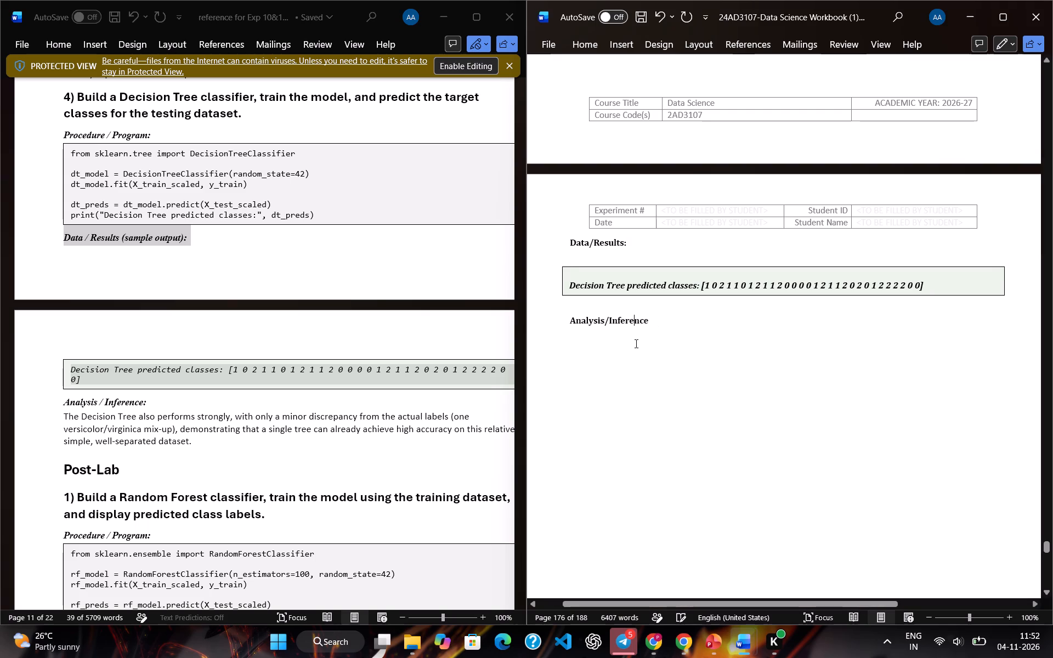
pyautogui.click(656, 326)
pyautogui.press('Return')
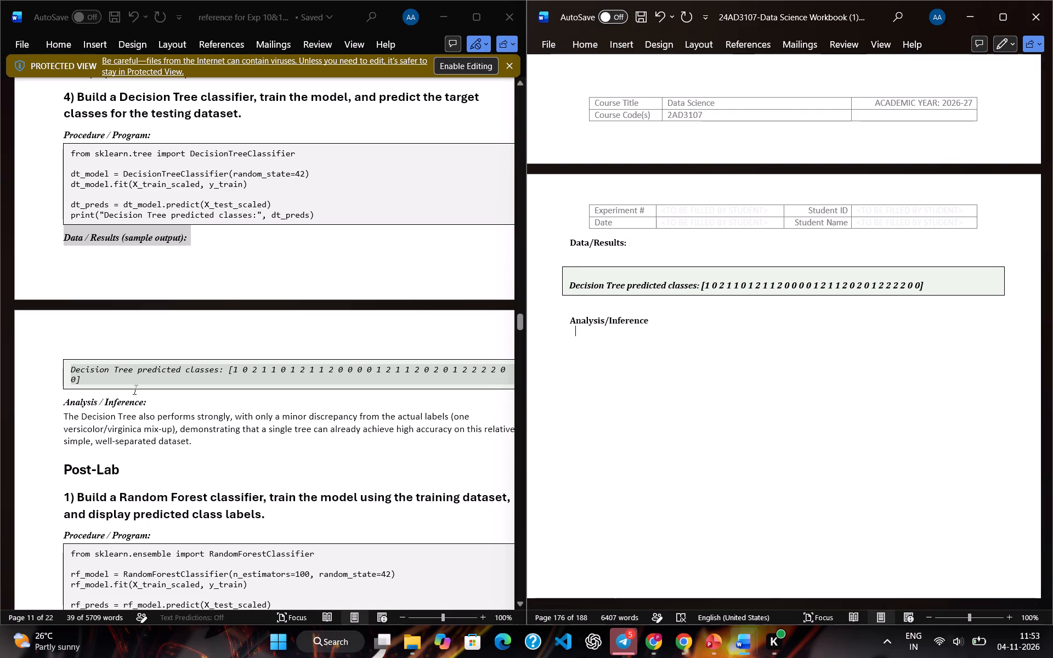
pyautogui.moveTo(59, 403); pyautogui.dragTo(161, 453)
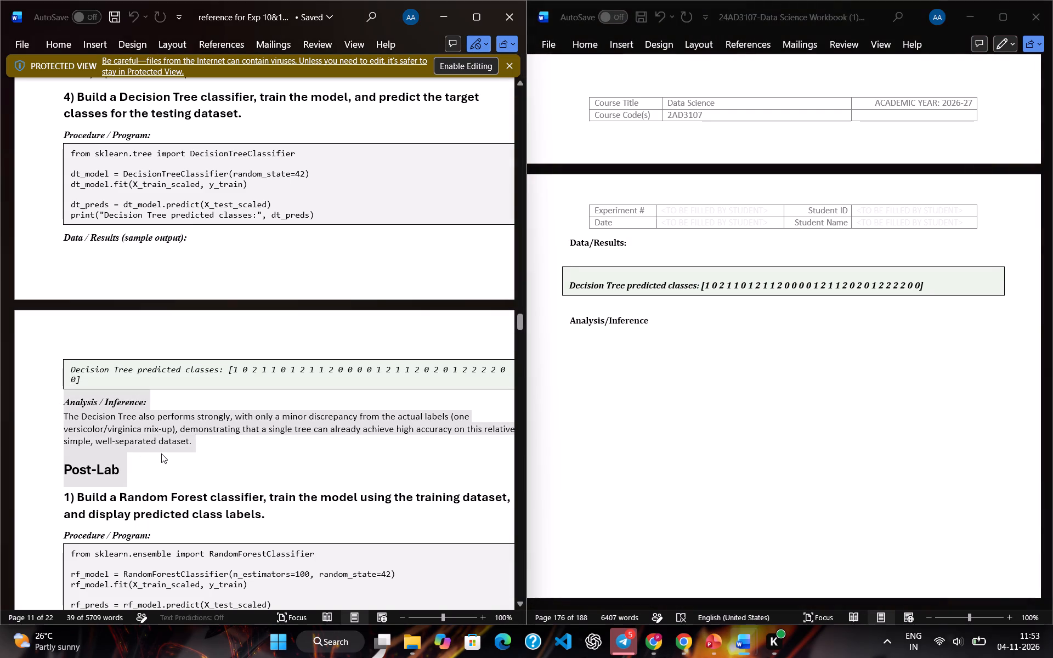
pyautogui.moveTo(161, 453); pyautogui.dragTo(195, 448)
pyautogui.hotkey('ctrl', 'c')
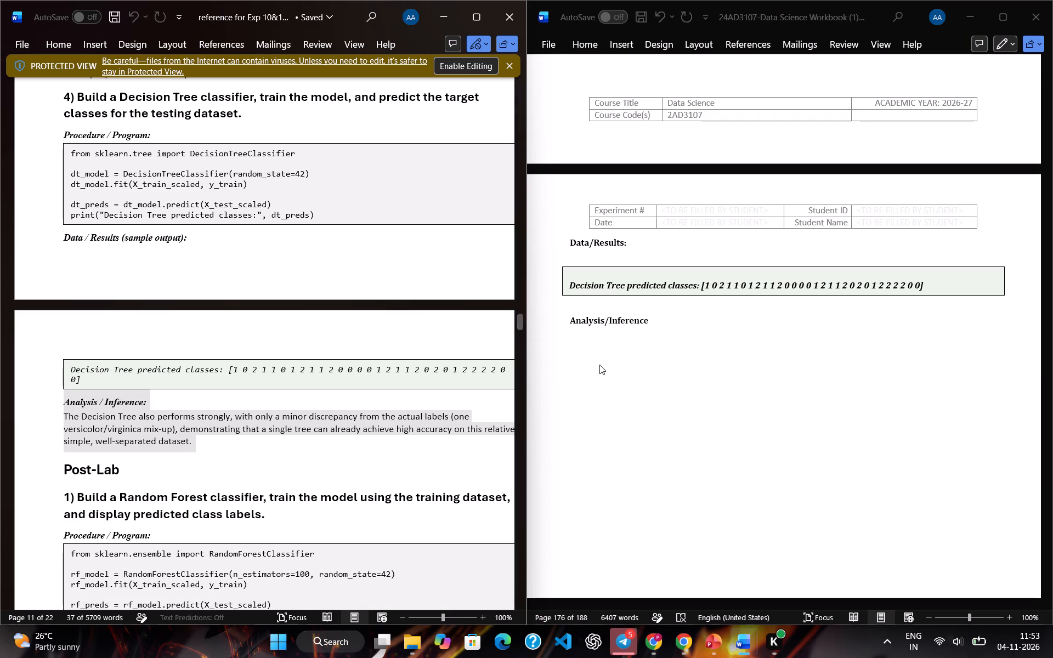
pyautogui.click(647, 326)
pyautogui.click(654, 325)
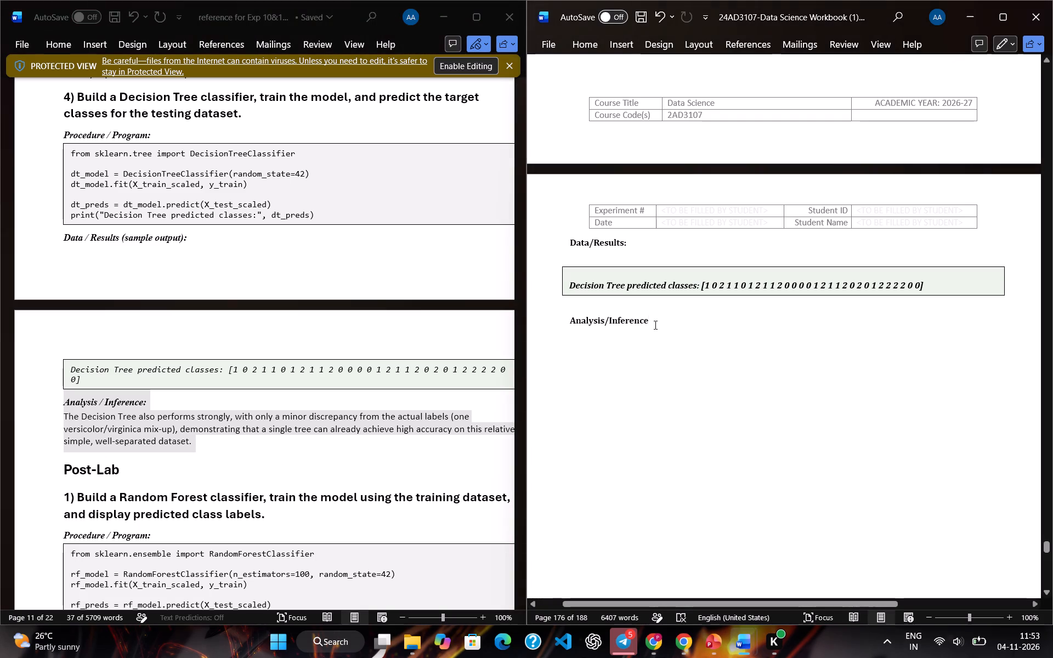
pyautogui.press('Return')
pyautogui.press('Return')
pyautogui.hotkey('ctrl', 'v')
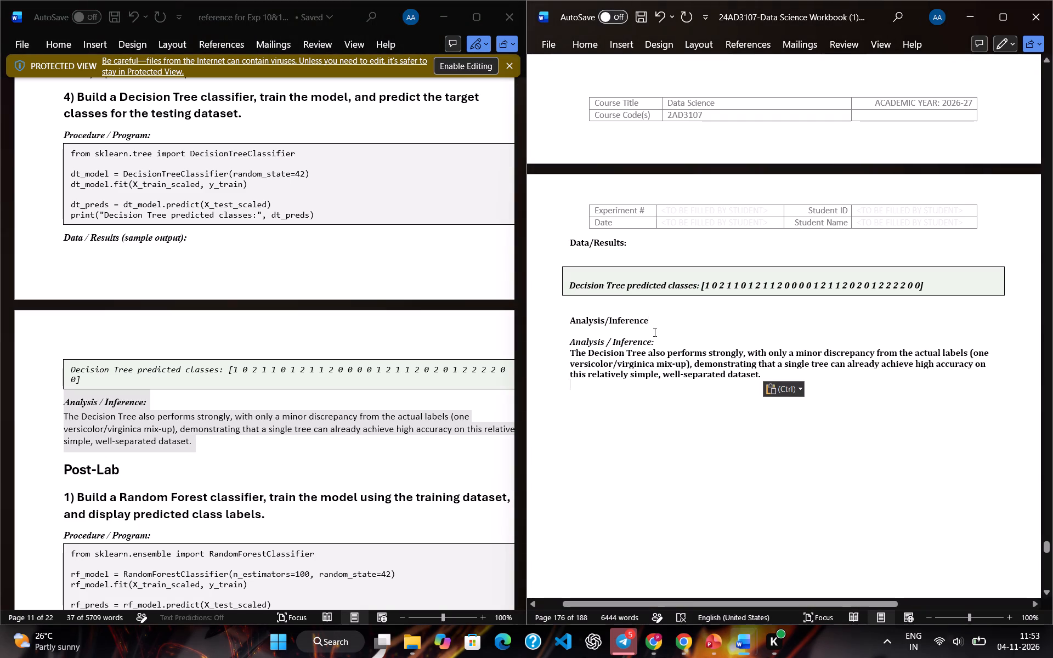
pyautogui.click(654, 338)
pyautogui.press('BackSpace')
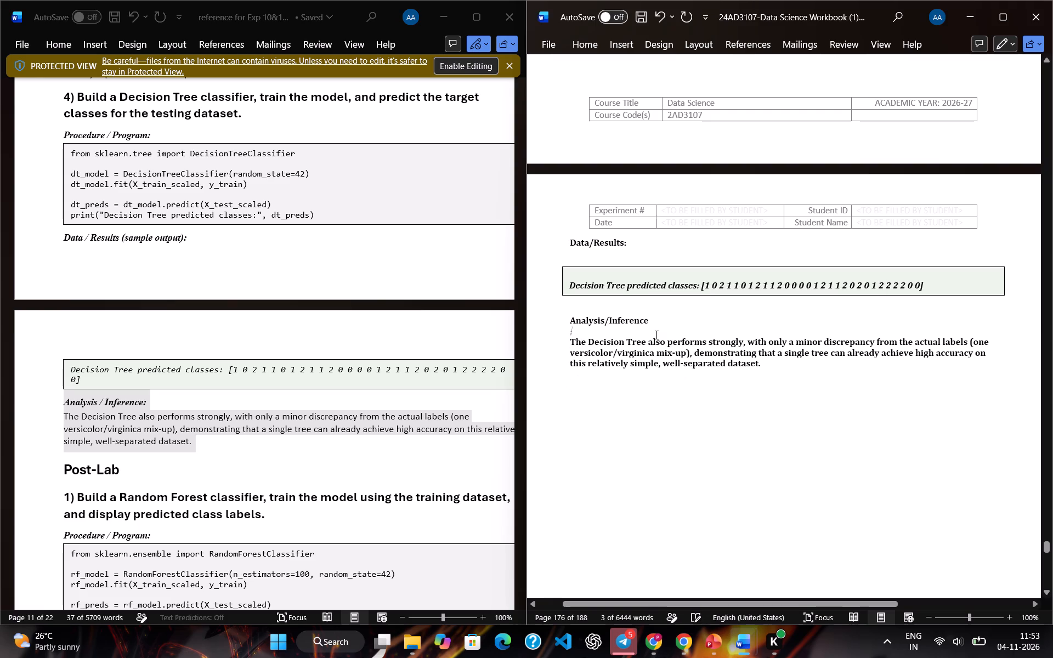
pyautogui.press('Right')
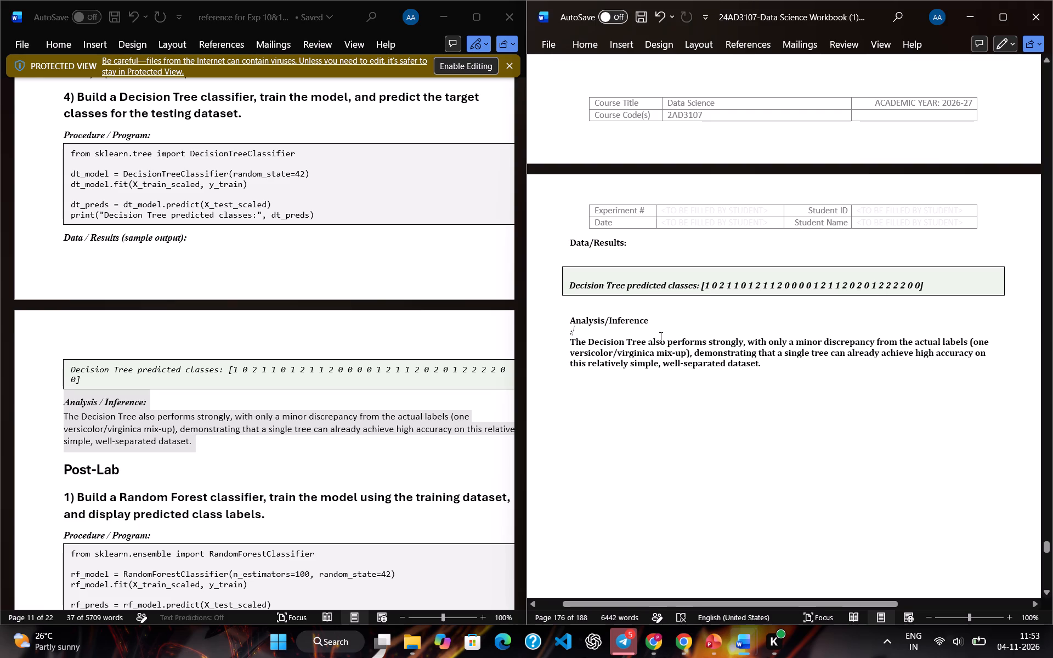
pyautogui.press('BackSpace')
# Copy the Random Forest program block with its Procedure / Program heading under post-lab task 1's PROCEDURE/PROGRAM, and indent it to match.
pyautogui.scroll(-10, 659, 364)
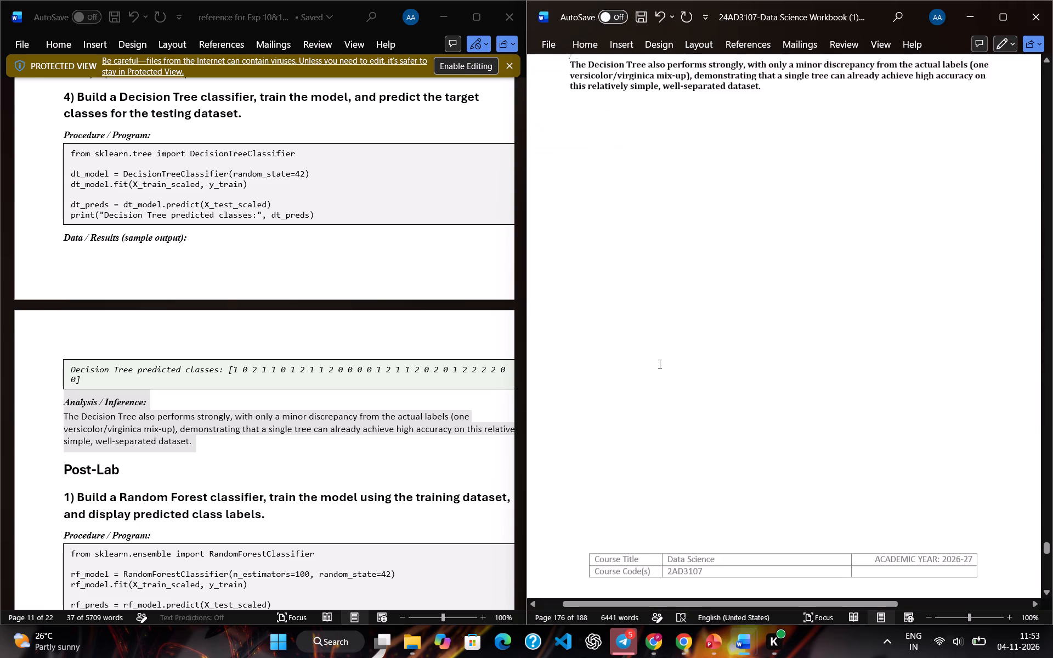
pyautogui.scroll(-15, 659, 364)
pyautogui.scroll(-3, 240, 380)
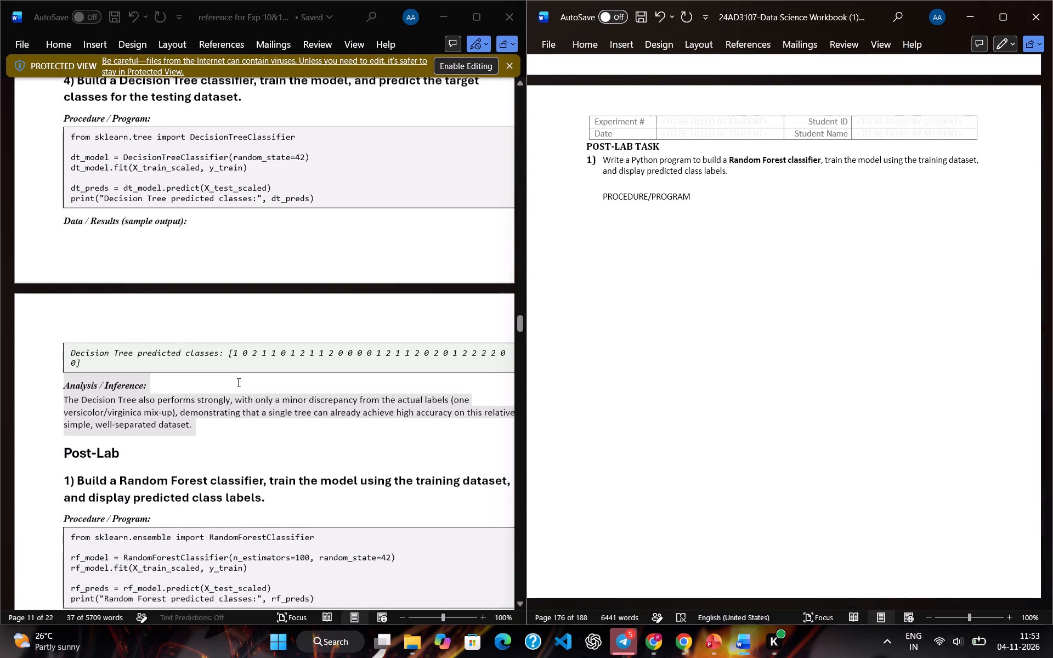
pyautogui.scroll(-2, 237, 382)
pyautogui.scroll(-2, 178, 379)
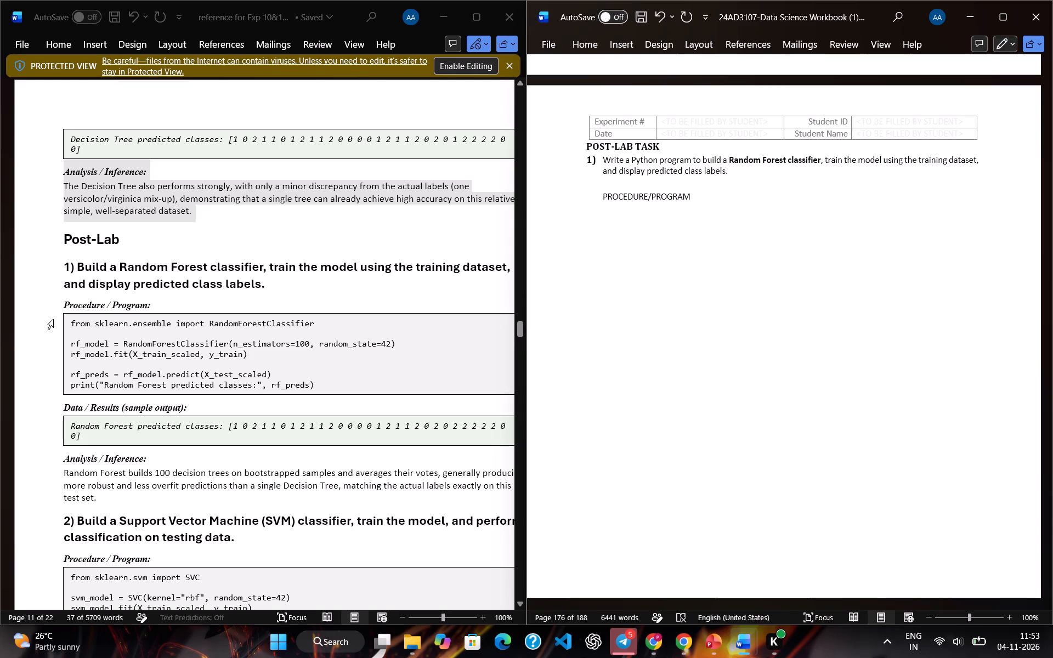
pyautogui.moveTo(60, 304); pyautogui.dragTo(270, 375)
pyautogui.hotkey('ctrl', 'c')
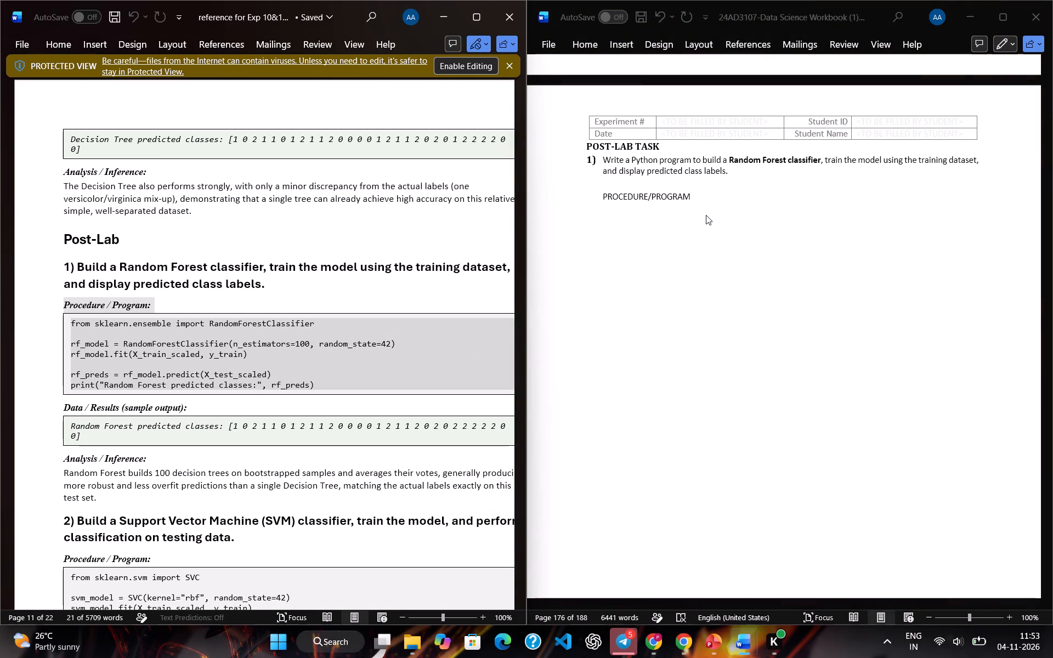
pyautogui.click(712, 197)
pyautogui.click(712, 197)
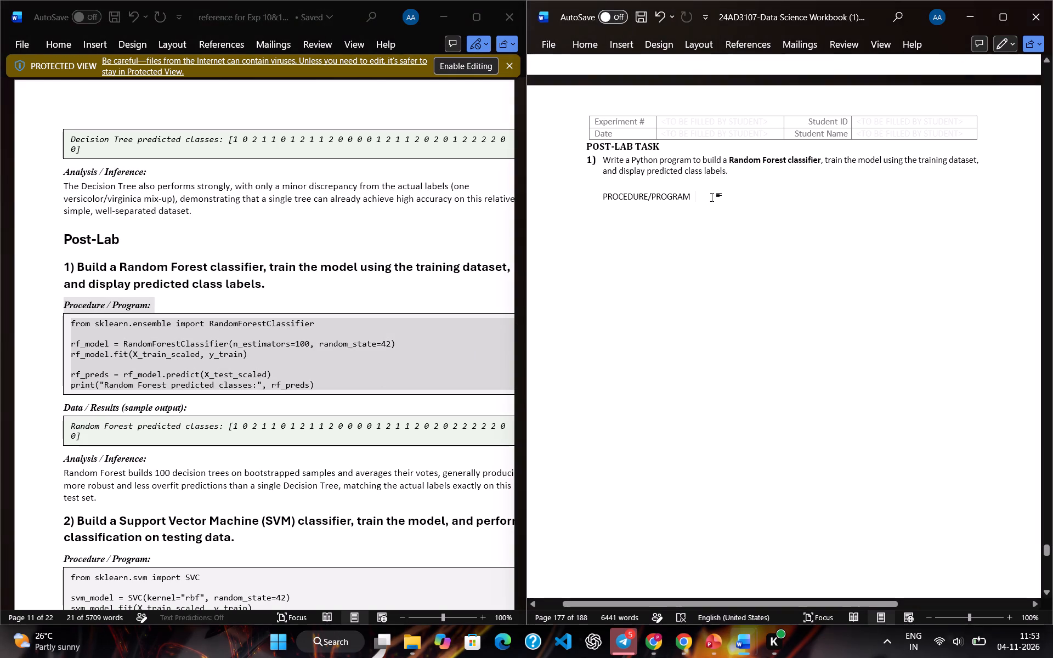
pyautogui.press('Return')
pyautogui.press('Return')
pyautogui.press('Return')
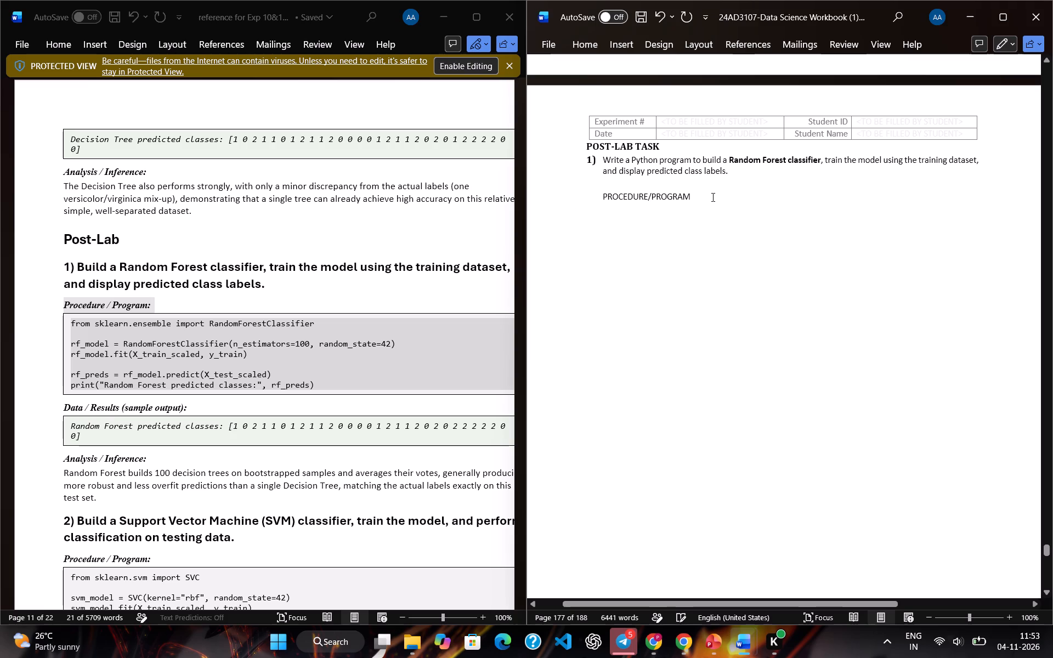
pyautogui.hotkey('ctrl', 'v')
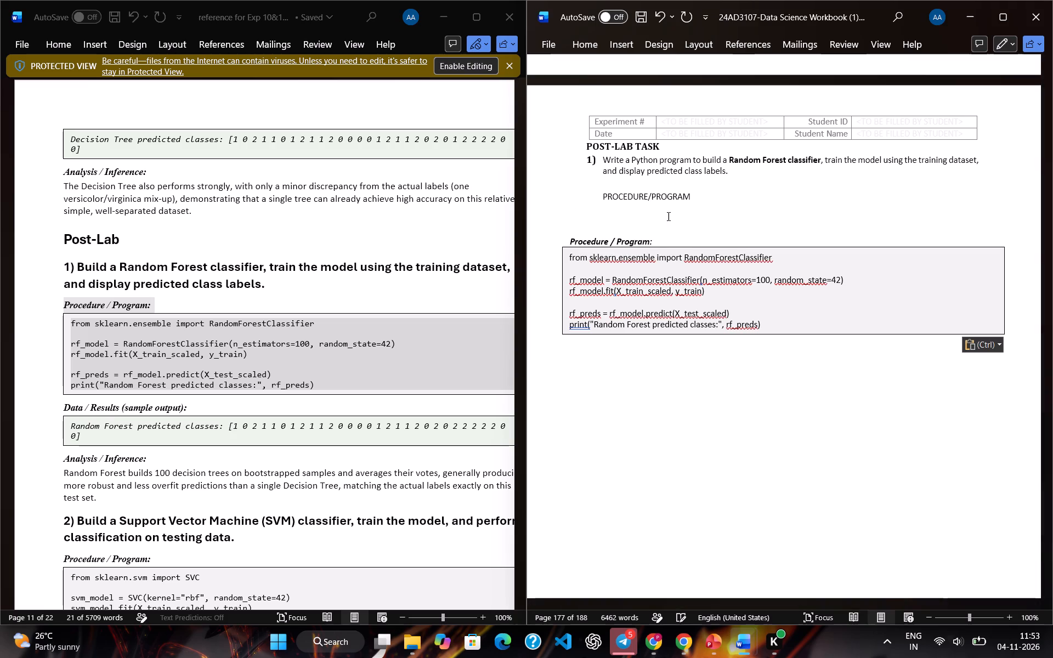
pyautogui.moveTo(564, 238); pyautogui.dragTo(681, 328)
pyautogui.press('Tab')
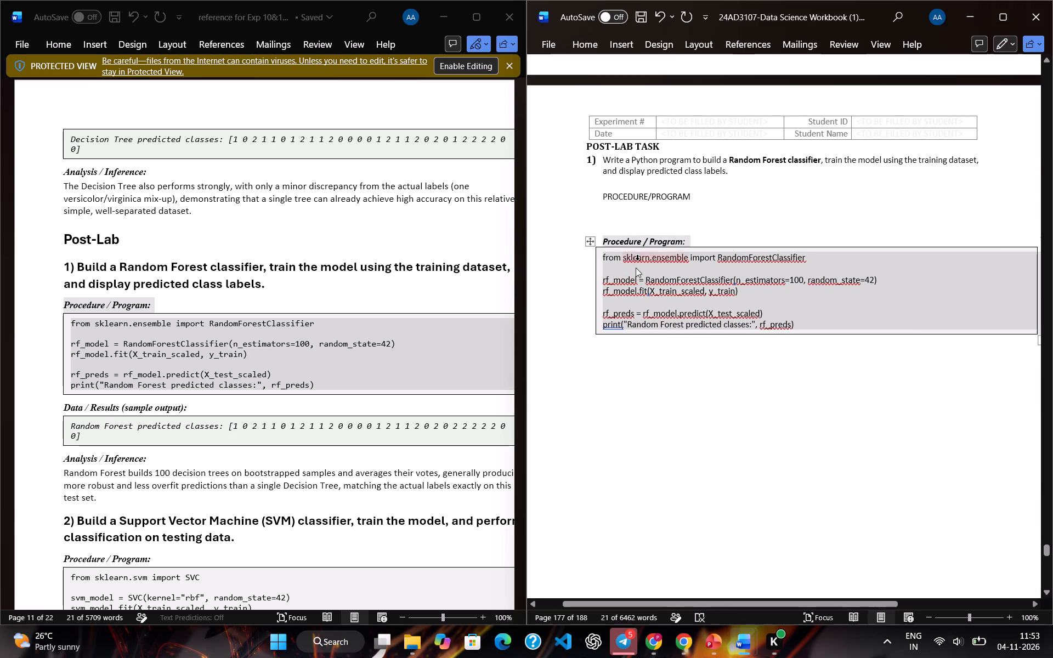
pyautogui.click(615, 390)
pyautogui.click(566, 391)
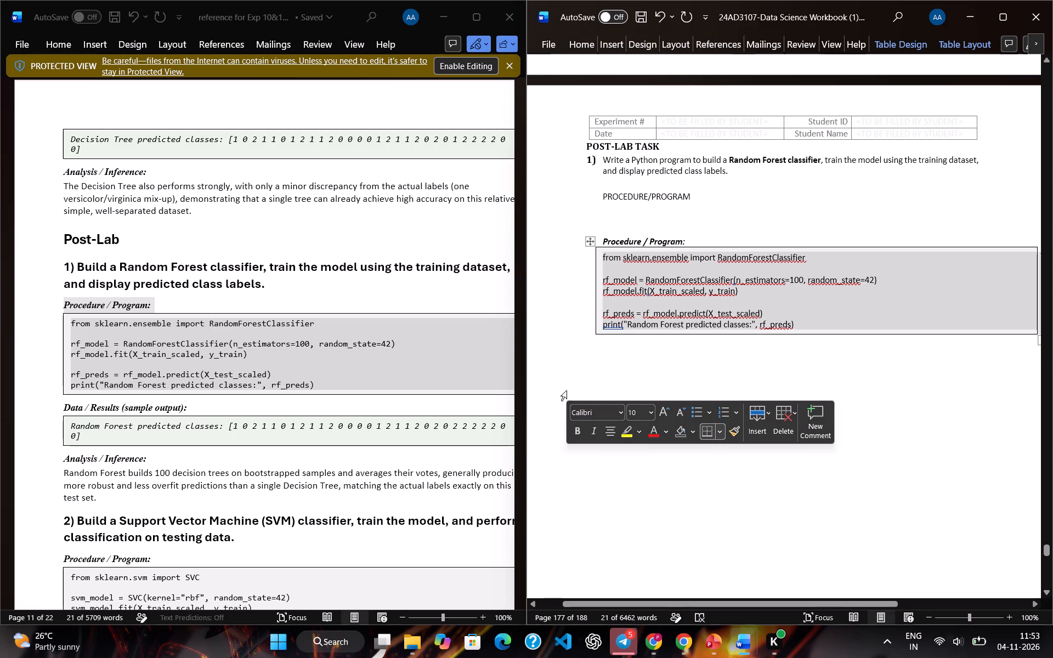
# Delete the blank lines above post-lab task 1's Data/Results heading so it sits at the start of its page.
pyautogui.click(803, 316)
pyautogui.click(808, 321)
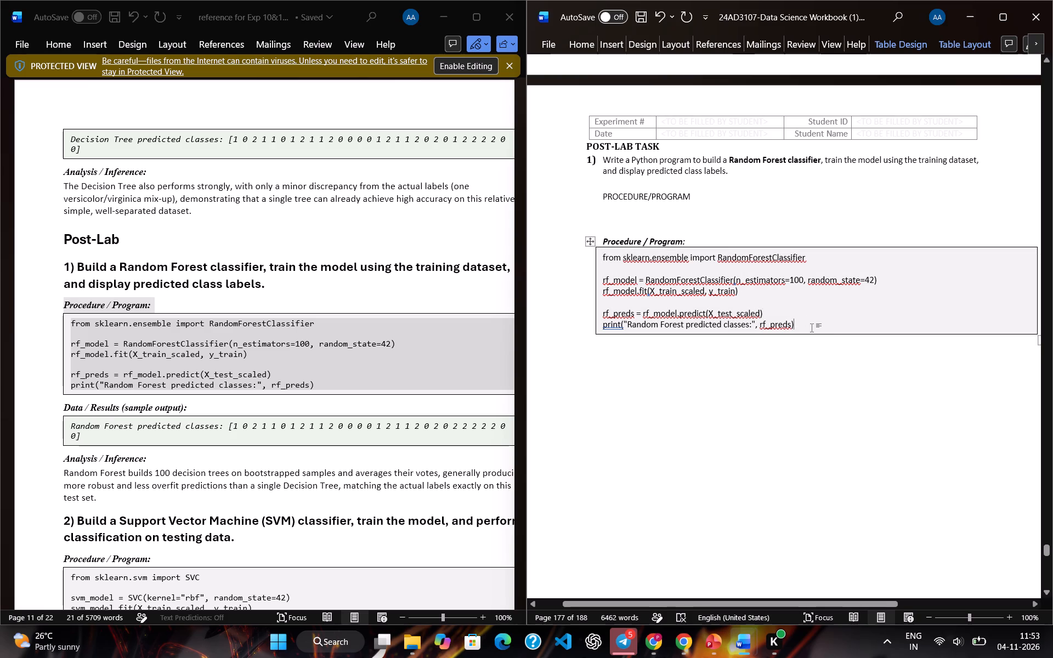
pyautogui.click(812, 327)
pyautogui.click(325, 353)
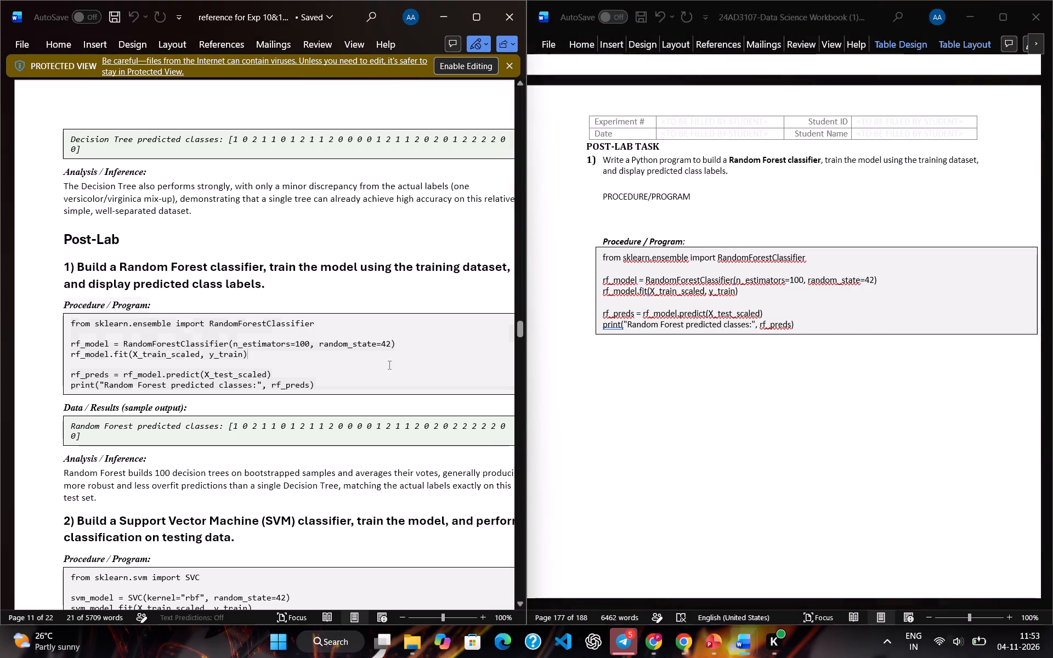
pyautogui.scroll(-5, 606, 302)
pyautogui.scroll(-18, 629, 297)
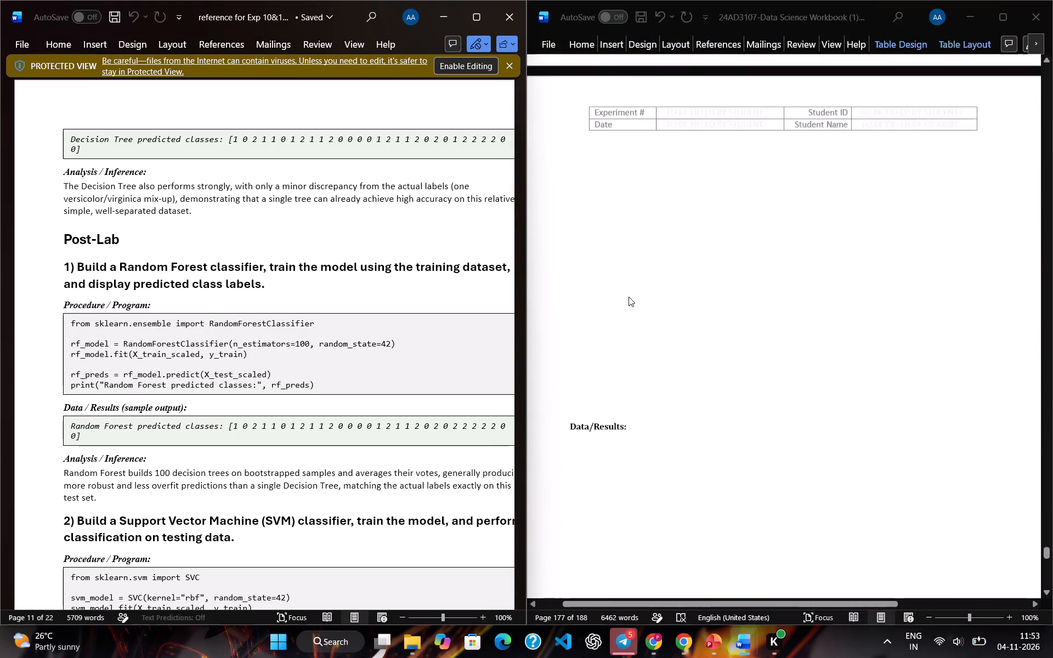
pyautogui.scroll(-6, 581, 351)
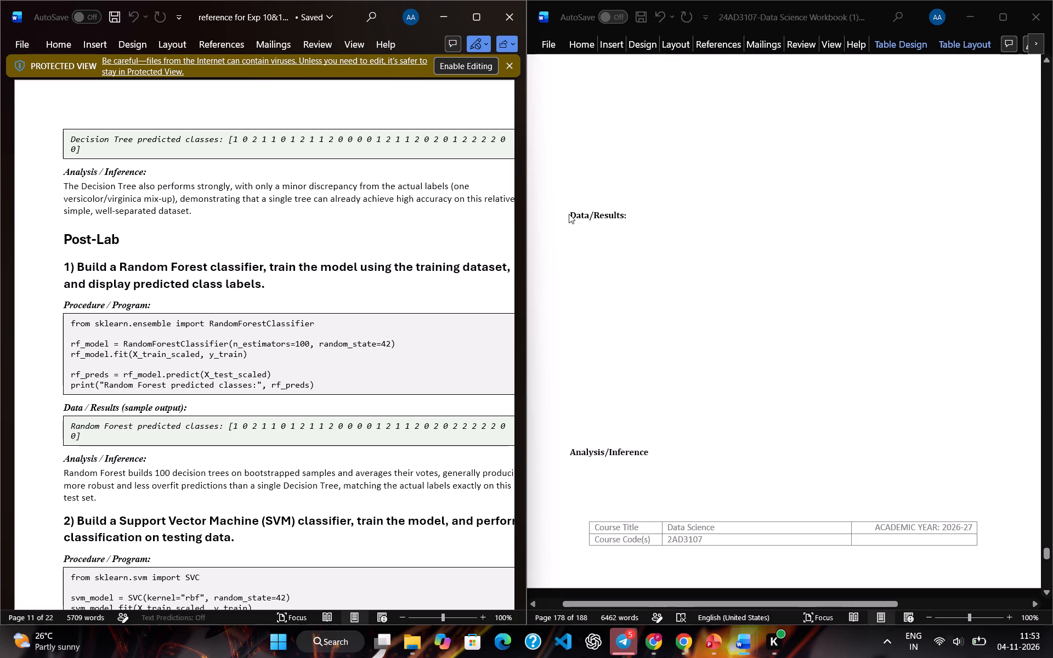
pyautogui.click(569, 214)
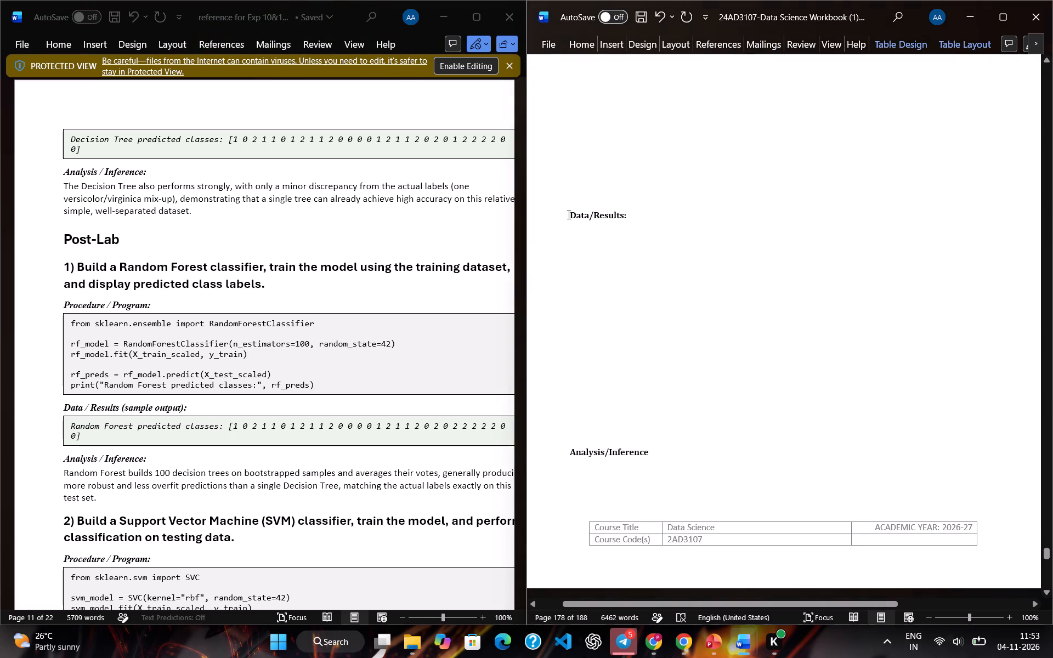
pyautogui.click(569, 215)
pyautogui.press('BackSpace')
pyautogui.press('BackSpace')
pyautogui.press('BackSpace')
pyautogui.press('BackSpace')
pyautogui.press('BackSpace')
pyautogui.press('BackSpace')
pyautogui.press('BackSpace')
pyautogui.press('BackSpace')
pyautogui.press('BackSpace')
pyautogui.press('BackSpace')
pyautogui.press('BackSpace')
pyautogui.press('BackSpace')
pyautogui.press('BackSpace')
pyautogui.press('BackSpace')
pyautogui.press('BackSpace')
pyautogui.press('BackSpace')
pyautogui.press('BackSpace')
pyautogui.press('BackSpace')
pyautogui.press('BackSpace')
pyautogui.press('BackSpace')
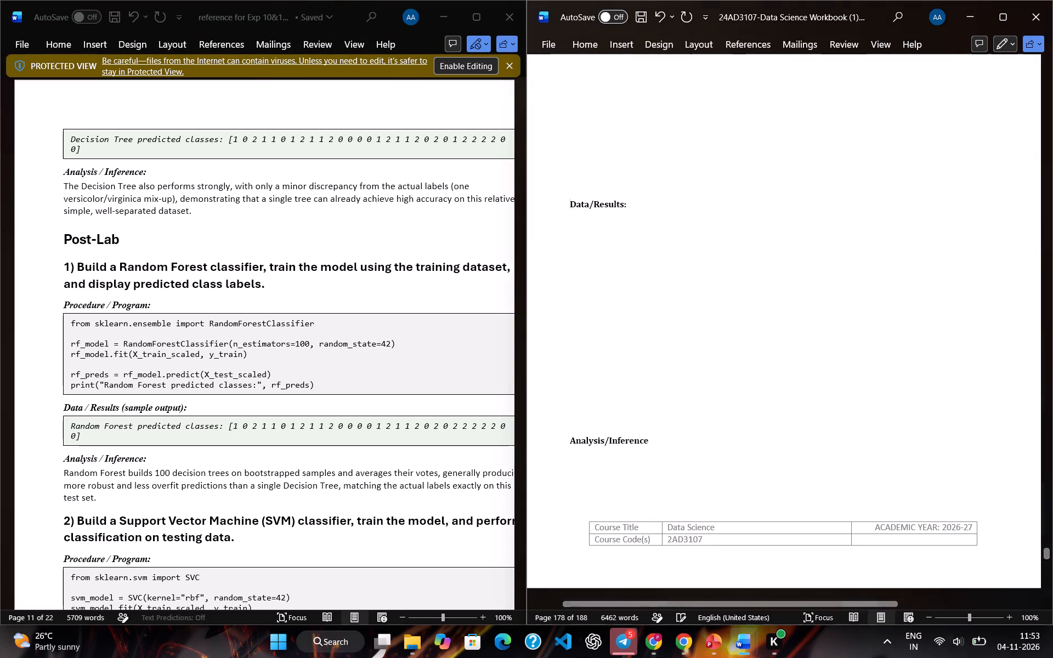
pyautogui.press('BackSpace')
pyautogui.press('BackSpace')
pyautogui.press('BackSpace')
pyautogui.press('BackSpace')
pyautogui.press('BackSpace')
pyautogui.press('BackSpace')
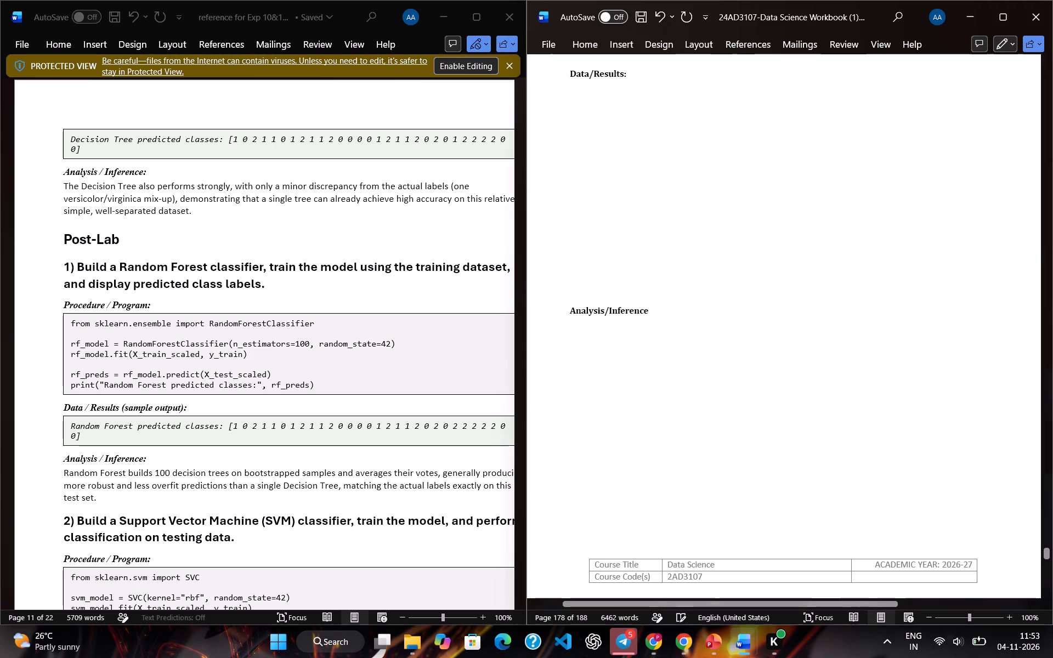
pyautogui.scroll(4, 573, 215)
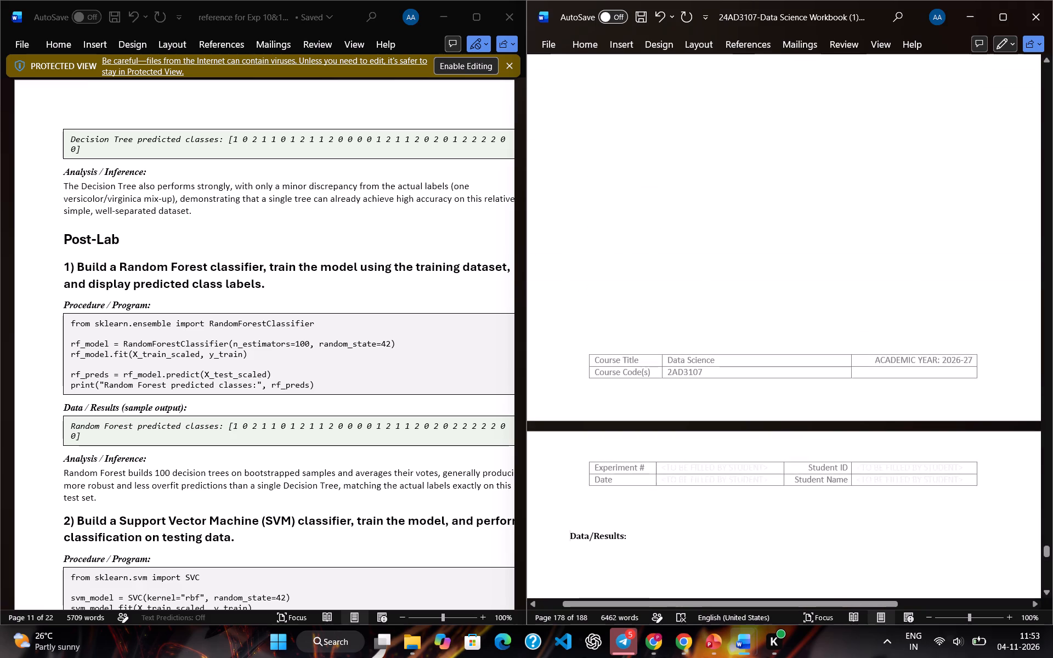
pyautogui.scroll(-1, 573, 215)
pyautogui.press('BackSpace')
pyautogui.press('BackSpace')
pyautogui.press('BackSpace')
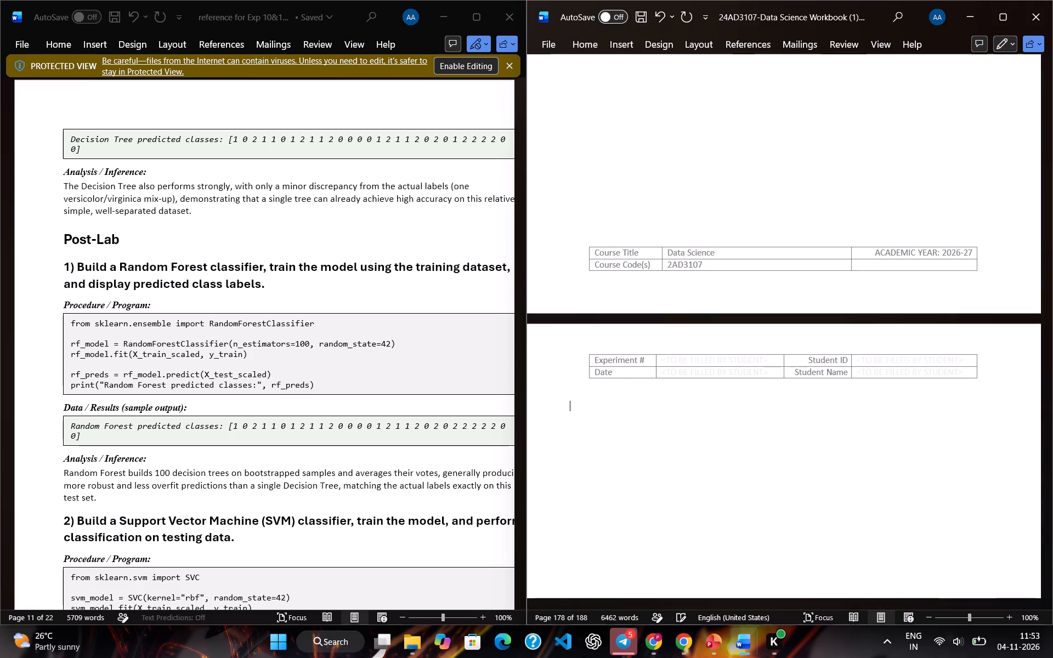
pyautogui.press('BackSpace')
pyautogui.hotkey('alt', 'Tab')
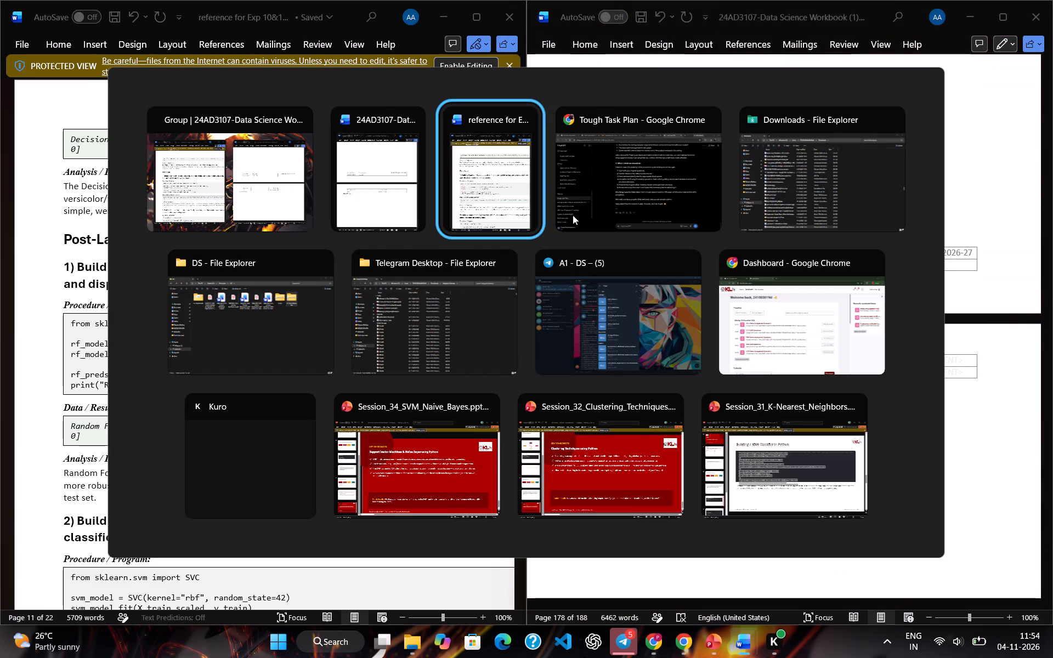